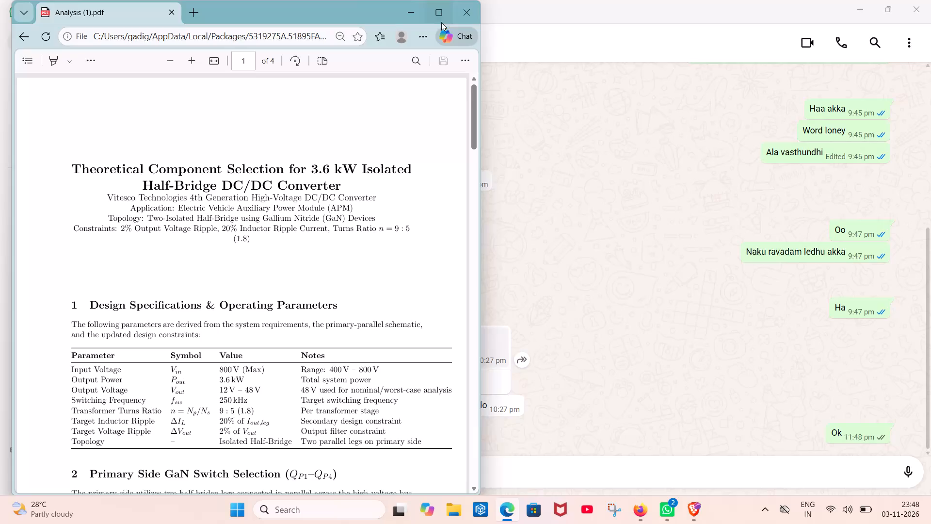
Maximize the Analysis PDF window and examine the design specifications table and the primary GaN switch voltage rating.
left_click(441, 18)
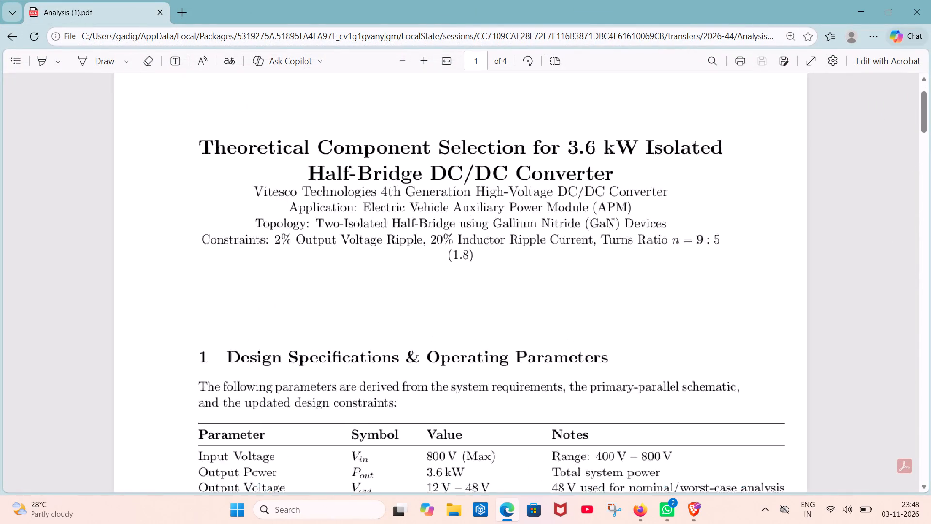
scroll(468, 210, "down", 2)
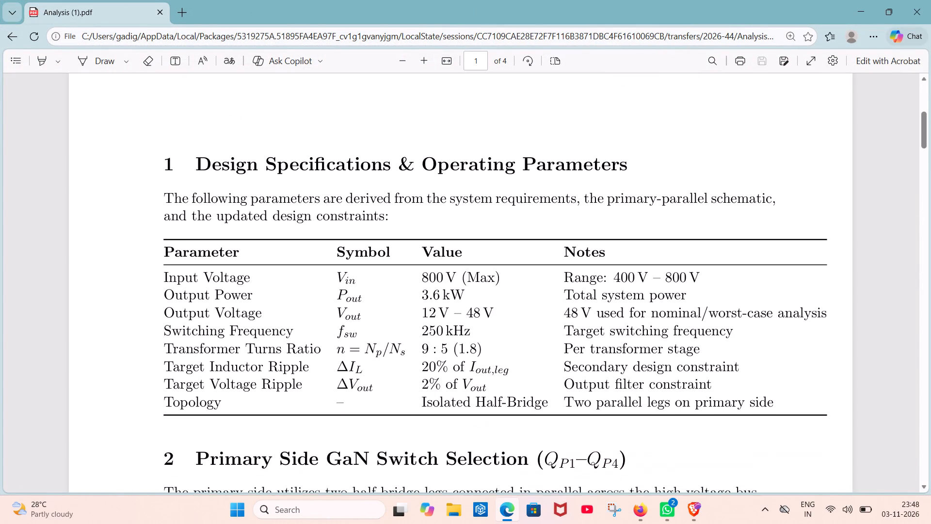
scroll(468, 210, "down", 4)
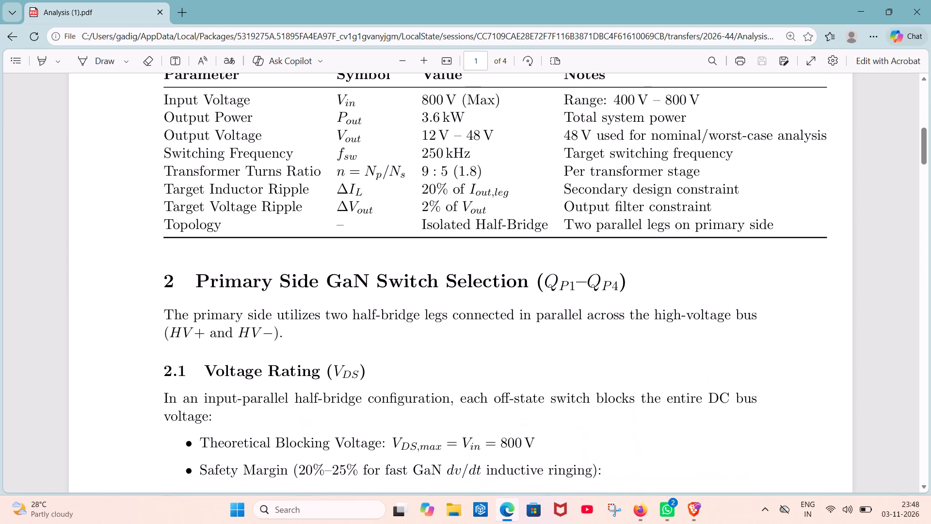
scroll(468, 210, "down", 1)
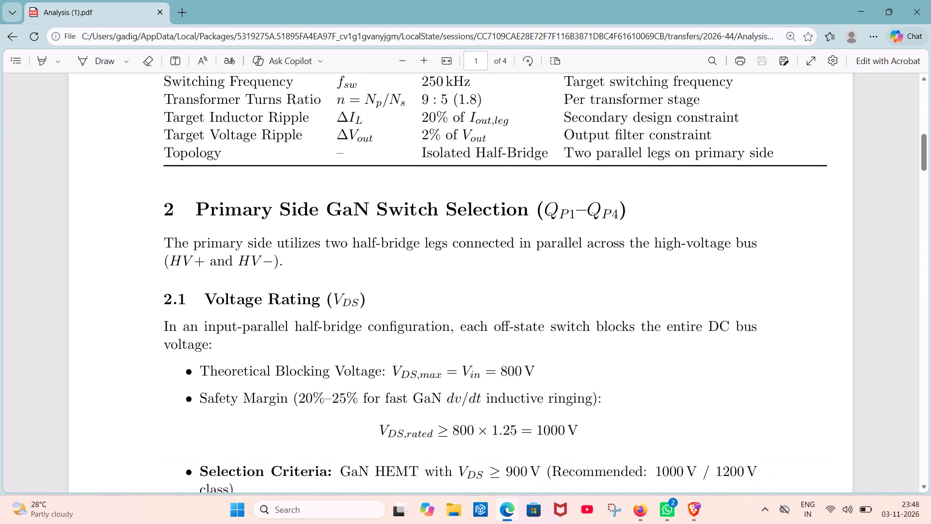
scroll(468, 210, "down", 2)
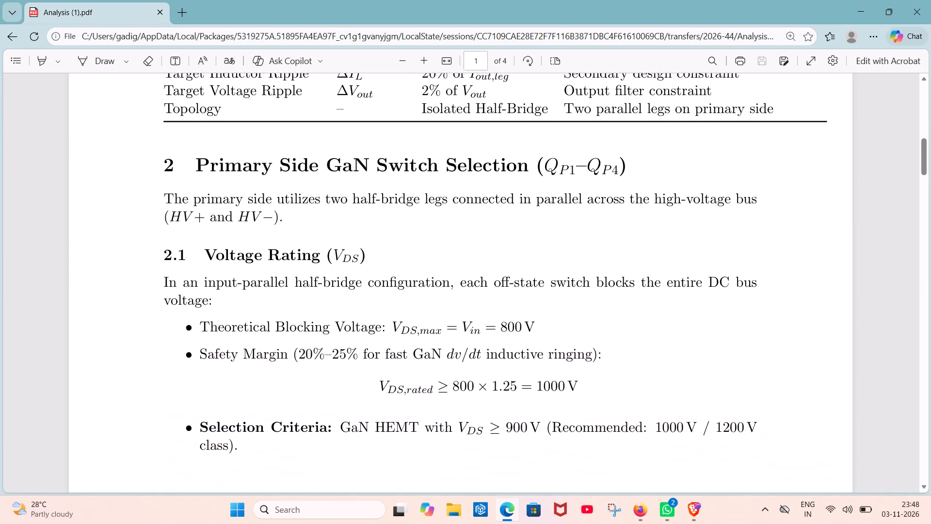
scroll(468, 210, "down", 4)
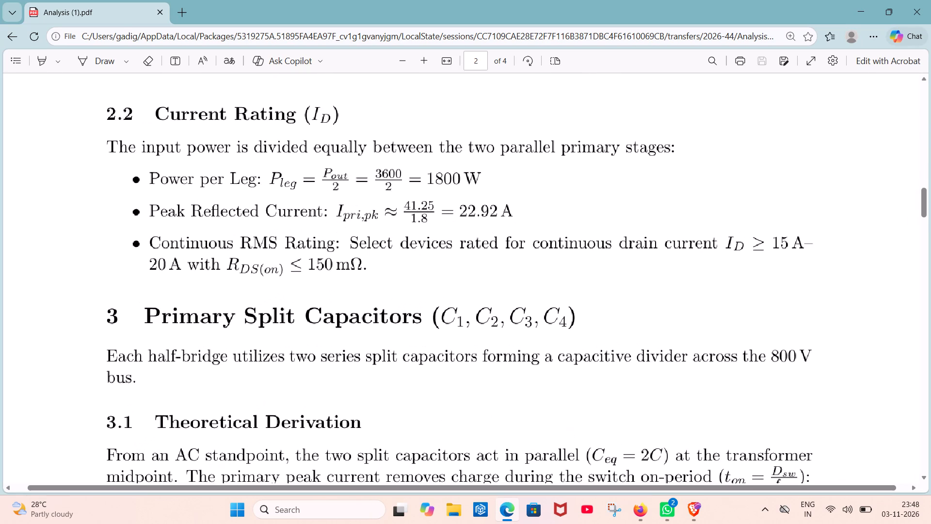
scroll(468, 210, "up", 9)
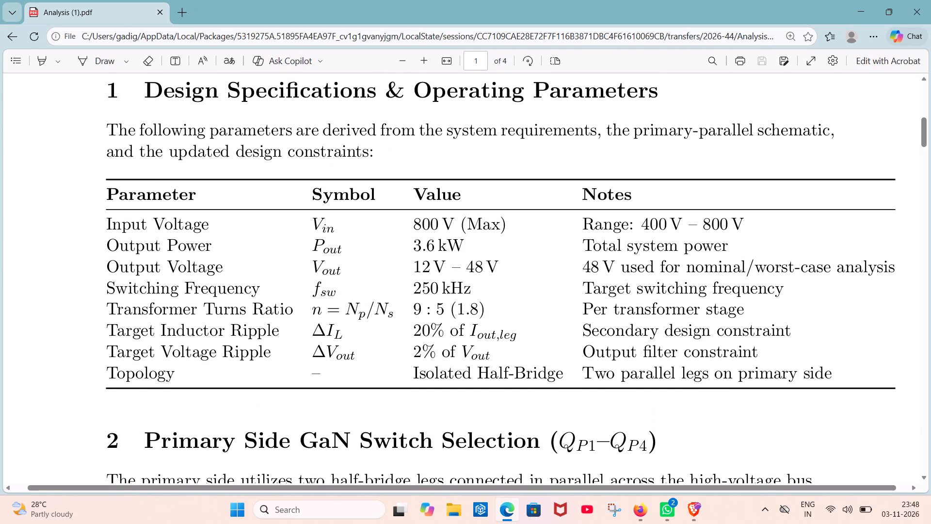
scroll(468, 210, "up", 1)
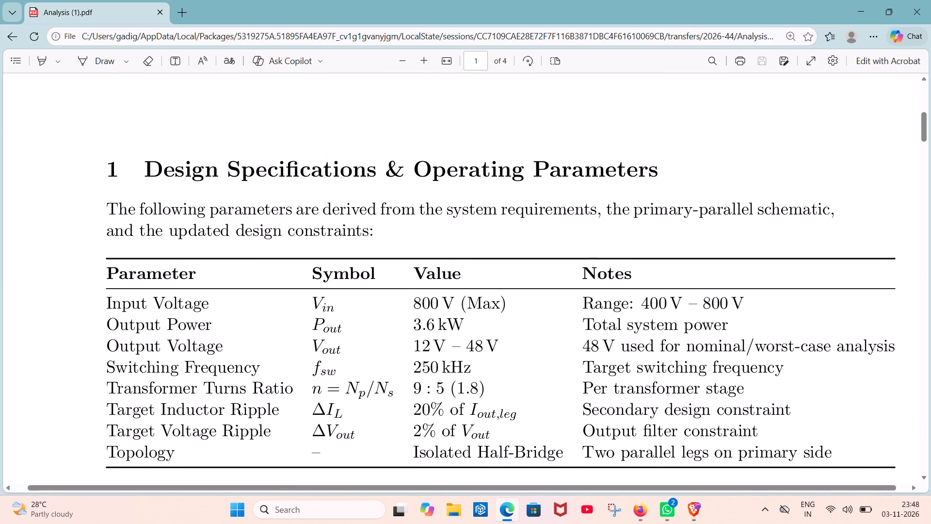
scroll(468, 210, "up", 5)
Read section 2 on primary side GaN switch selection, covering the voltage and current ratings.
scroll(468, 210, "down", 3)
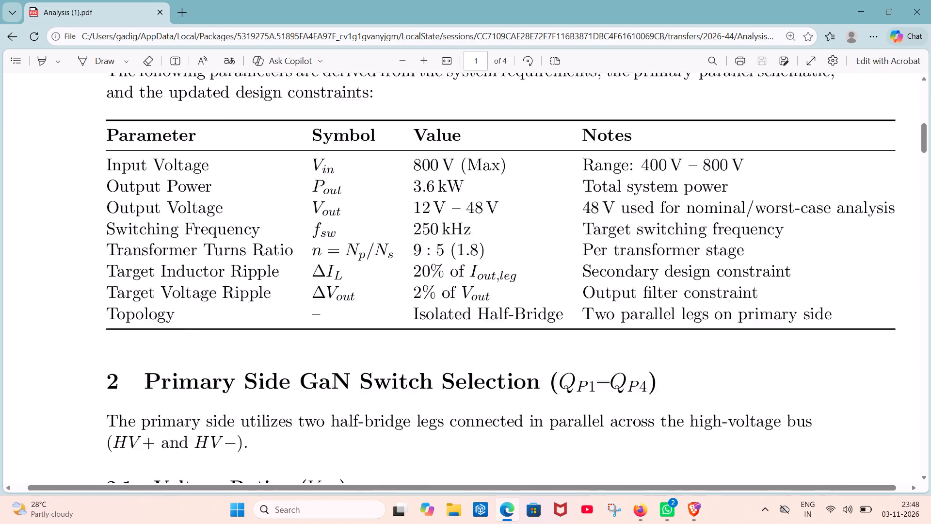
scroll(468, 210, "down", 5)
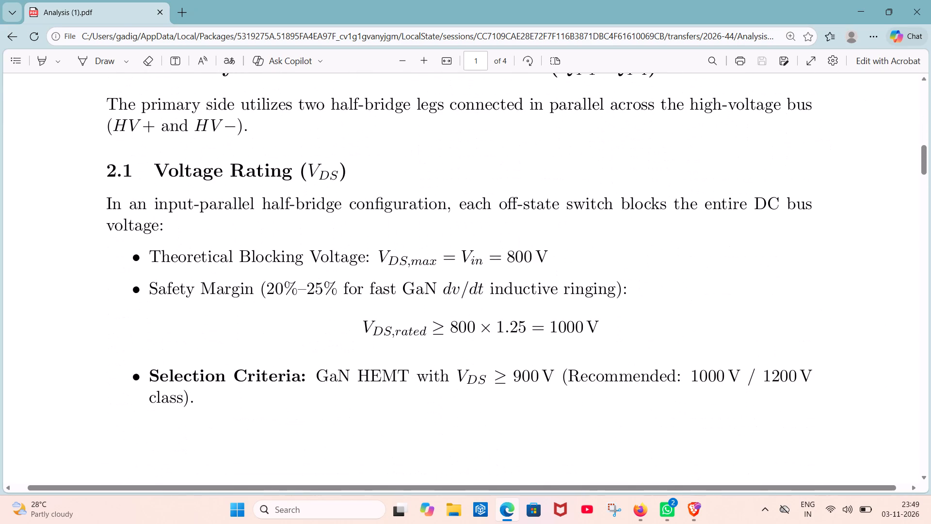
scroll(468, 210, "down", 2)
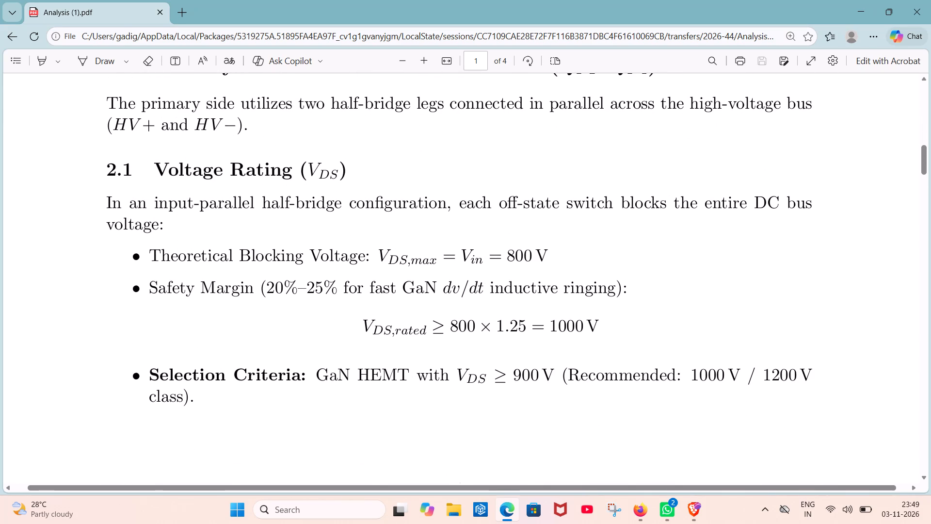
scroll(468, 210, "down", 2)
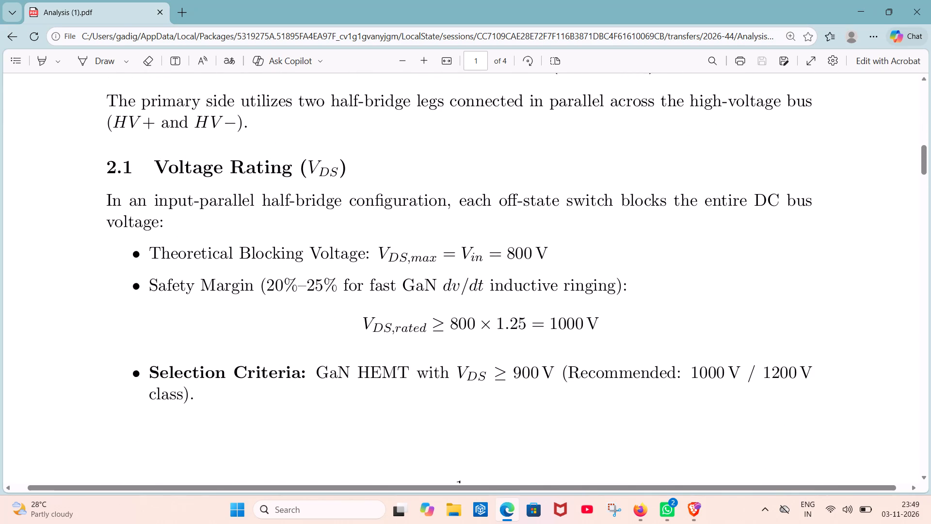
scroll(468, 210, "down", 5)
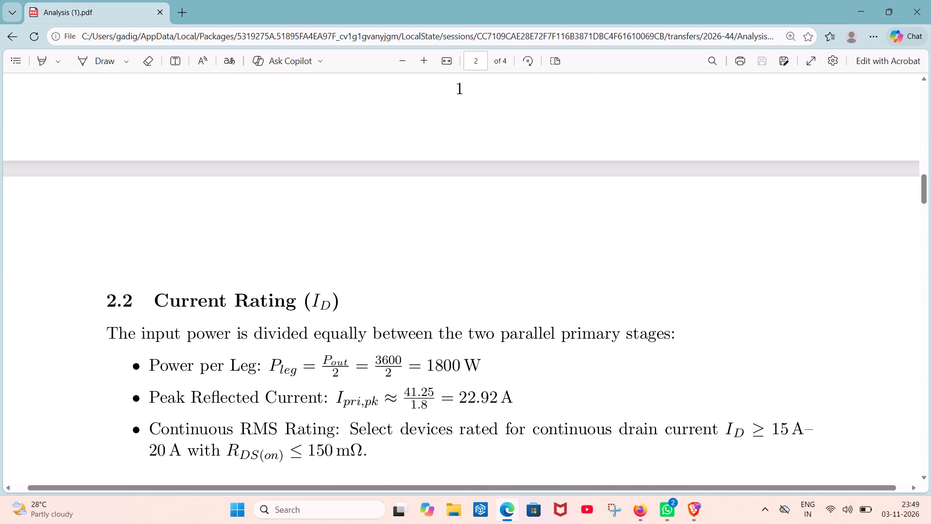
Read through the primary split capacitor, transformer secondary and synchronous rectifier sections of the analysis.
scroll(468, 210, "down", 4)
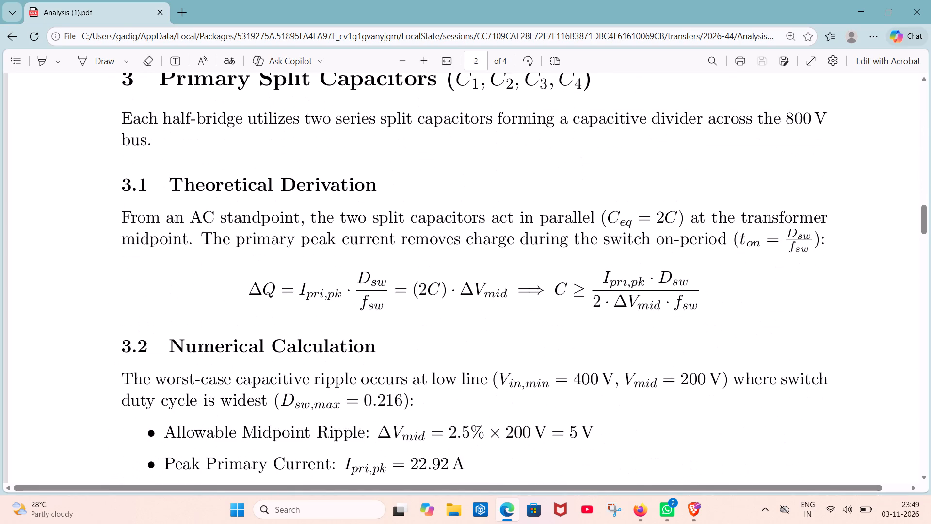
scroll(468, 210, "down", 1)
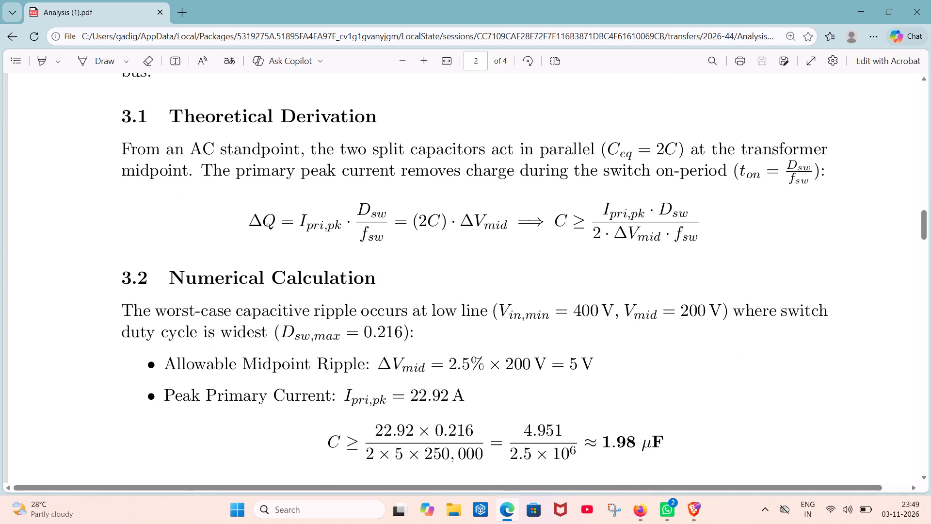
scroll(468, 210, "down", 4)
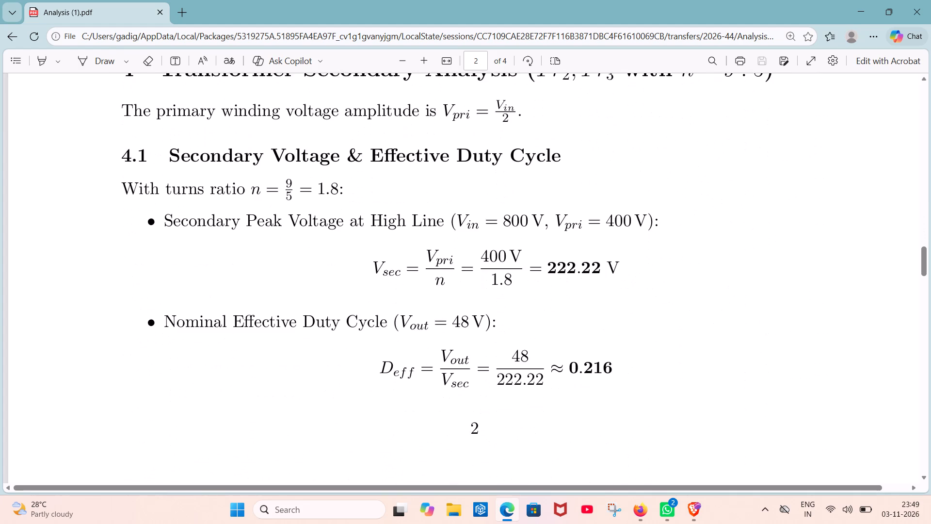
scroll(468, 210, "down", 5)
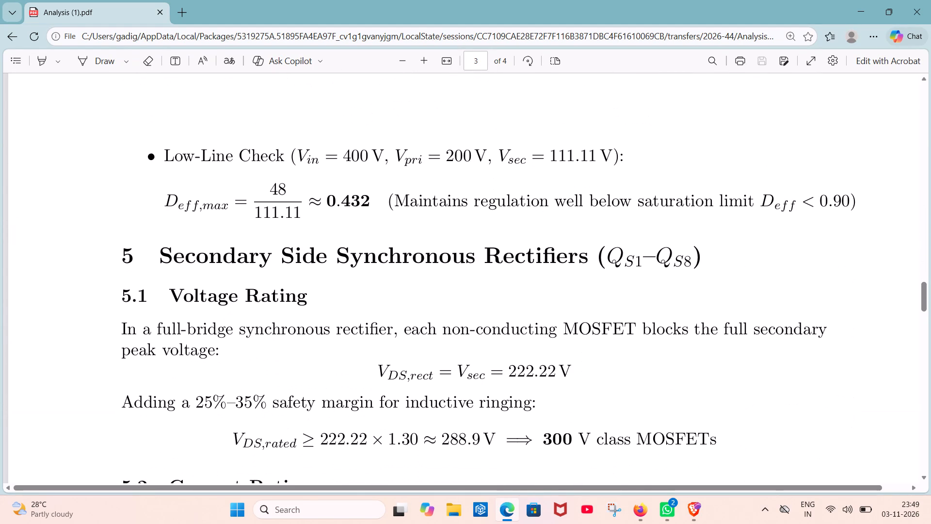
scroll(468, 210, "down", 2)
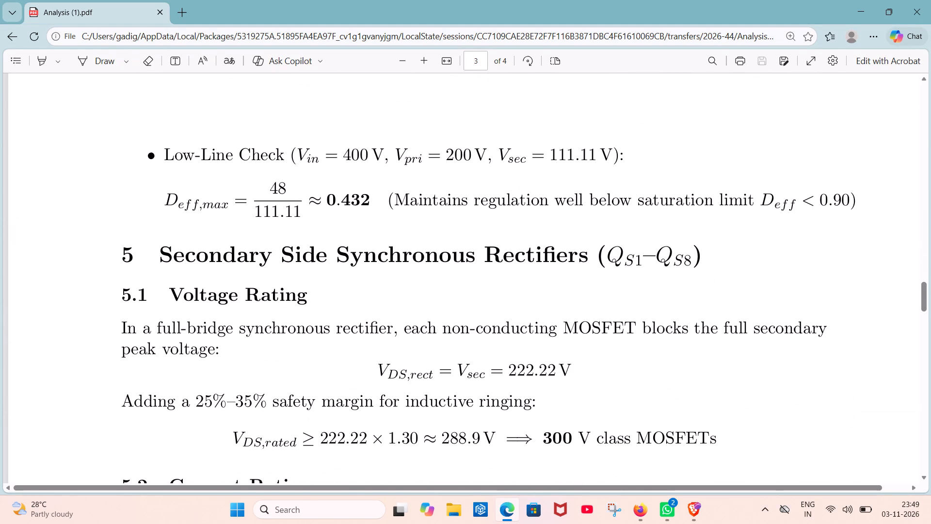
scroll(468, 210, "down", 2)
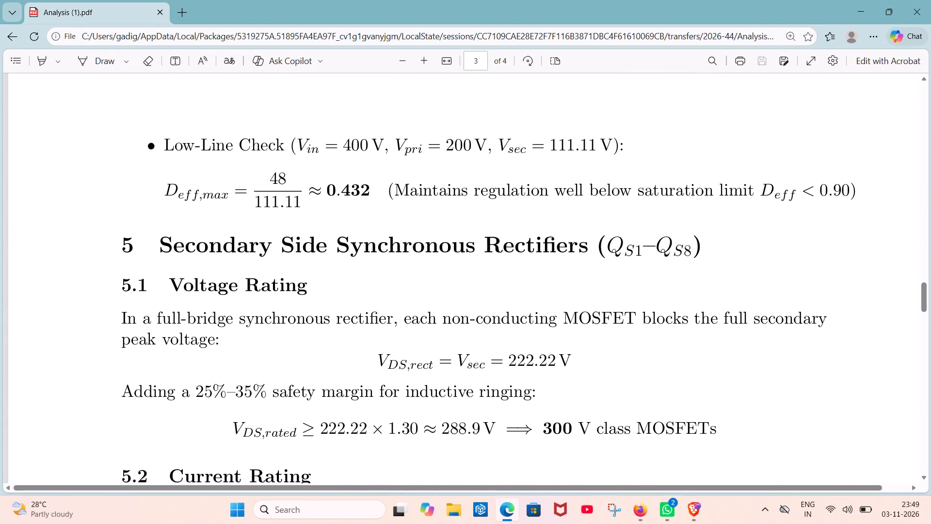
Examine the output filter calculations and the Summary of Bill of Materials table through the end of the document.
scroll(468, 210, "down", 7)
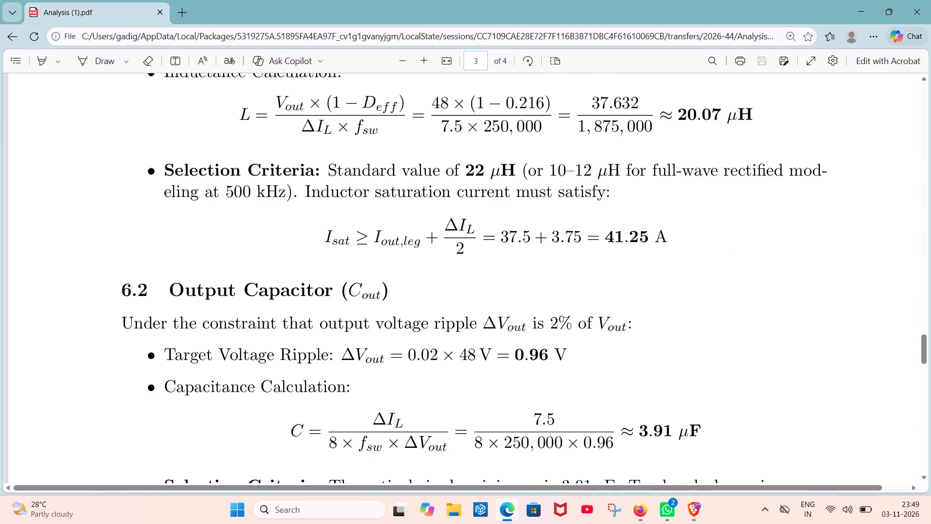
scroll(468, 210, "down", 7)
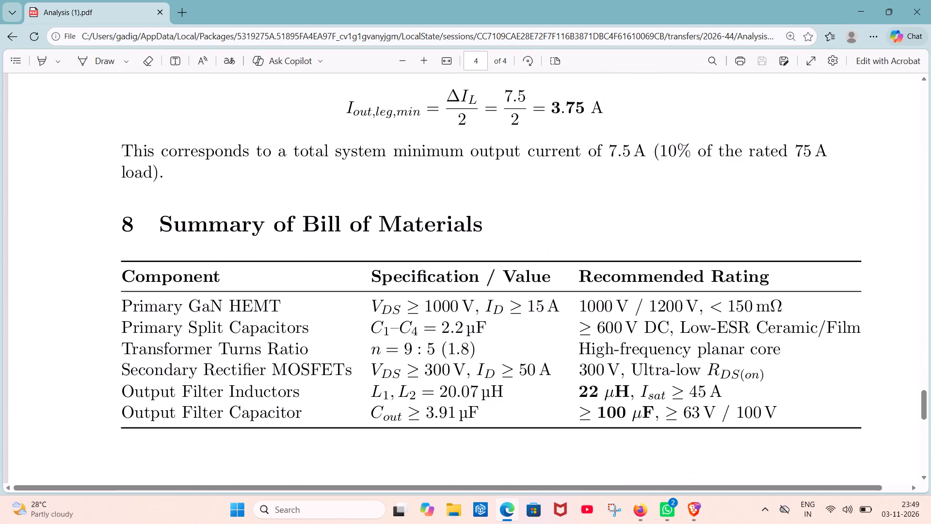
scroll(468, 210, "down", 2)
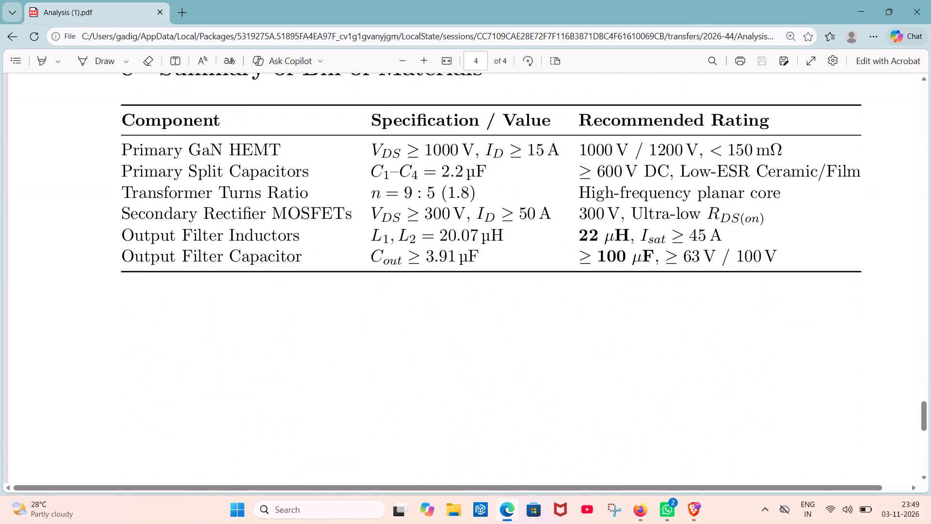
scroll(468, 210, "down", 6)
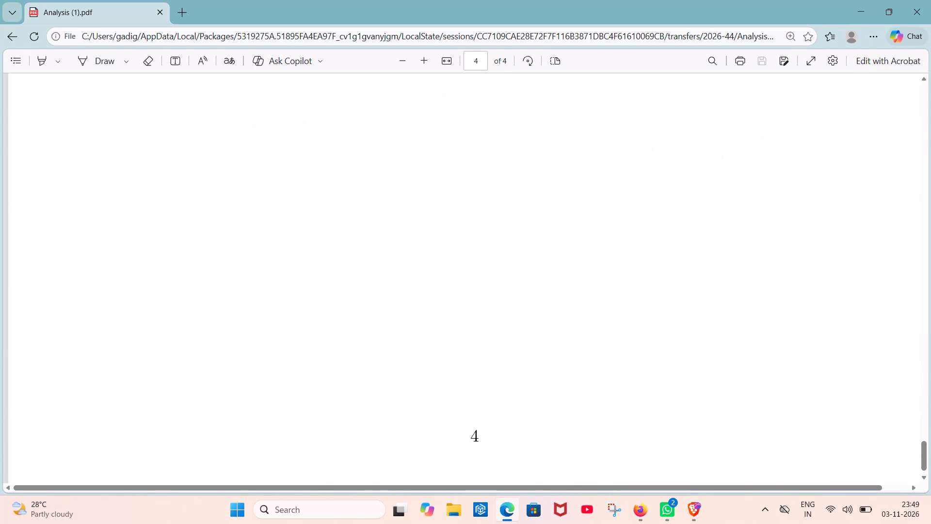
scroll(468, 210, "down", 2)
Go back through the calculations to page 1 and re-examine the design specifications table and start of section 2.
scroll(468, 210, "up", 11)
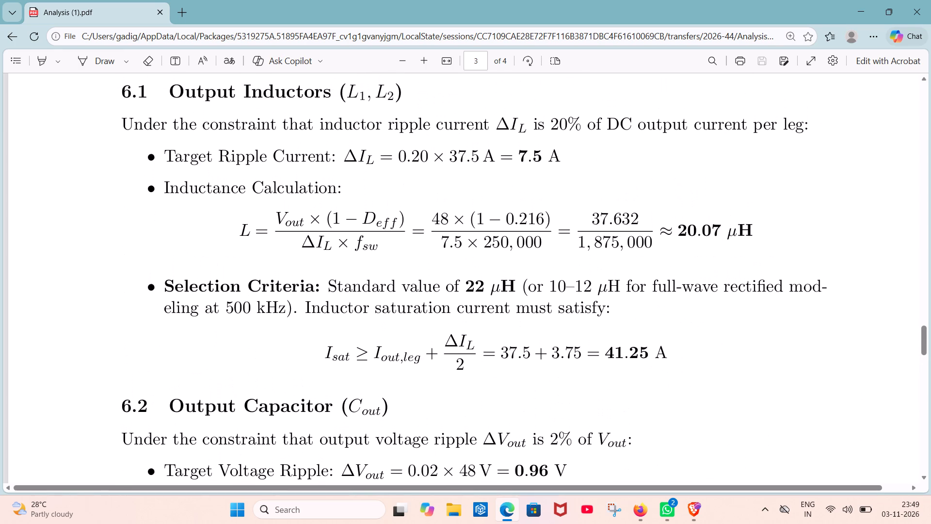
scroll(468, 210, "up", 7)
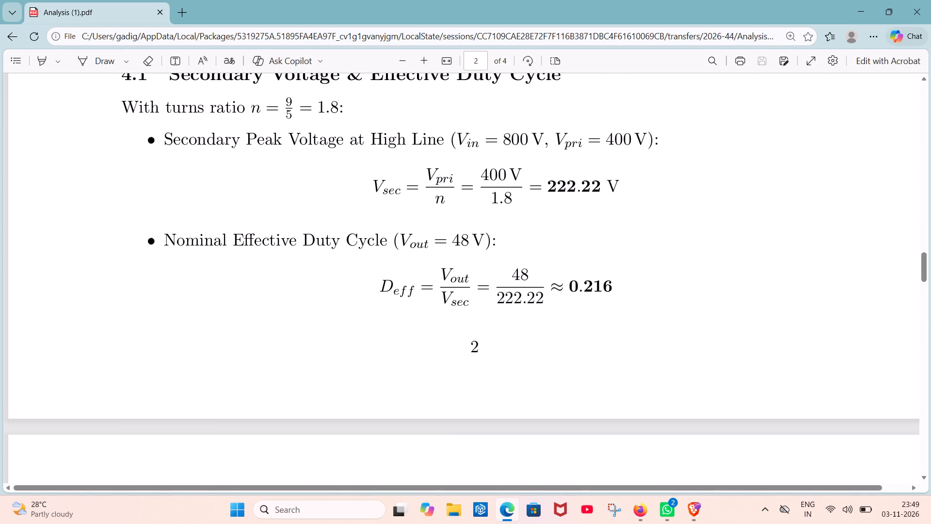
scroll(468, 210, "up", 4)
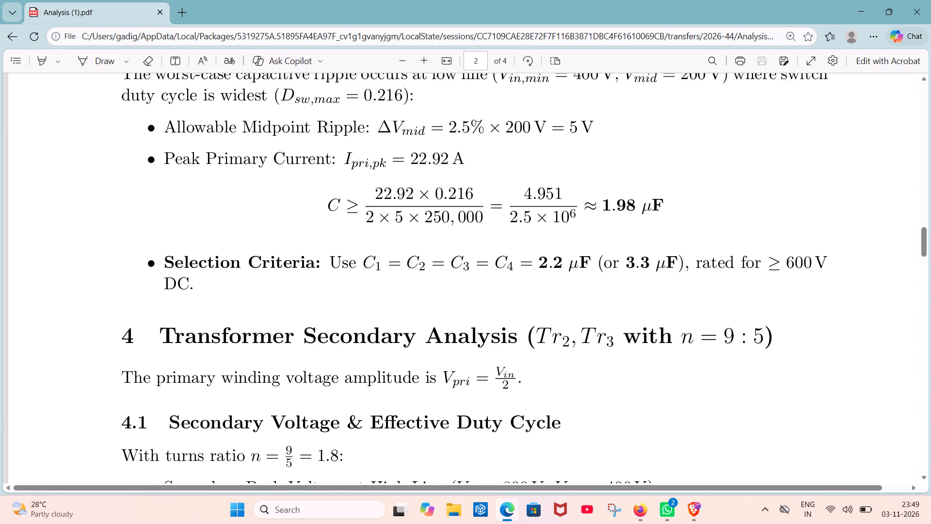
scroll(468, 210, "up", 6)
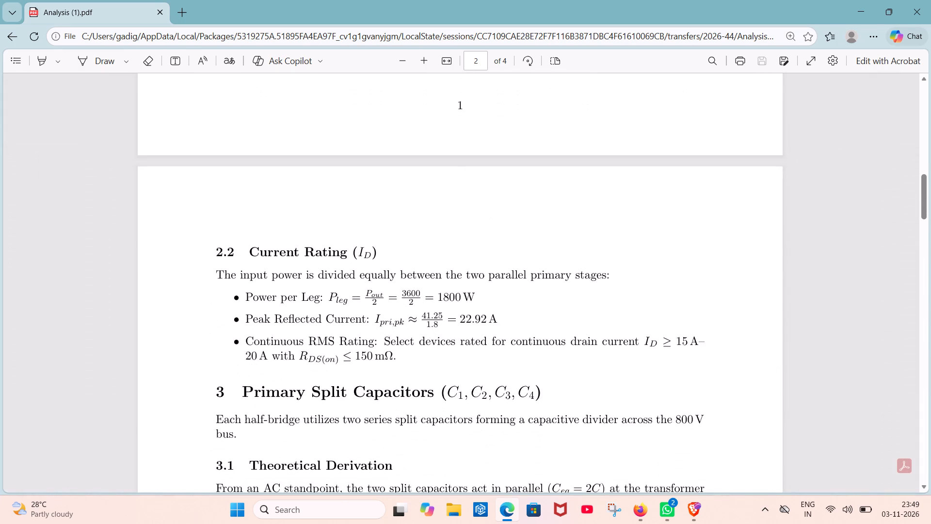
scroll(468, 210, "up", 4)
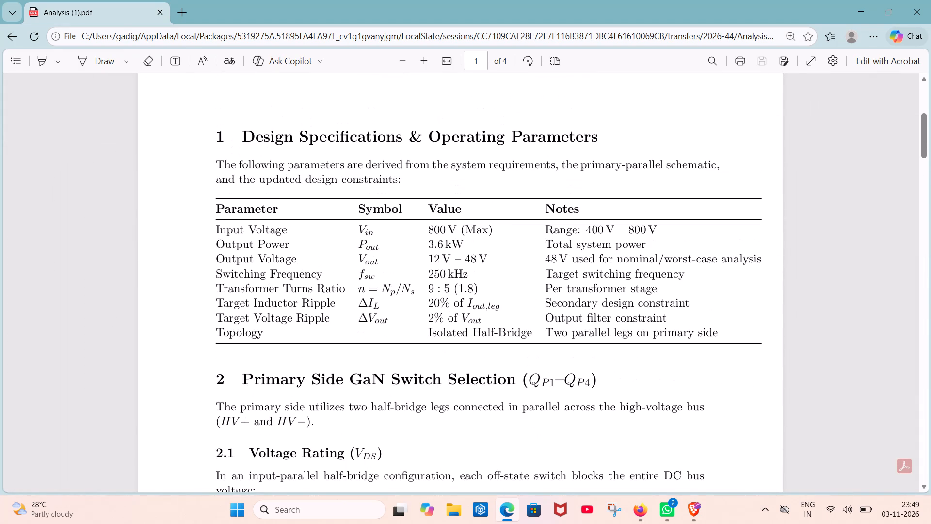
scroll(468, 210, "up", 1)
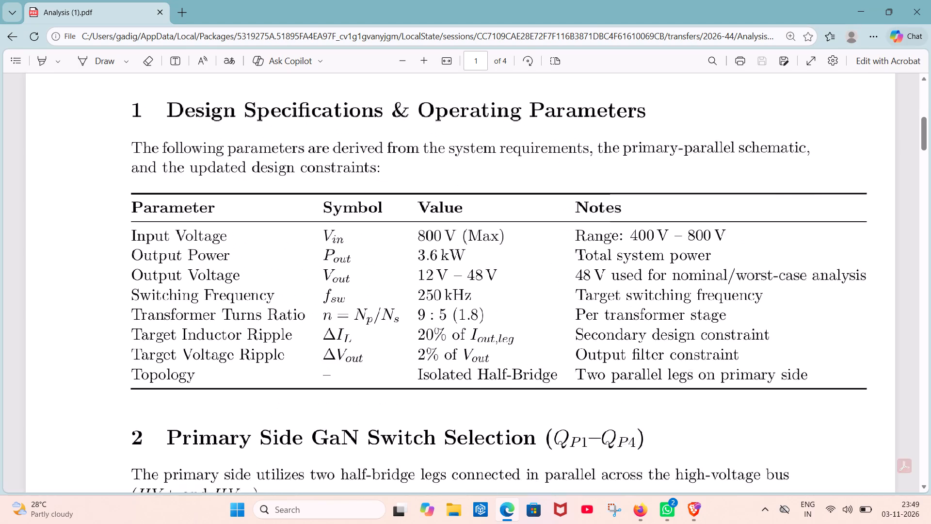
scroll(468, 210, "up", 1)
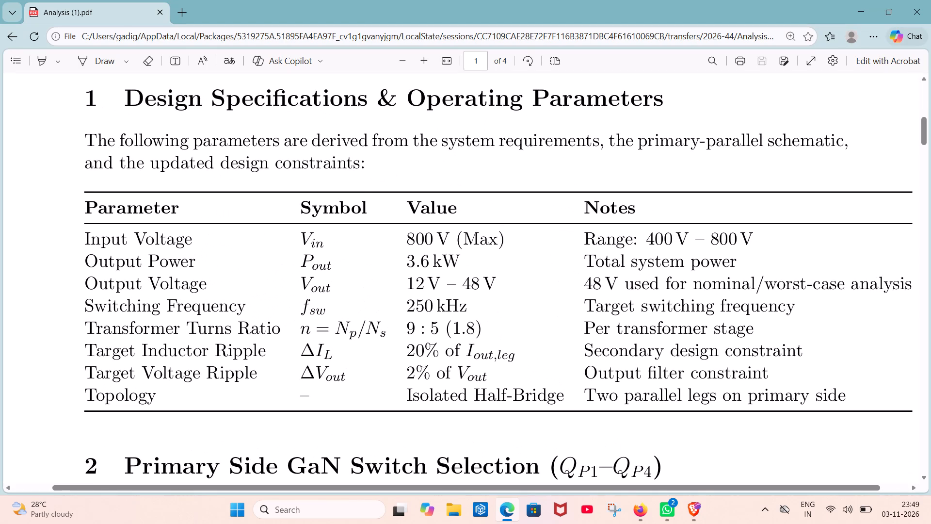
scroll(468, 210, "down", 1)
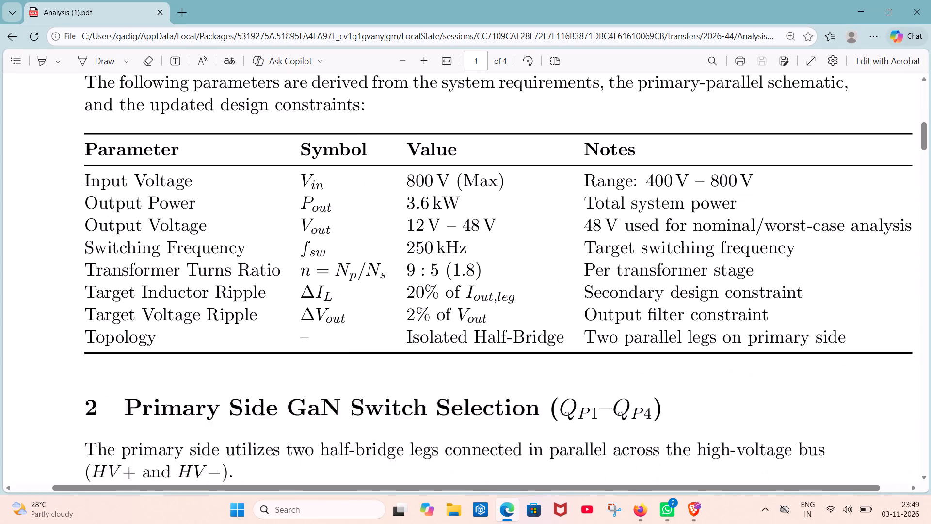
scroll(468, 210, "down", 1)
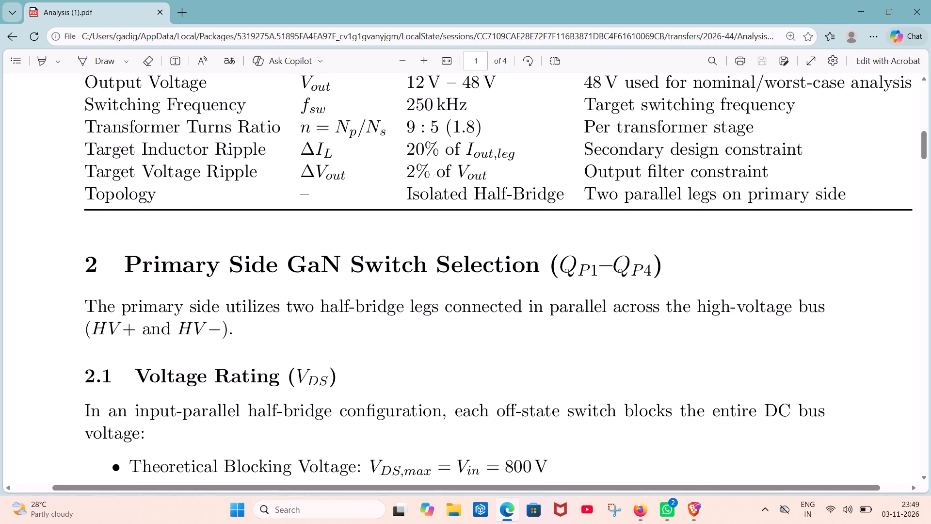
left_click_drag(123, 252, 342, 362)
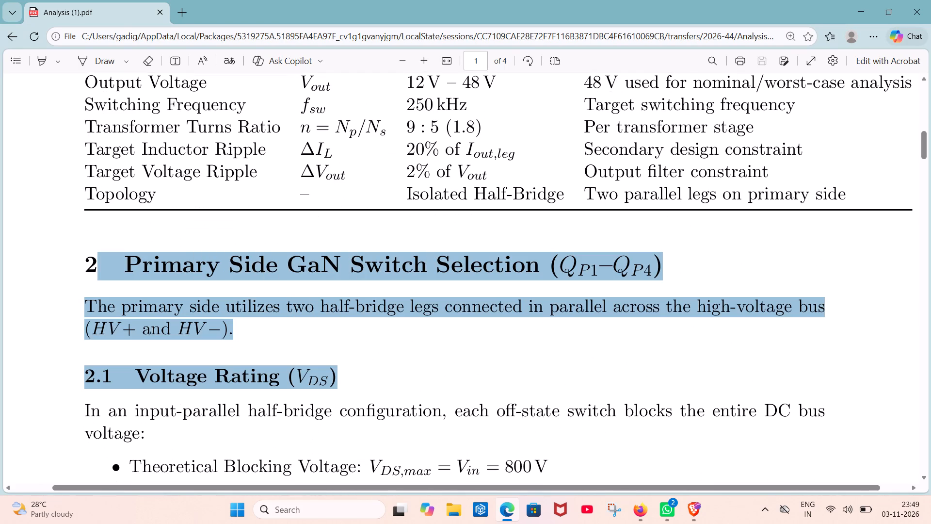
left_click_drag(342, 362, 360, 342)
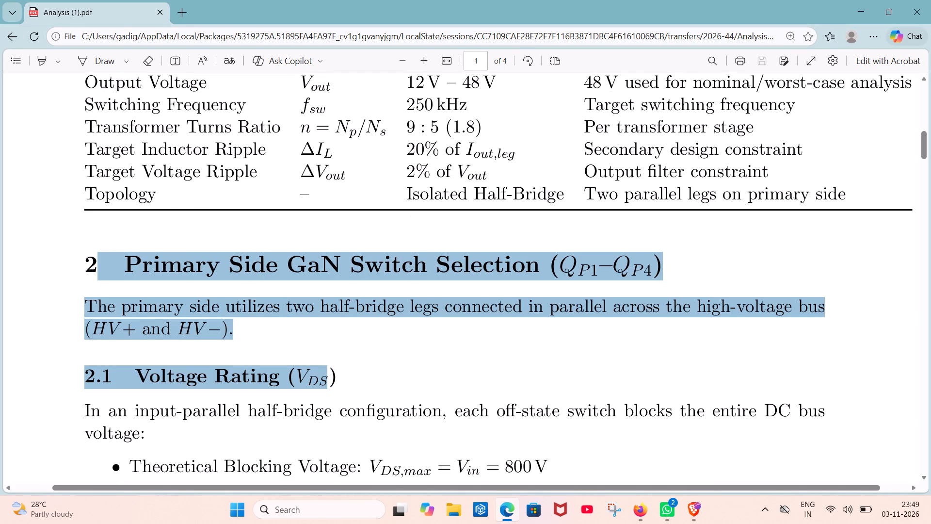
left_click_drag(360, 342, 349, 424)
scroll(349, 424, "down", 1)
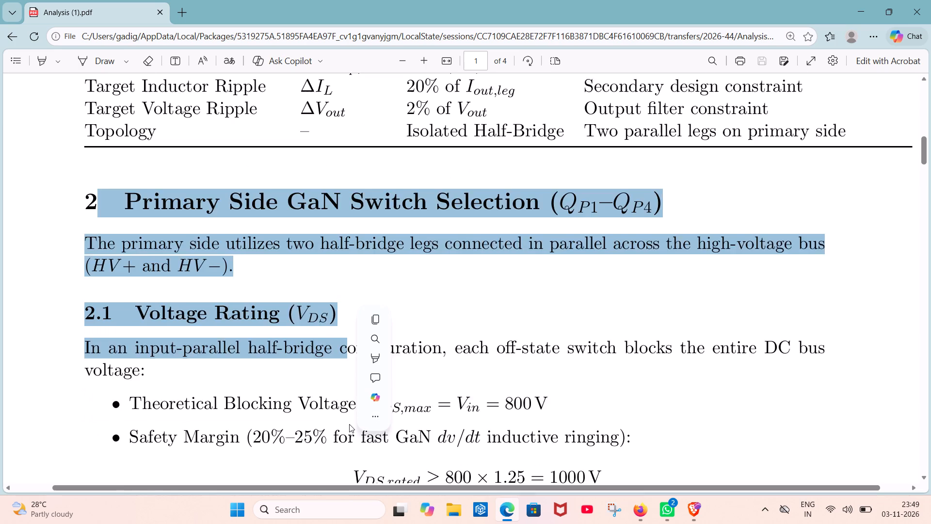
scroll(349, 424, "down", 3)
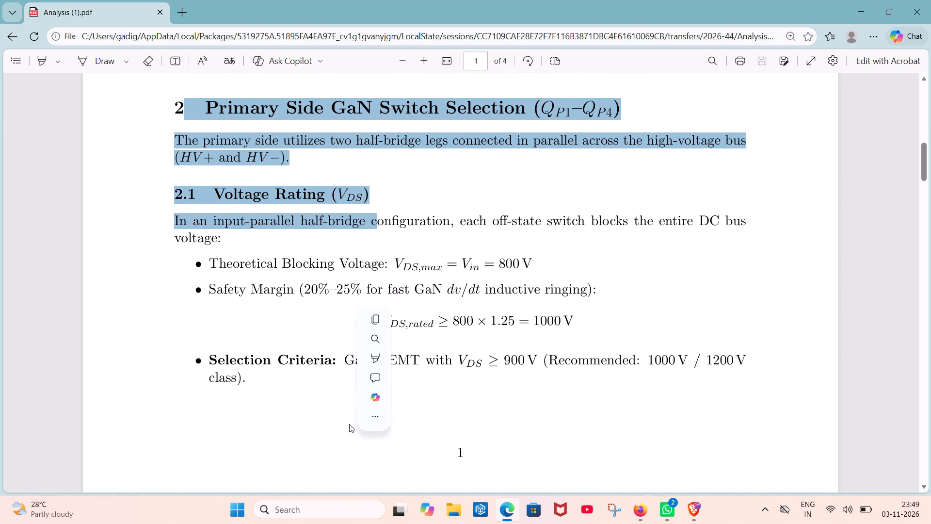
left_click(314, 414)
Copy the section 2 text from the Primary Side GaN Switch Selection heading through the Selection Criteria bullet of 2.1 Voltage Rating.
scroll(314, 414, "down", 2)
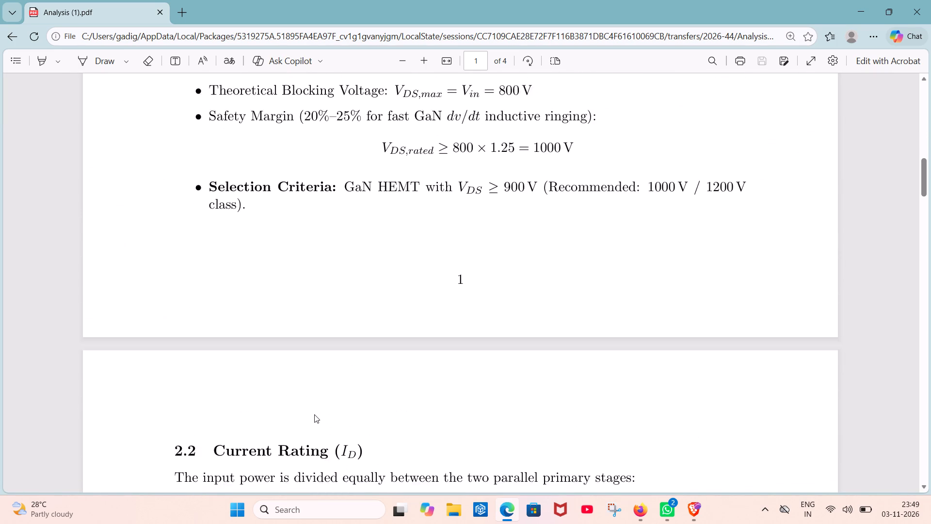
scroll(314, 414, "up", 1)
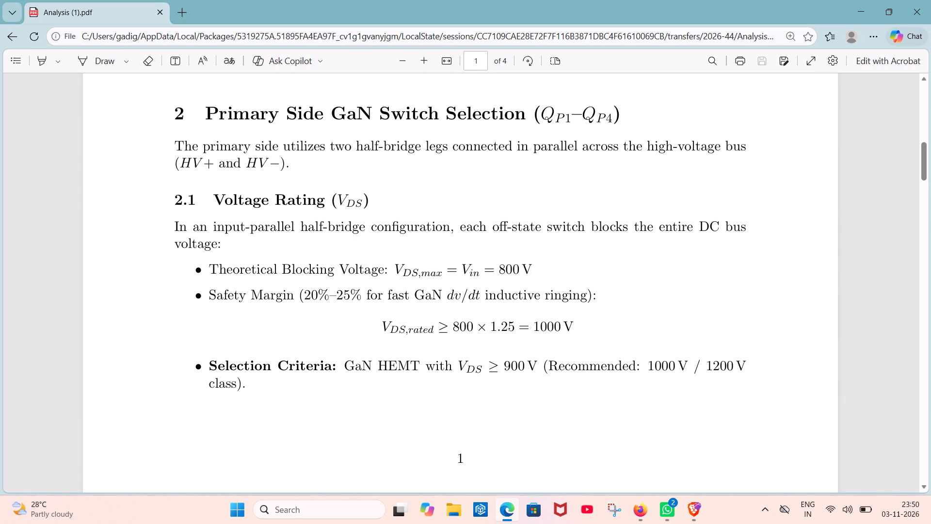
left_click_drag(203, 116, 423, 404)
scroll(410, 384, "up", 1)
key("ctrl+c")
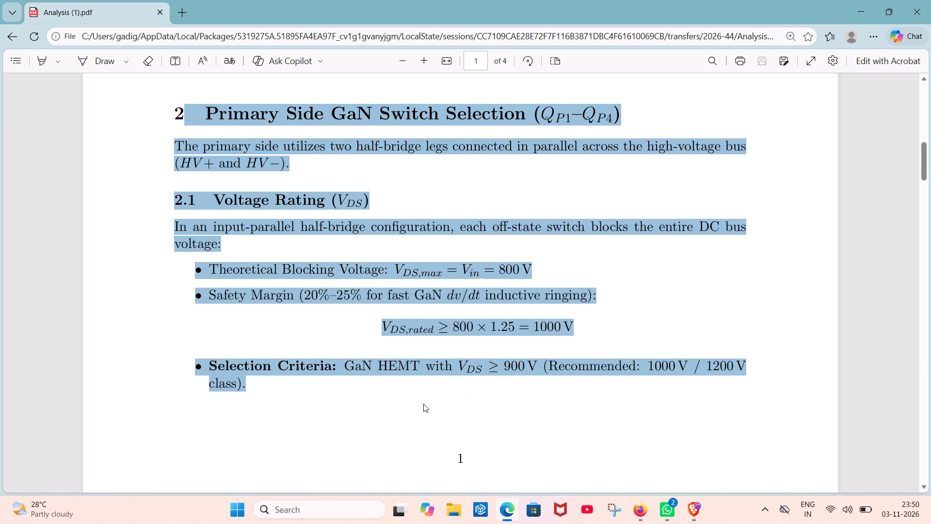
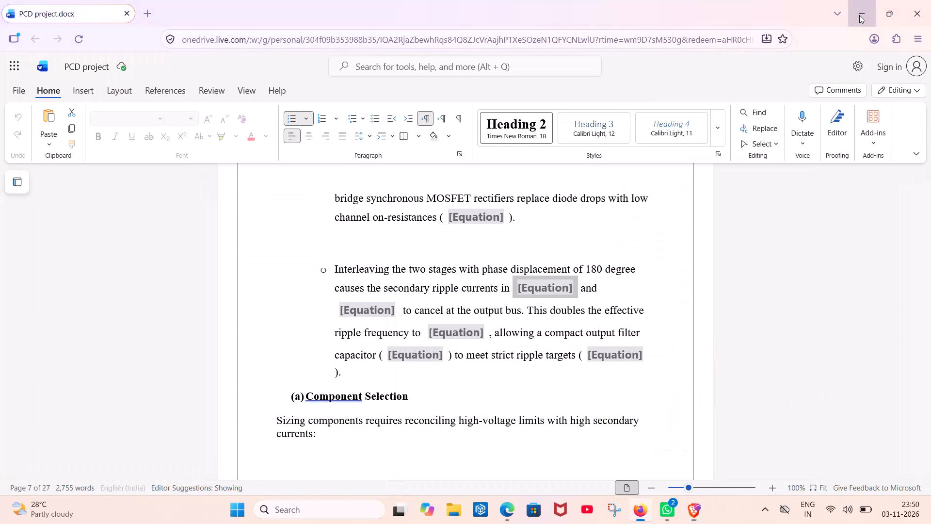
Open the "ppt pcb project" presentation from the desktop and go to slide 5, Converter Analysis.
left_click(859, 15)
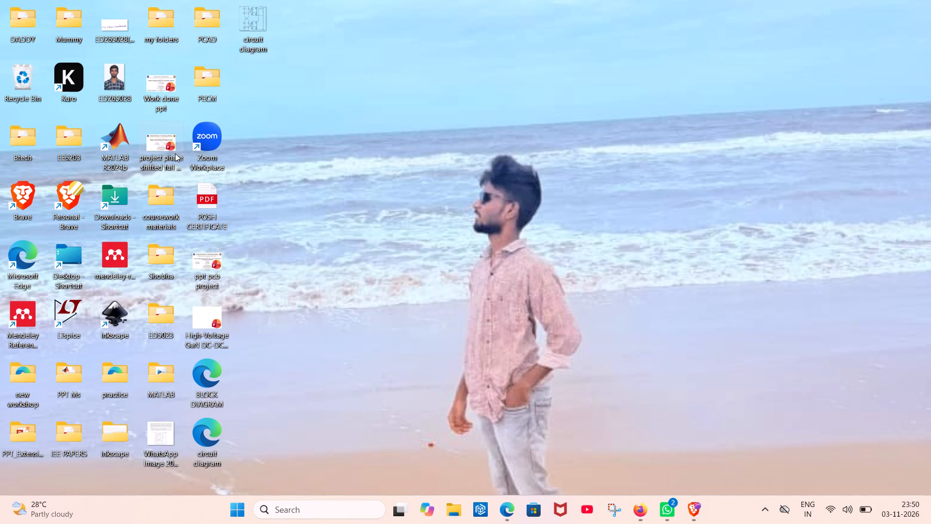
double_click(200, 270)
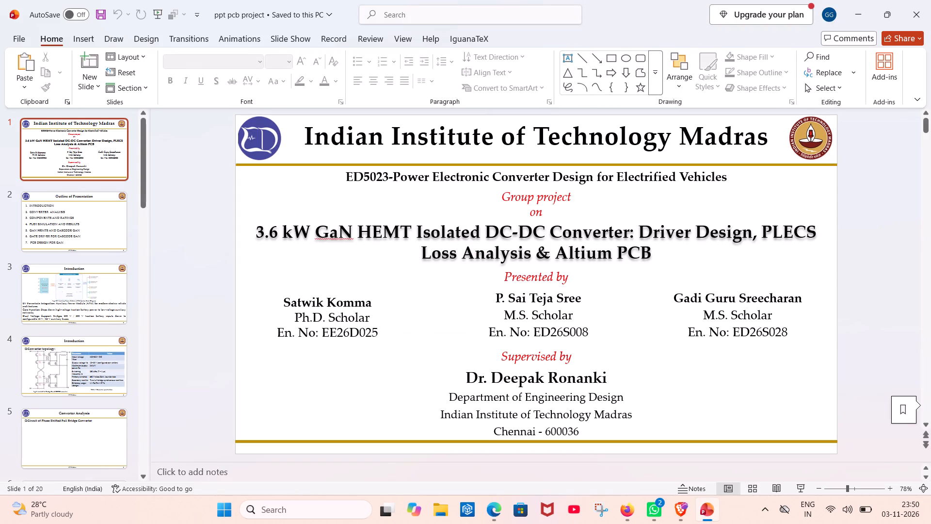
key("Down")
key("Down")
key("Down")
key("Down")
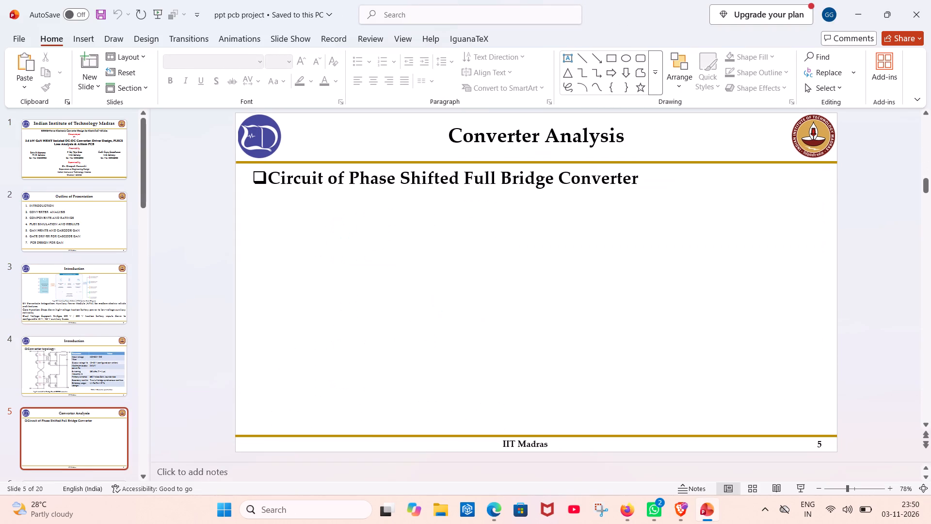
Delete the bullet text "Circuit of Phase Shifted Full Bridge Converter" from the body of slide 5.
left_click(642, 182)
left_click(632, 179)
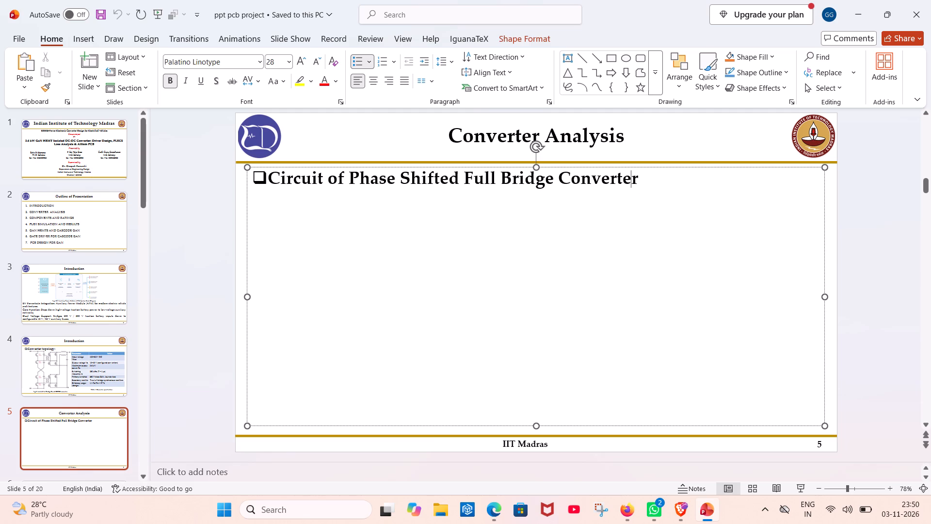
left_click(641, 180)
key("BackSpace")
key("BackSpace")
key("BackSpace")
key("BackSpace")
key("BackSpace")
key("BackSpace")
key("BackSpace")
key("BackSpace")
key("BackSpace")
key("BackSpace")
key("BackSpace")
key("BackSpace")
key("BackSpace")
key("BackSpace")
key("BackSpace")
key("BackSpace")
key("BackSpace")
key("BackSpace")
key("BackSpace")
key("BackSpace")
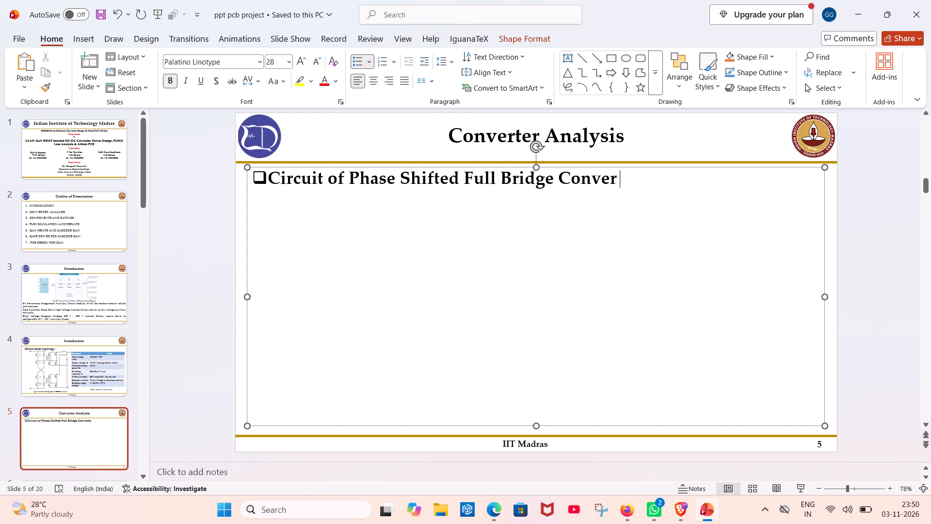
key("BackSpace")
key("BackSpace")
key("BackSpace")
key("BackSpace")
key("BackSpace")
key("BackSpace")
key("BackSpace")
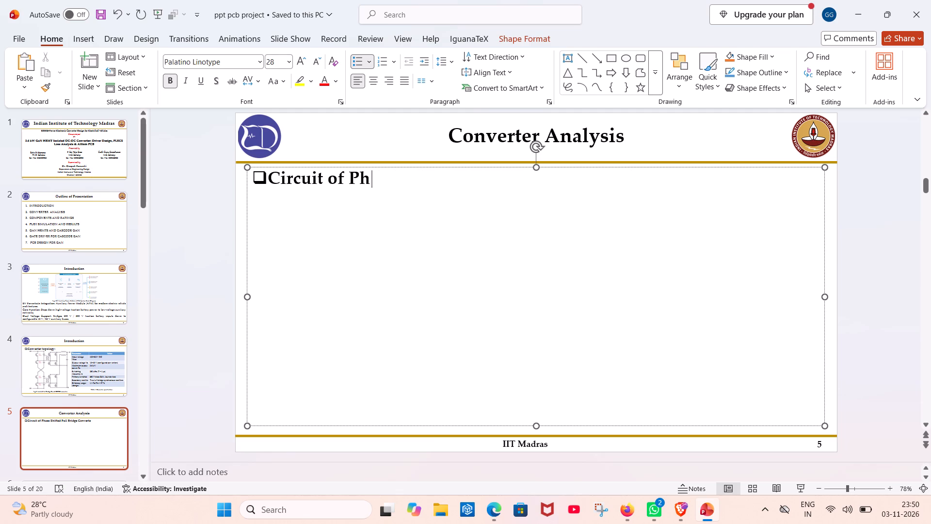
key("BackSpace")
key("BackSpace")
key("BackSpace")
key("BackSpace")
key("BackSpace")
key("BackSpace")
key("BackSpace")
key("BackSpace")
key("BackSpace")
key("BackSpace")
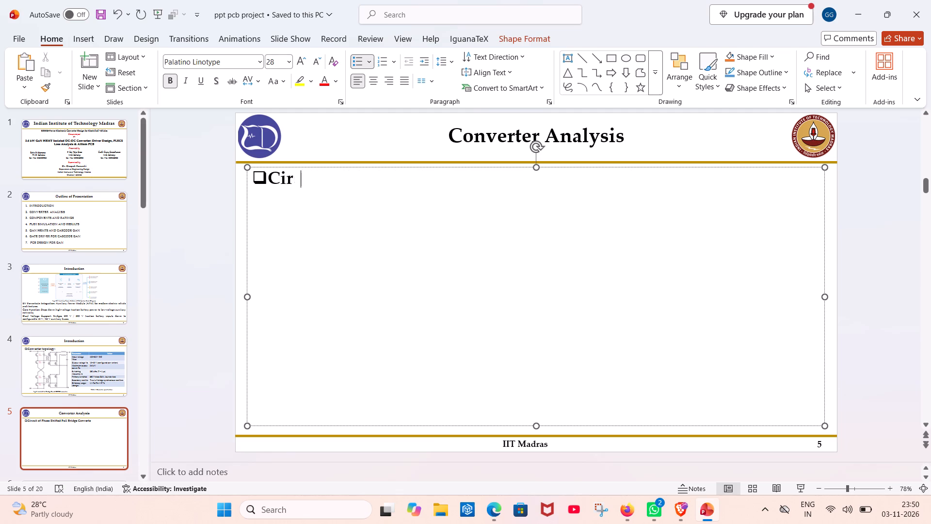
key("BackSpace")
key("BackSpace")
key("BackSpace")
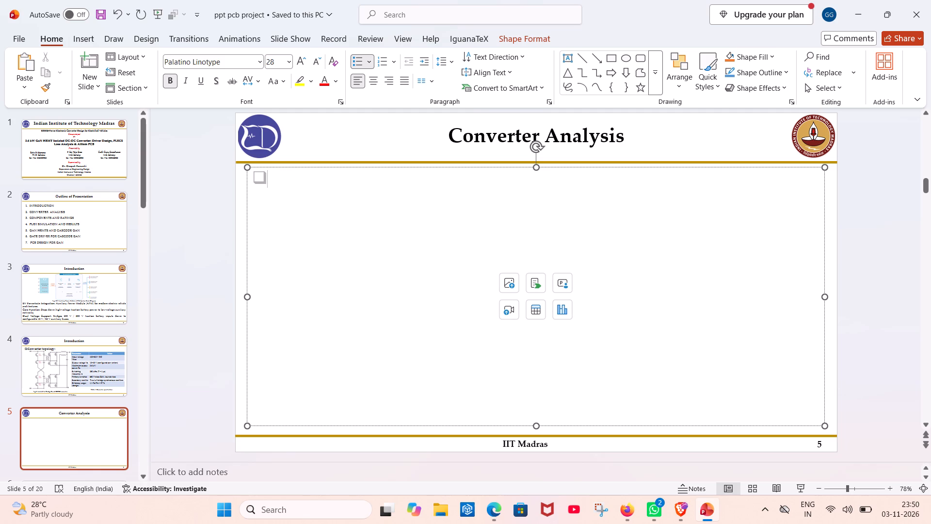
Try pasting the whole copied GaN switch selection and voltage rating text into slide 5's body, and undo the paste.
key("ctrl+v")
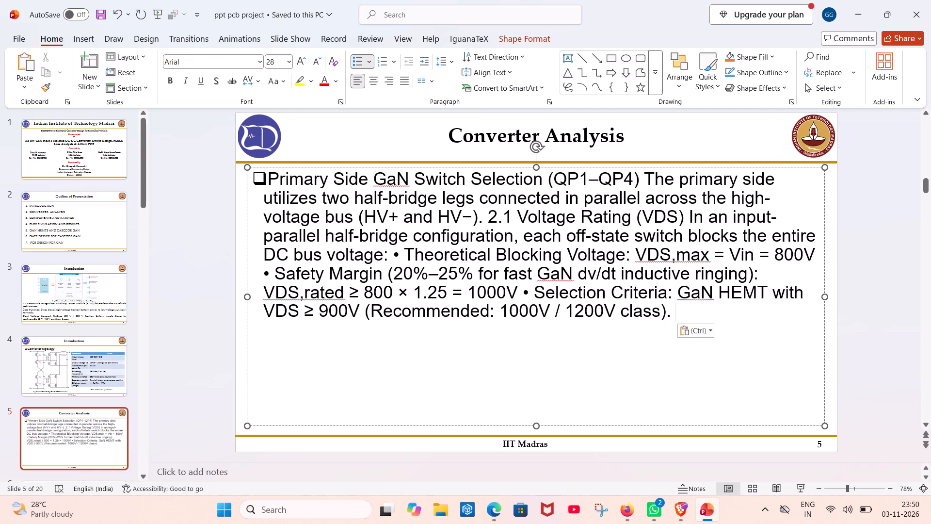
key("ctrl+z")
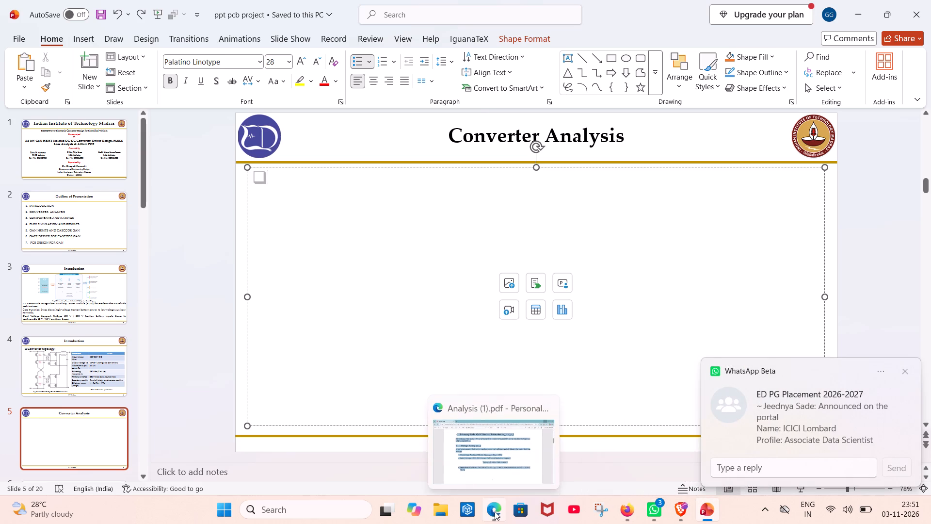
Copy only the section 2 heading "Primary Side GaN Switch Selection (QP1–QP4)" from the Analysis PDF and paste it as slide 5's first bullet.
left_click(488, 446)
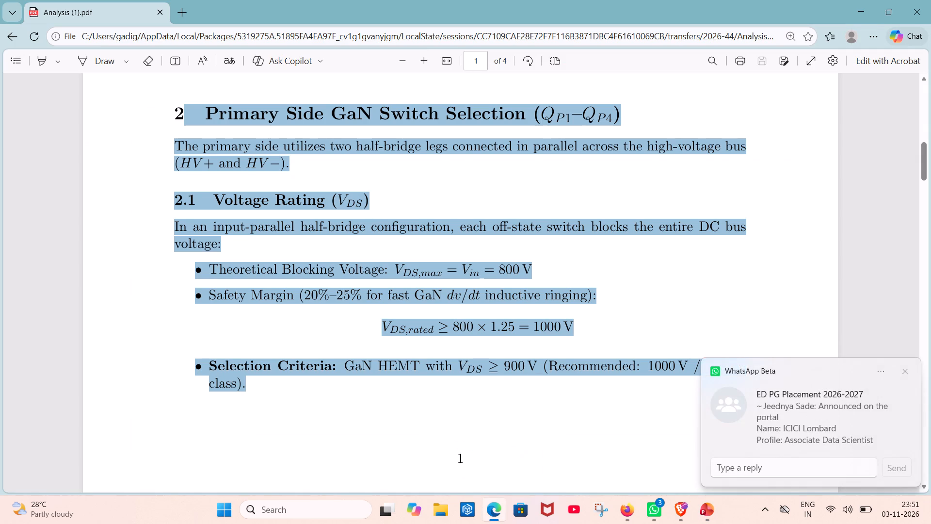
left_click(204, 104)
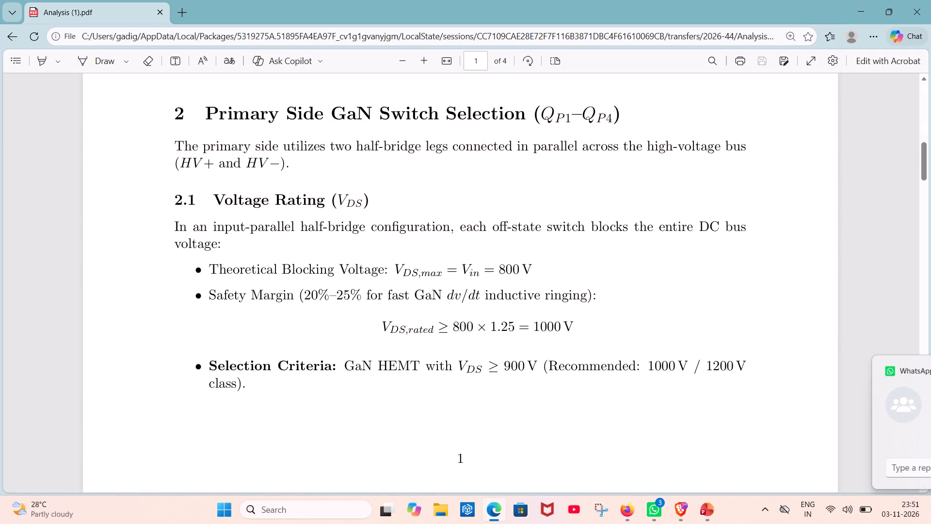
left_click_drag(205, 116, 575, 109)
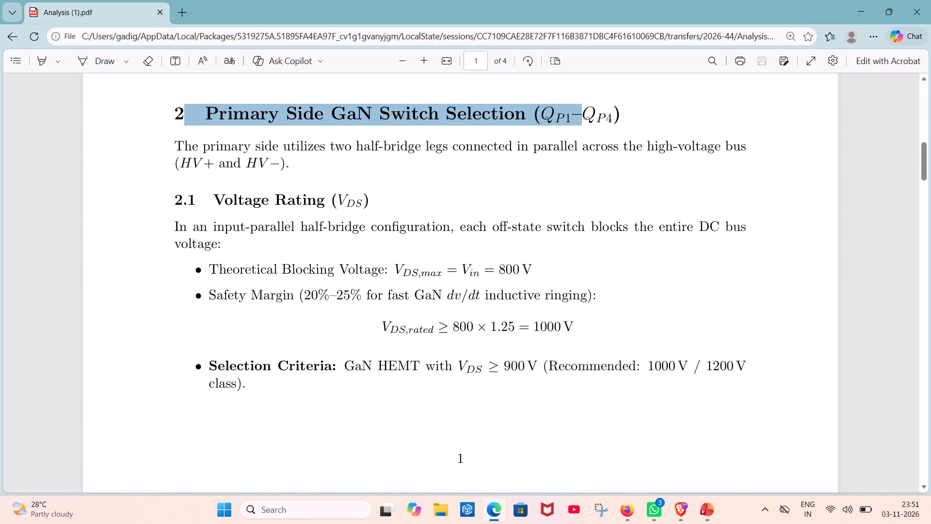
left_click_drag(575, 109, 678, 97)
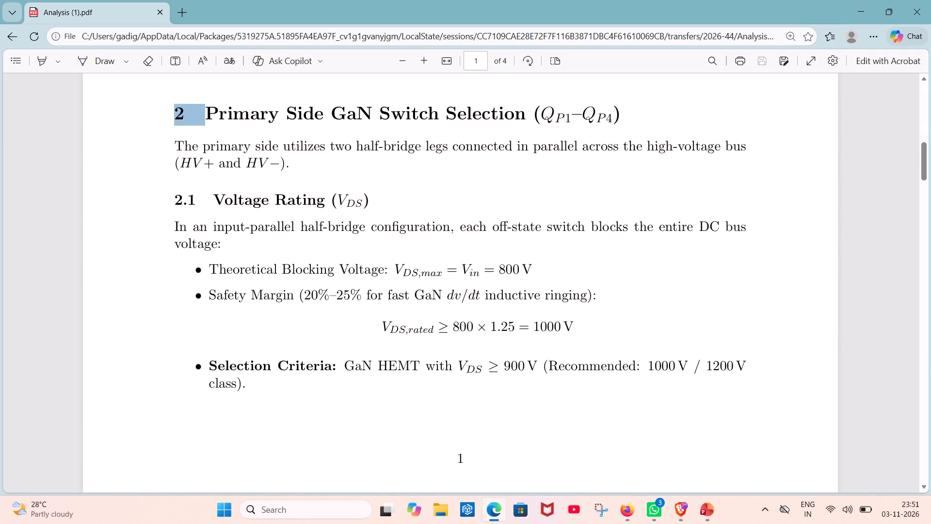
left_click_drag(678, 97, 634, 121)
left_click(634, 121)
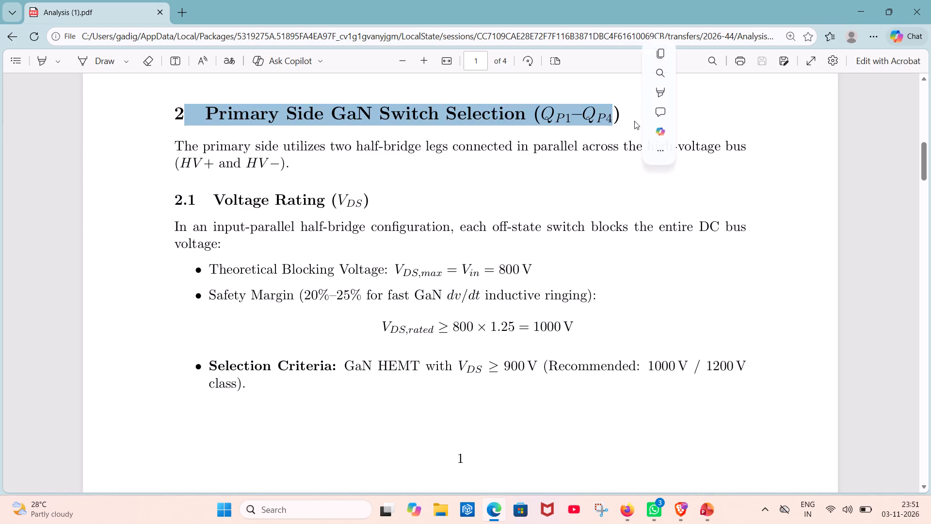
left_click(625, 116)
left_click_drag(625, 116, 567, 114)
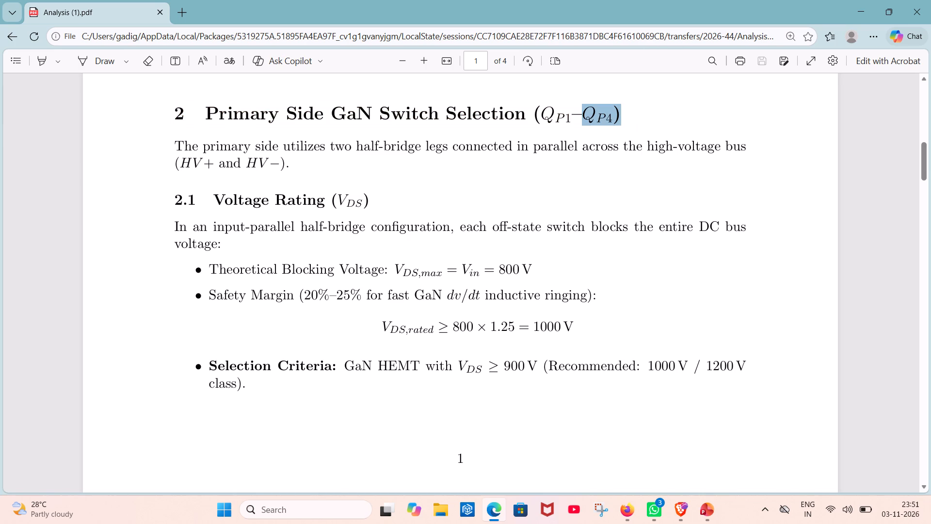
left_click_drag(567, 114, 201, 101)
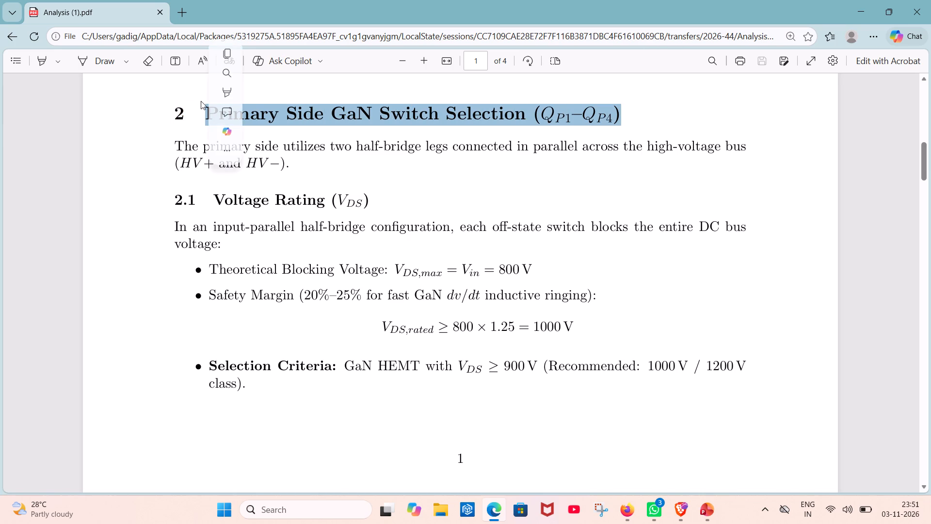
key("ctrl+c")
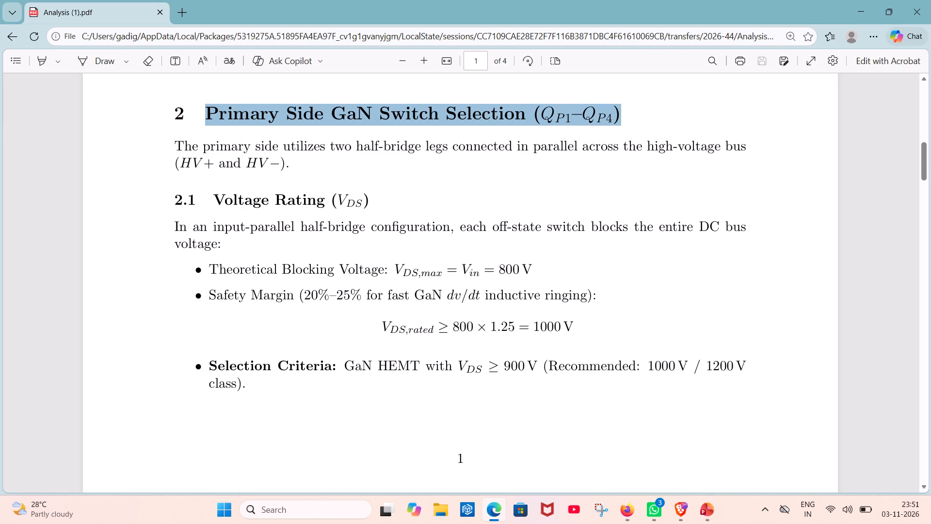
left_click(700, 470)
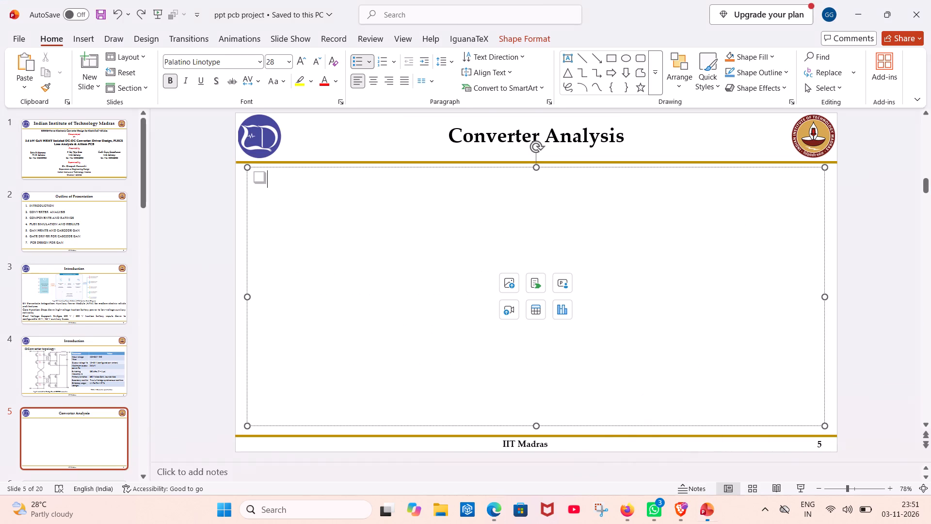
key("ctrl+v")
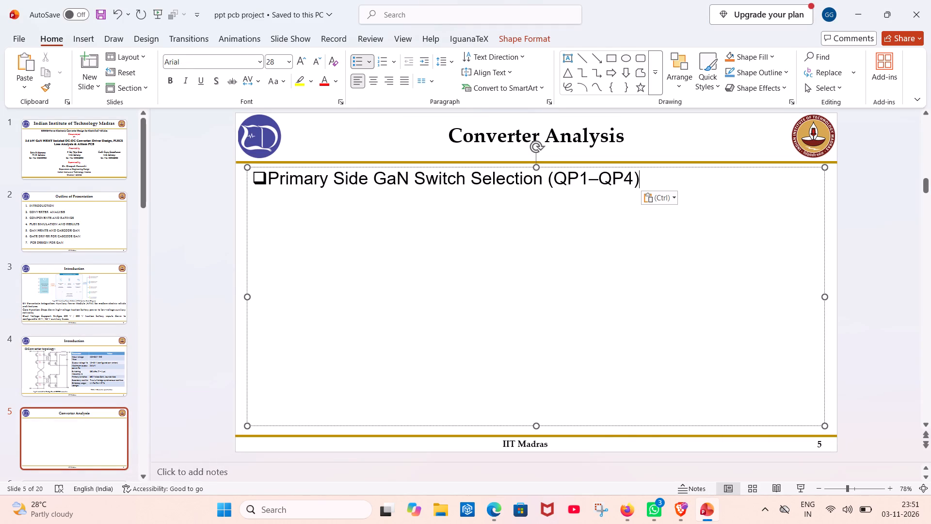
Apply the slide title's font, Palatino Linotype, to the pasted Primary Side GaN Switch Selection heading.
left_click(290, 190)
left_click_drag(278, 184, 544, 198)
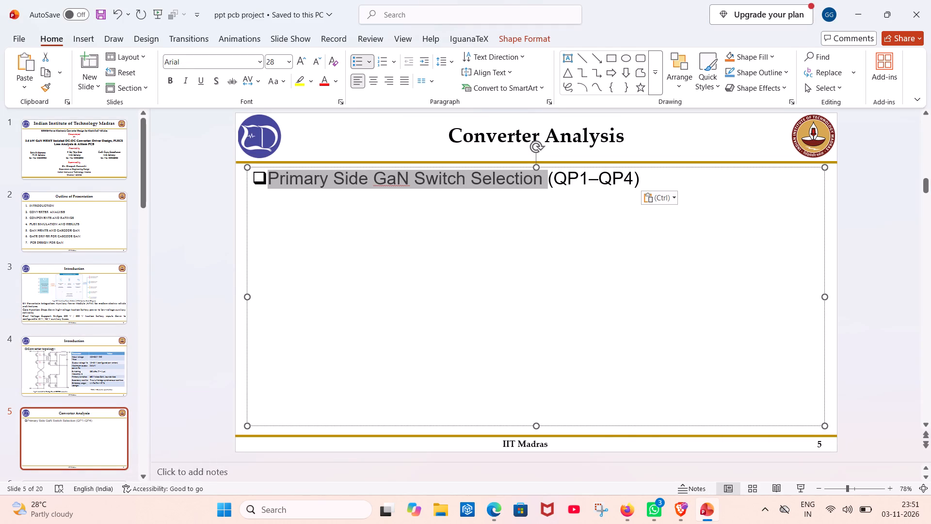
left_click_drag(544, 198, 686, 181)
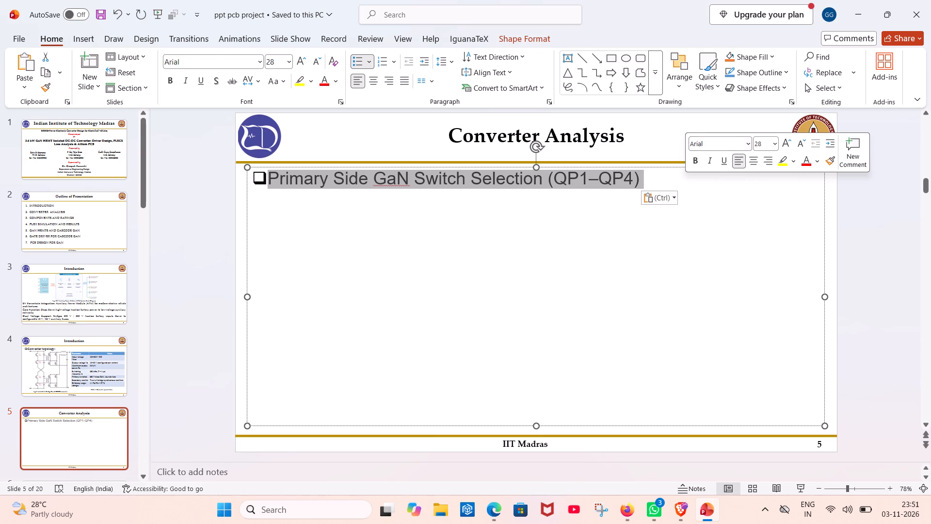
left_click_drag(605, 139, 640, 135)
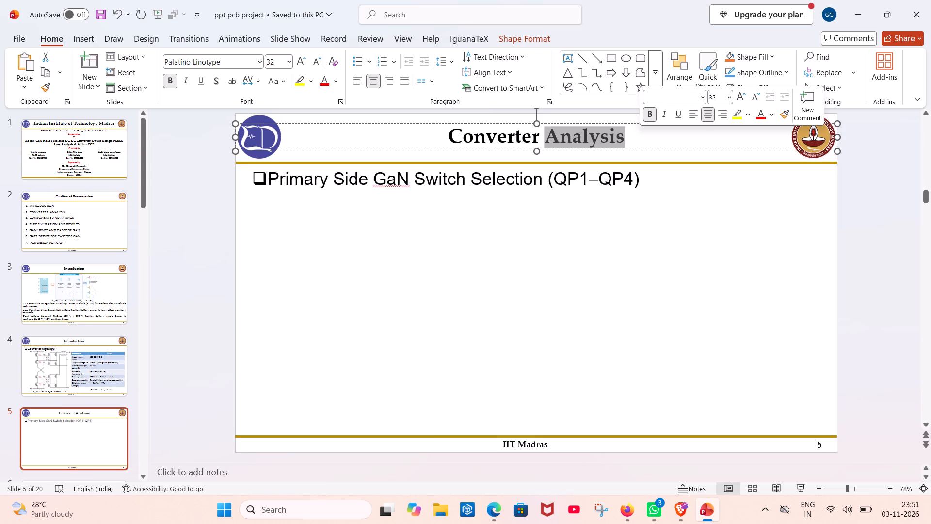
left_click_drag(689, 98, 646, 97)
key("ctrl+c")
left_click(483, 185)
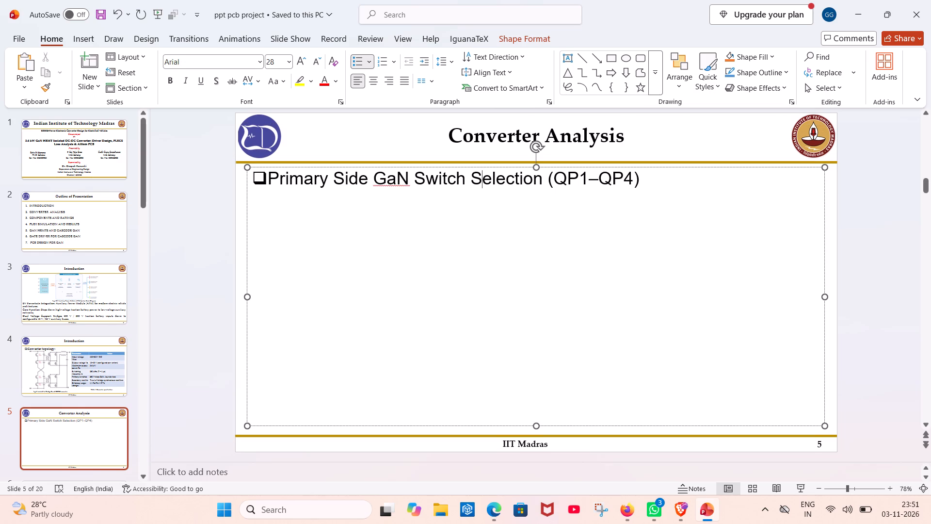
left_click_drag(269, 184, 633, 197)
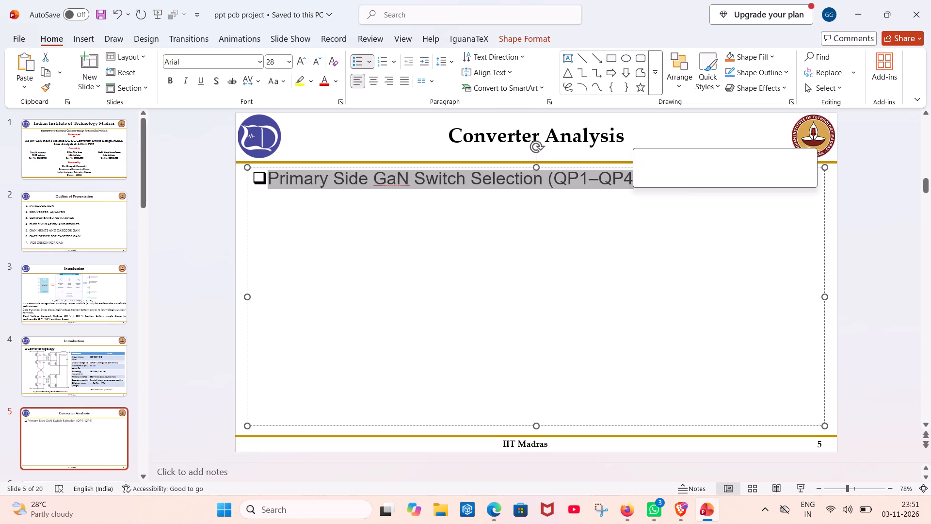
left_click(681, 164)
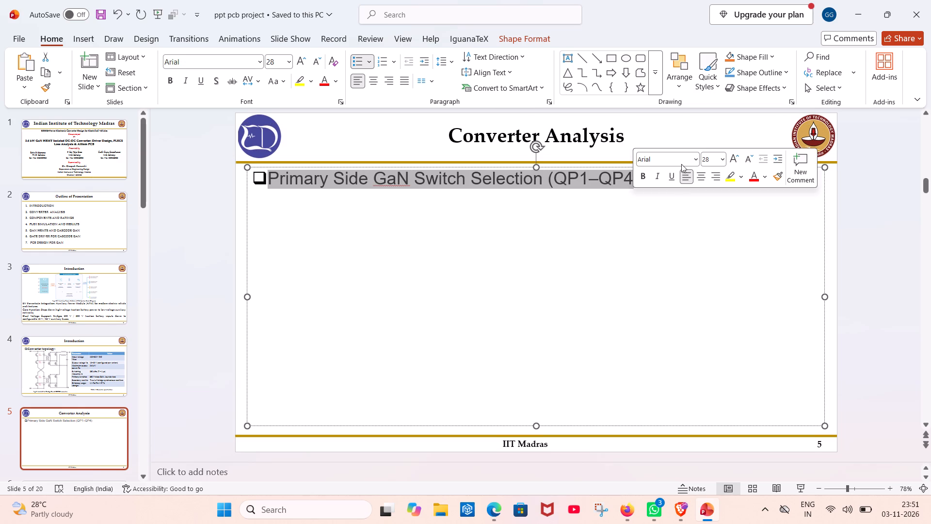
left_click(664, 161)
key("ctrl+v")
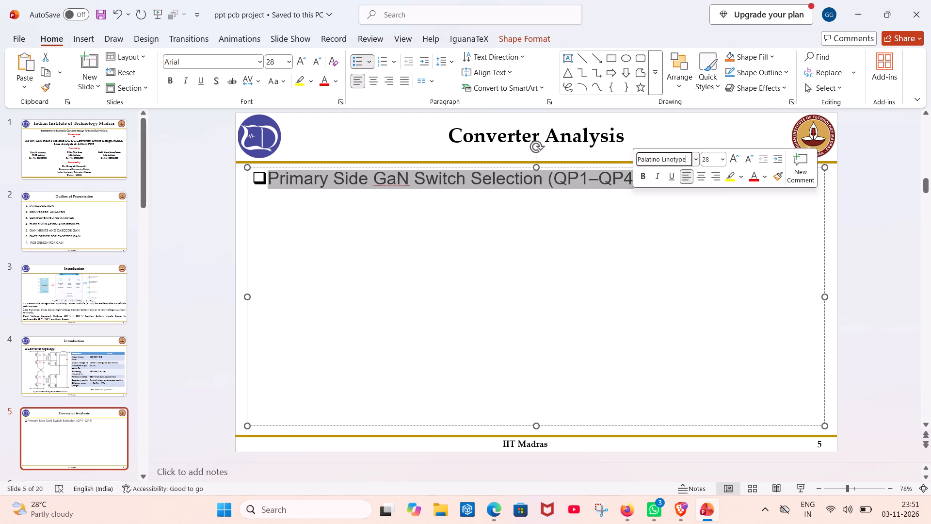
key("Return")
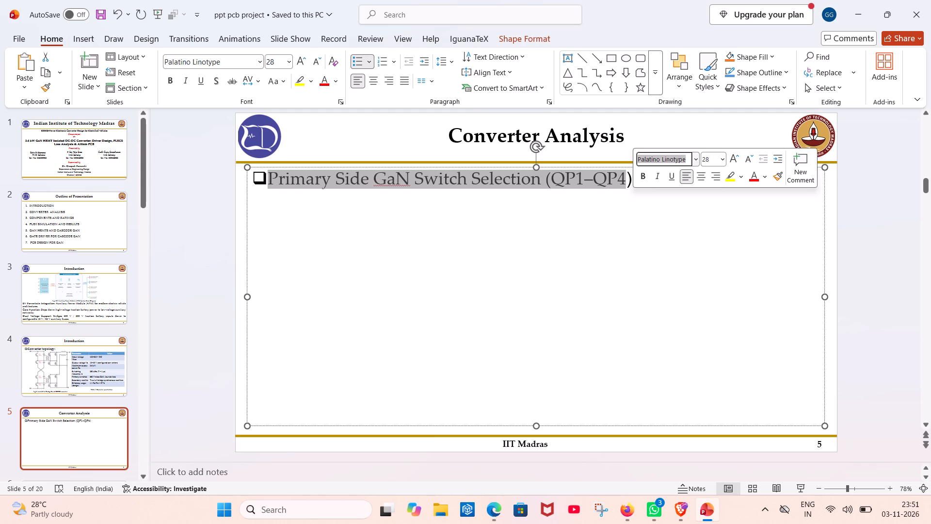
left_click(634, 251)
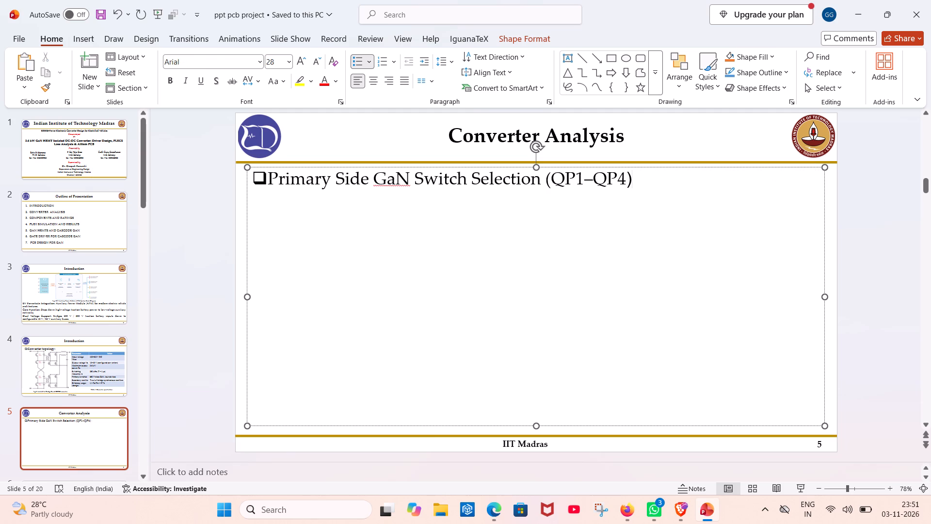
Make the whole Primary Side GaN Switch Selection (QP1–QP4) heading bold.
left_click_drag(271, 181, 562, 201)
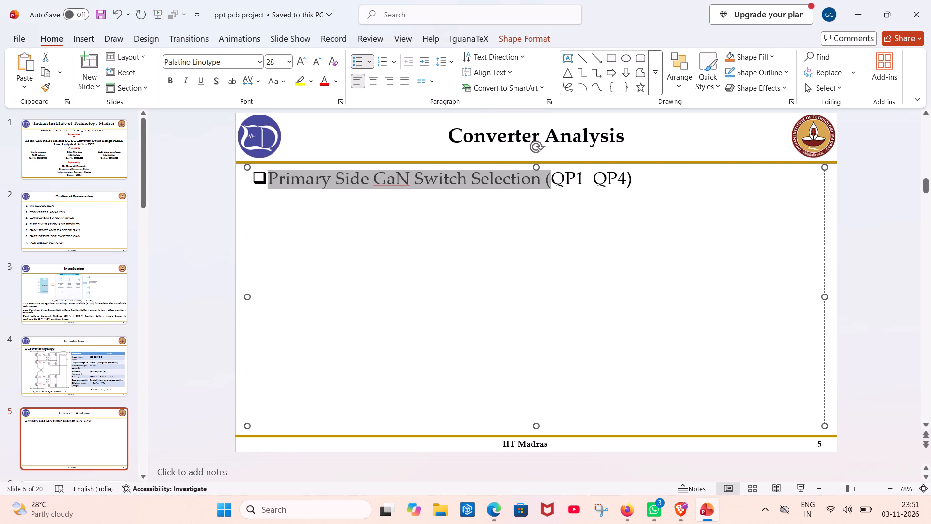
left_click_drag(562, 201, 641, 193)
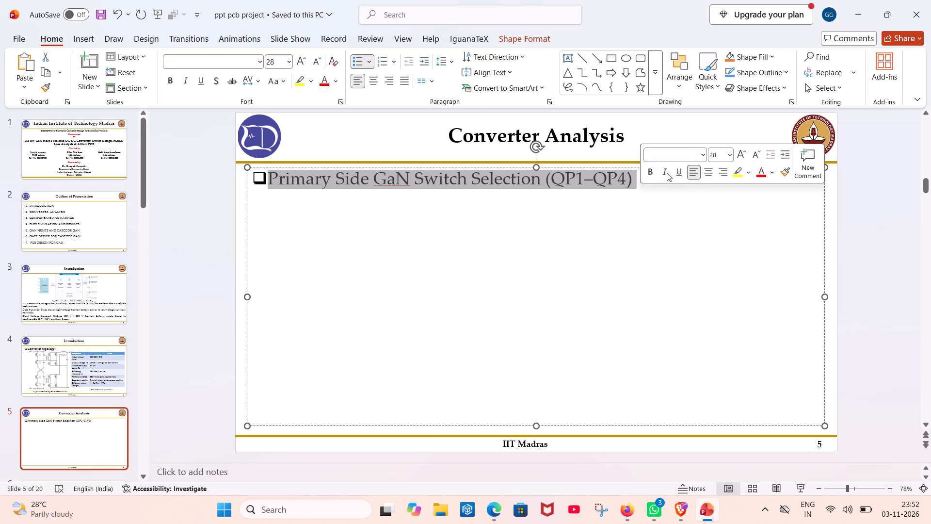
left_click(648, 176)
left_click(640, 230)
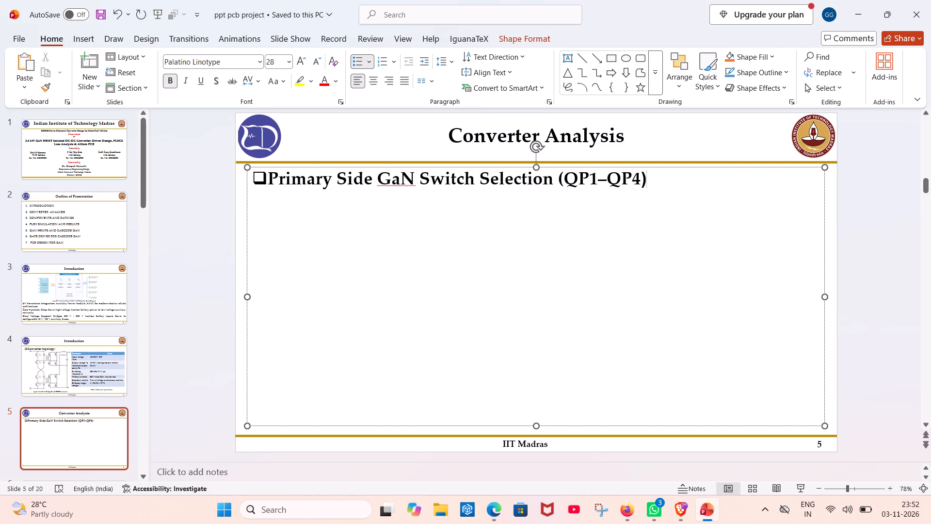
Set the heading's closing parenthesis to Palatino Linotype as well.
left_click_drag(649, 184, 642, 184)
left_click(671, 147)
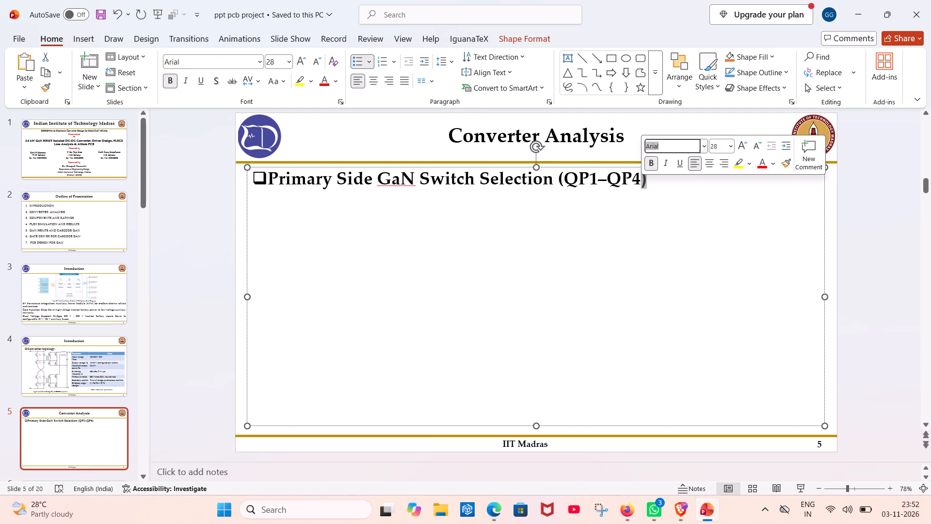
key("ctrl+v")
key("Return")
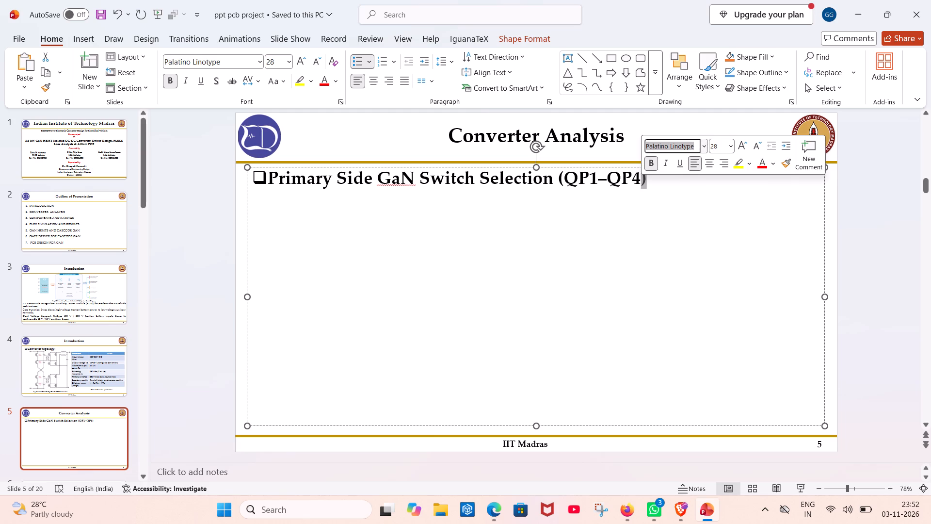
left_click(646, 292)
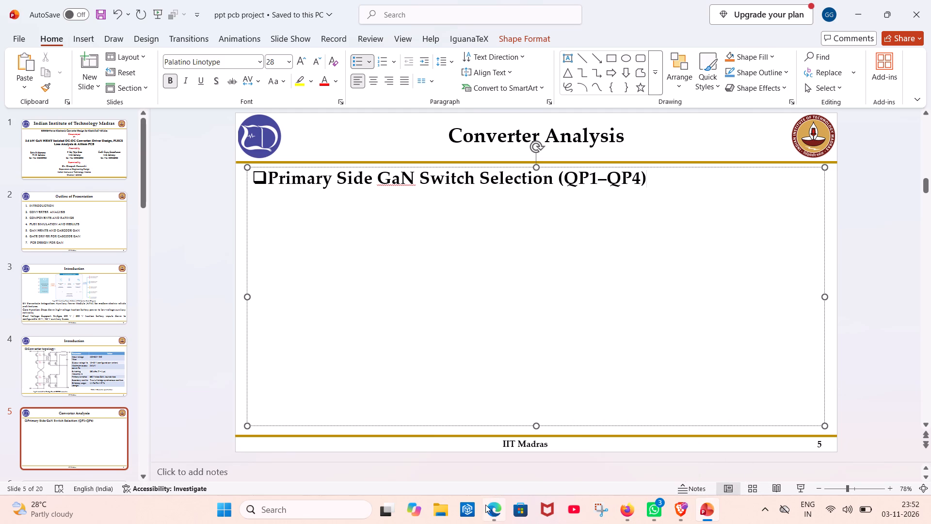
Copy section 2's introductory sentence about the two half-bridge legs from the PDF and paste it unbulleted below the slide 5 heading.
left_click(495, 457)
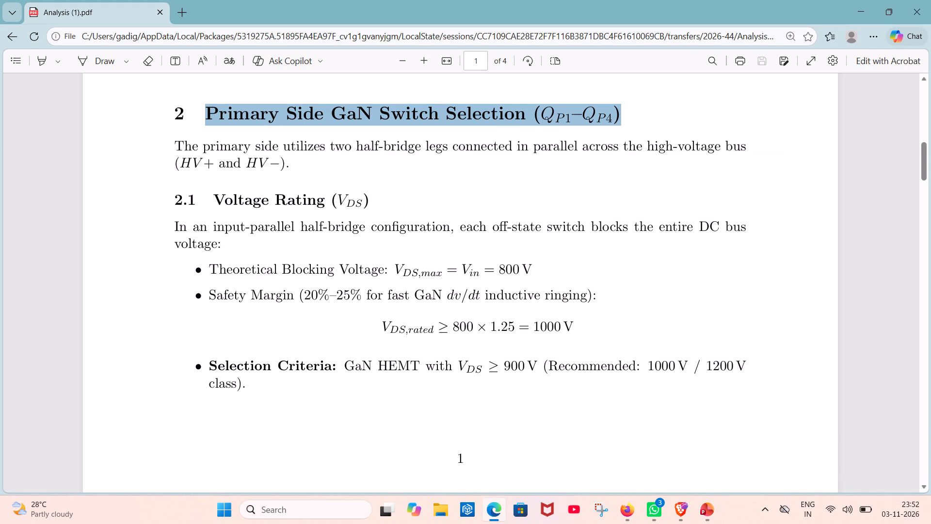
left_click_drag(175, 147, 320, 164)
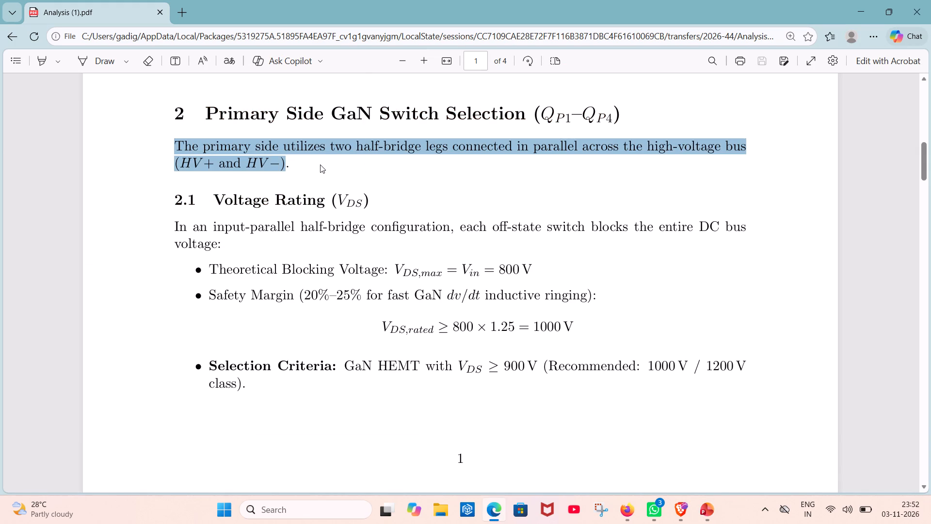
key("ctrl+c")
left_click(699, 461)
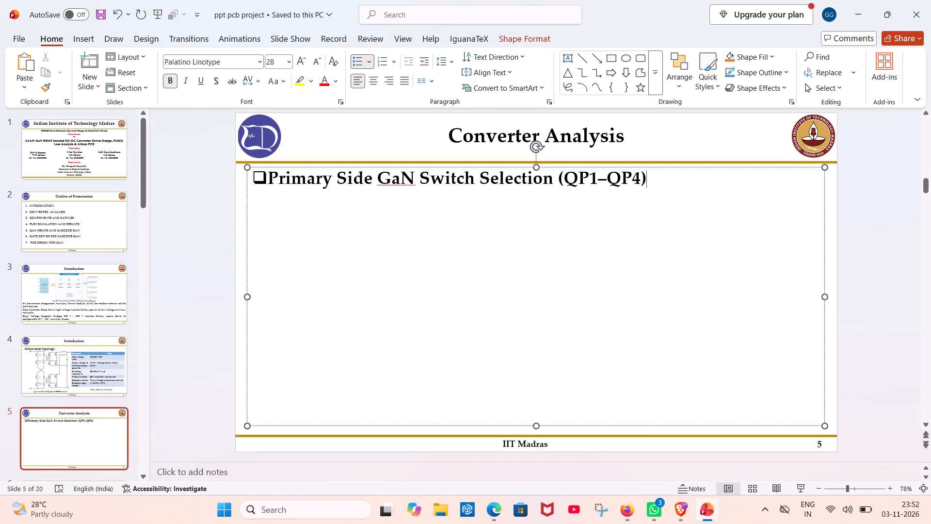
key("Return")
key("BackSpace")
key("ctrl+v")
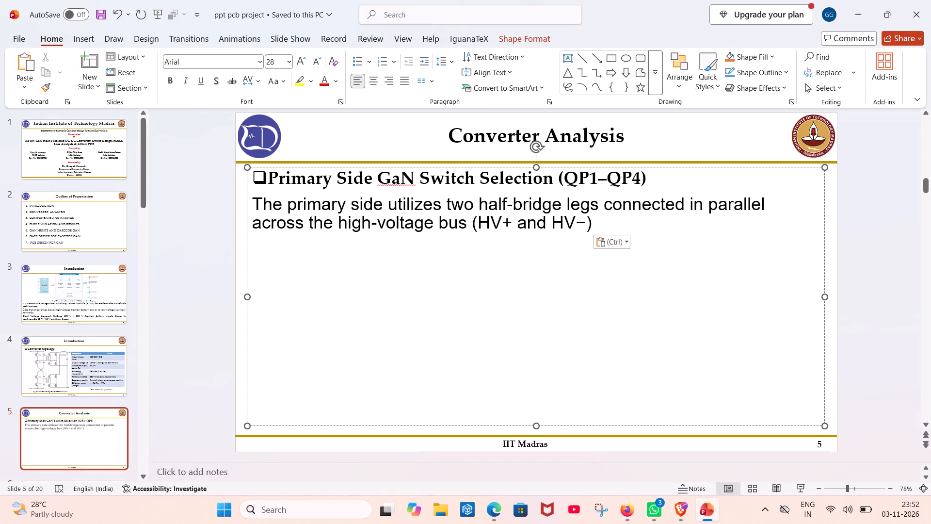
Check the font and size of the body text on the Introduction slide 3, and return to slide 5.
scroll(467, 202, "up", 1)
right_click(467, 202)
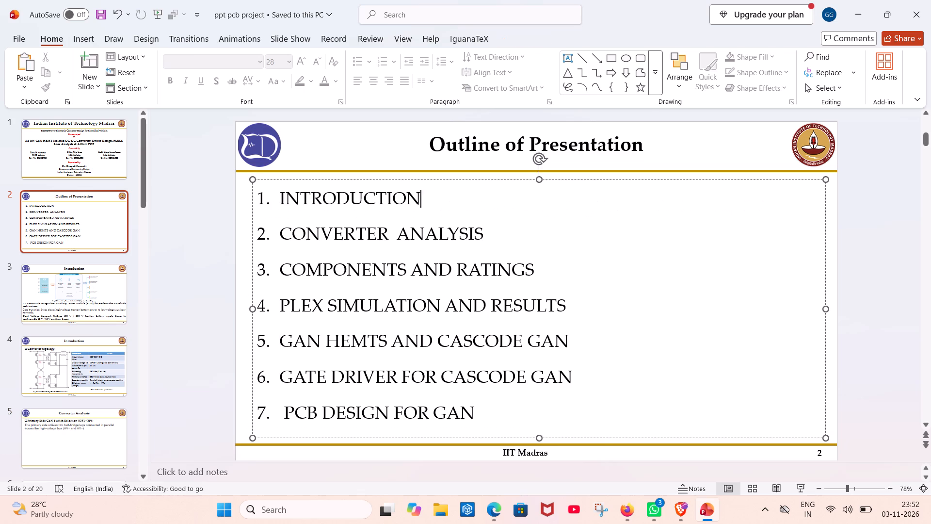
left_click(64, 299)
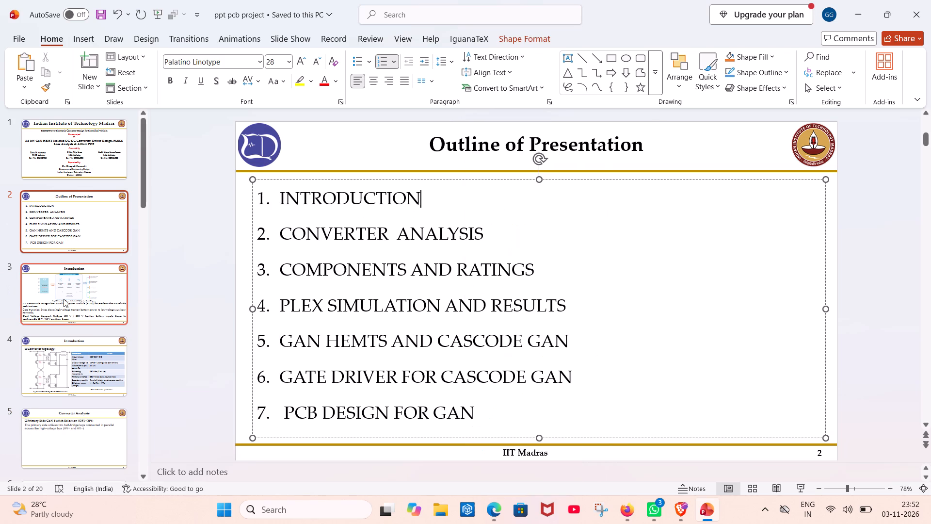
left_click(67, 299)
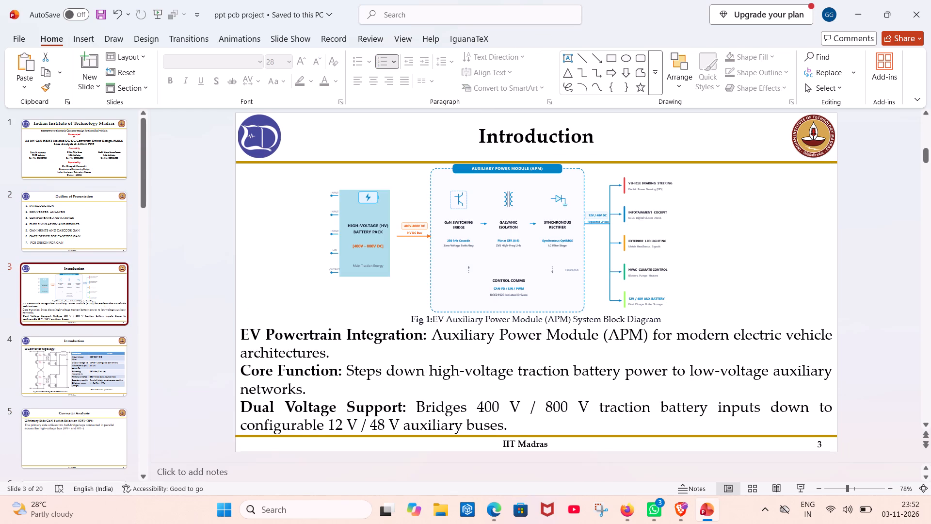
left_click_drag(431, 339, 481, 339)
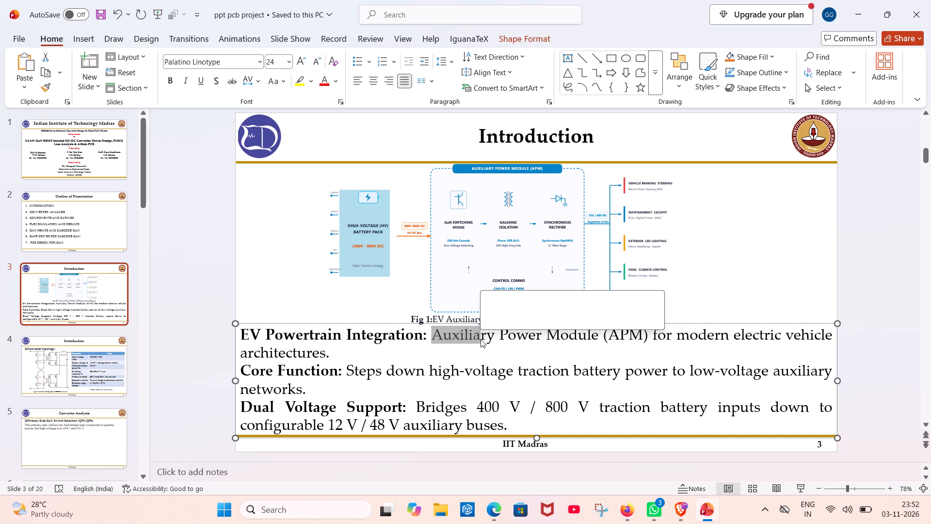
scroll(332, 284, "down", 1)
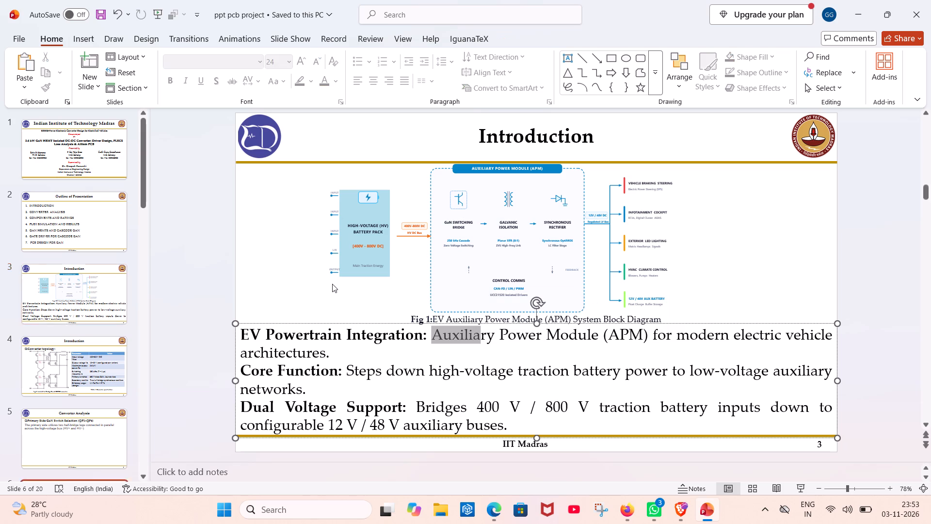
left_click(106, 286)
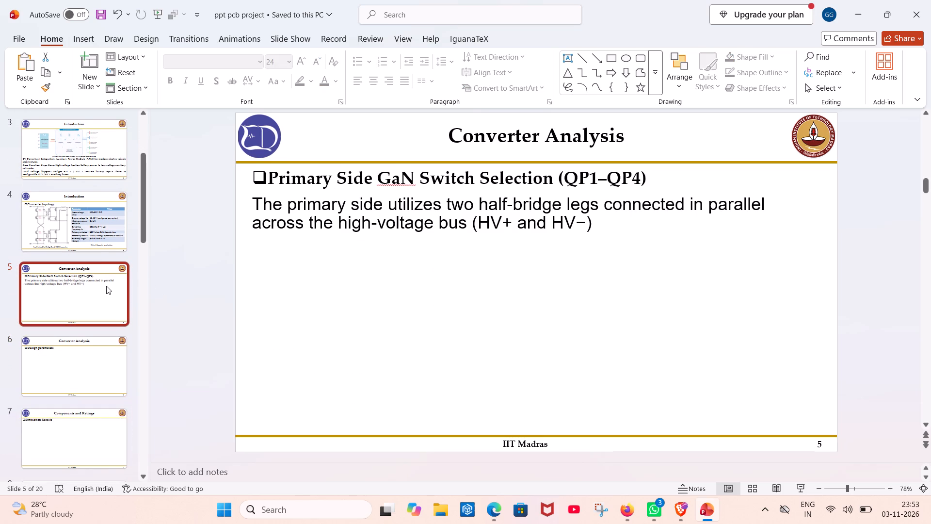
Set the font size of the introductory sentence about the half-bridge legs on slide 5 to 24.
left_click(95, 301)
left_click_drag(255, 203, 564, 228)
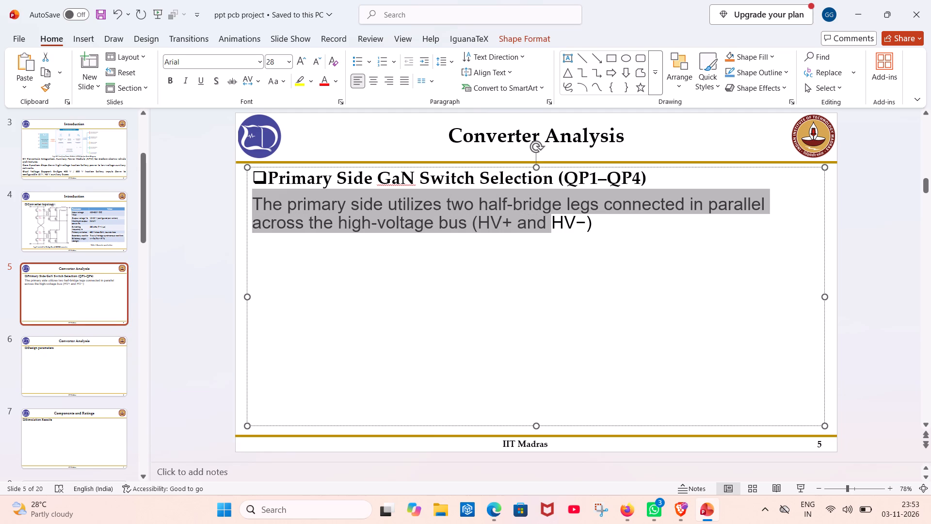
left_click_drag(564, 228, 659, 227)
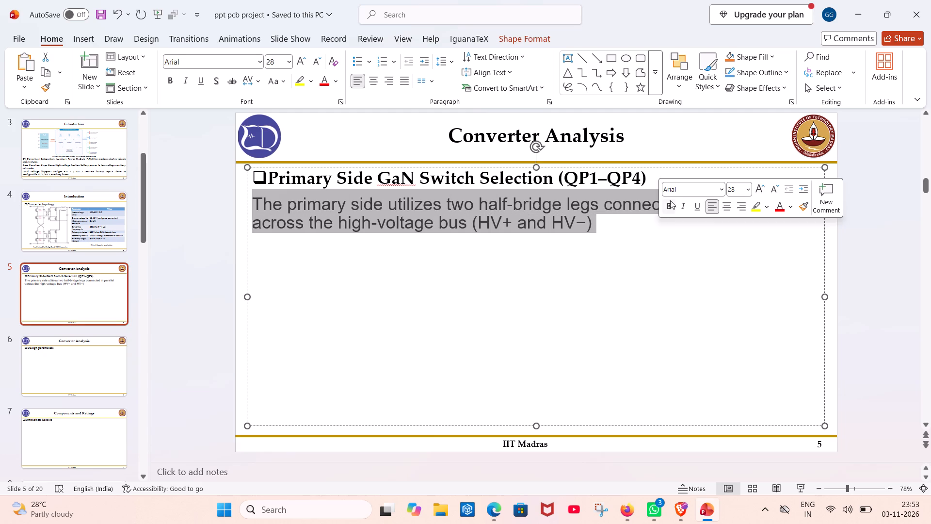
left_click(734, 190)
type("24")
Change the introductory sentence's font to Palatino Linotype, copying the font name from the slide heading's formatting.
left_click(685, 186)
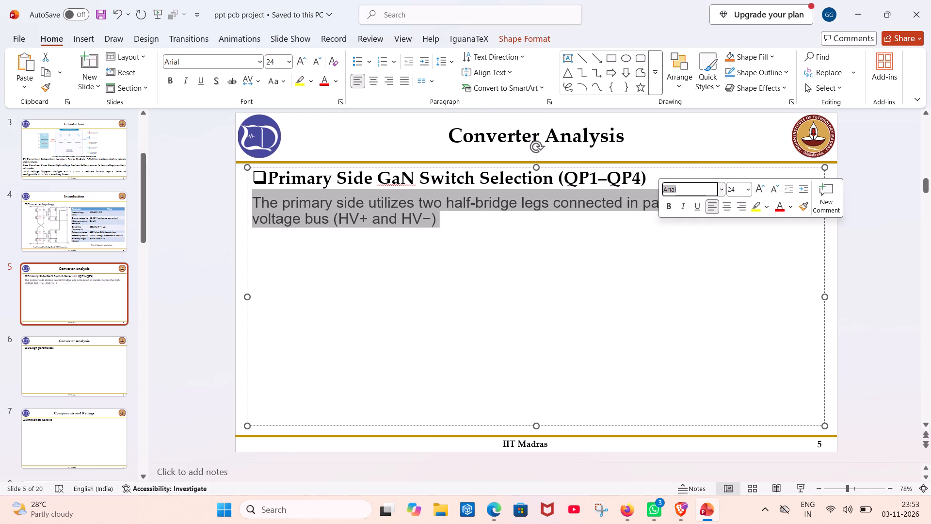
left_click(559, 184)
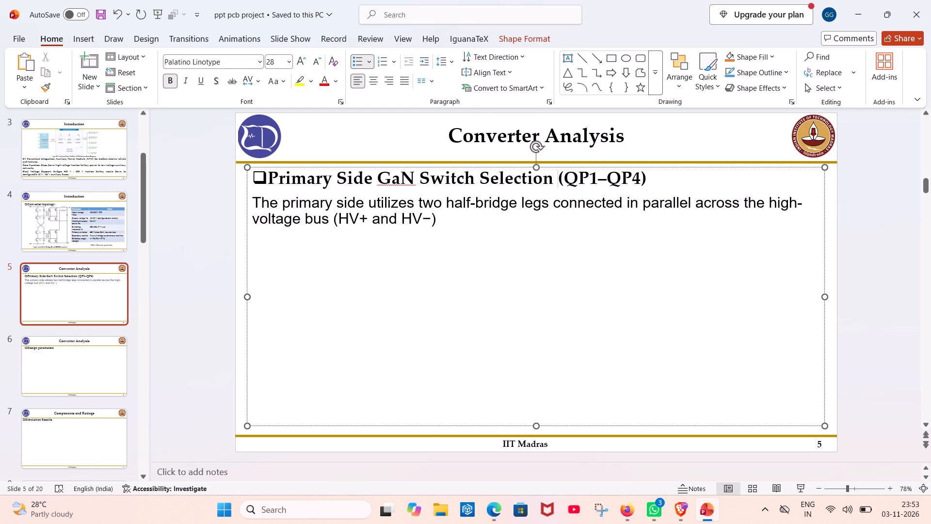
left_click_drag(395, 186, 527, 183)
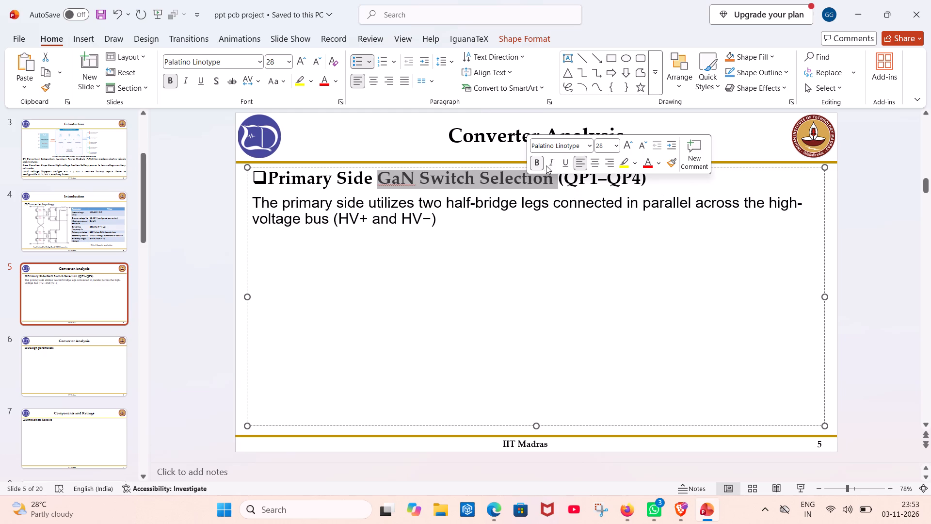
double_click(577, 144)
left_click(577, 144)
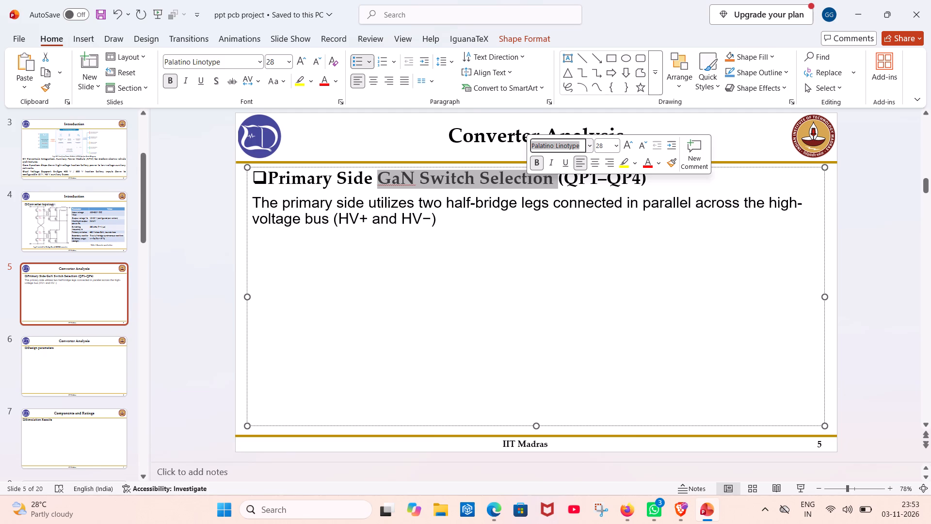
key("ctrl+c")
left_click(570, 253)
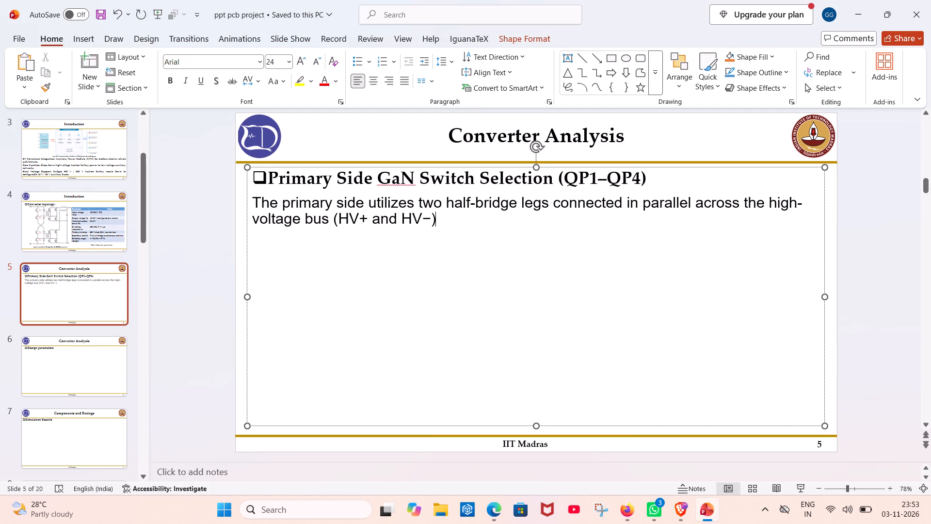
left_click_drag(261, 198, 309, 202)
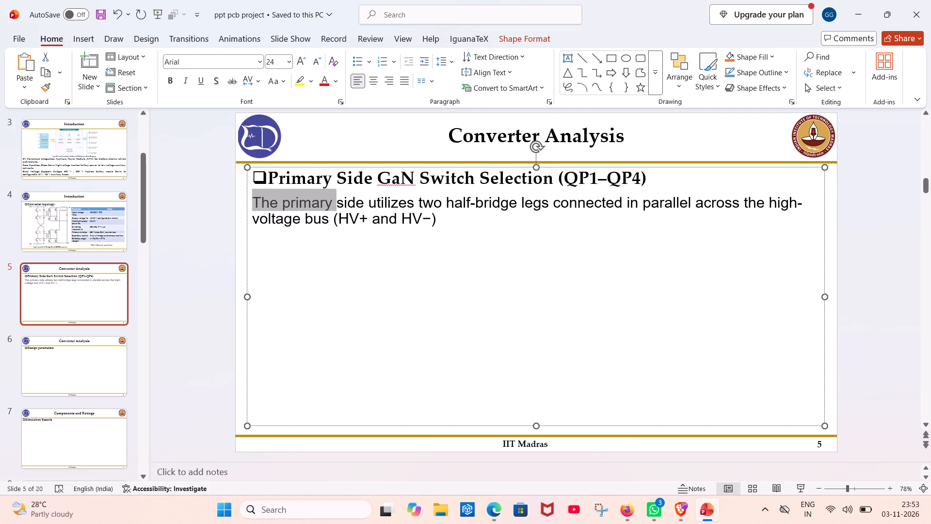
left_click_drag(309, 202, 462, 231)
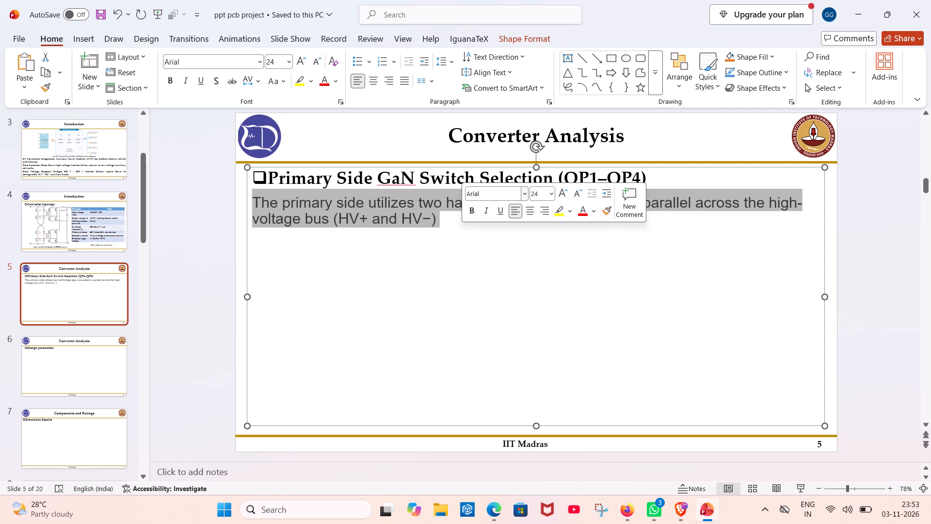
left_click(505, 195)
key("ctrl+v")
left_click(503, 255)
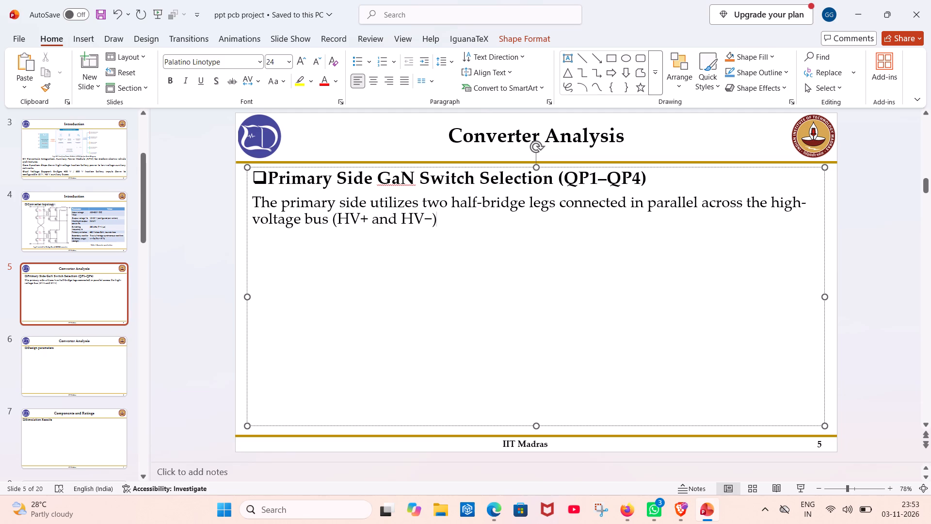
Add a period at the end of the introductory sentence.
key("period")
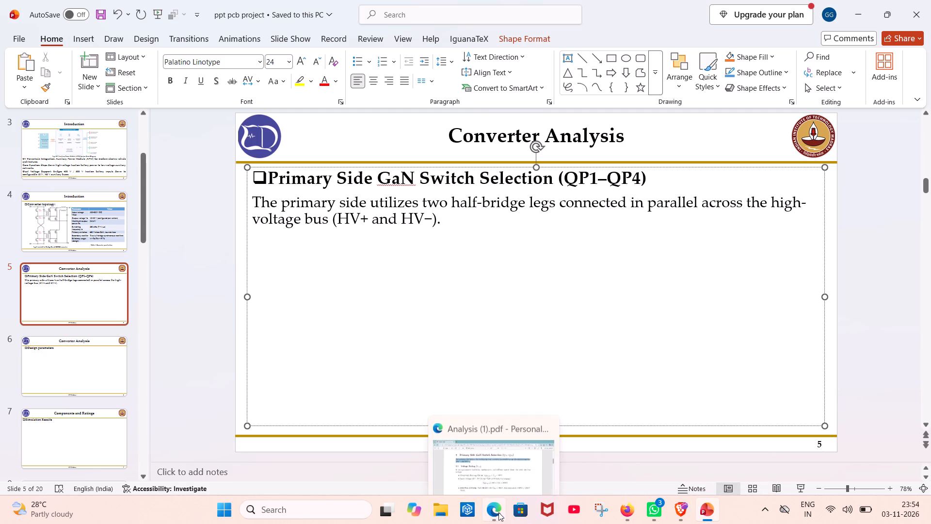
Copy the Voltage Rating (VDS) subsection from the analysis PDF, without its number, and paste it as a new paragraph below the introductory sentence.
left_click(483, 453)
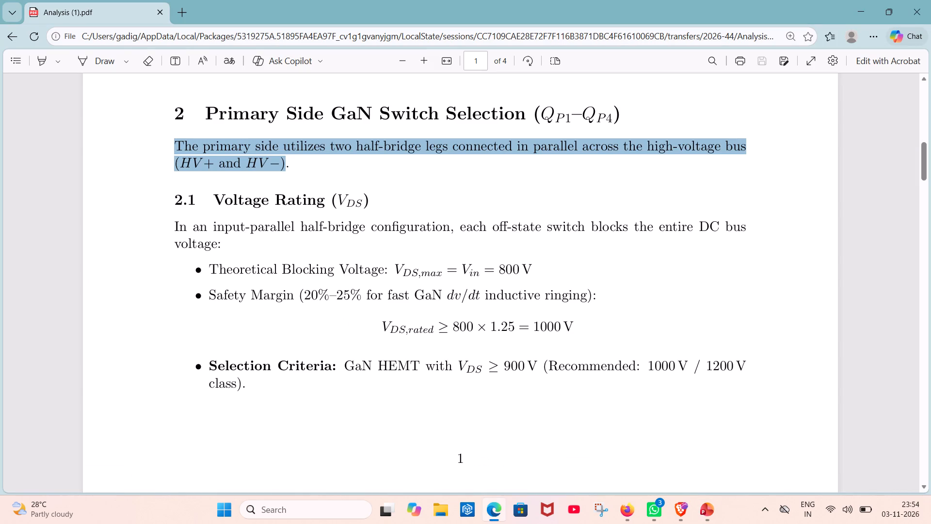
left_click_drag(213, 202, 353, 246)
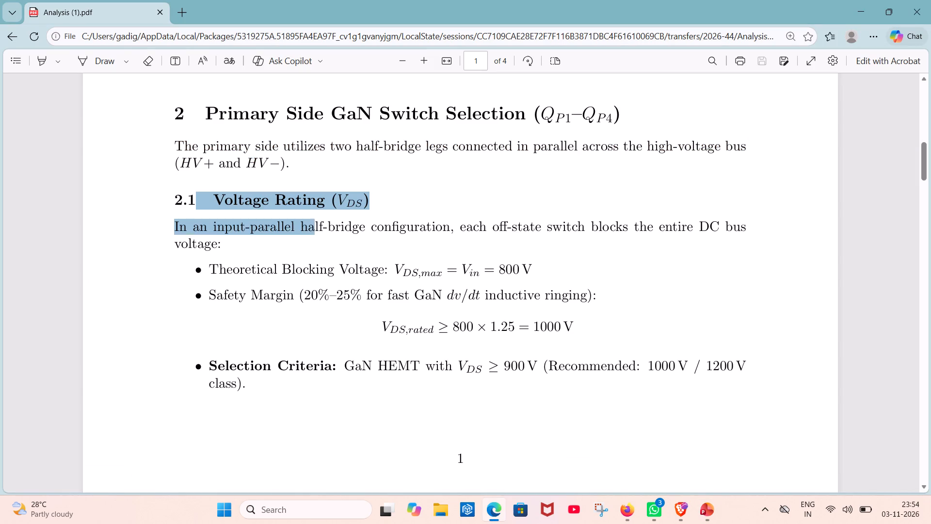
left_click_drag(353, 246, 595, 350)
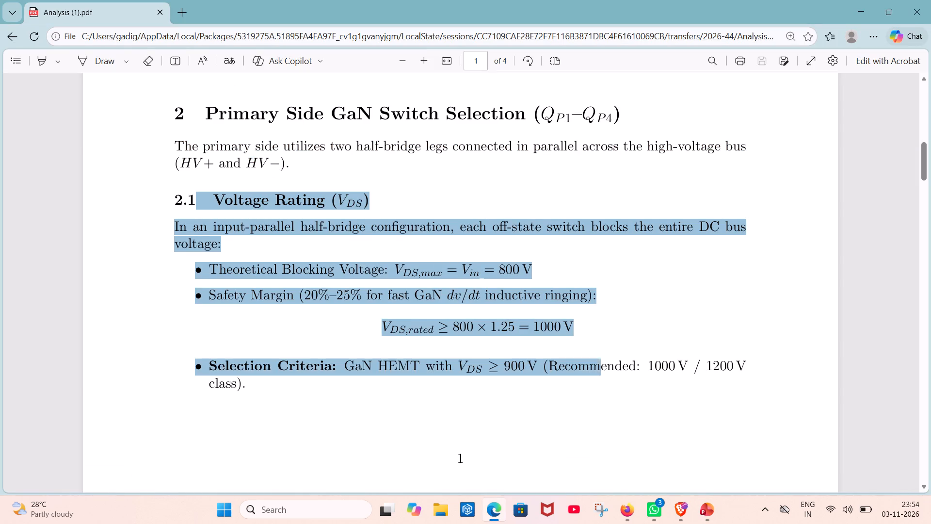
left_click_drag(595, 350, 304, 422)
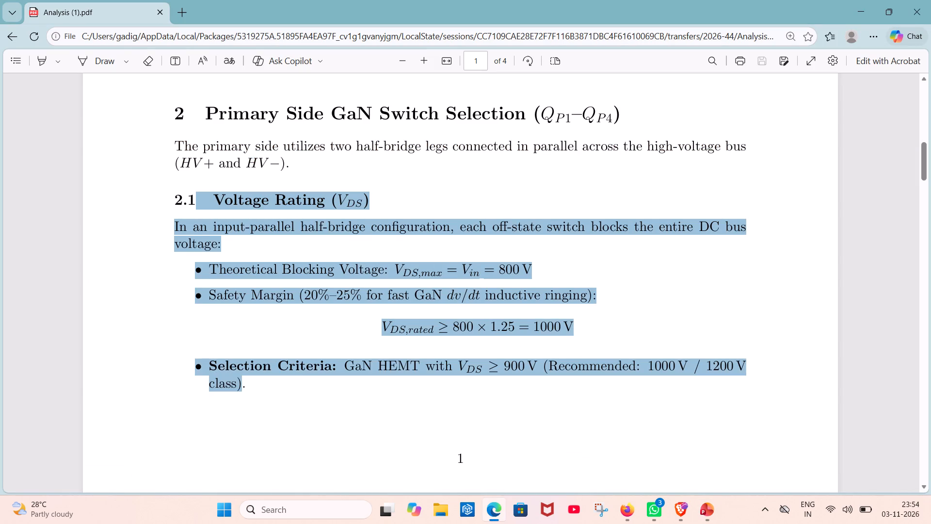
left_click_drag(304, 422, 305, 422)
key("ctrl+c")
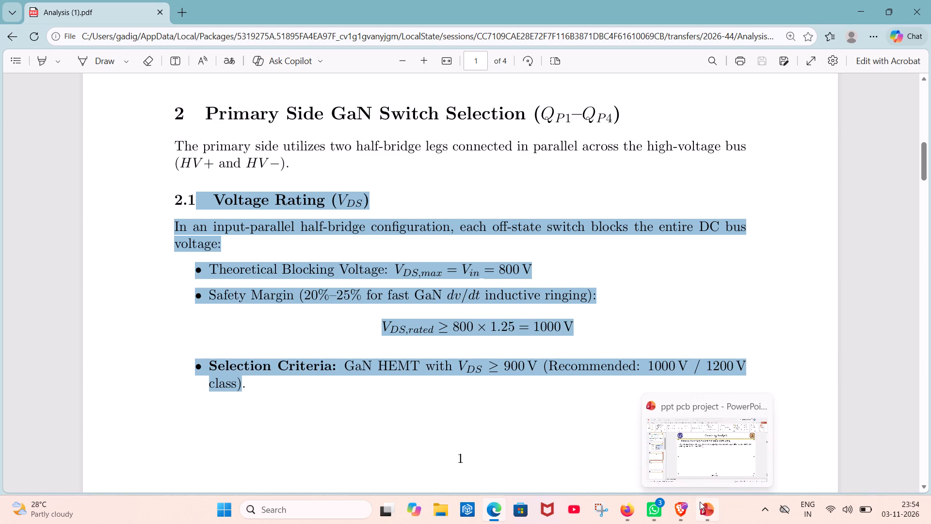
left_click(701, 467)
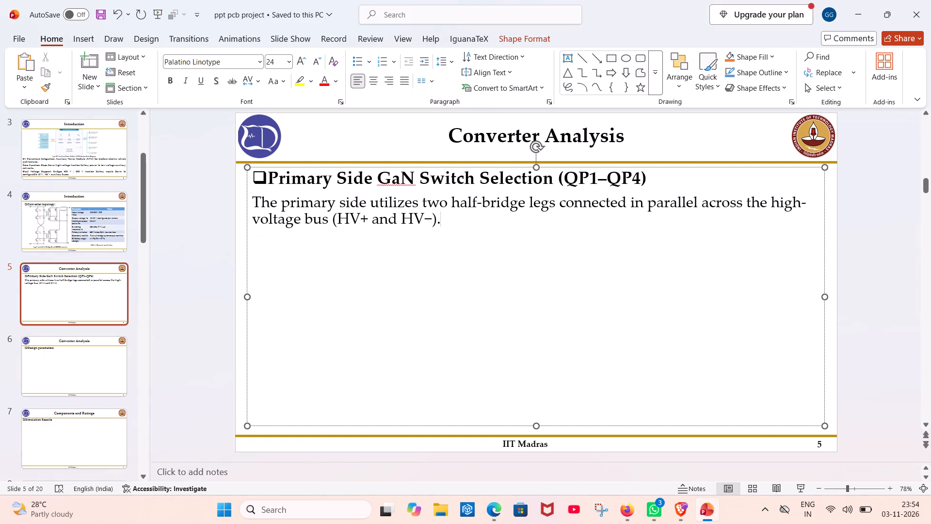
key("Return")
key("ctrl+v")
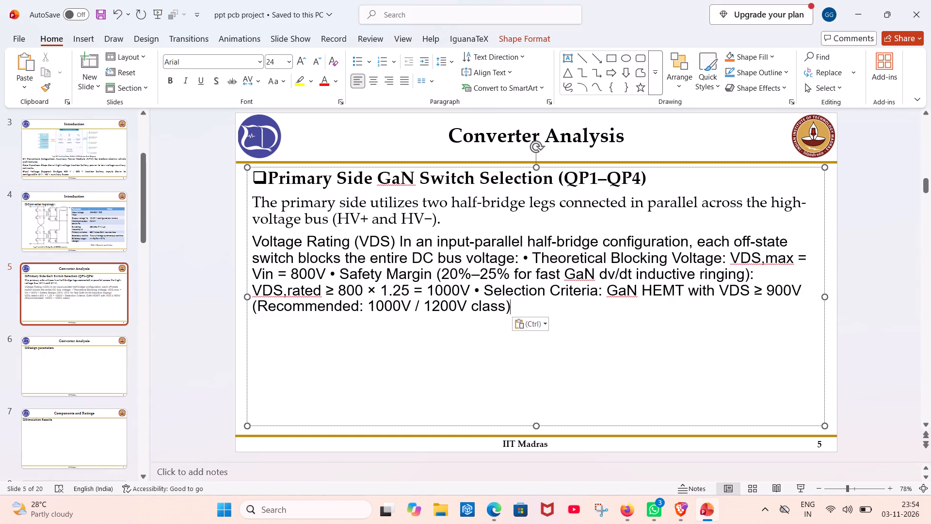
Split the pasted text into separate paragraphs after Voltage Rating (VDS), after "DC bus voltage:" and before the Safety Margin bullet.
left_click(399, 234)
key("Return")
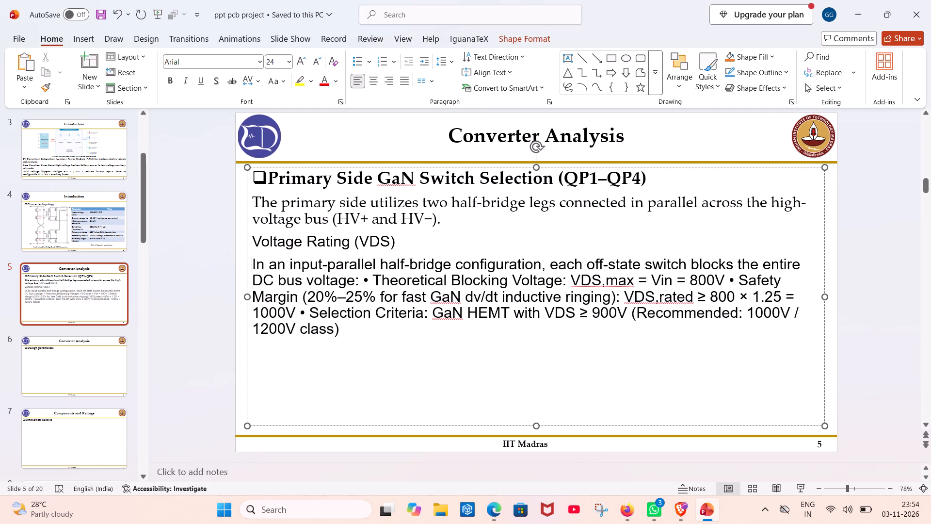
left_click(361, 275)
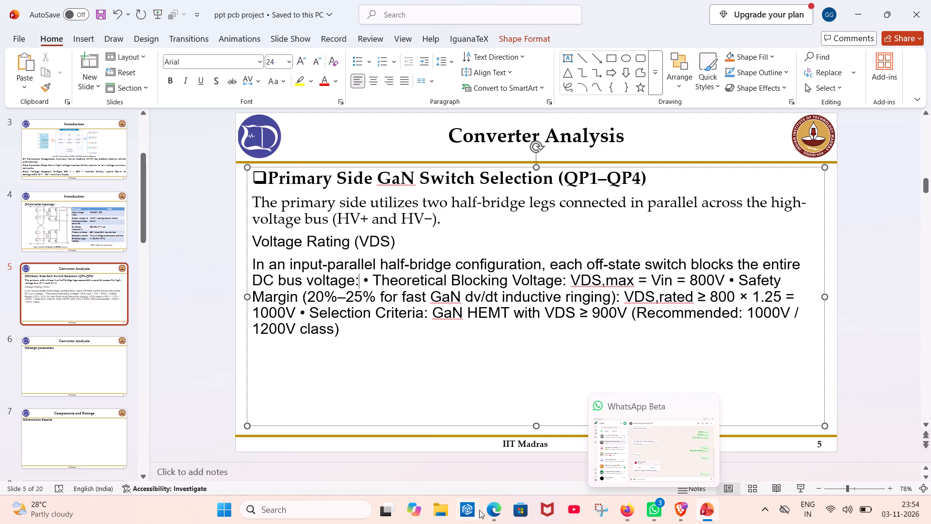
left_click(493, 477)
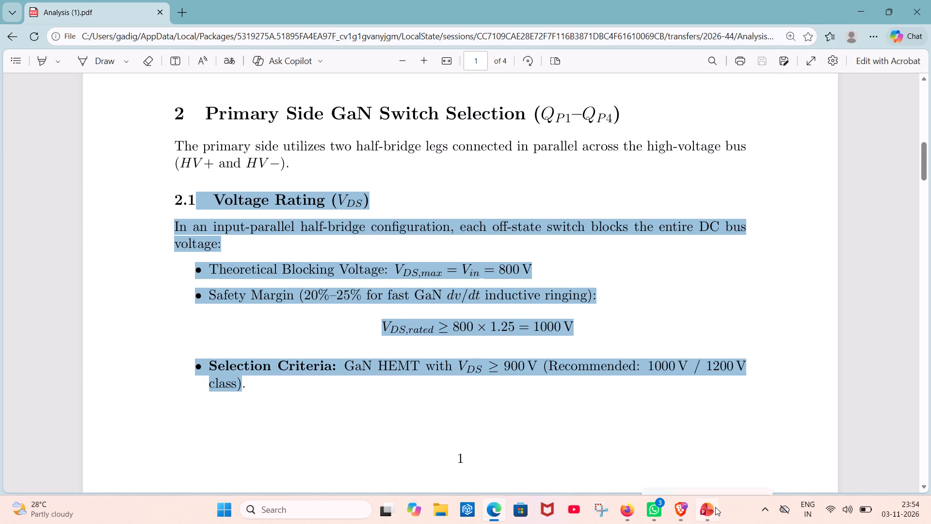
left_click(696, 451)
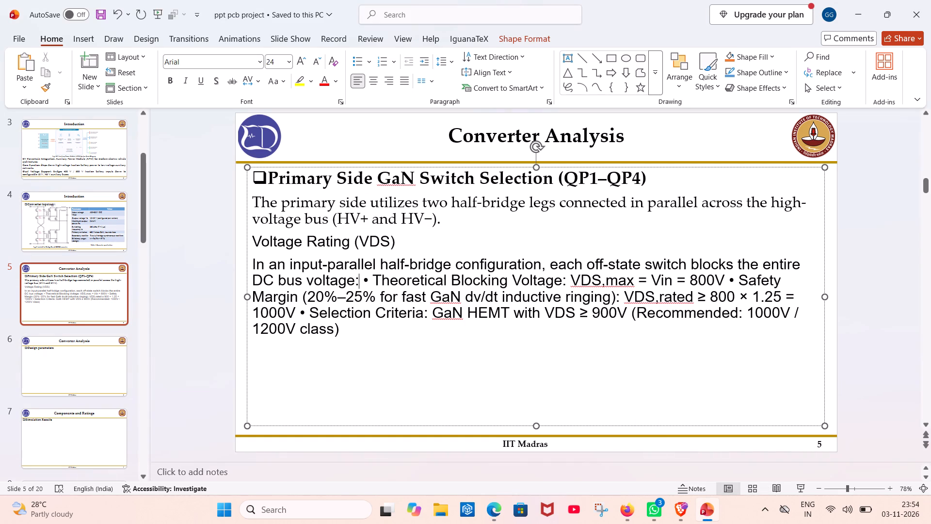
key("Return")
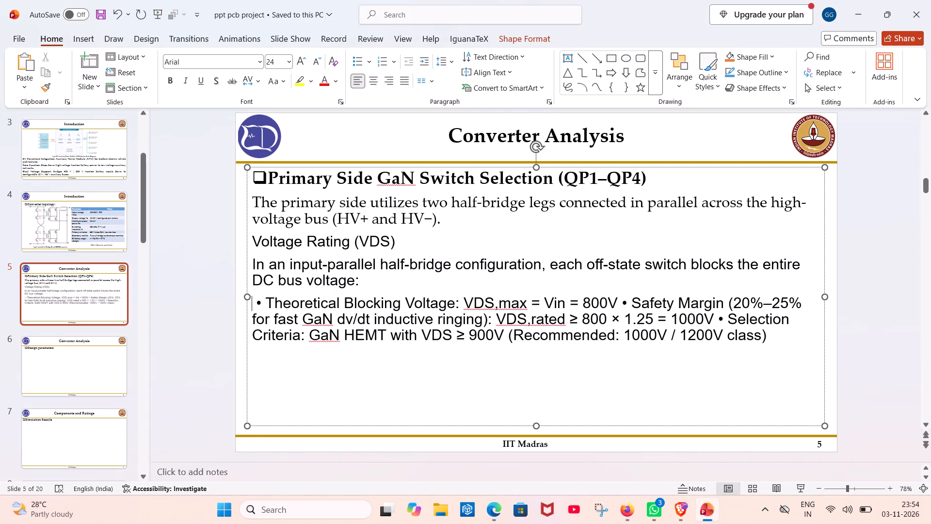
left_click(621, 304)
key("Return")
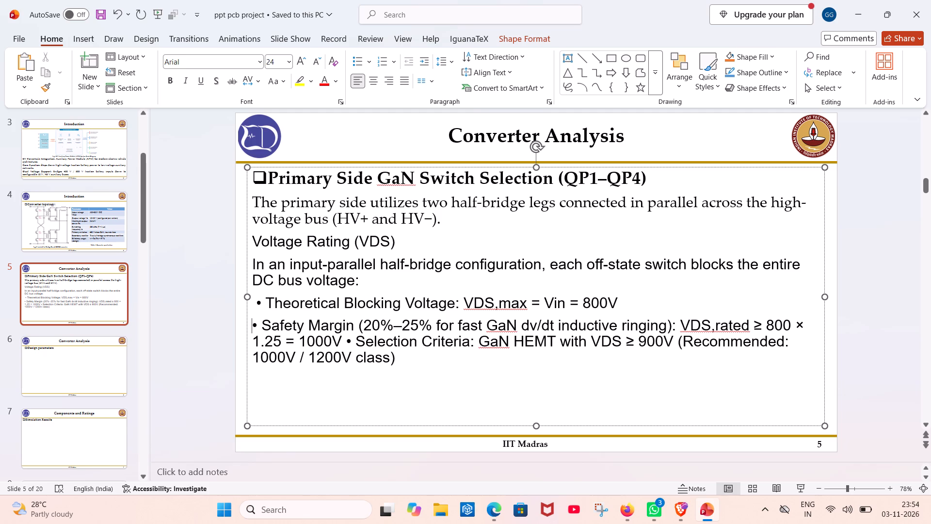
Indent the Theoretical Blocking Voltage and Safety Margin bullet lines with spaces so that their bullets line up.
left_click(255, 300)
key("space")
key("space")
key("space")
key("space")
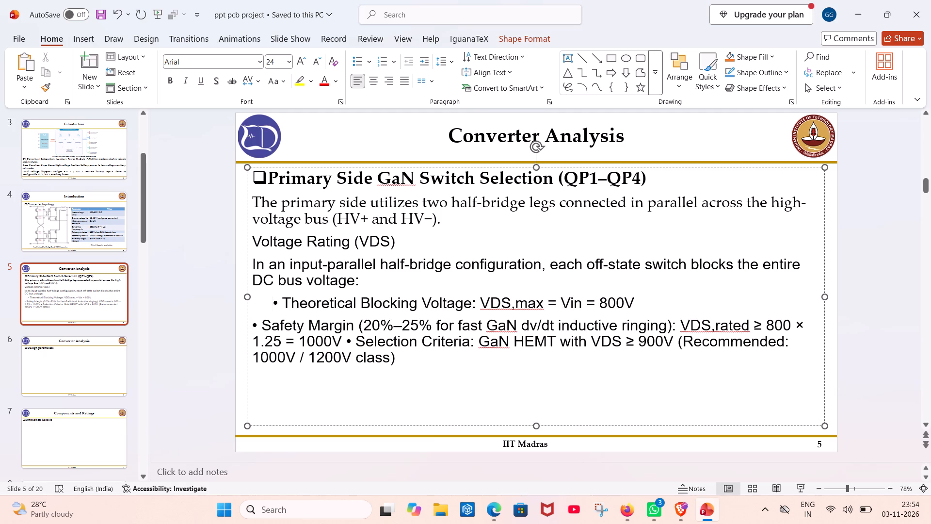
left_click(253, 320)
key("space")
key("space")
key("space")
key("space")
key("space")
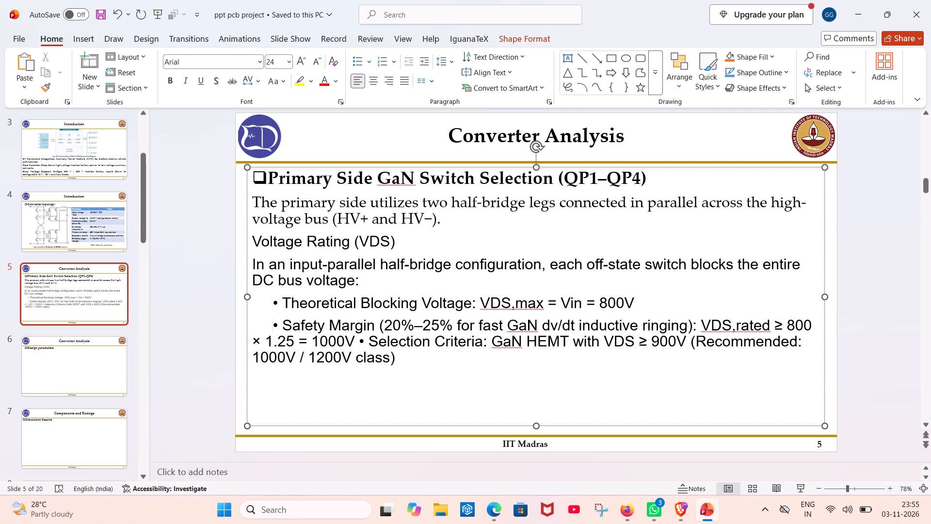
Put the VDS,rated expression and the Selection Criteria bullet on separate lines, and indent the Selection Criteria bullet with five spaces to match the others.
left_click(705, 327)
key("Return")
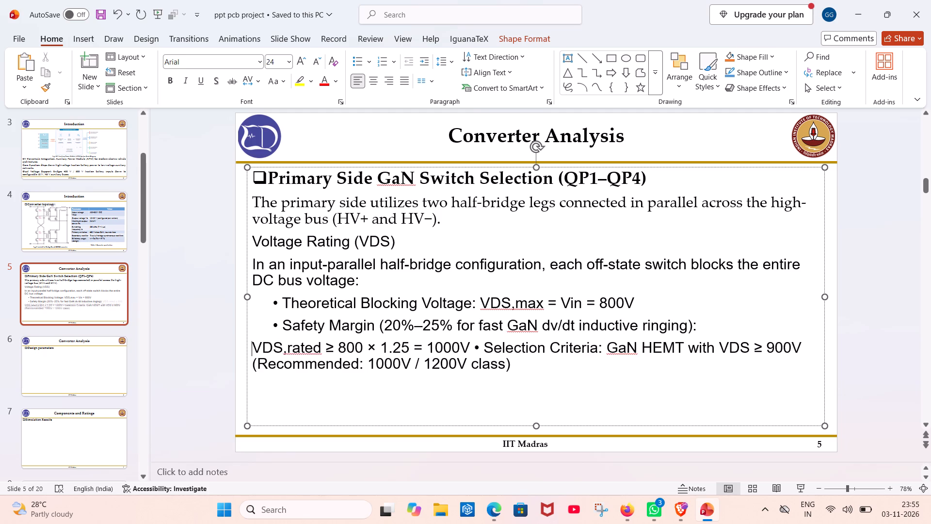
left_click(473, 342)
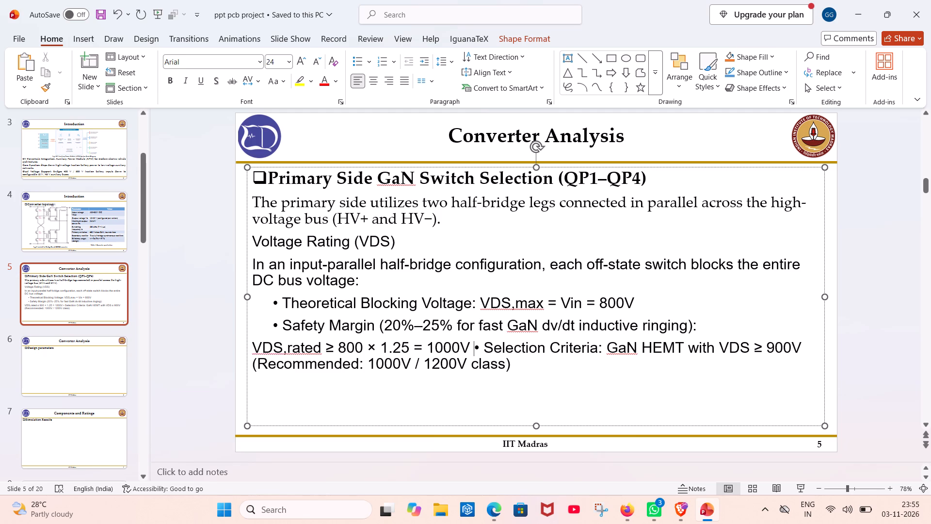
key("Return")
key("space")
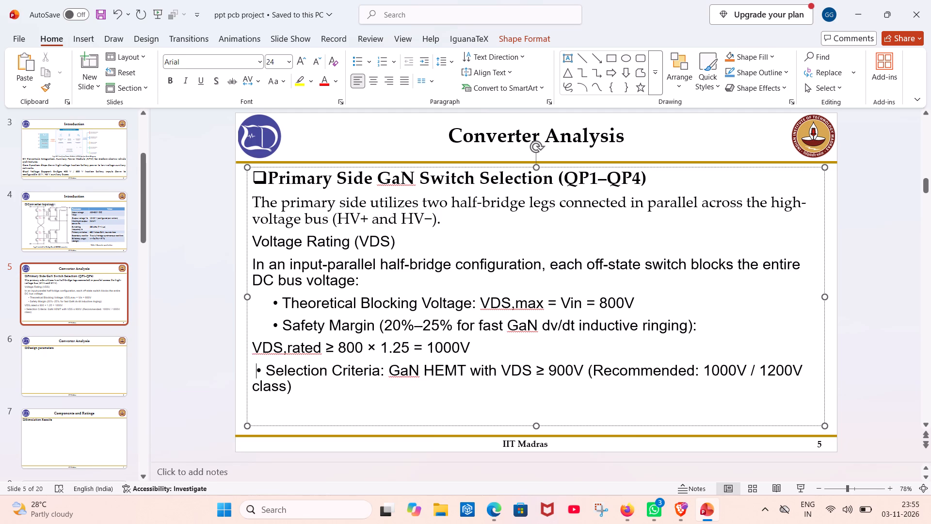
key("space")
key("space")
key("space")
key("space")
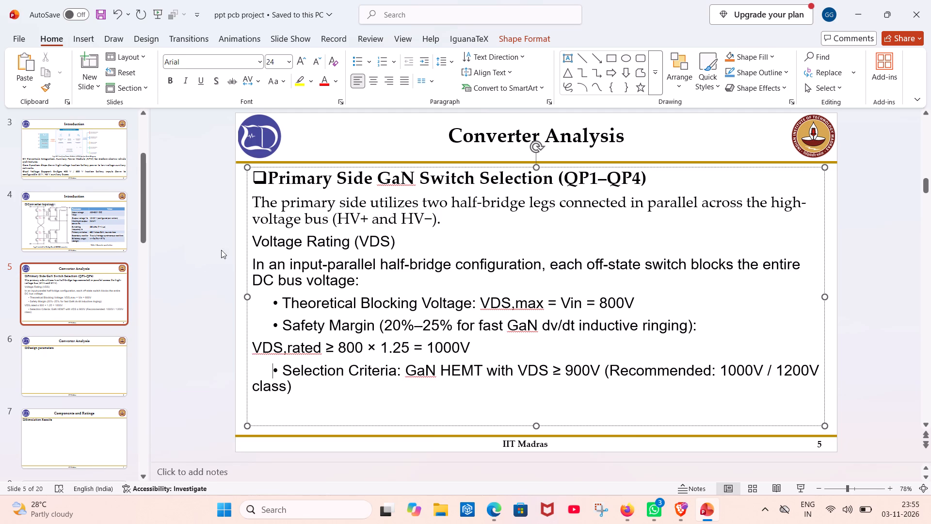
Give the Voltage Rating (VDS) line an arrow bullet.
left_click_drag(252, 238, 418, 232)
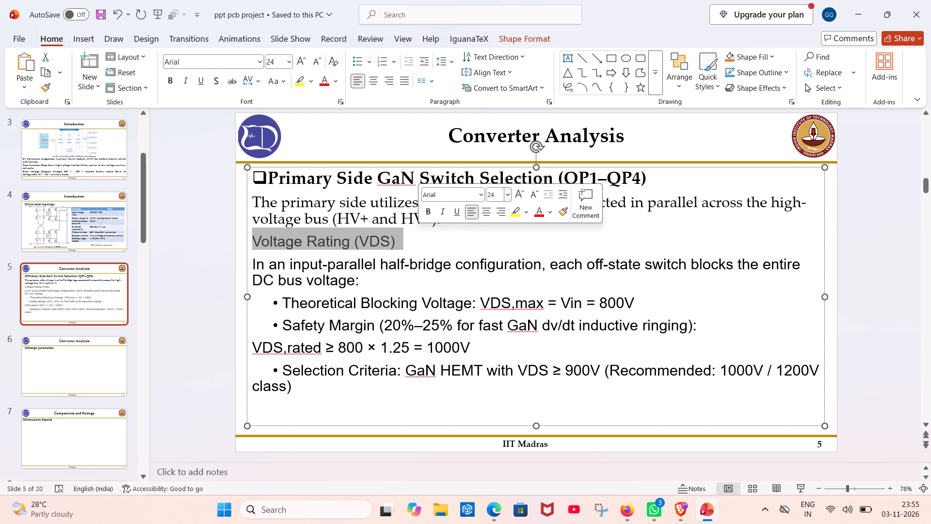
left_click_drag(385, 183, 436, 187)
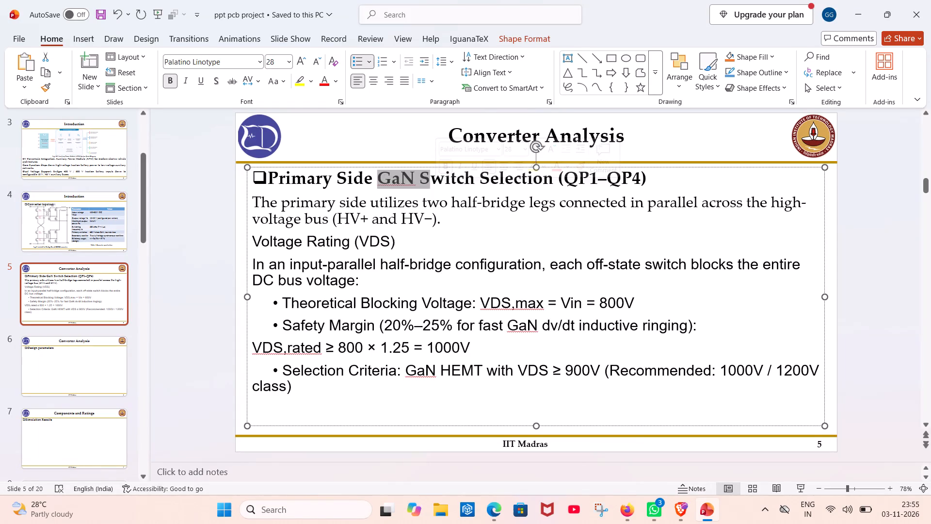
left_click(254, 237)
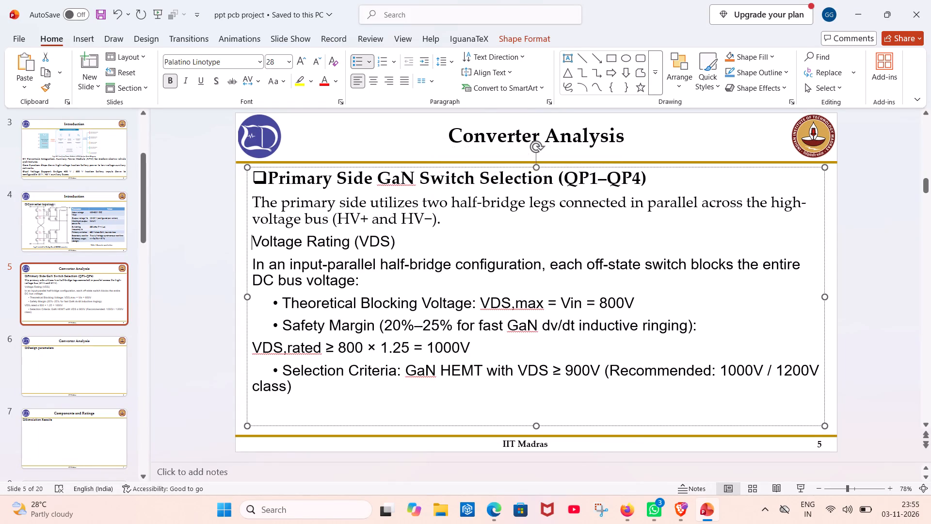
left_click(372, 66)
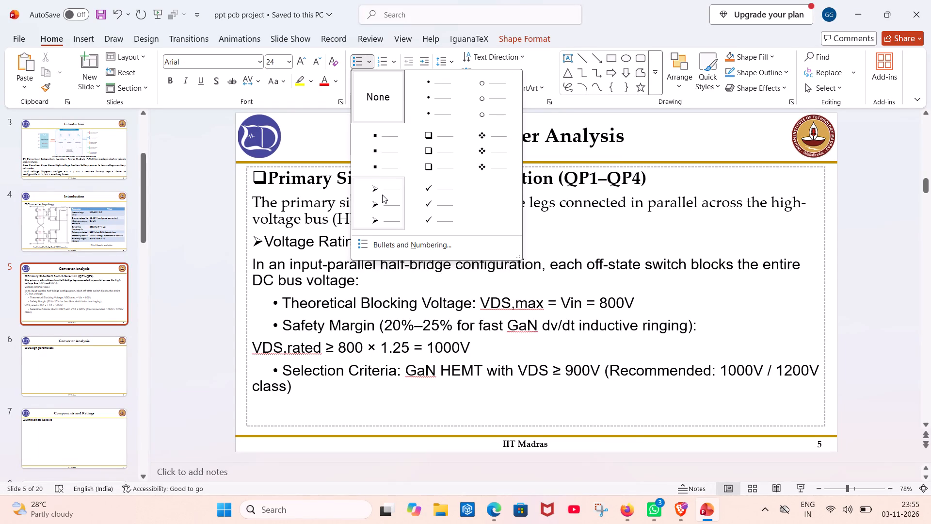
left_click(382, 196)
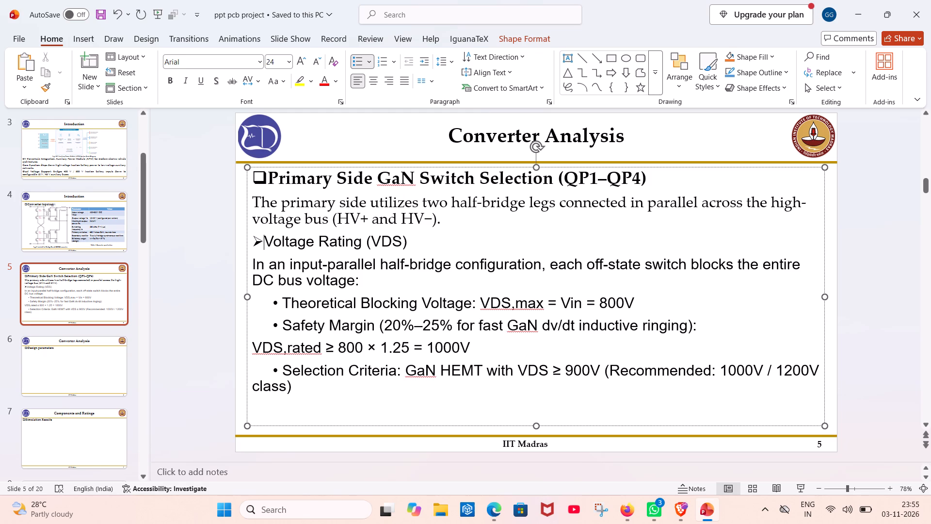
Make the Voltage Rating (VDS) line bold.
left_click_drag(269, 242, 366, 222)
left_click_drag(366, 222, 444, 250)
left_click(452, 233)
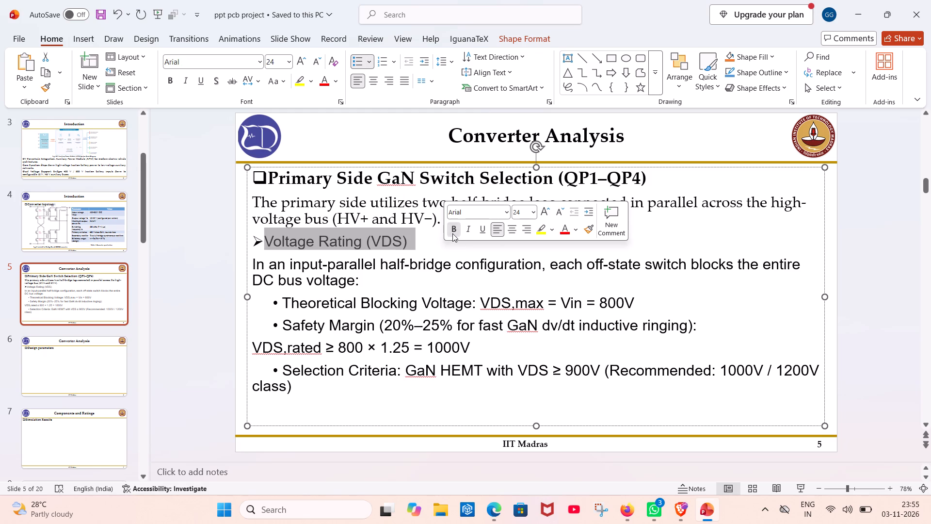
Set the Voltage Rating (VDS) line to Palatino Linotype, reusing the font name from the Primary Side GaN Switch Selection heading.
left_click(478, 216)
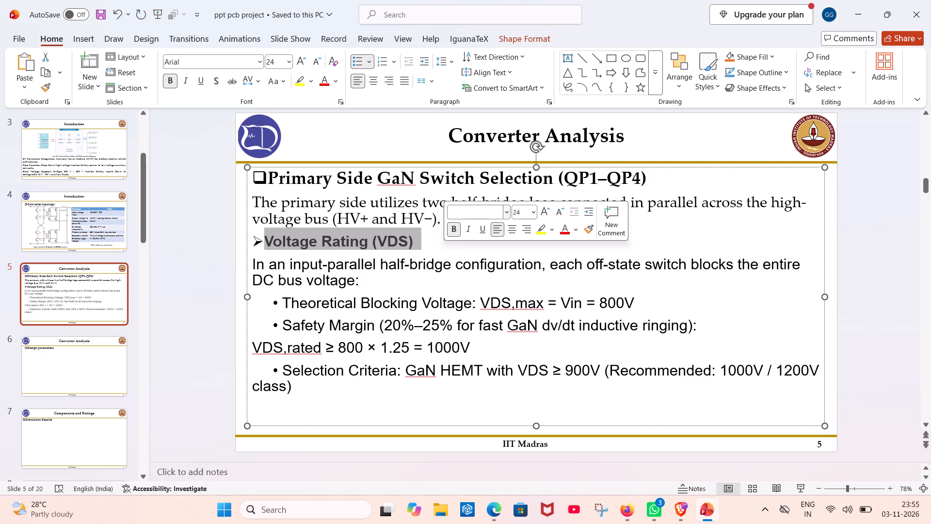
left_click_drag(426, 179, 483, 179)
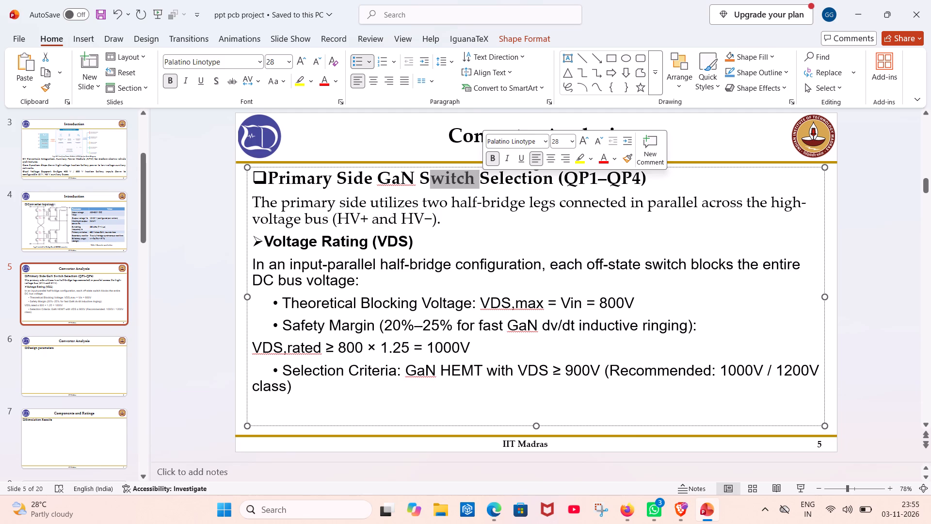
left_click(538, 139)
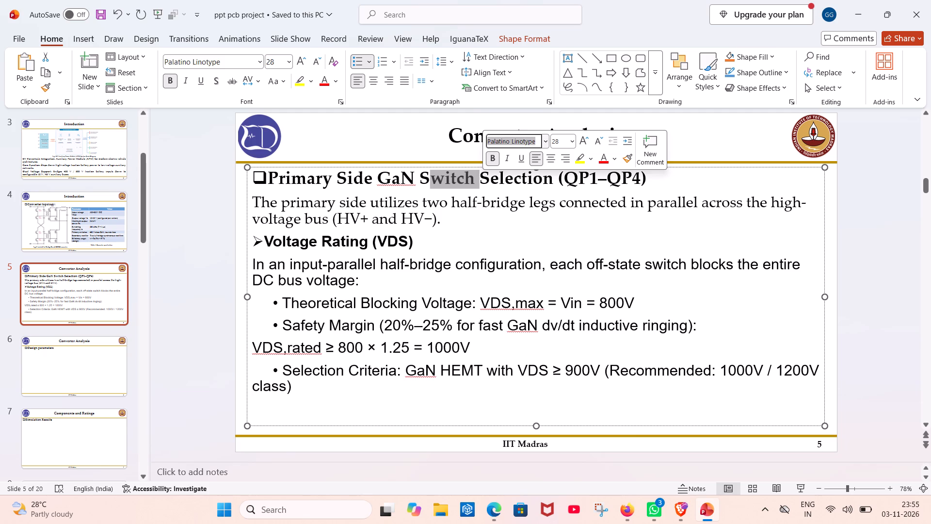
key("ctrl+c")
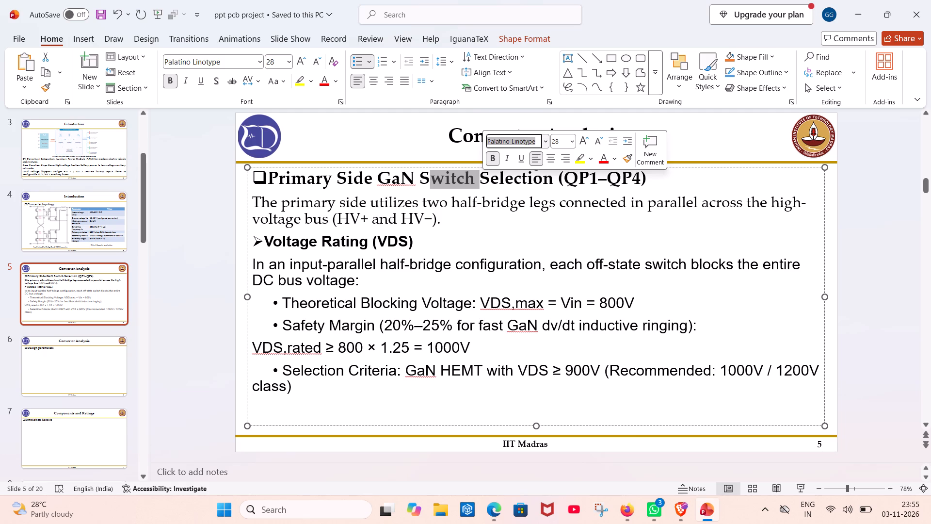
left_click(370, 243)
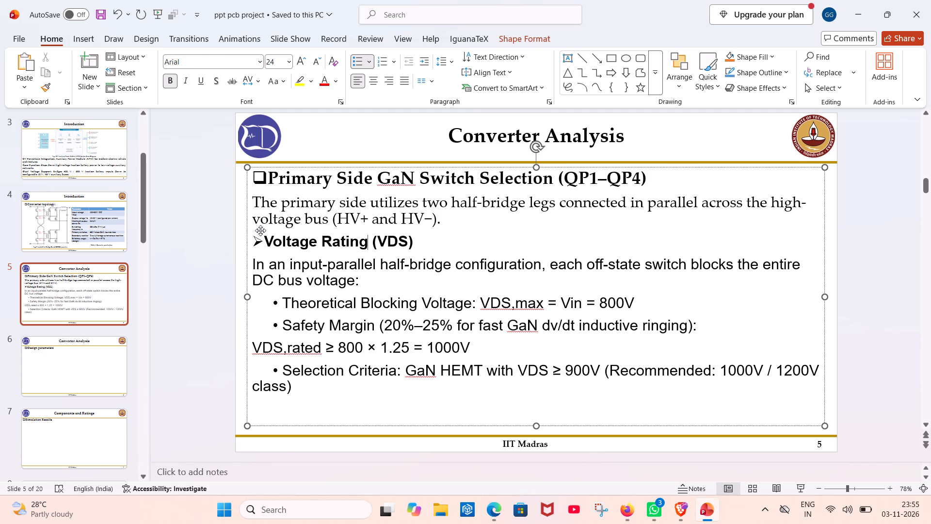
left_click_drag(271, 238, 476, 231)
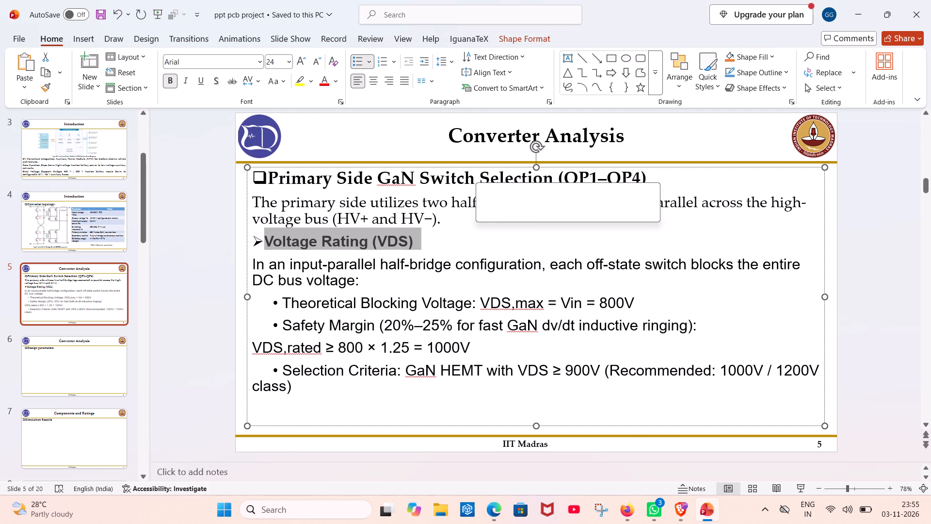
left_click(505, 196)
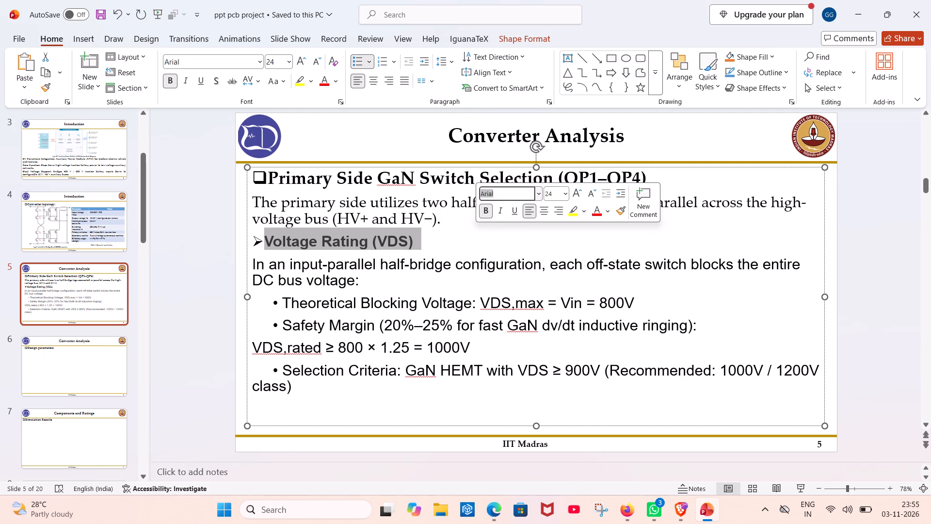
key("ctrl+v")
key("Return")
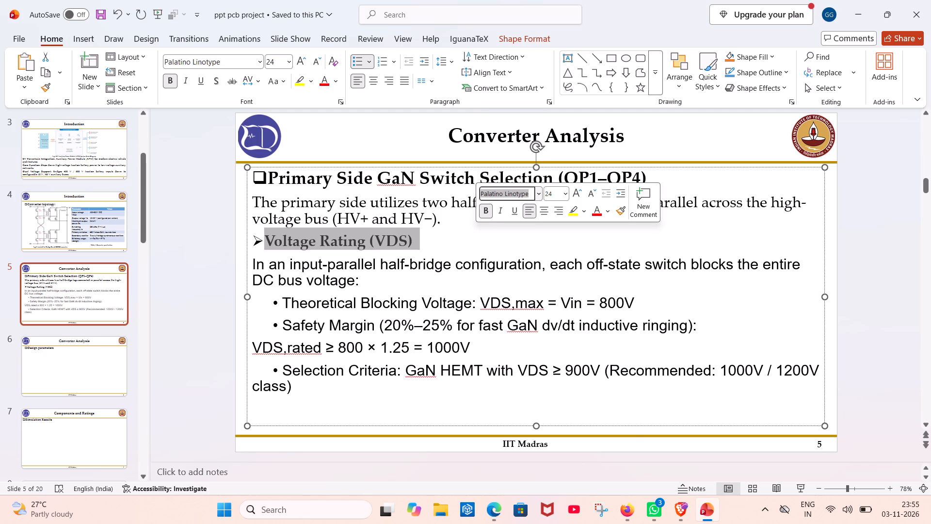
left_click(454, 230)
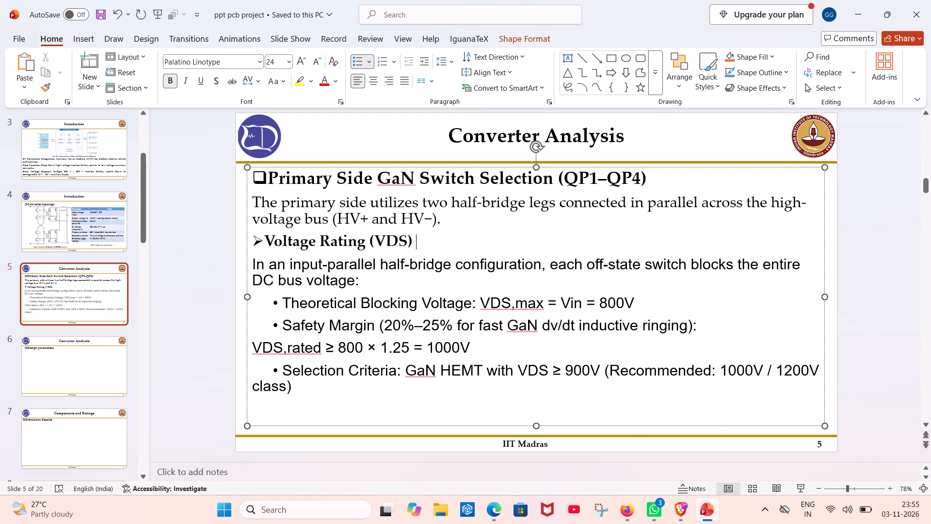
Replace the trailing space after Voltage Rating (VDS) with a colon.
key("BackSpace")
key("shift+colon")
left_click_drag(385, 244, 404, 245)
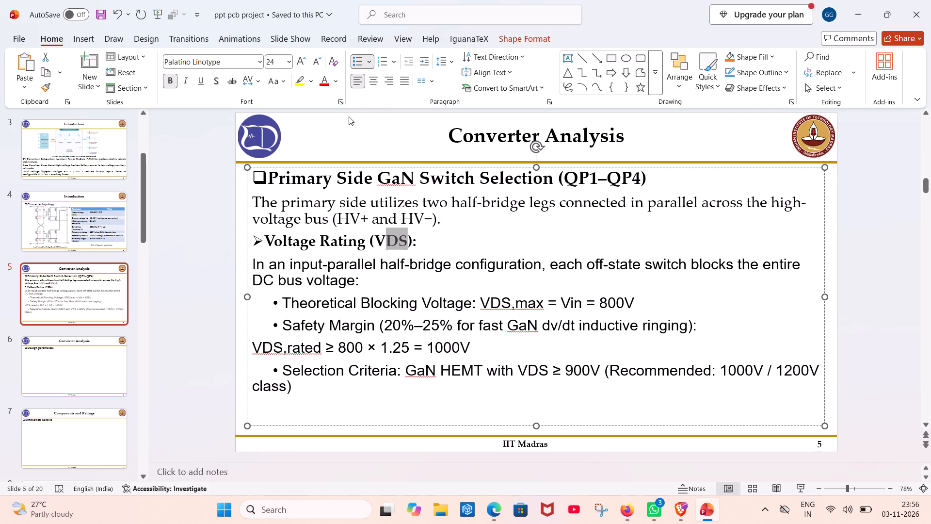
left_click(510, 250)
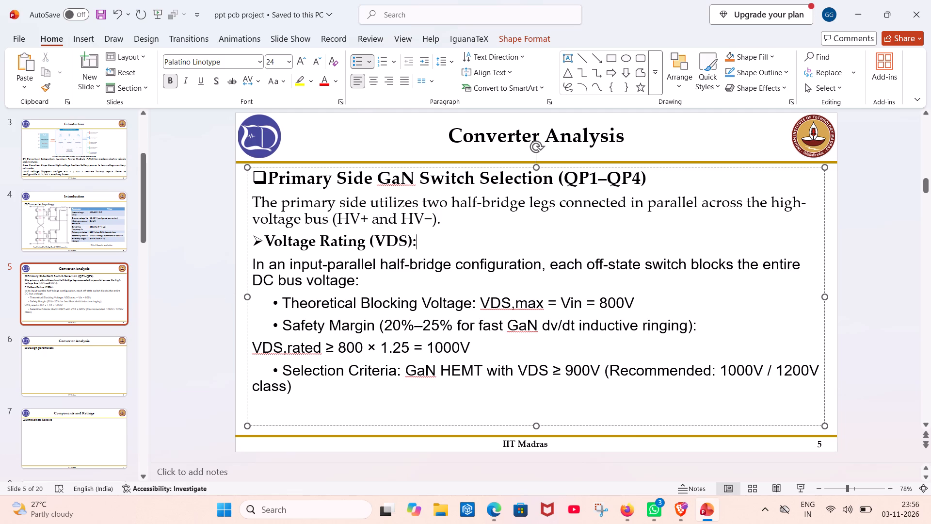
Set all the text below the Voltage Rating (VDS) line, through the Selection Criteria bullet, to Palatino Linotype.
left_click_drag(254, 267, 569, 388)
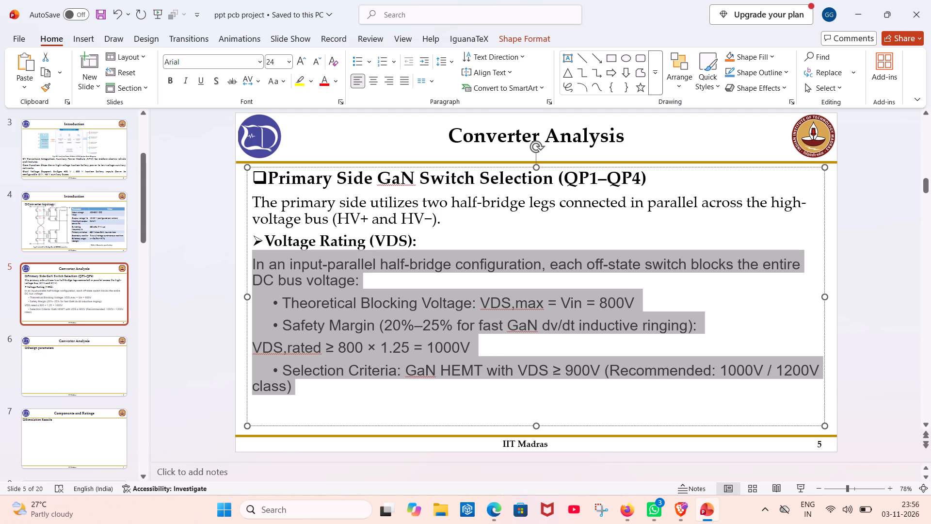
left_click_drag(569, 388, 498, 411)
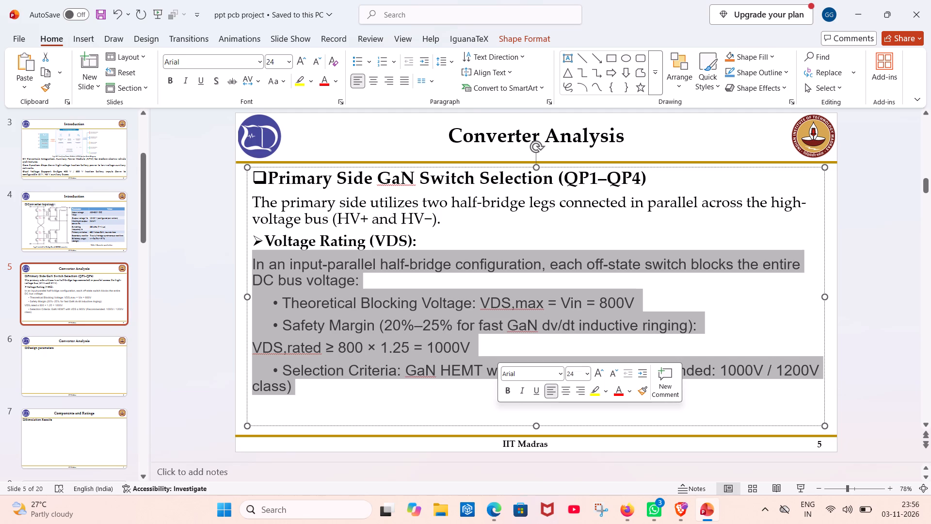
left_click(530, 369)
left_click(531, 379)
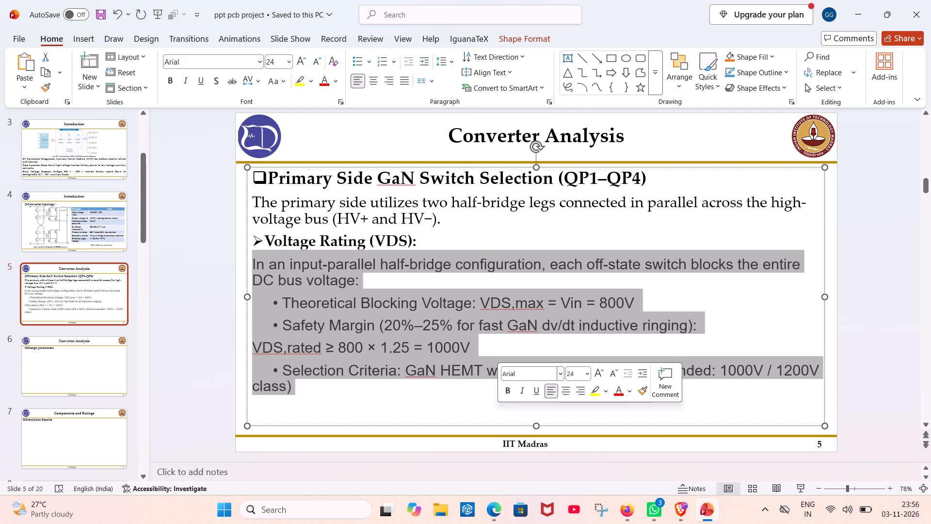
left_click(528, 376)
key("ctrl+v")
key("Return")
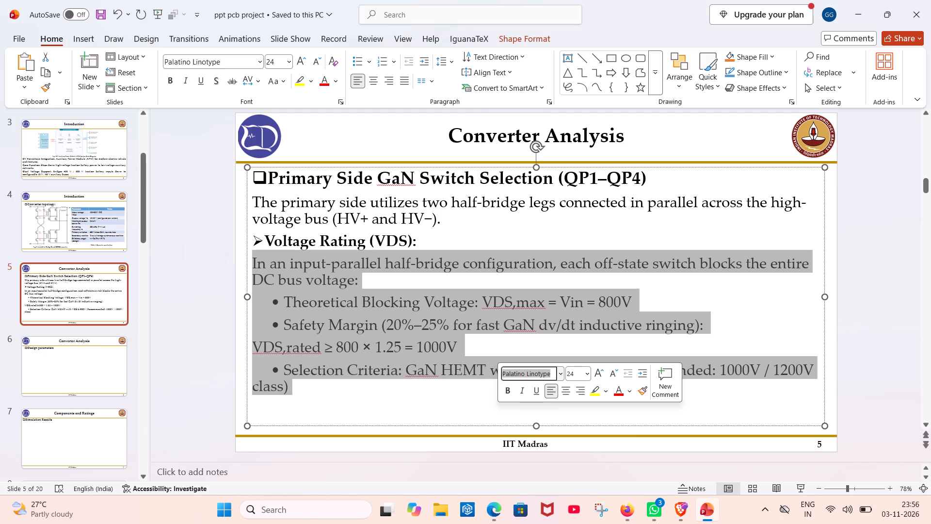
left_click(753, 310)
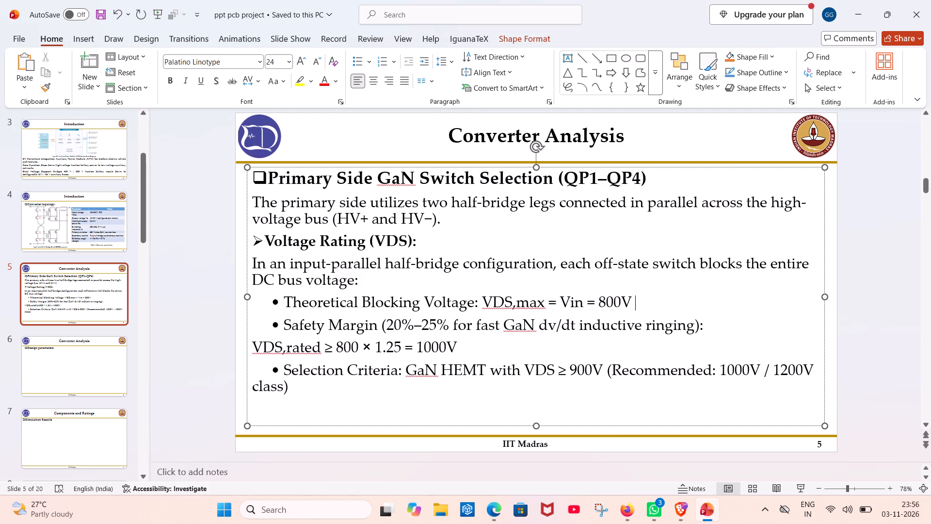
Make the words Selection Criteria bold in the last bullet, leaving out the colon.
left_click_drag(284, 367, 405, 372)
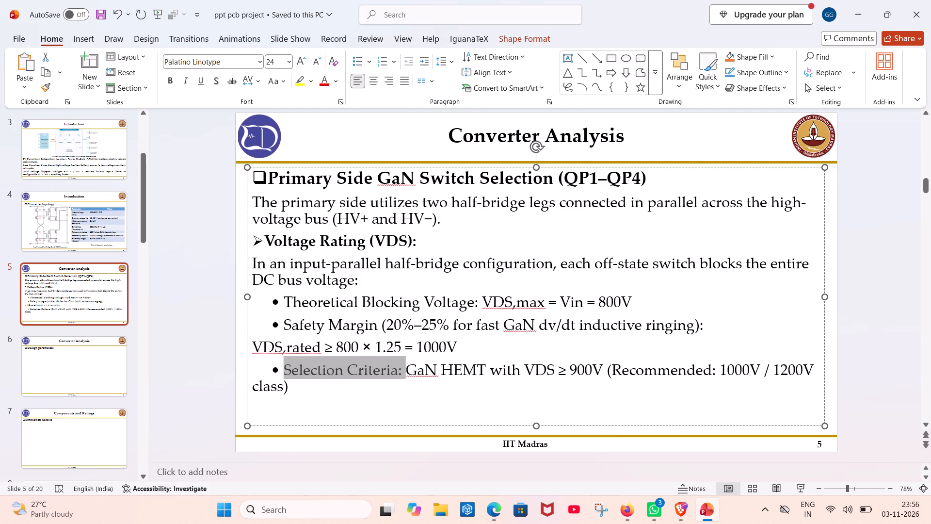
left_click_drag(405, 372, 398, 372)
left_click(406, 354)
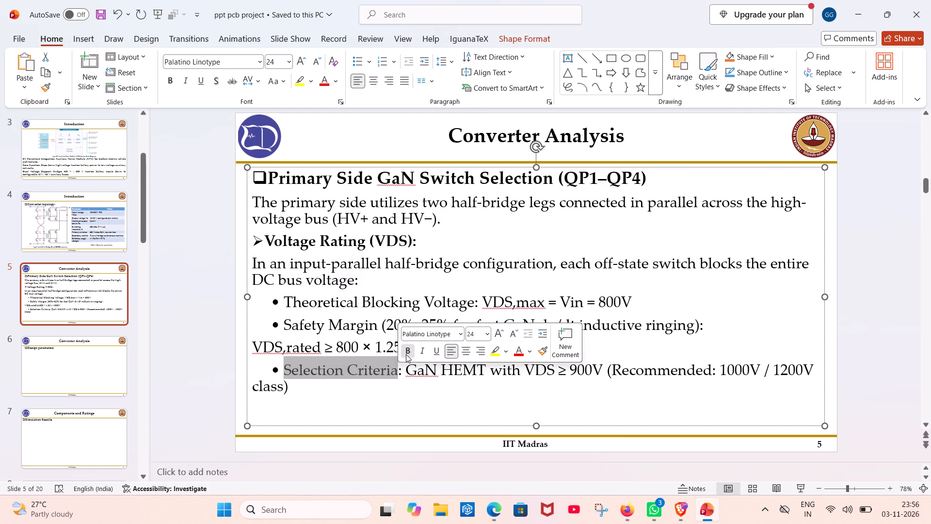
left_click(413, 390)
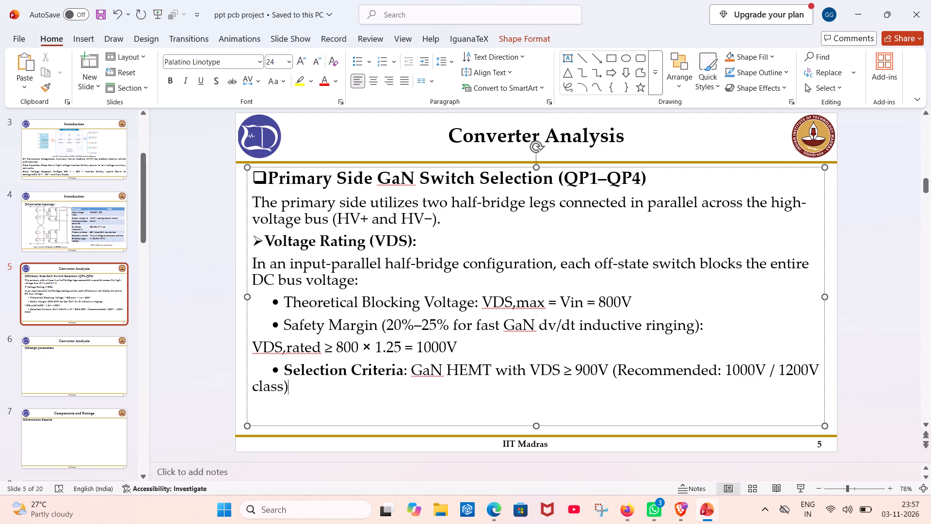
left_click(819, 324)
Delete the Design parameters heading and its bullet from the body of the Converter Analysis slide 6.
left_click(857, 349)
key("Down")
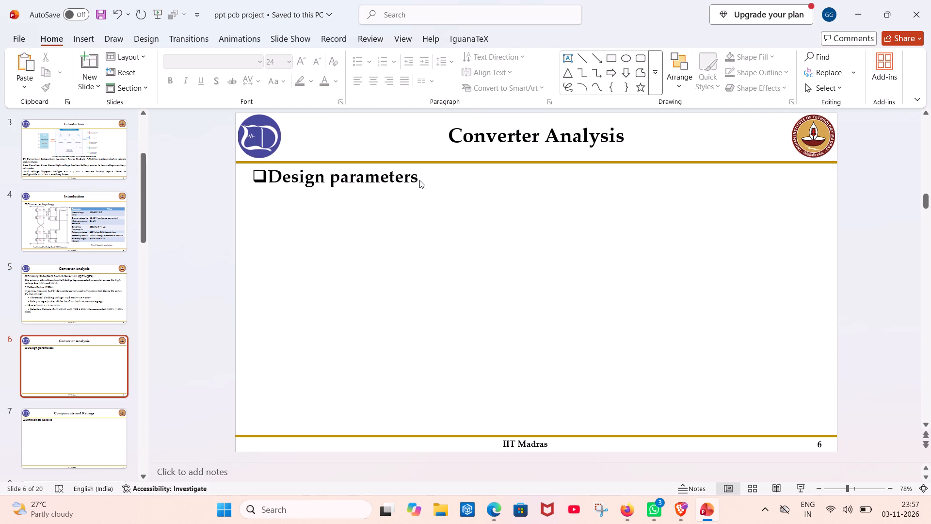
left_click(419, 180)
key("BackSpace")
key("BackSpace")
key("BackSpace")
key("BackSpace")
key("BackSpace")
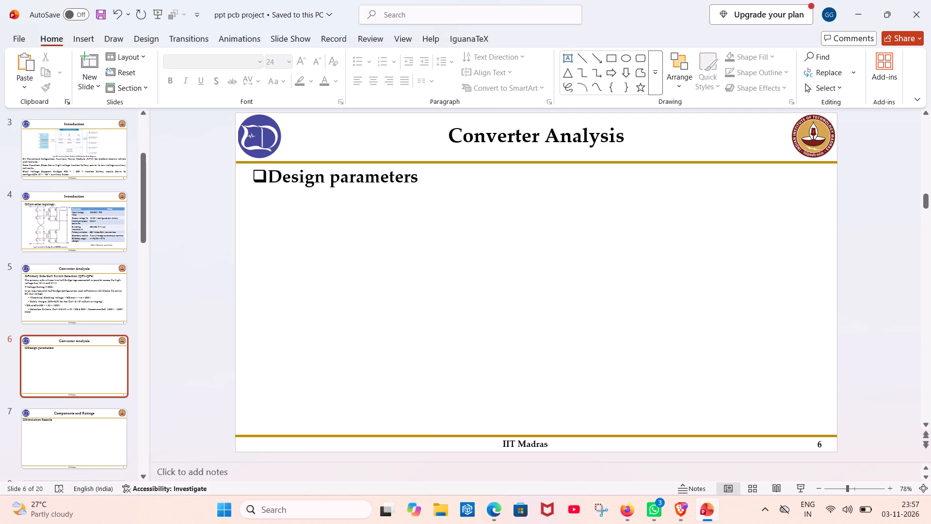
left_click(410, 183)
key("Right")
key("BackSpace")
key("BackSpace")
key("BackSpace")
key("BackSpace")
key("BackSpace")
key("BackSpace")
key("BackSpace")
key("BackSpace")
key("BackSpace")
key("BackSpace")
key("BackSpace")
key("BackSpace")
key("BackSpace")
key("BackSpace")
key("BackSpace")
key("BackSpace")
key("BackSpace")
key("BackSpace")
key("BackSpace")
key("BackSpace")
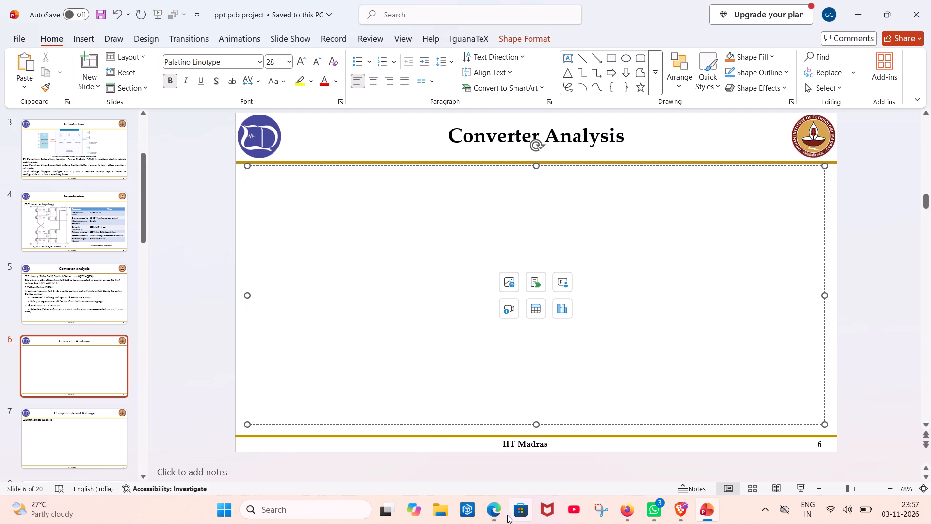
Copy section 2.2 Current Rating (ID), through the Continuous RMS Rating bullet, from the analysis PDF into the empty body of slide 6.
left_click(488, 439)
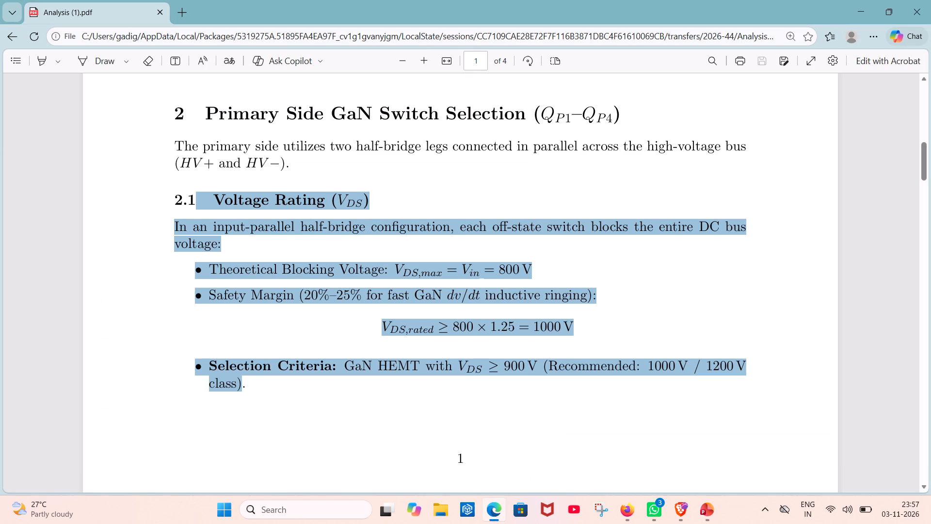
scroll(467, 367, "down", 3)
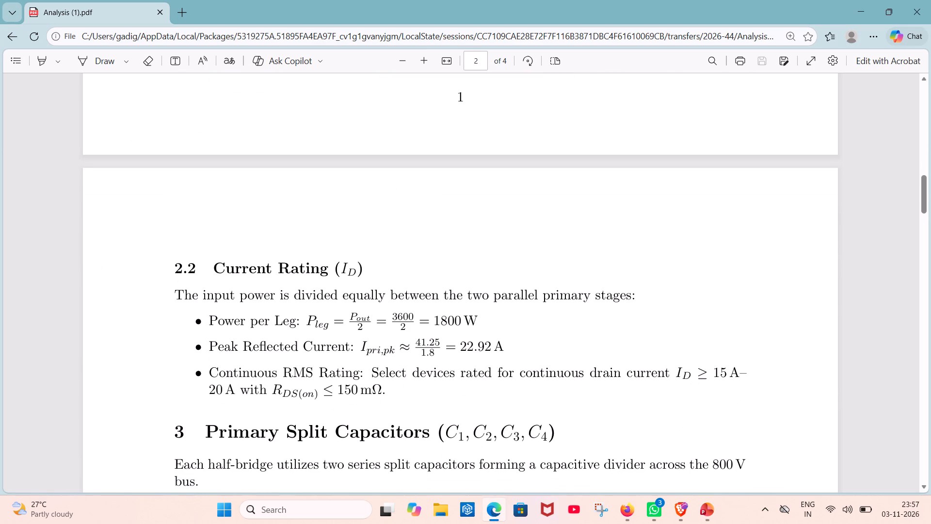
scroll(467, 367, "down", 1)
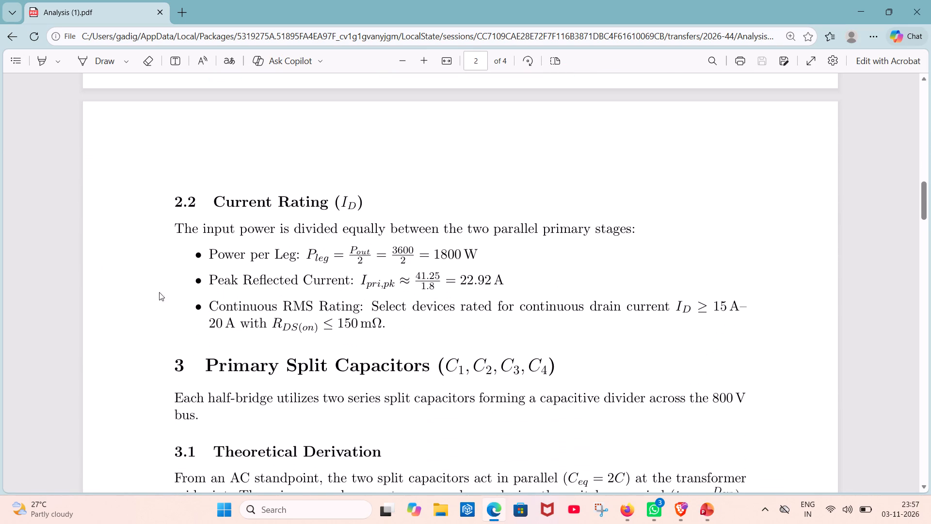
left_click_drag(204, 198, 356, 289)
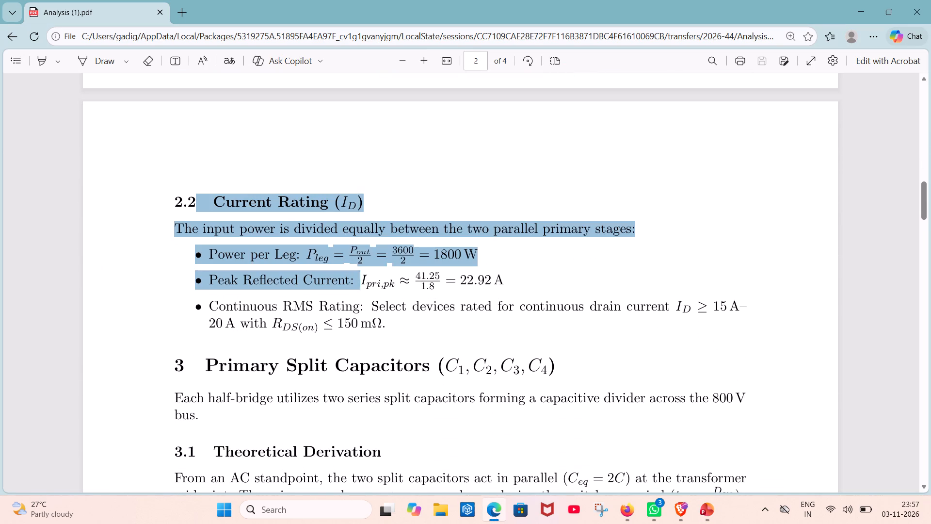
left_click_drag(356, 289, 394, 333)
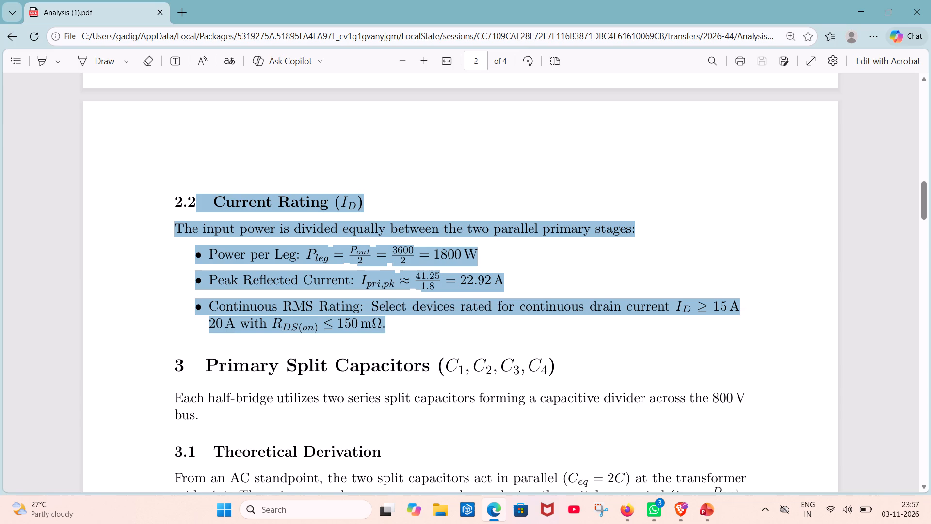
key("ctrl+c")
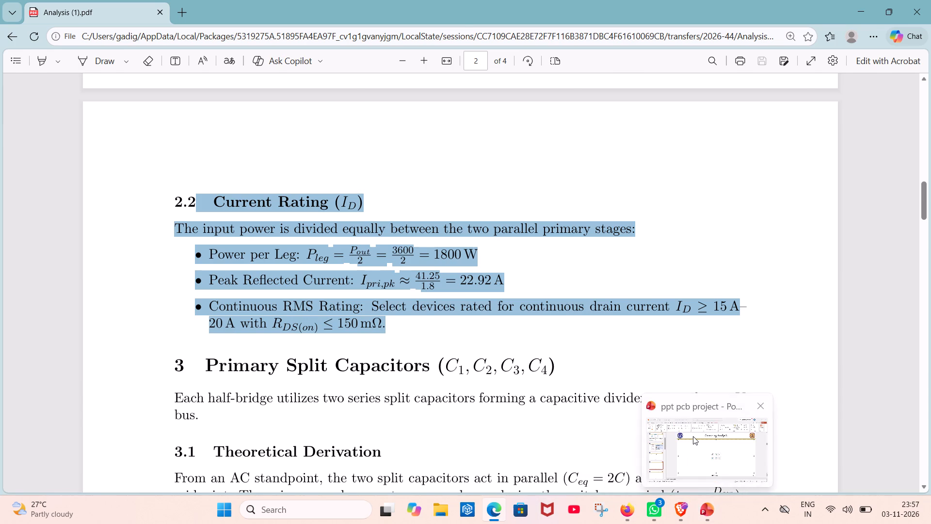
left_click(693, 436)
key("ctrl+v")
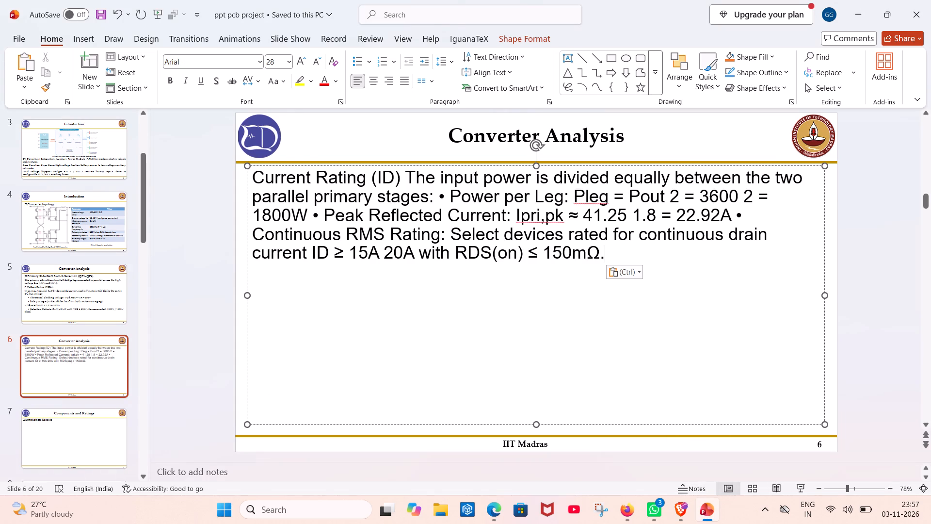
Break the pasted text into separate lines for the Current Rating (ID) heading, the input power sentence and each of the three bullets.
left_click(401, 179)
key("Return")
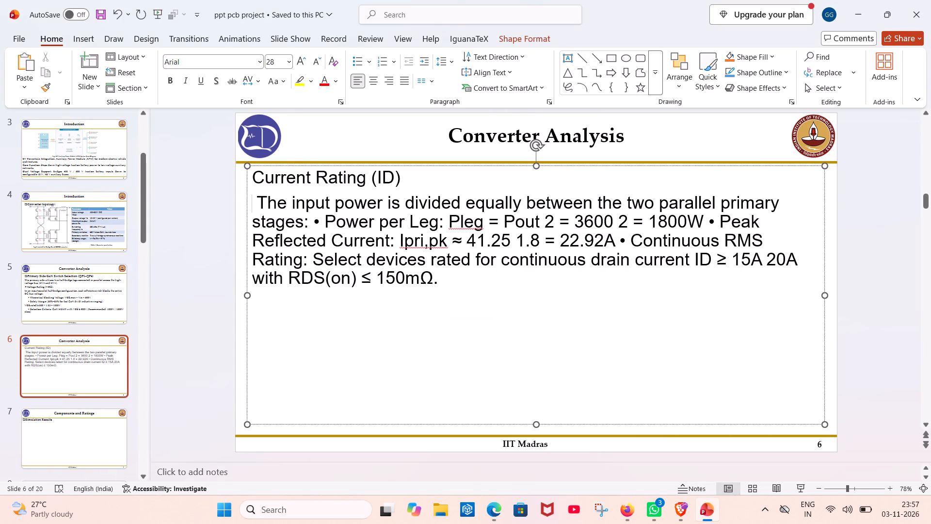
left_click(312, 222)
key("Return")
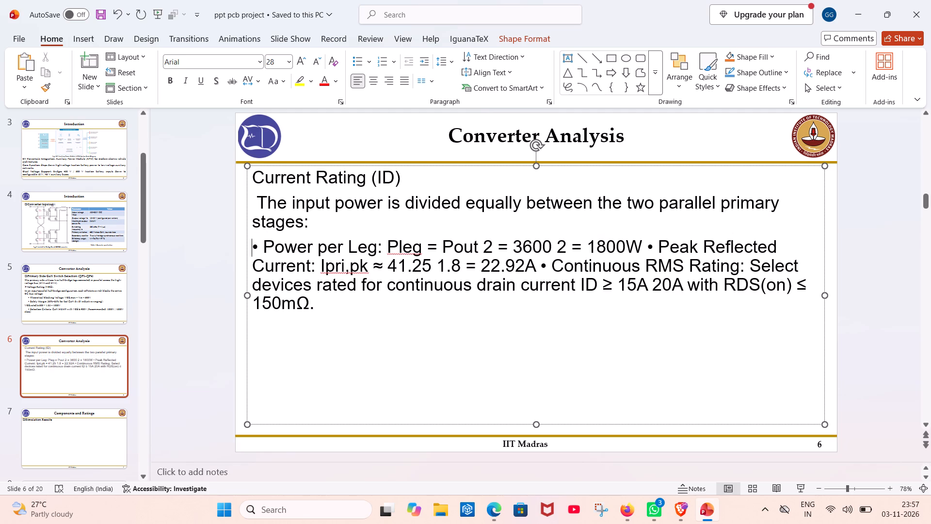
left_click(644, 245)
key("Return")
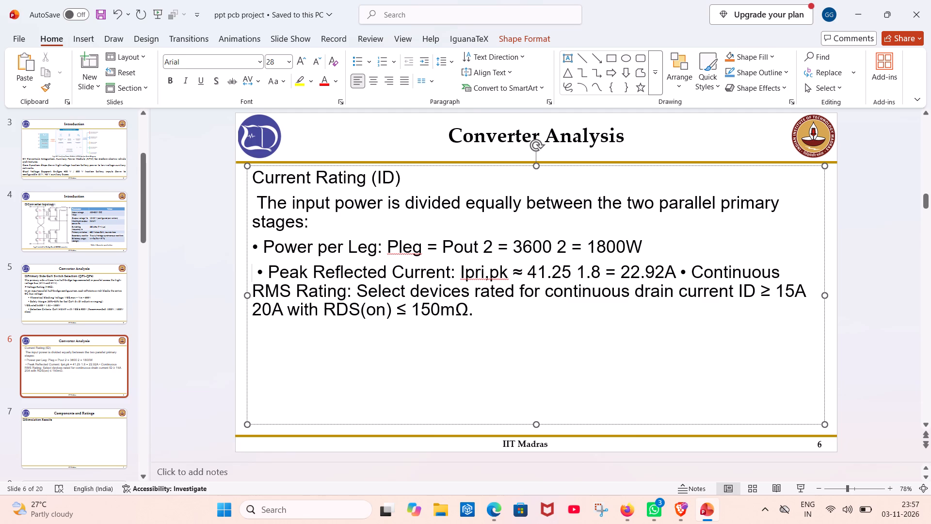
left_click(679, 275)
key("Return")
Indent the Continuous RMS Rating bullet with seven leading spaces.
key("space")
key("space")
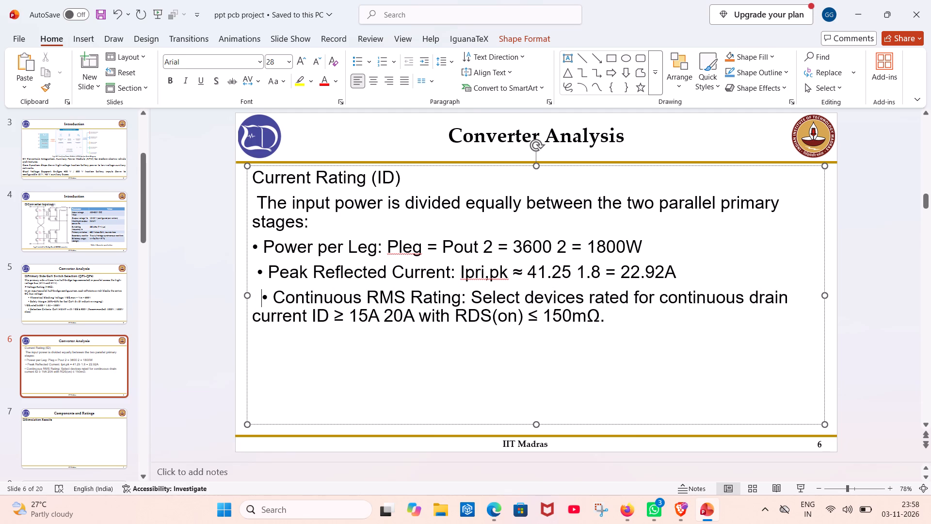
key("space")
key("space")
key("space")
key("space")
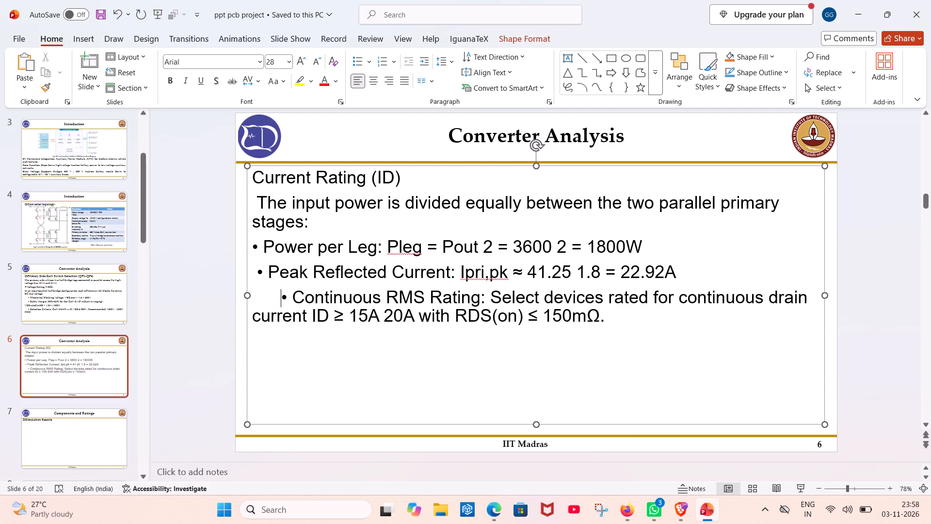
key("space")
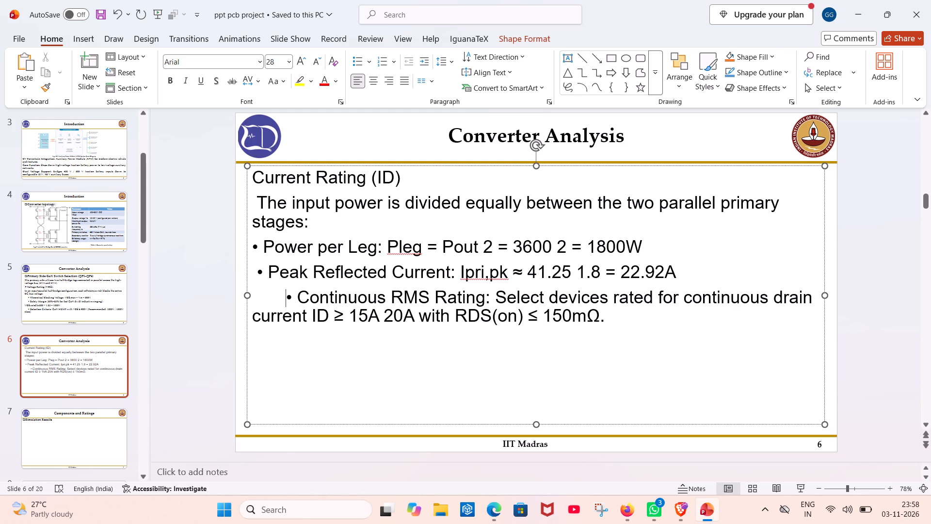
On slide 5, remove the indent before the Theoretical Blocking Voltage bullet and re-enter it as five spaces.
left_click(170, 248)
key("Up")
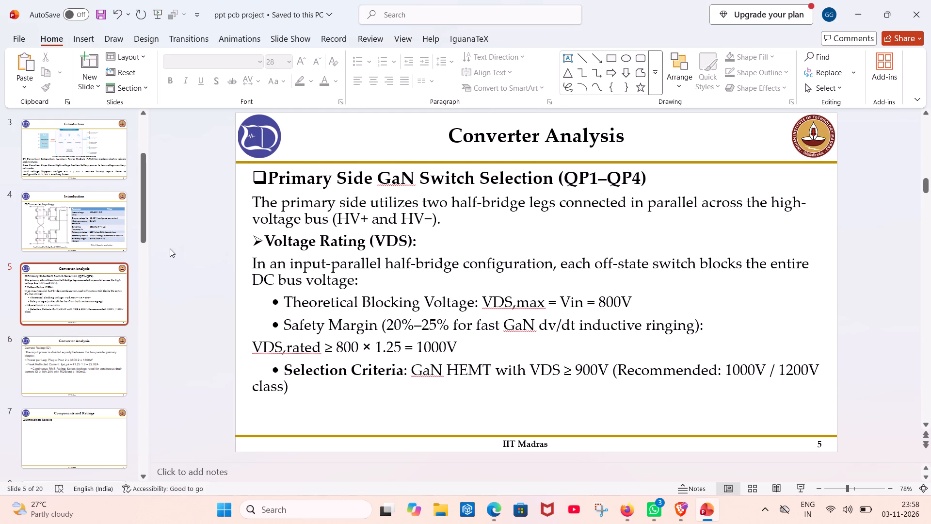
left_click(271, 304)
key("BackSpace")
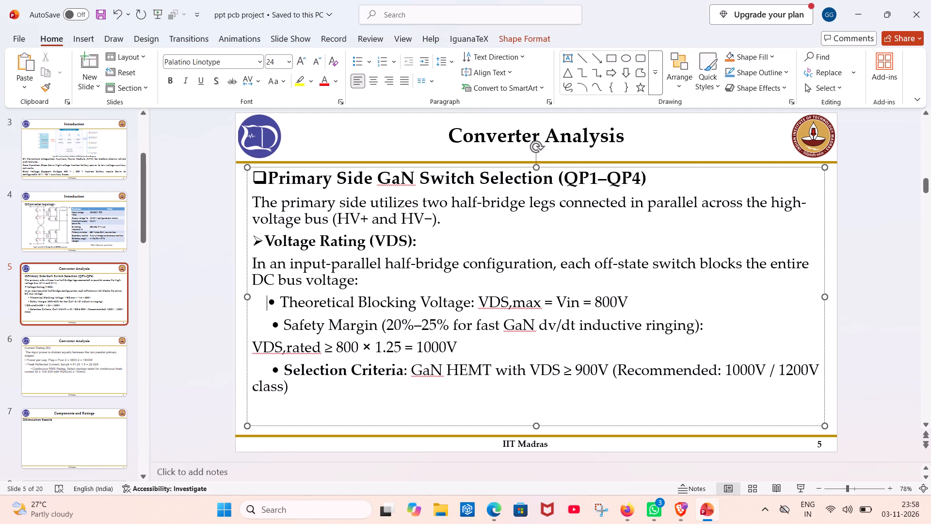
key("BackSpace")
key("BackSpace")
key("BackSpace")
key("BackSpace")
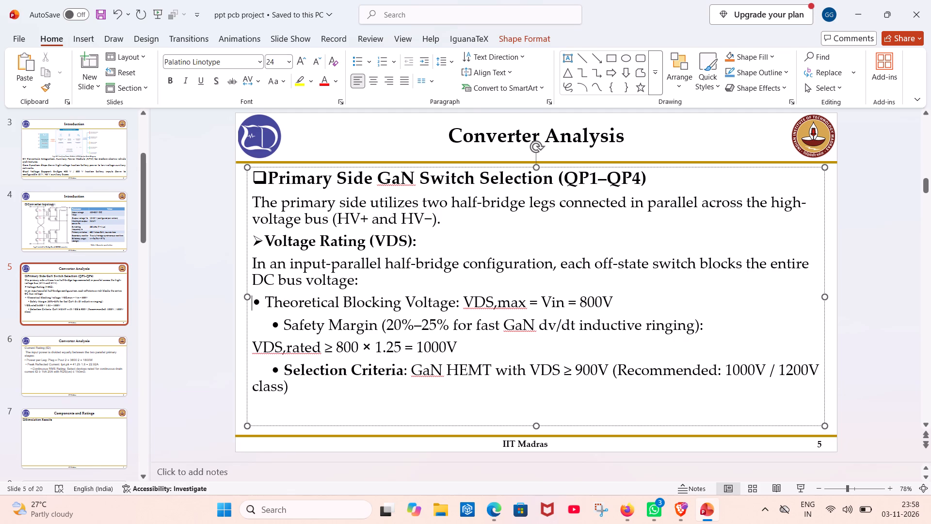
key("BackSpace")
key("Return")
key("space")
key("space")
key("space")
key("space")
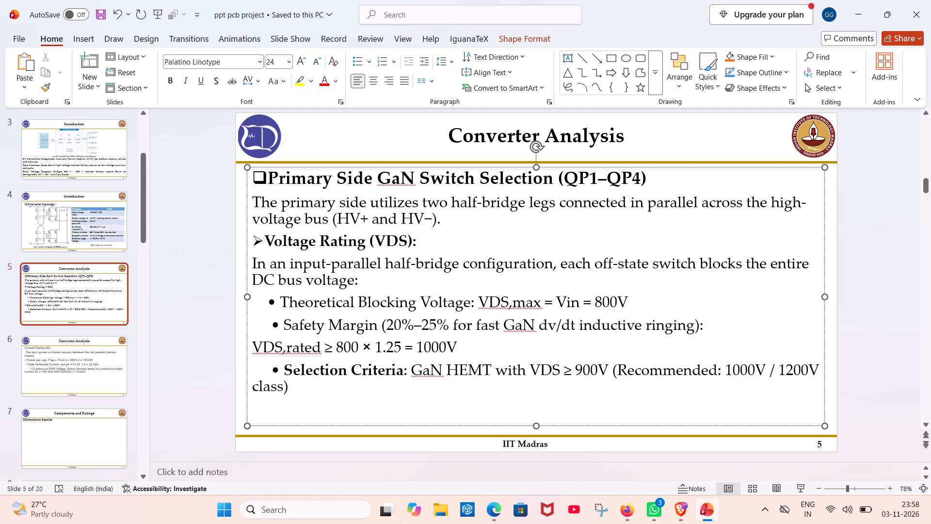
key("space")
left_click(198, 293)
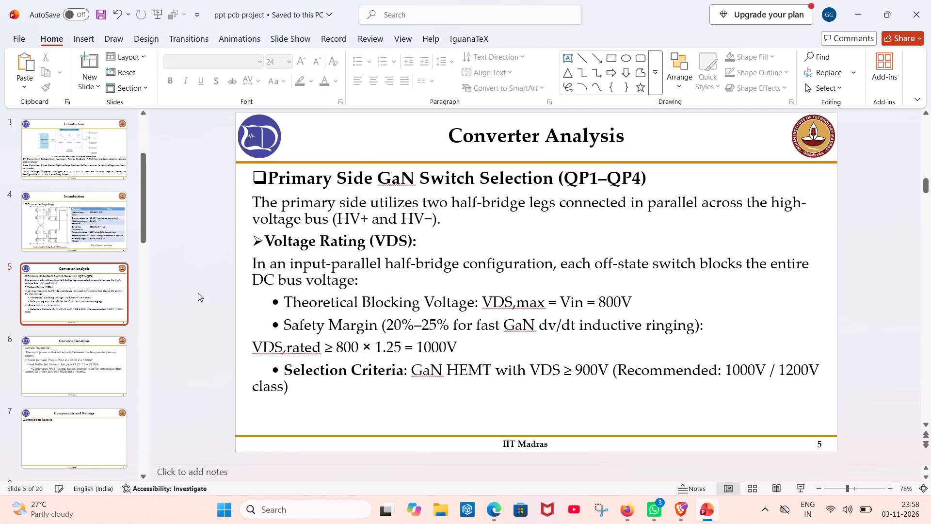
On slide 6, indent the Power per Leg and Peak Reflected Current bullets to five leading spaces each.
key("Down")
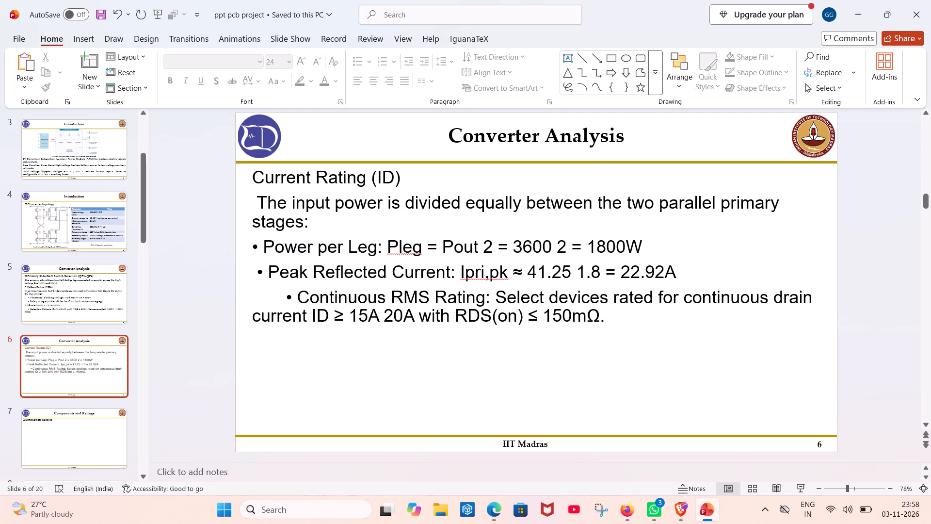
left_click(255, 248)
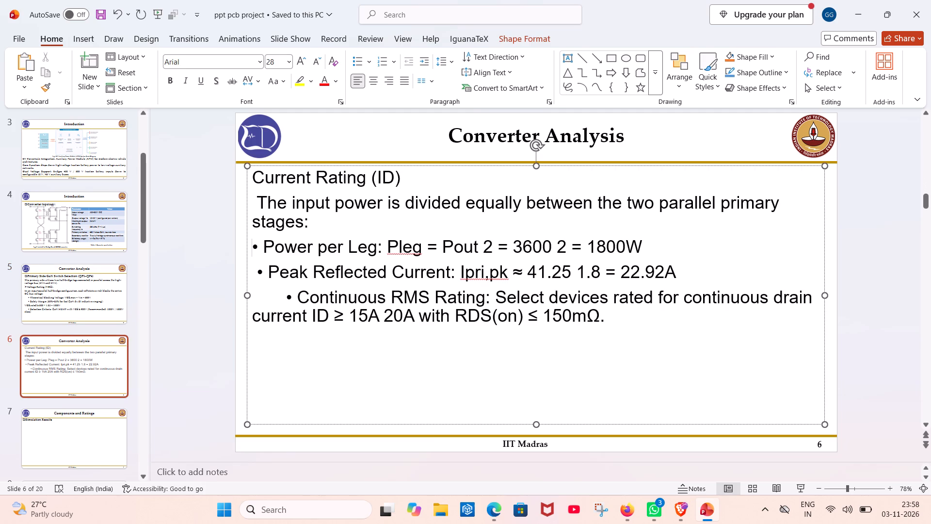
key("space")
key("space")
key("space")
key("space")
key("space")
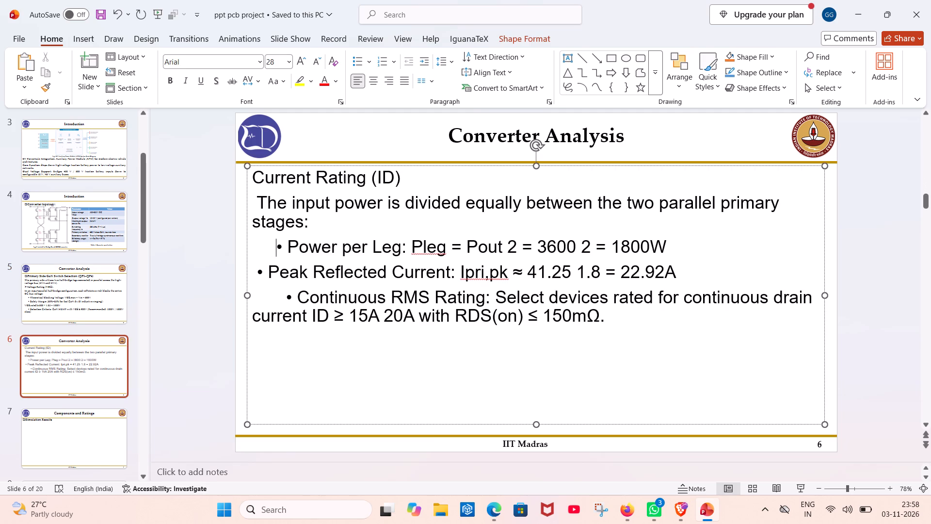
left_click(257, 270)
key("space")
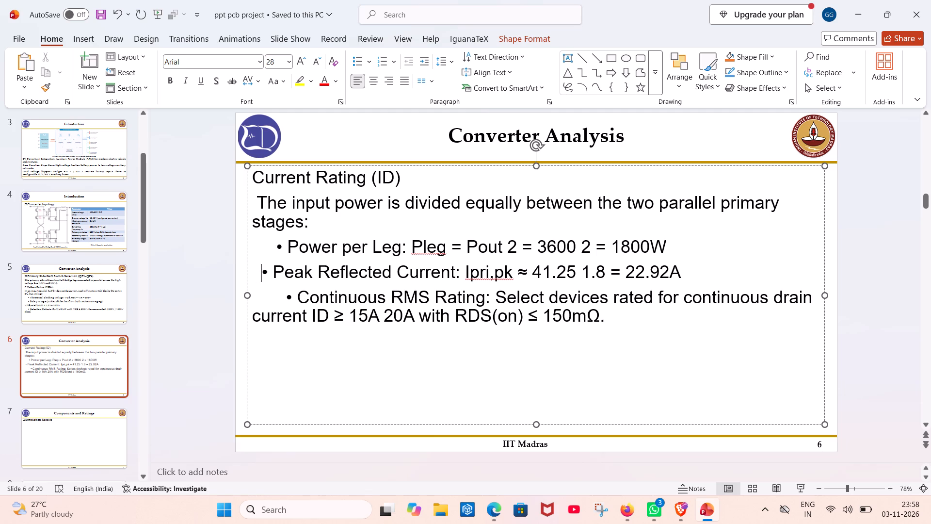
key("space")
key("space")
key("space")
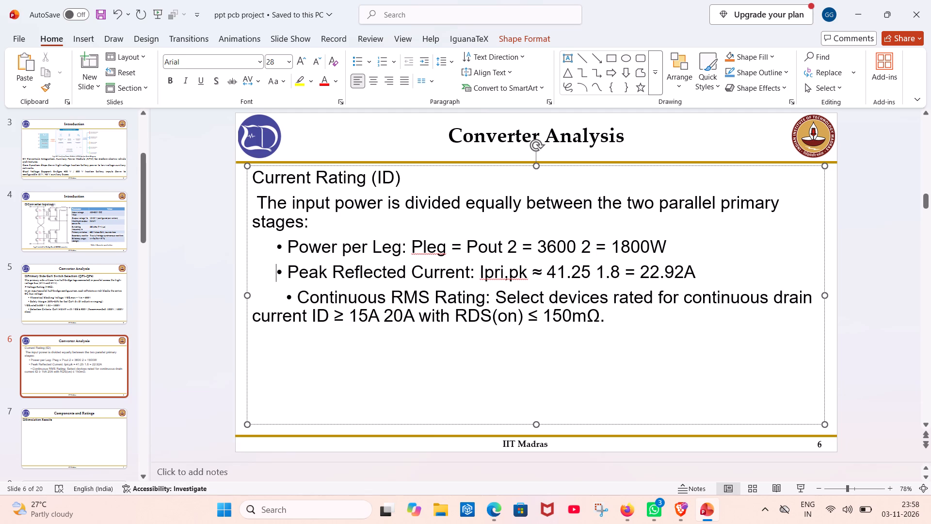
Reduce the Continuous RMS Rating bullet's indent to five leading spaces, in line with the bullets above it.
left_click(291, 300)
key("Left")
key("BackSpace")
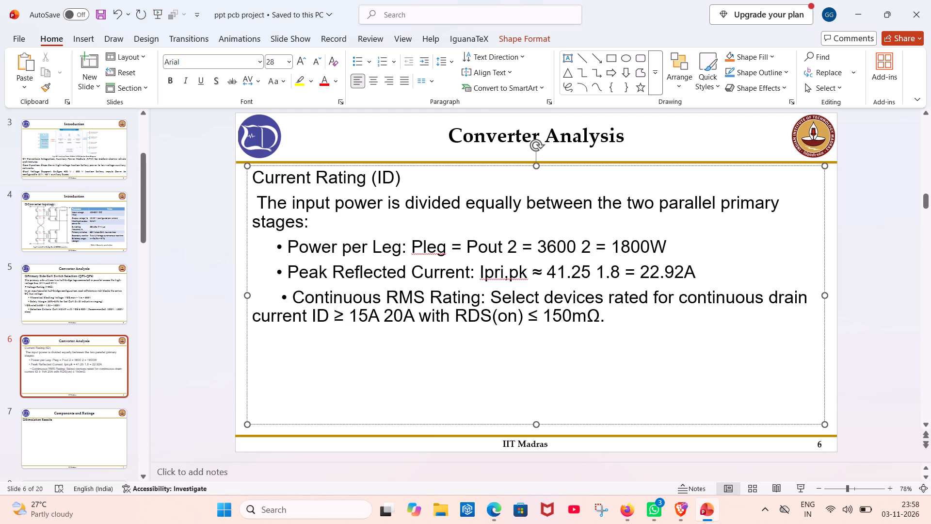
key("BackSpace")
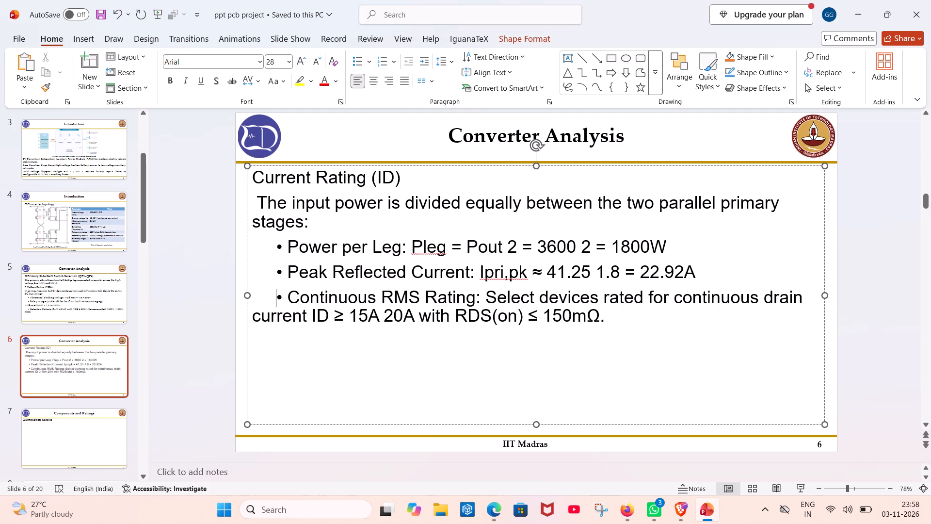
Make the "Current Rating (ID)" heading on slide 6 bold.
left_click(252, 180)
left_click_drag(252, 180, 420, 184)
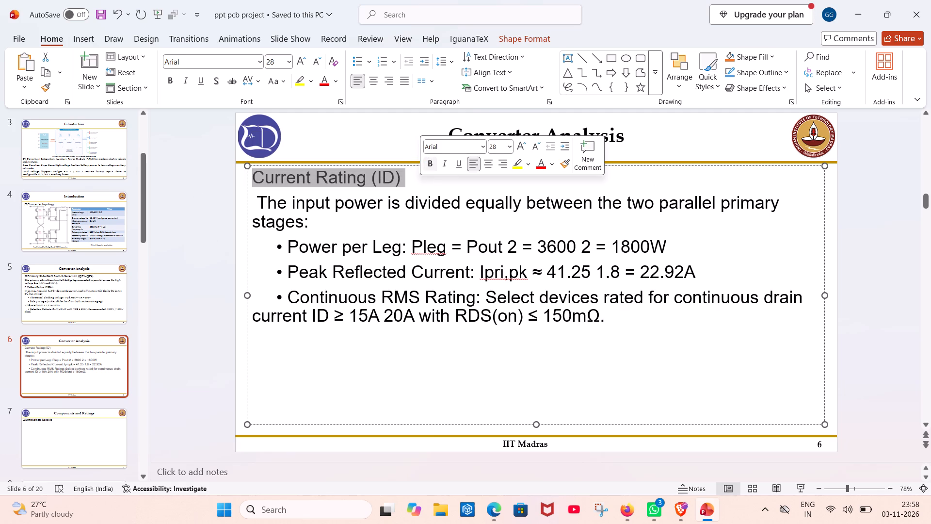
left_click(428, 164)
Change all of slide 6's body text to Palatino Linotype, reusing the font name from the slide title.
left_click(372, 157)
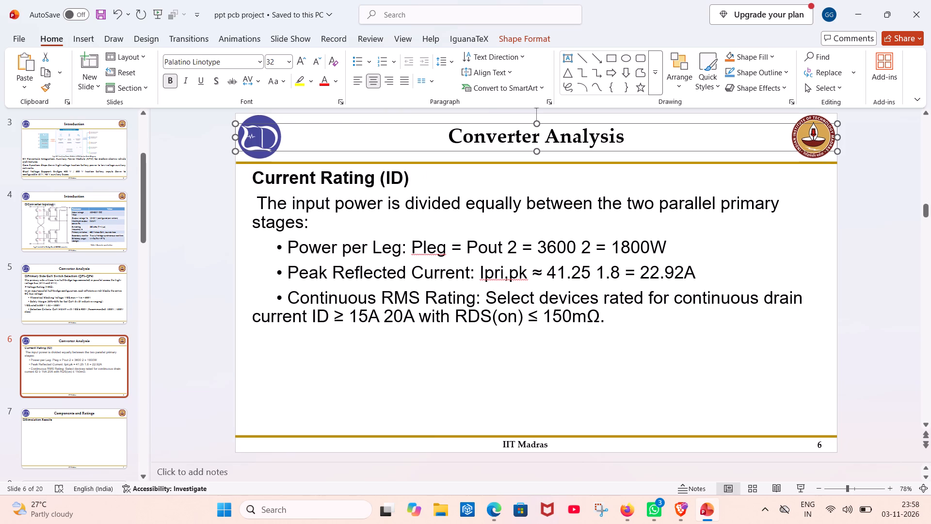
left_click_drag(461, 138, 638, 122)
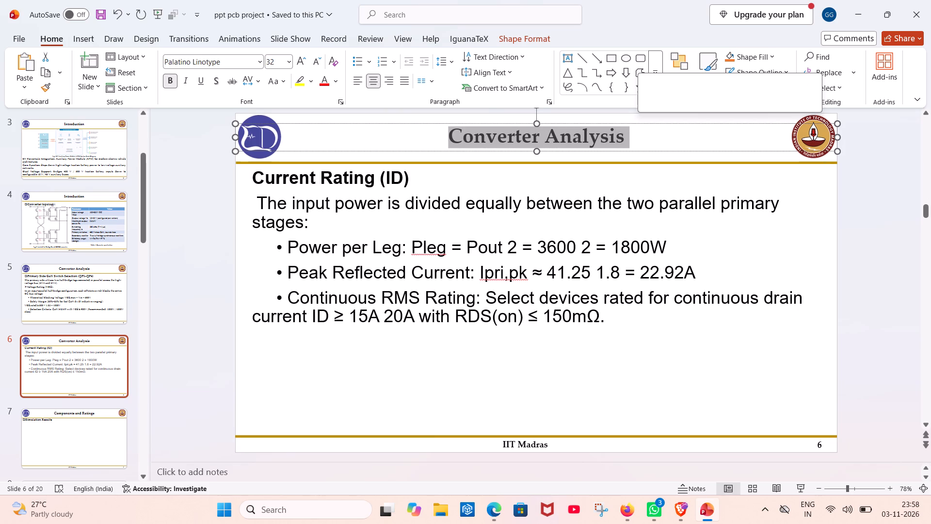
double_click(683, 82)
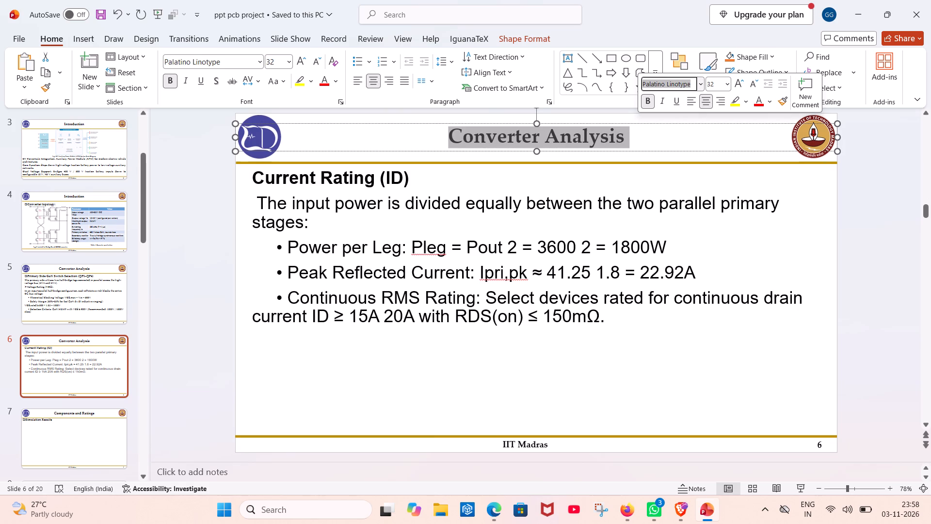
left_click(683, 82)
key("ctrl+c")
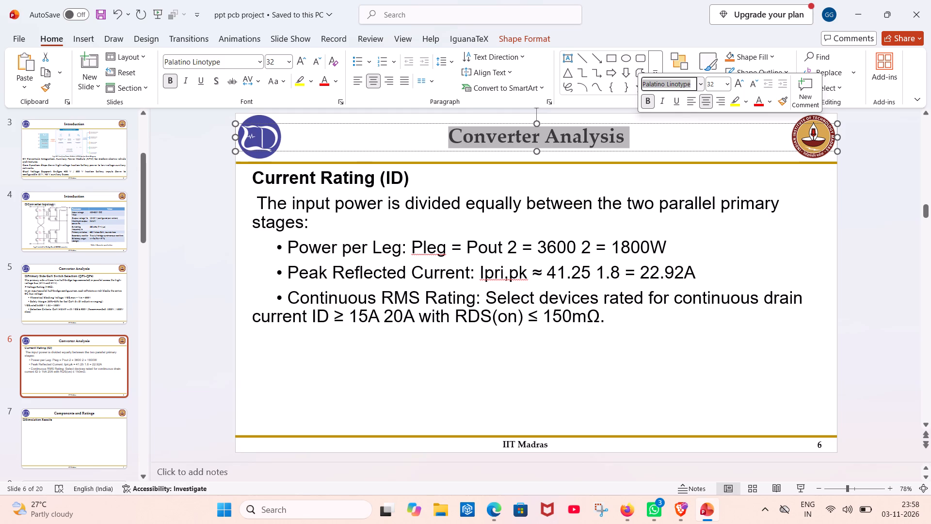
left_click(275, 176)
left_click_drag(254, 174, 455, 252)
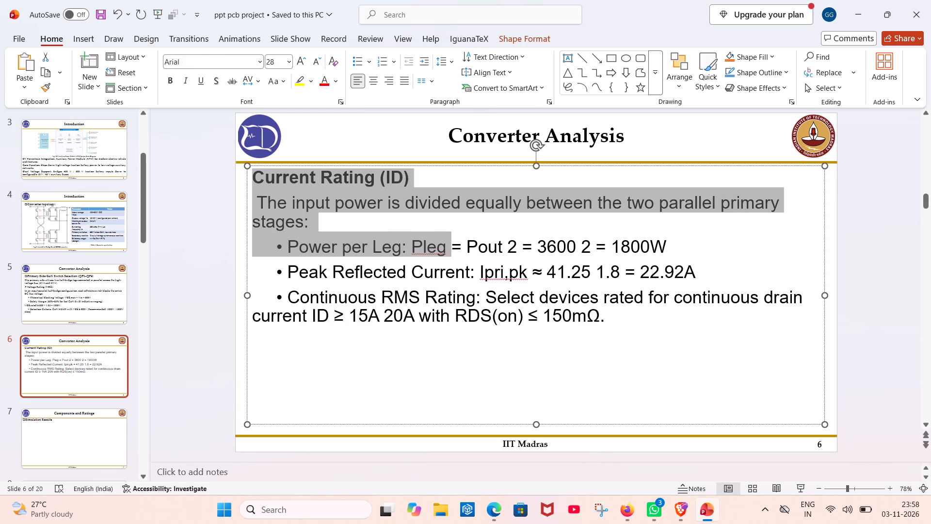
left_click_drag(455, 252, 670, 354)
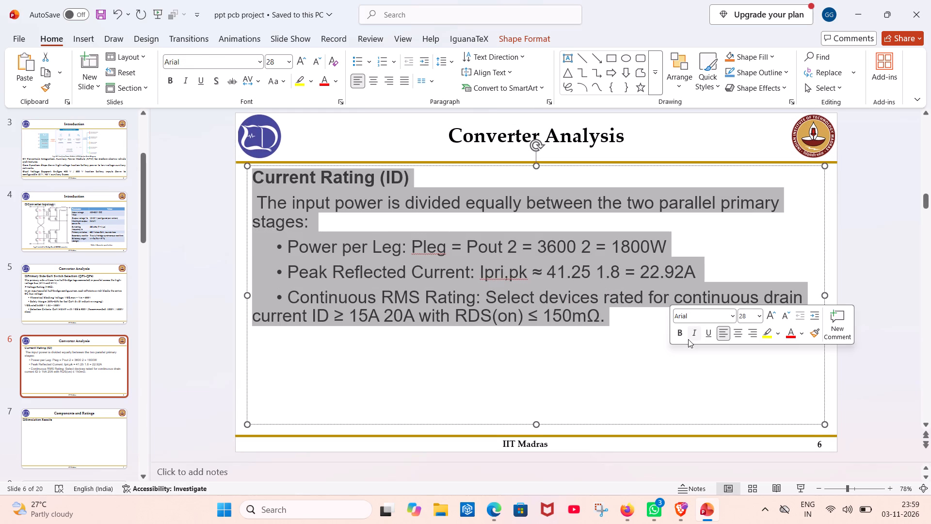
left_click(705, 317)
key("ctrl+v")
key("Return")
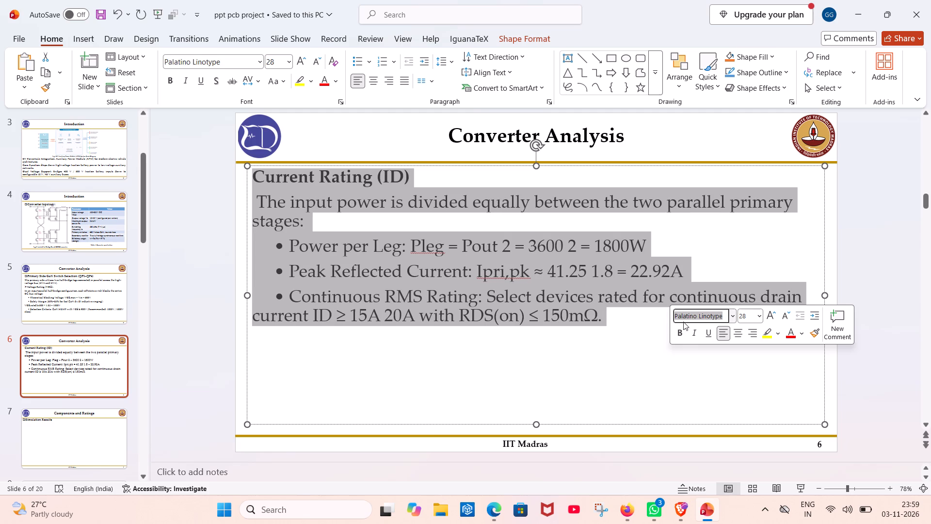
left_click(642, 363)
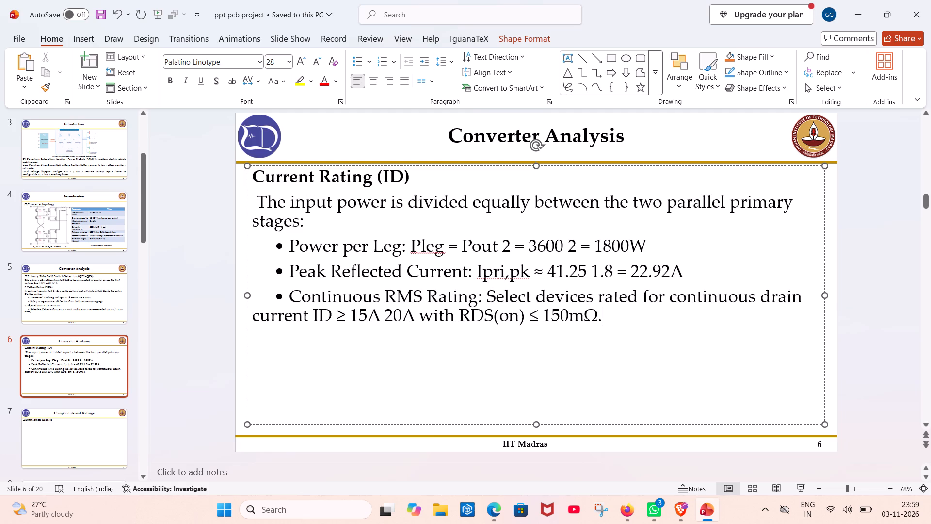
Set the text below the Current Rating heading to font size 24.
left_click_drag(254, 198, 605, 366)
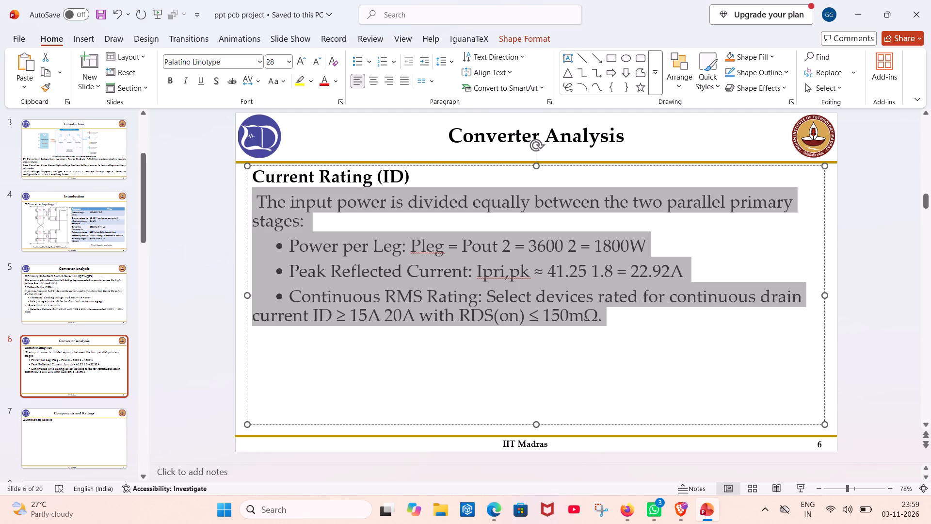
left_click_drag(605, 366, 605, 365)
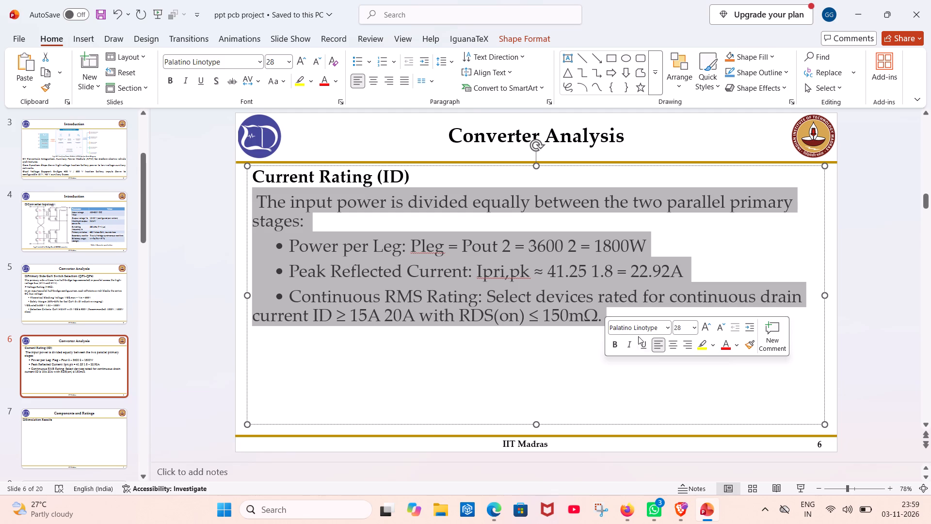
left_click(679, 329)
type("24")
key("Return")
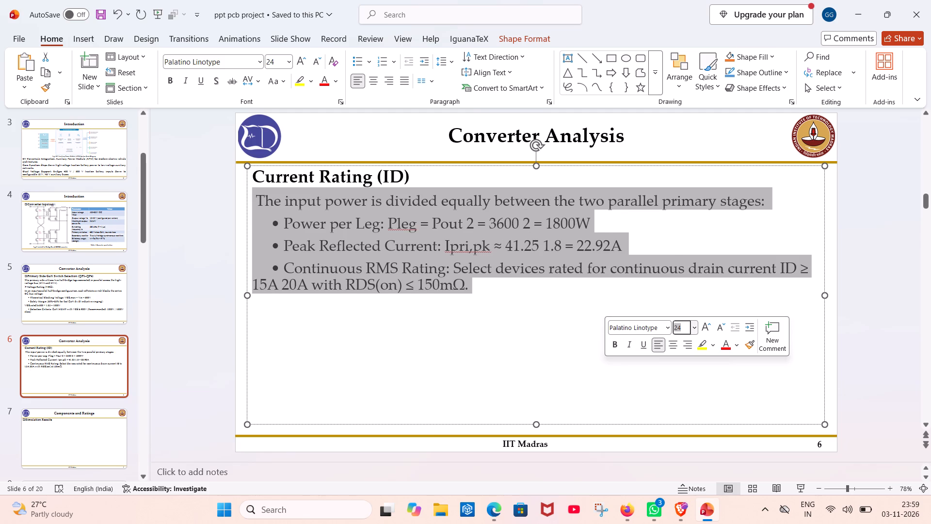
left_click(532, 355)
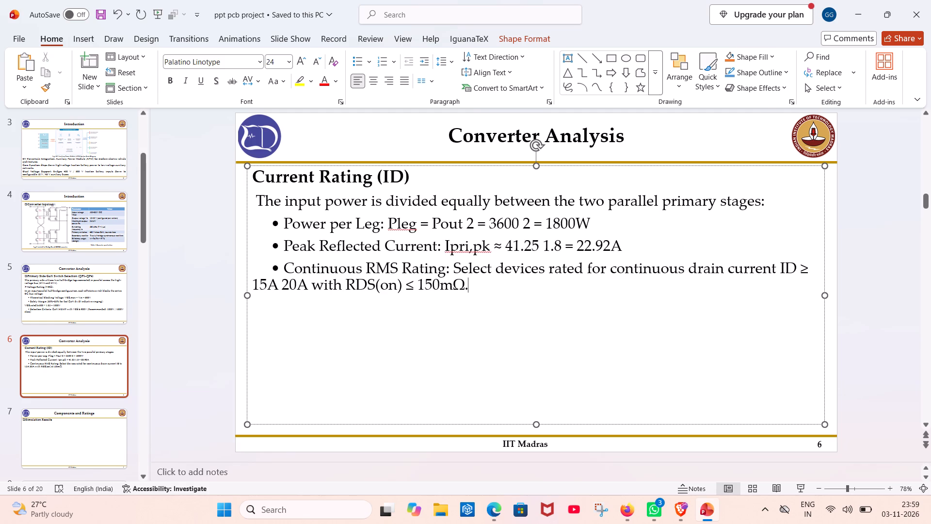
Make the "Continuous RMS Rating:" label at the start of the third bullet bold.
left_click_drag(282, 264, 417, 271)
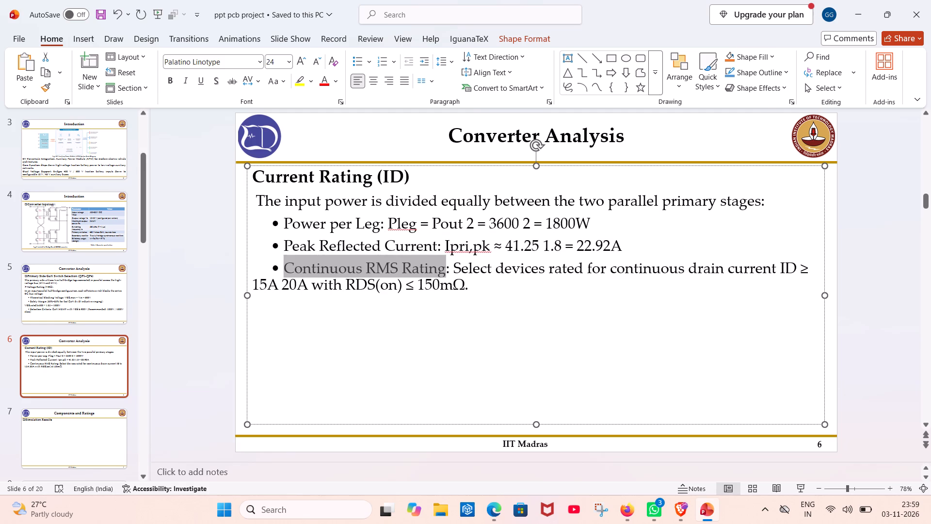
left_click_drag(417, 271, 431, 276)
left_click_drag(431, 276, 442, 276)
left_click_drag(442, 276, 437, 274)
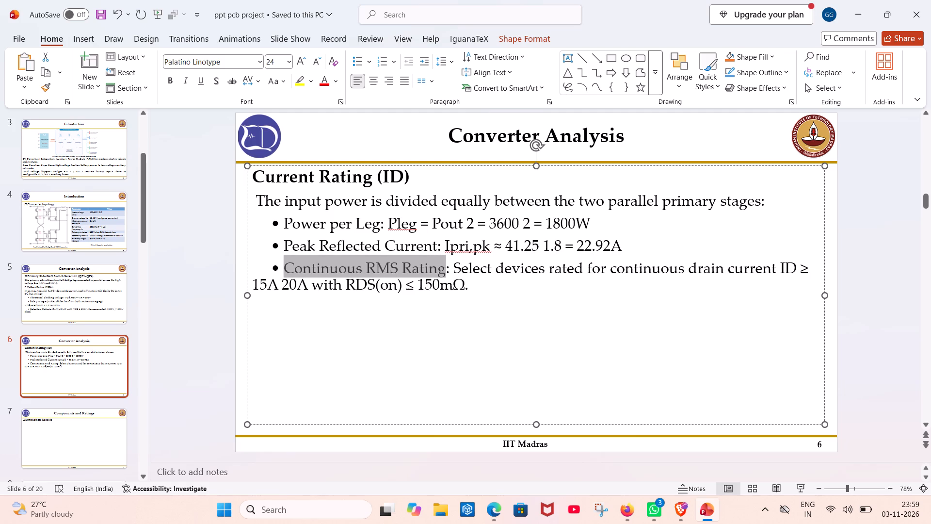
left_click_drag(437, 274, 449, 272)
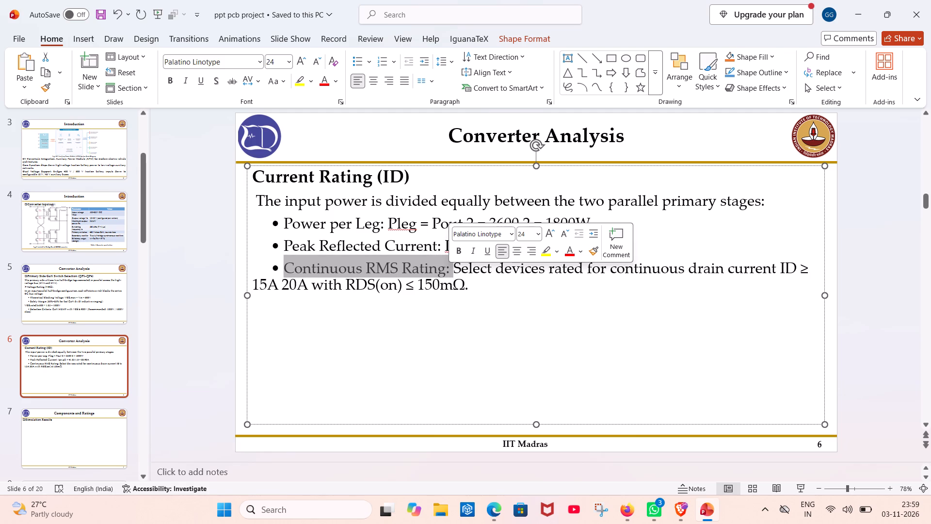
left_click(460, 253)
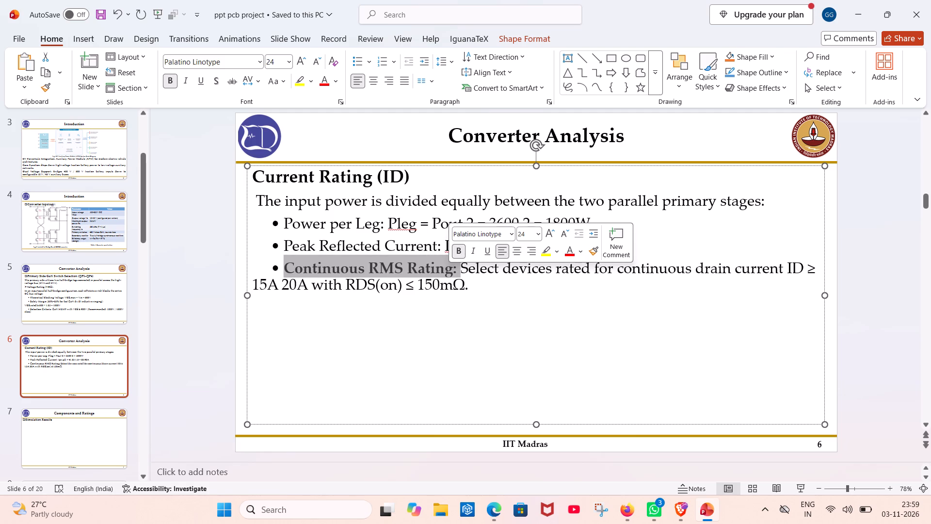
left_click(463, 309)
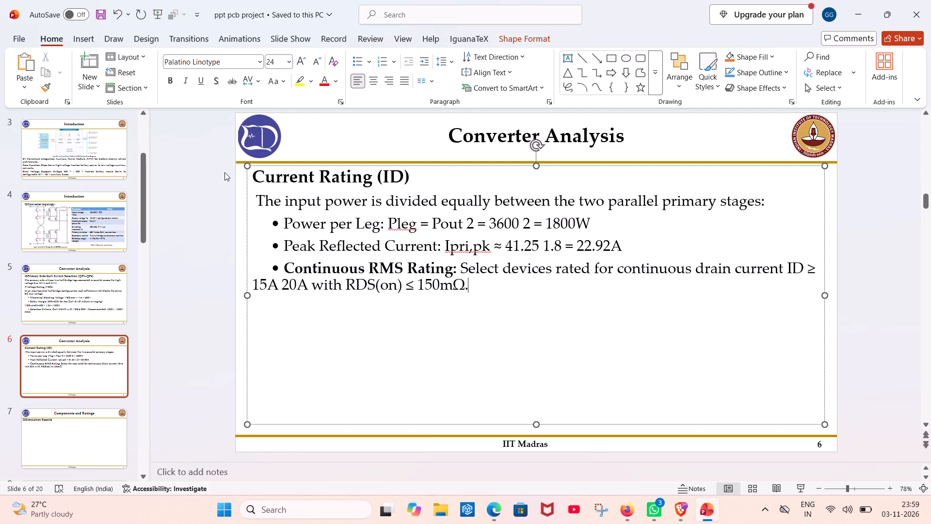
Add an arrow-style bullet to the "Current Rating (ID)" heading.
left_click(257, 178)
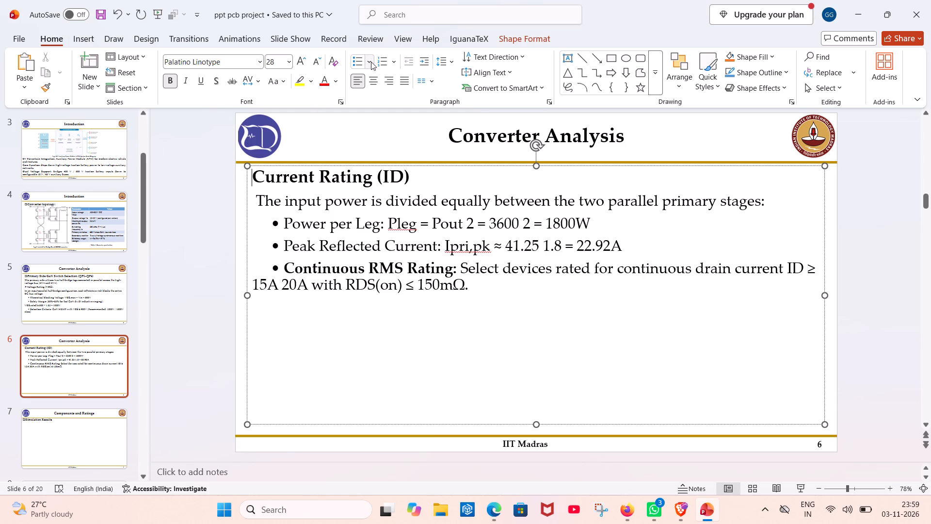
left_click(373, 59)
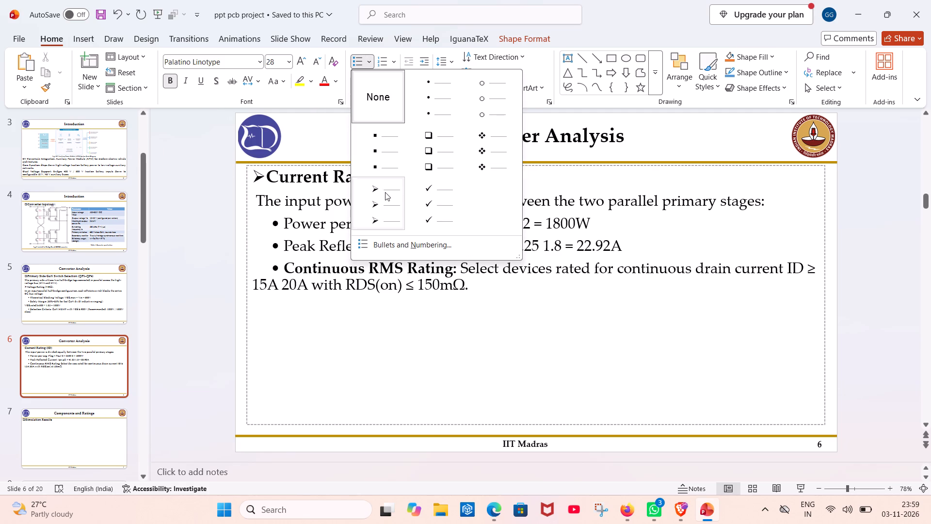
left_click(385, 192)
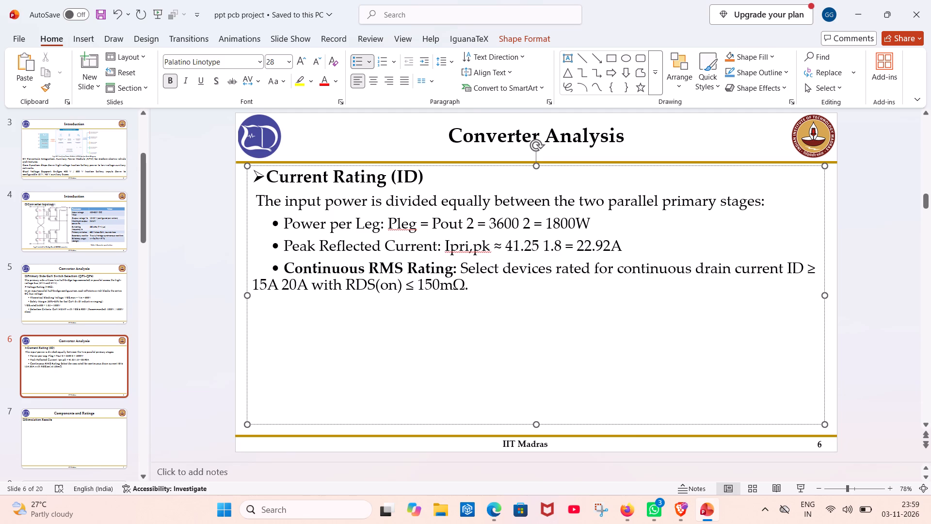
left_click(381, 144)
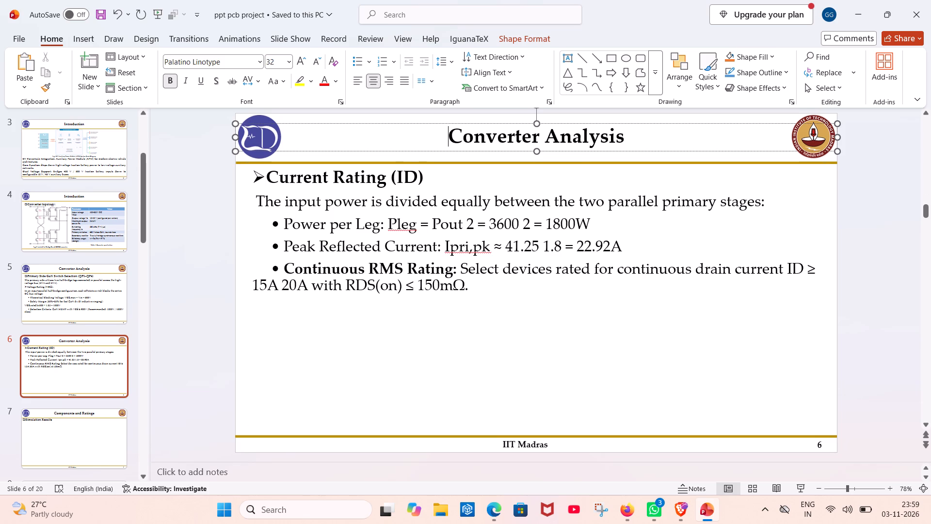
left_click(867, 236)
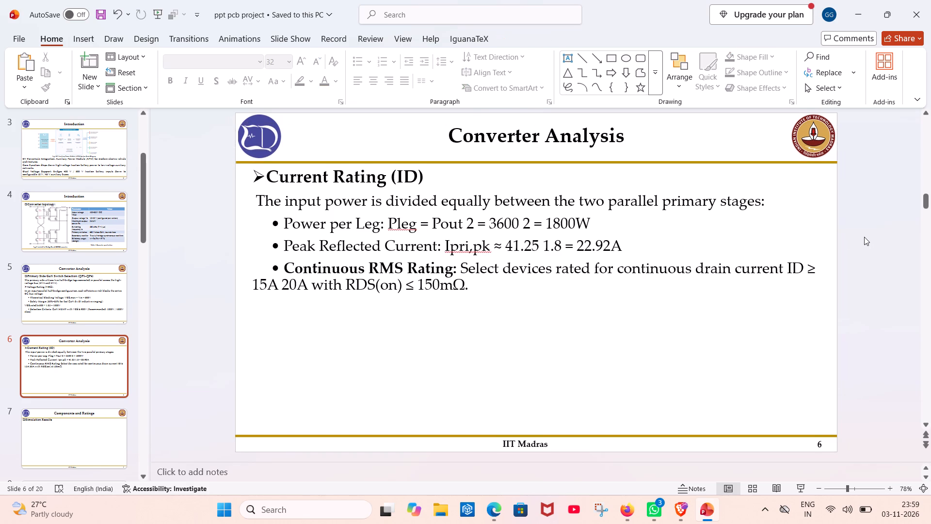
Break the Continuous RMS Rating bullet before "ID ≥ 15A 20A" so the condition starts its own line.
left_click(790, 266)
left_click(790, 266)
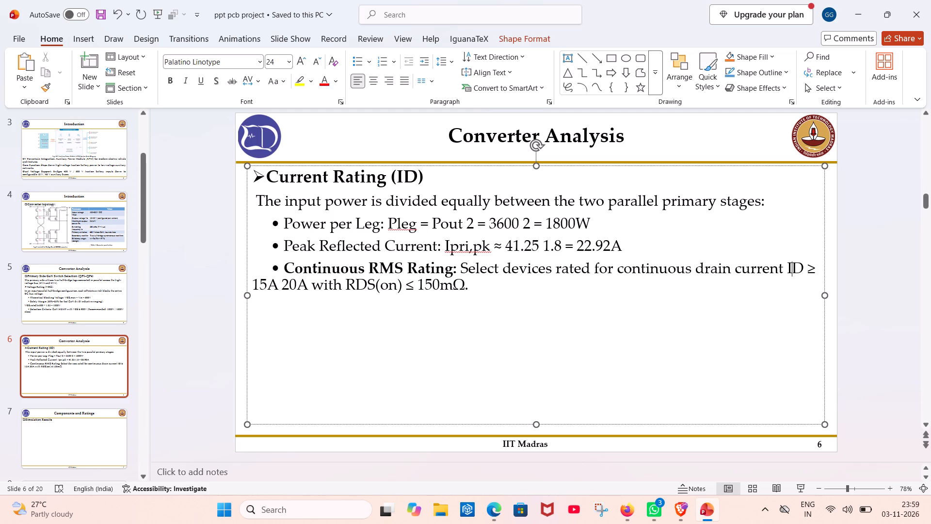
key("Left")
key("Return")
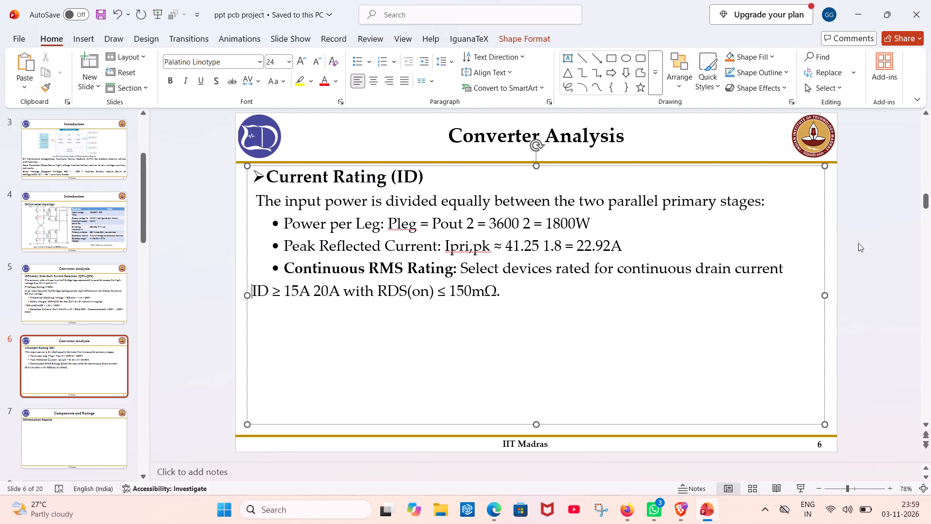
left_click(858, 243)
On slide 5, indent the paragraph starting "In an input-parallel half-bridge configuration" with ten leading spaces.
key("Up")
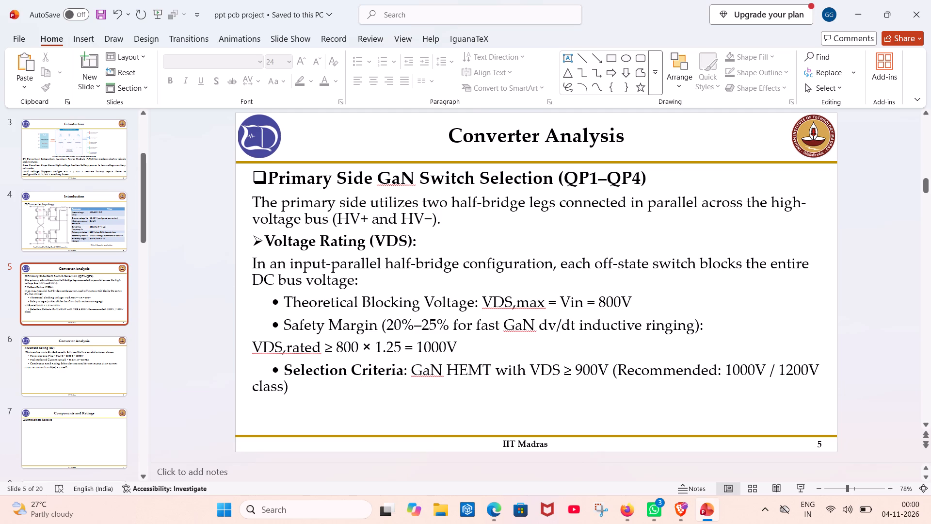
left_click(254, 262)
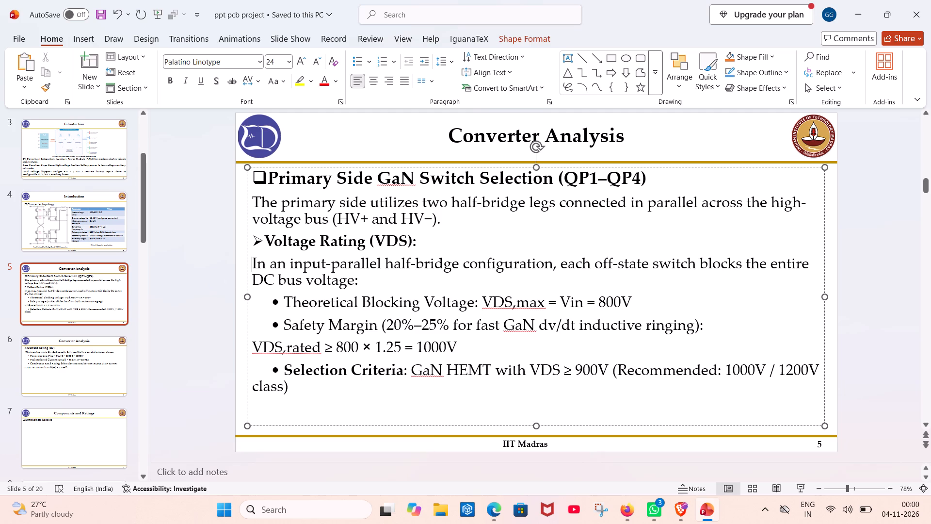
key("space")
key("space")
key("space")
key("space")
key("space")
key("space")
key("space")
key("space")
key("space")
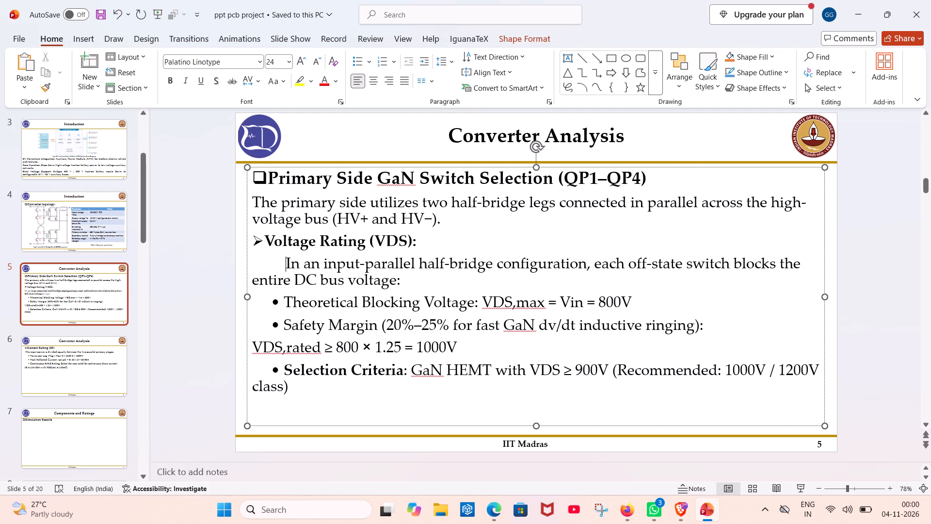
key("space")
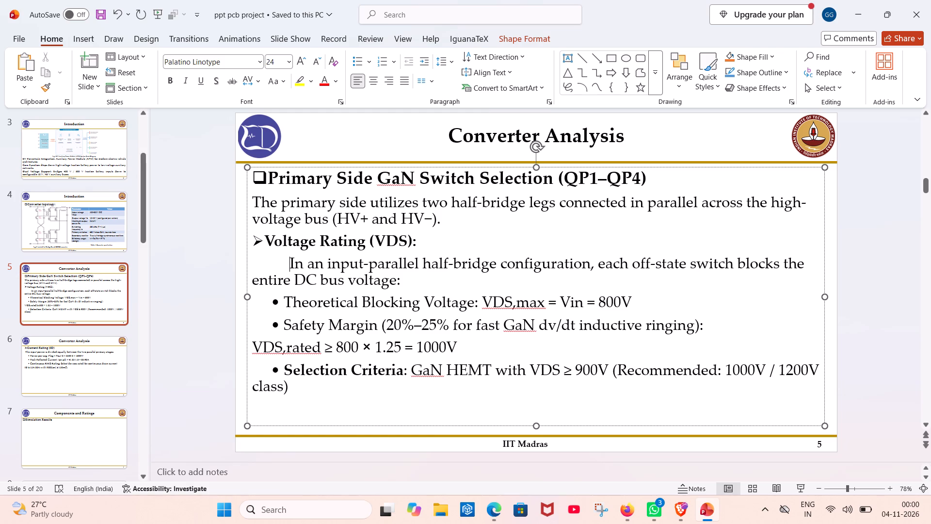
Trim the indent of the paragraph starting "In an input-parallel half-bridge configuration" on slide 5 to nine leading spaces.
key("BackSpace")
key("BackSpace")
key("BackSpace")
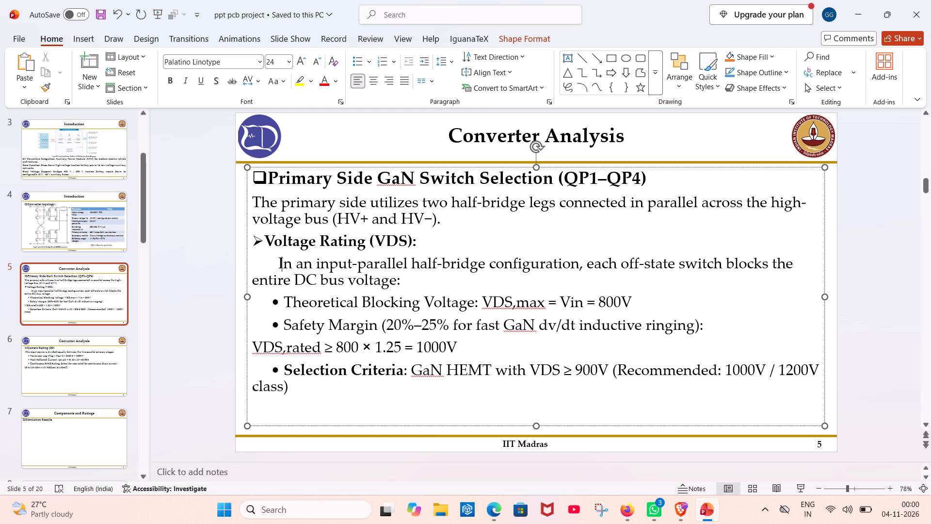
key("BackSpace")
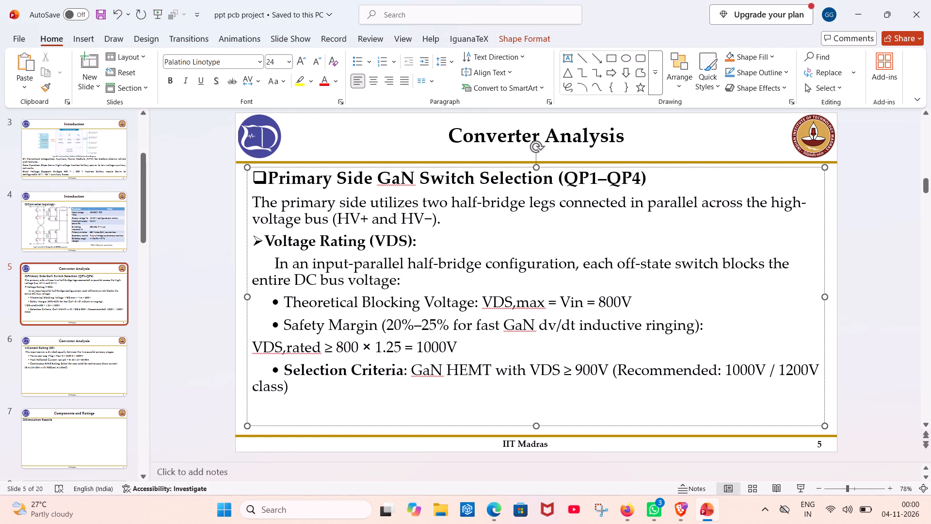
key("space")
key("space")
key("space")
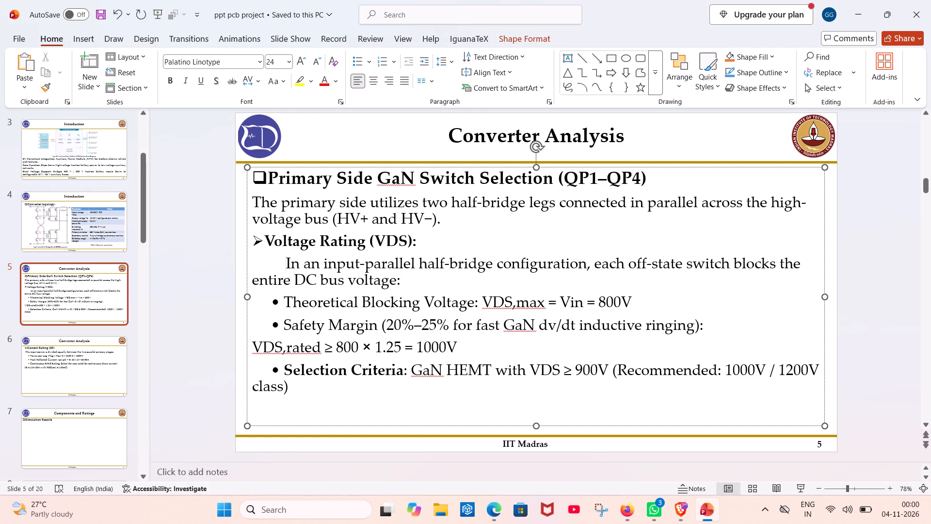
On slide 6, indent the line starting "The input power is divided equally" with seven more leading spaces.
scroll(350, 450, "down", 1)
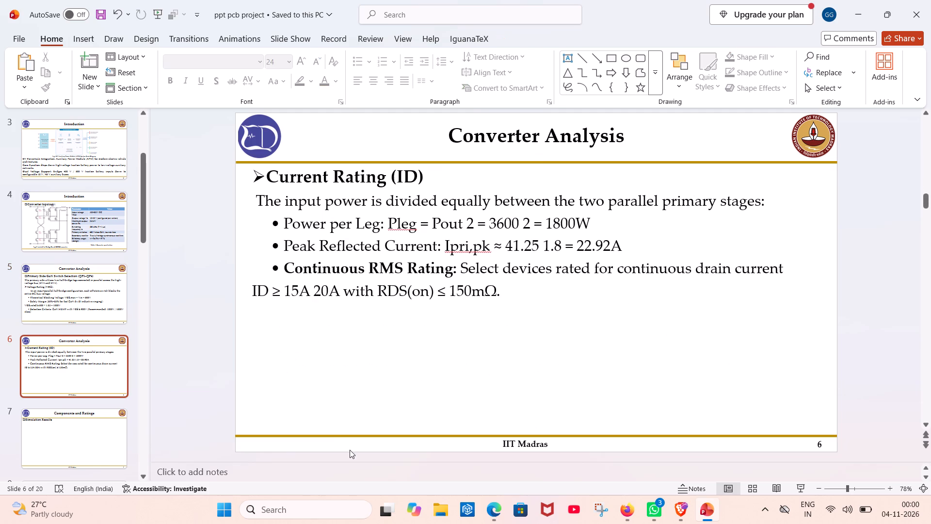
left_click(253, 212)
left_click(258, 204)
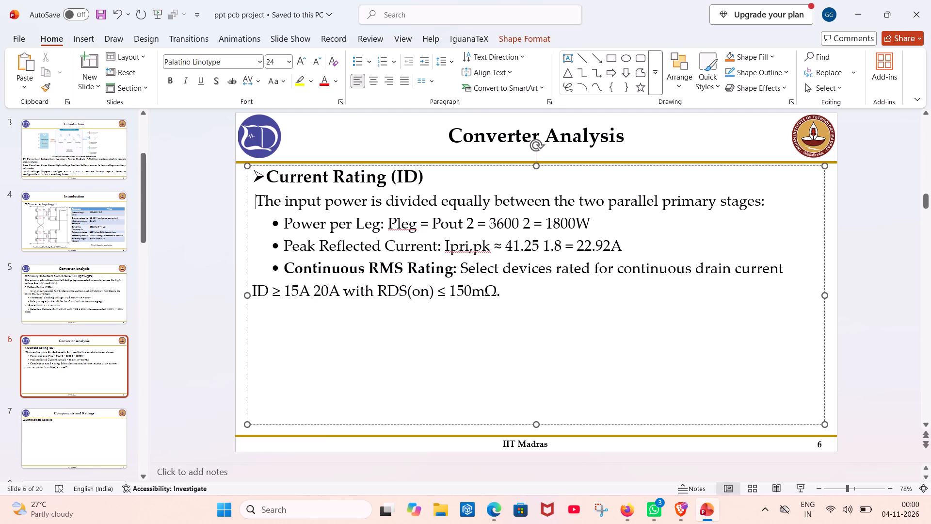
key("space")
key("space")
key("space")
key("space")
key("space")
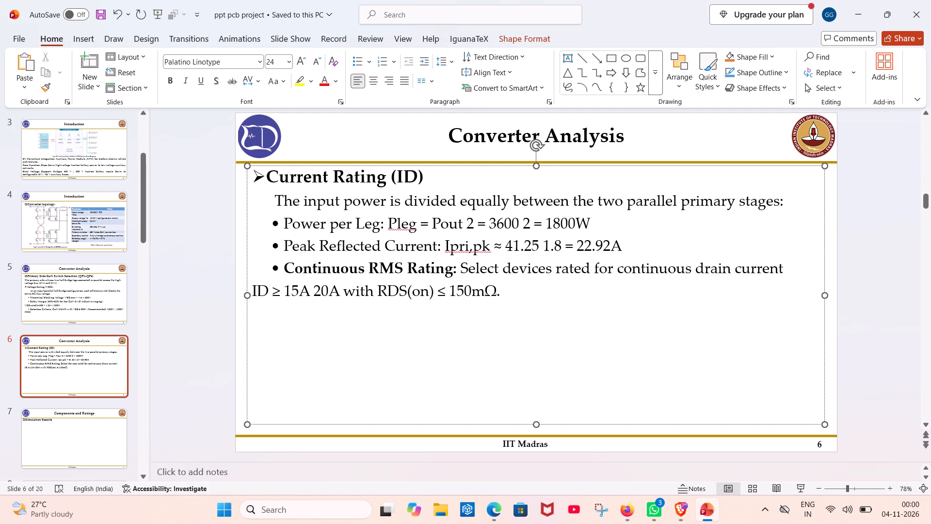
key("space")
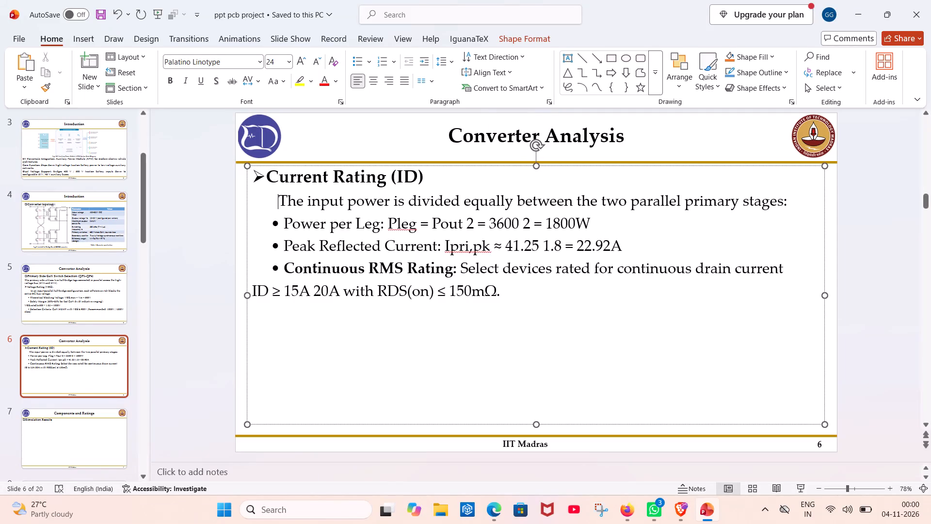
key("space")
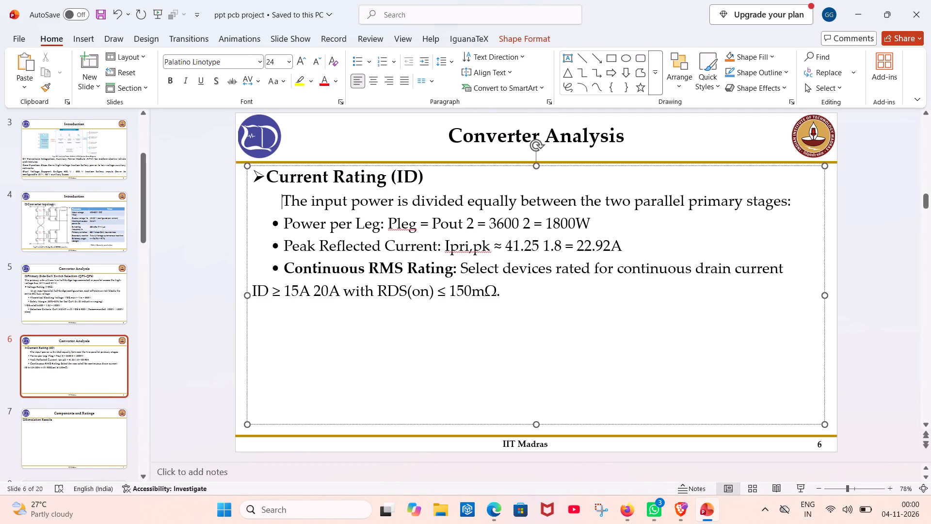
left_click(874, 281)
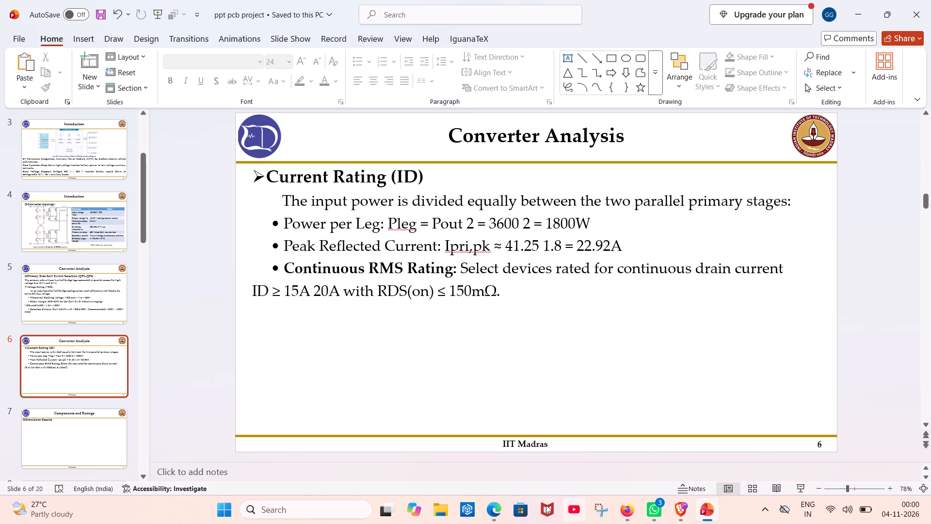
Switch to the Analysis PDF in Edge and review the Primary Split Capacitors section, including its theoretical derivation and numerical calculation.
left_click(492, 471)
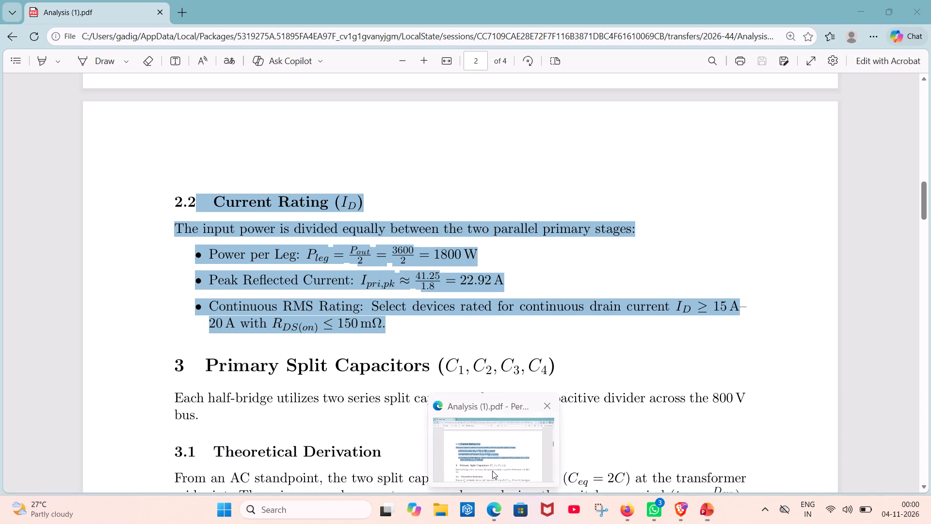
scroll(424, 361, "down", 1)
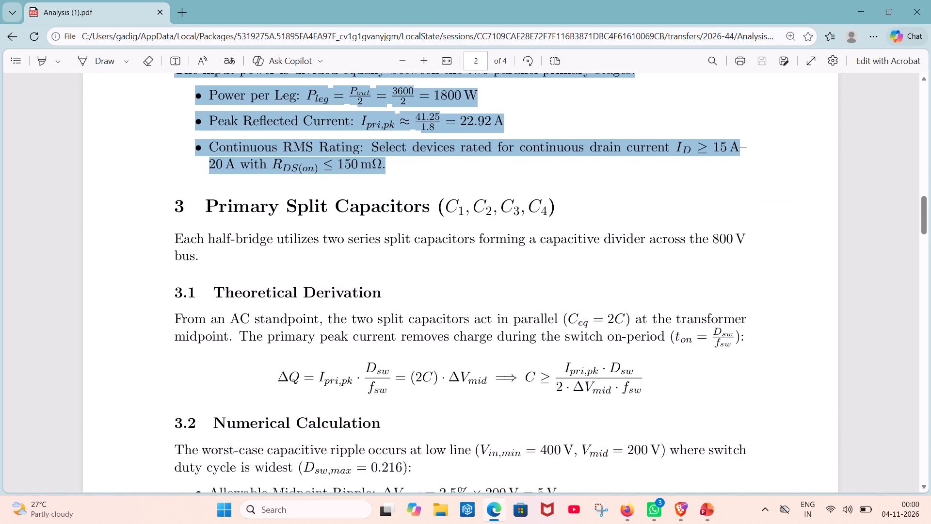
scroll(424, 361, "down", 2)
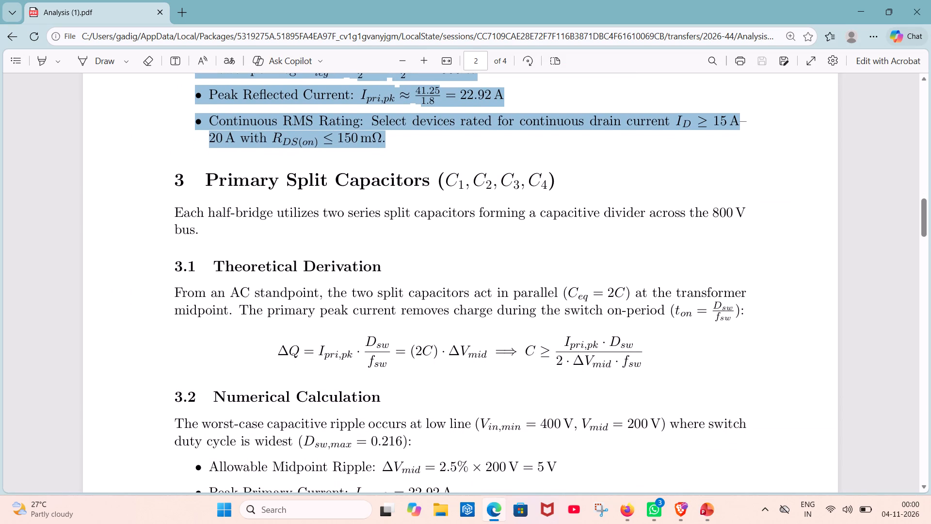
scroll(424, 361, "down", 3)
scroll(424, 361, "up", 1)
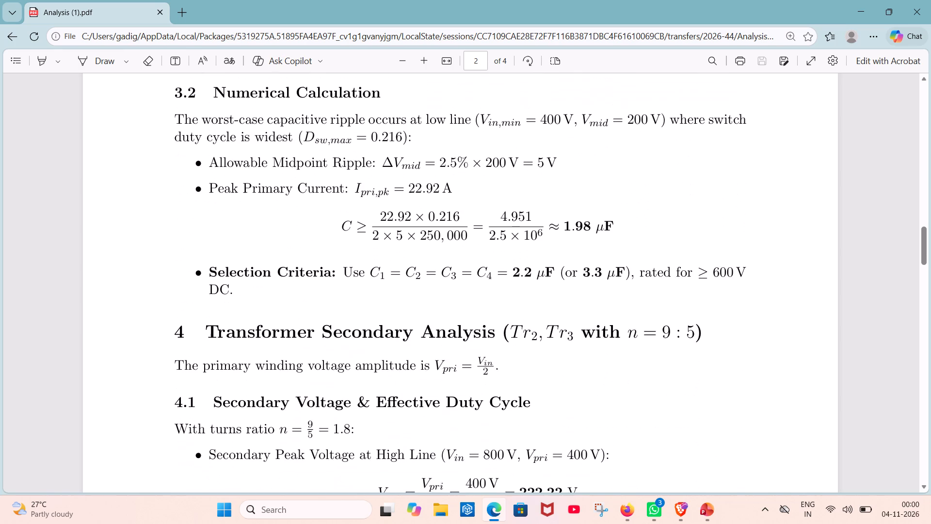
scroll(424, 361, "up", 4)
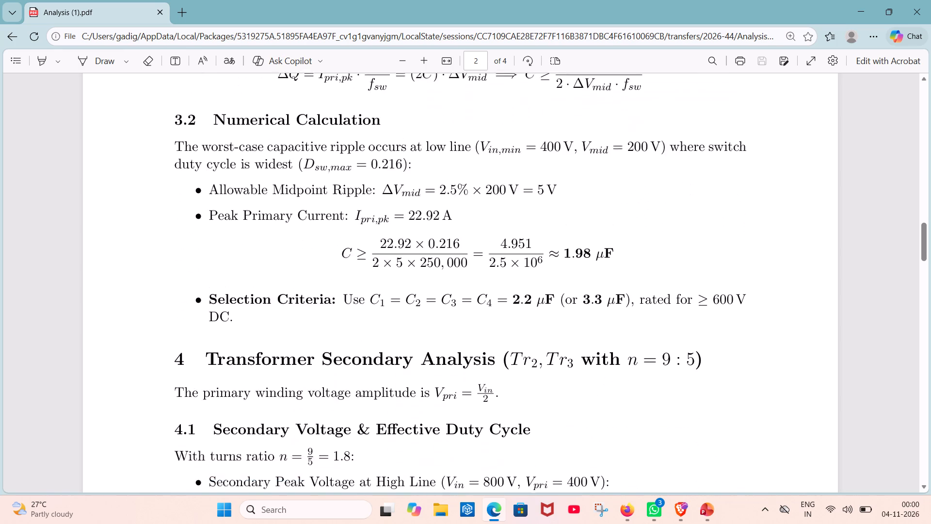
scroll(424, 361, "up", 1)
scroll(424, 361, "down", 1)
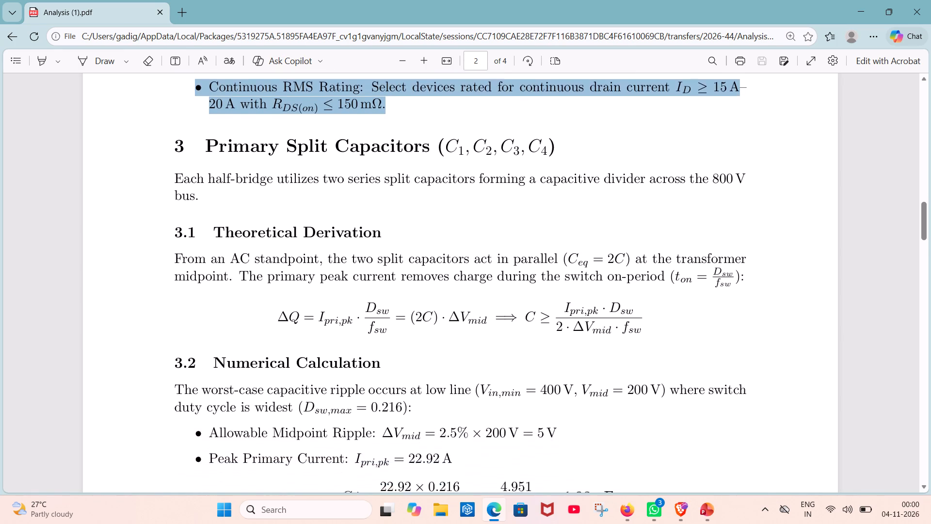
scroll(424, 361, "down", 1)
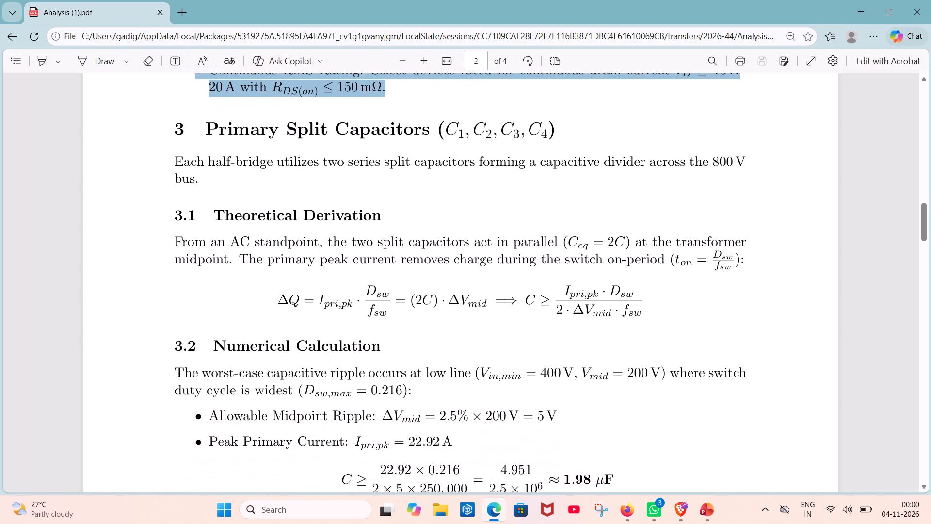
scroll(424, 361, "down", 1)
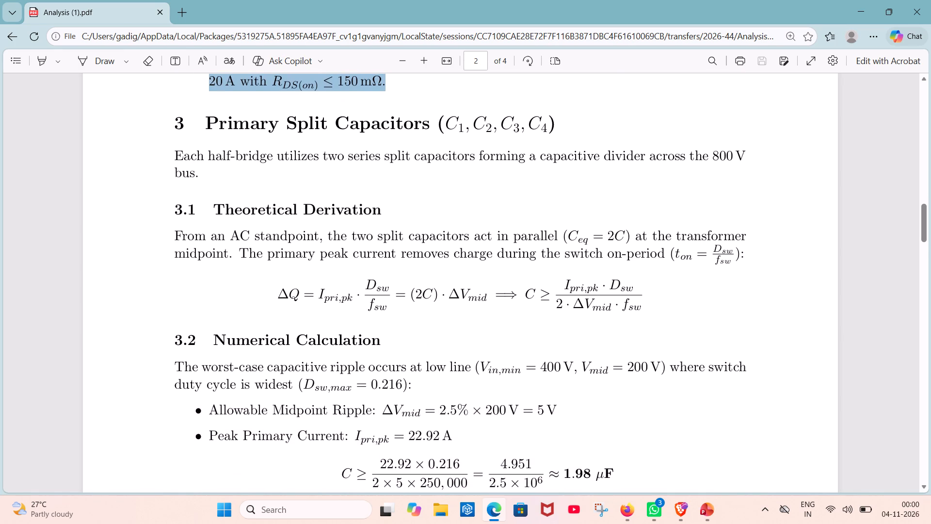
scroll(424, 361, "down", 1)
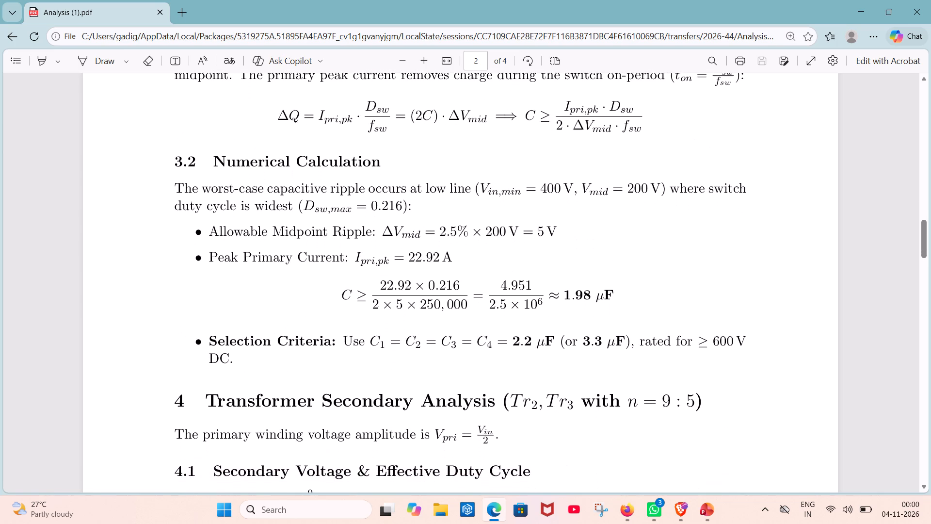
Skim the remaining PDF sections from Transformer Secondary Analysis to the Summary of Bill of Materials, and return to Primary Split Capacitors.
scroll(424, 361, "down", 1)
scroll(424, 361, "up", 3)
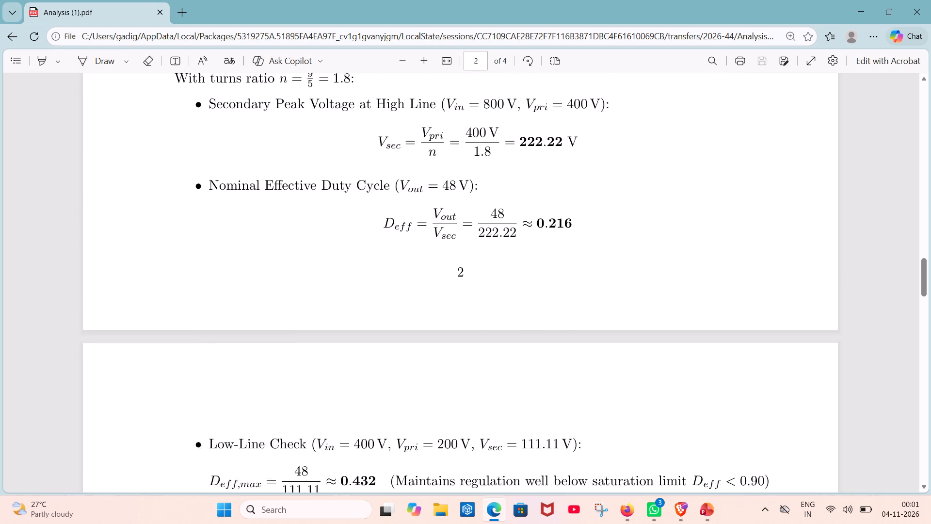
scroll(424, 361, "up", 2)
scroll(424, 361, "down", 1)
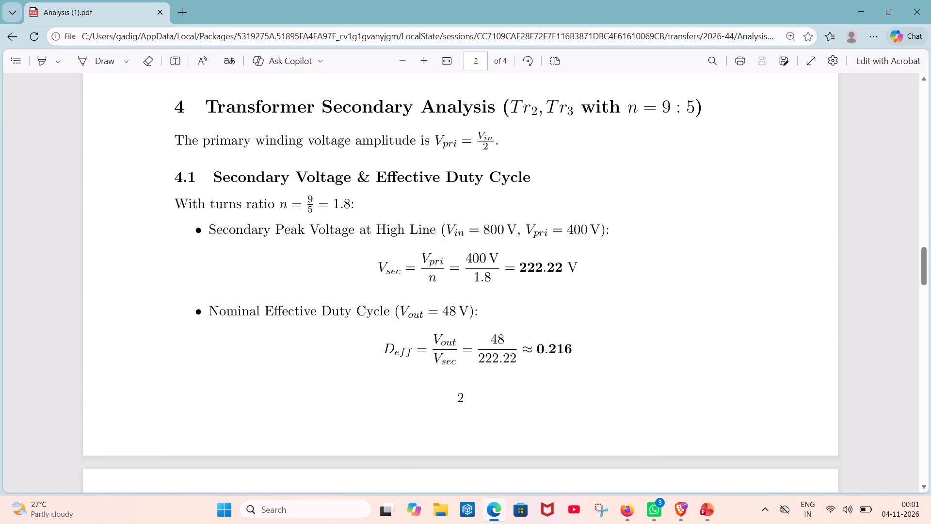
scroll(424, 361, "down", 3)
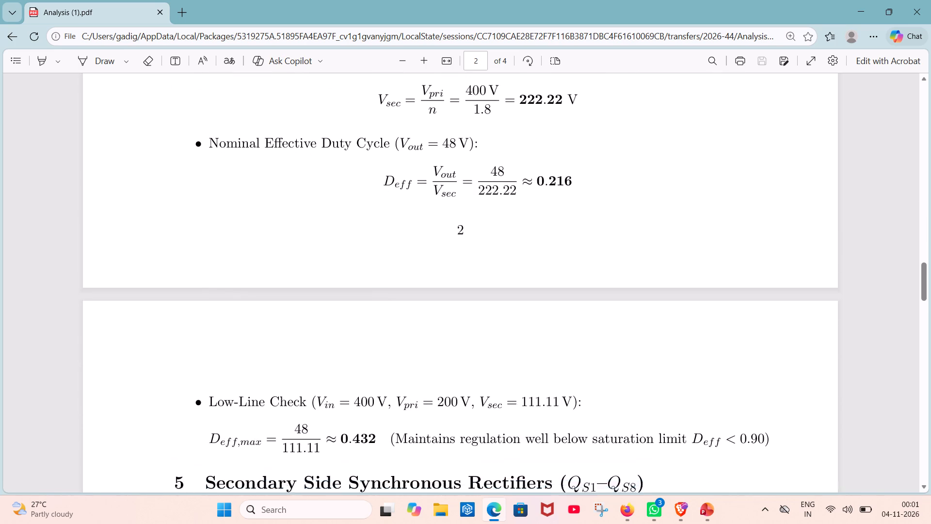
scroll(424, 361, "down", 3)
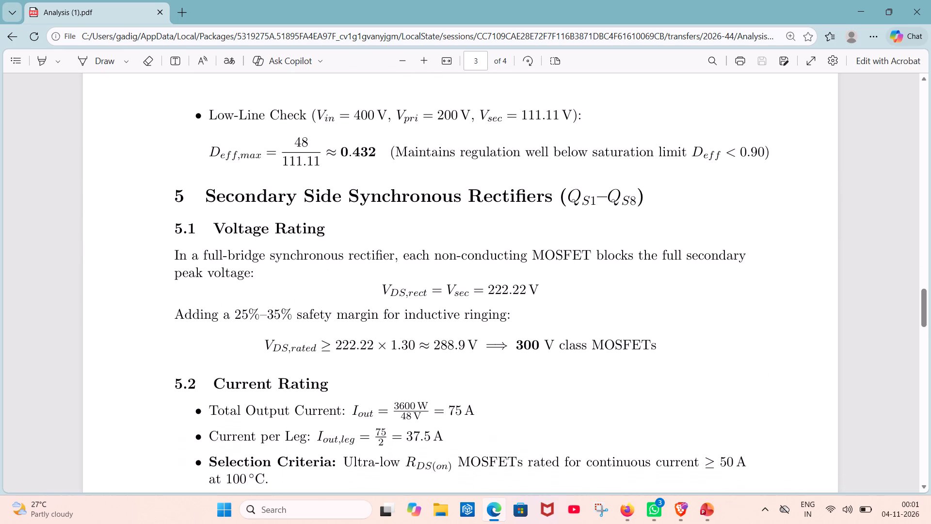
scroll(424, 361, "down", 5)
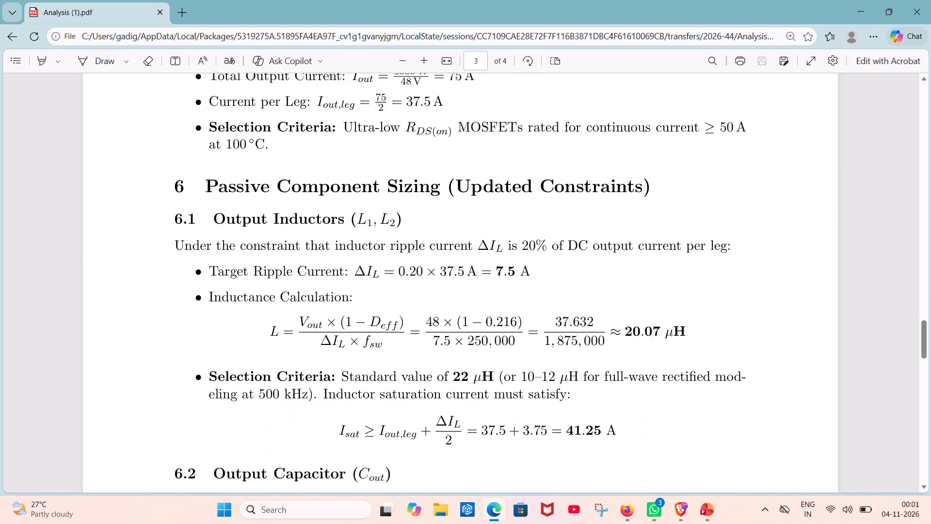
scroll(424, 361, "down", 7)
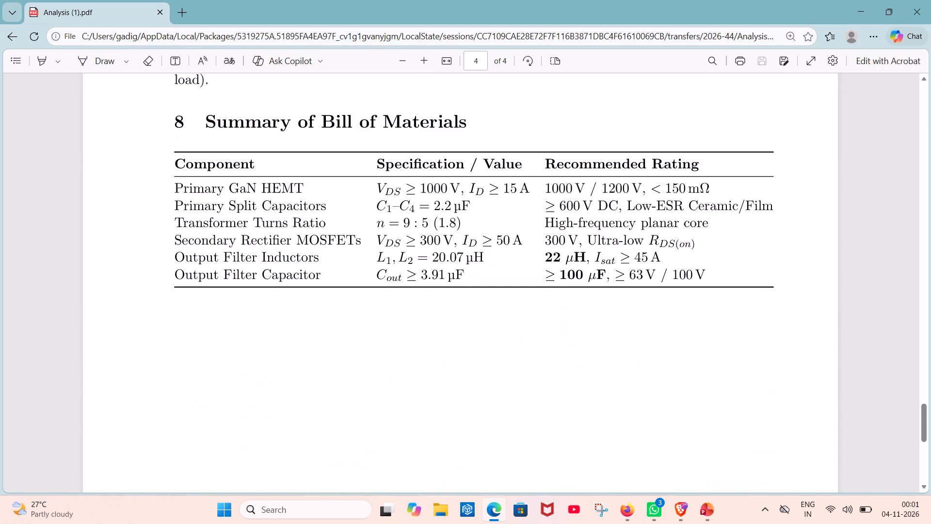
scroll(424, 361, "up", 4)
scroll(424, 361, "down", 1)
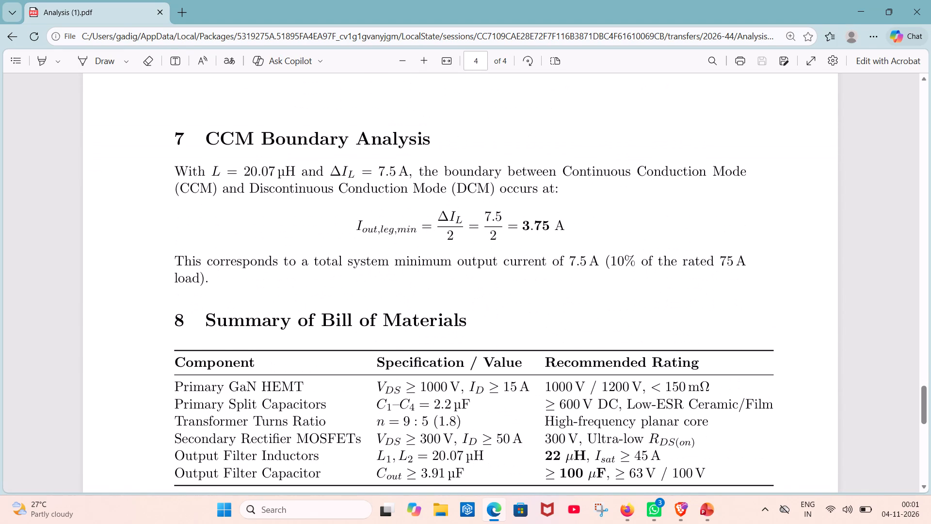
scroll(424, 361, "down", 7)
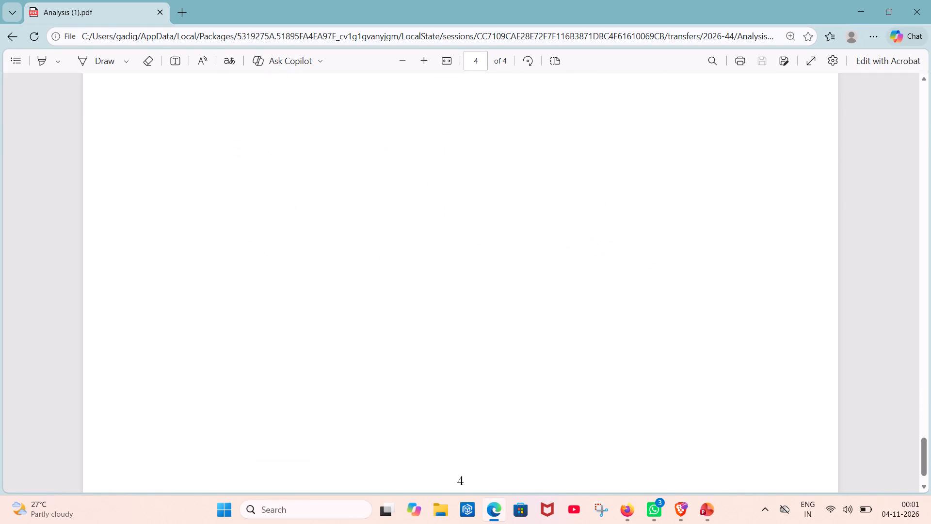
scroll(424, 361, "down", 3)
scroll(424, 361, "up", 14)
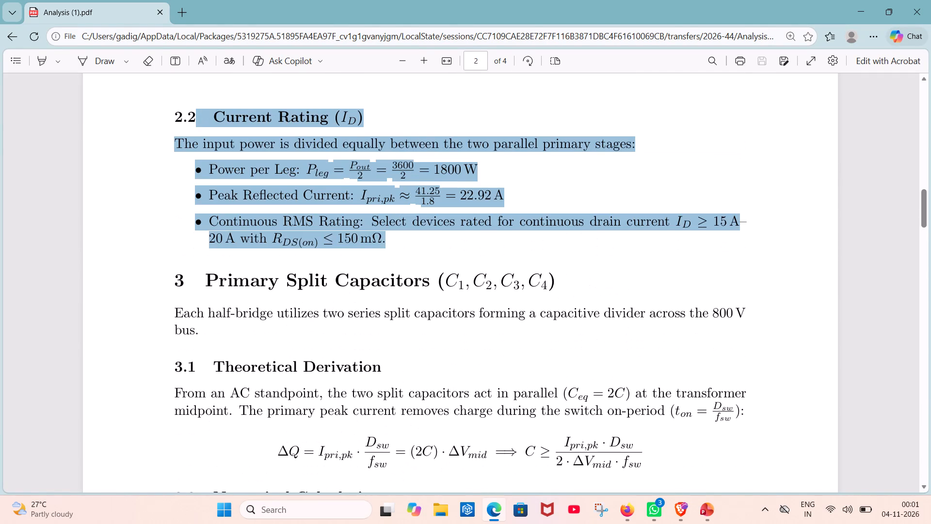
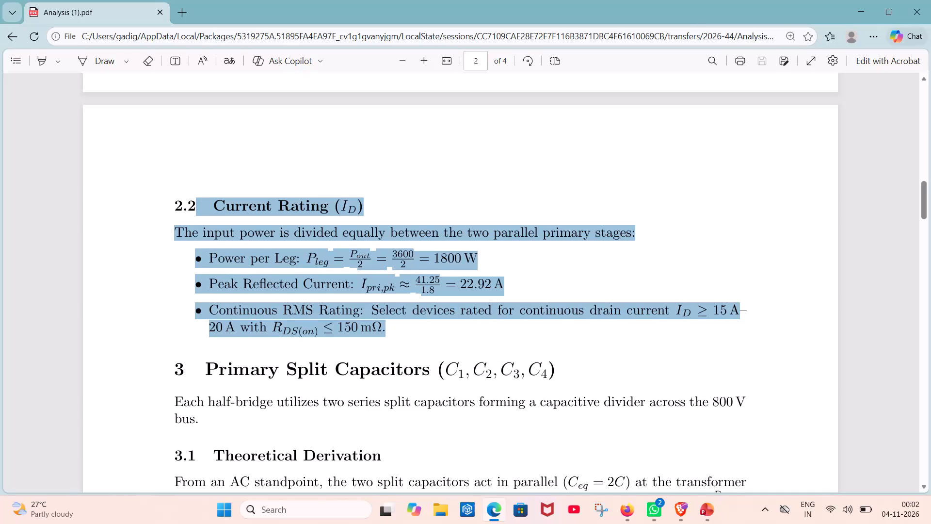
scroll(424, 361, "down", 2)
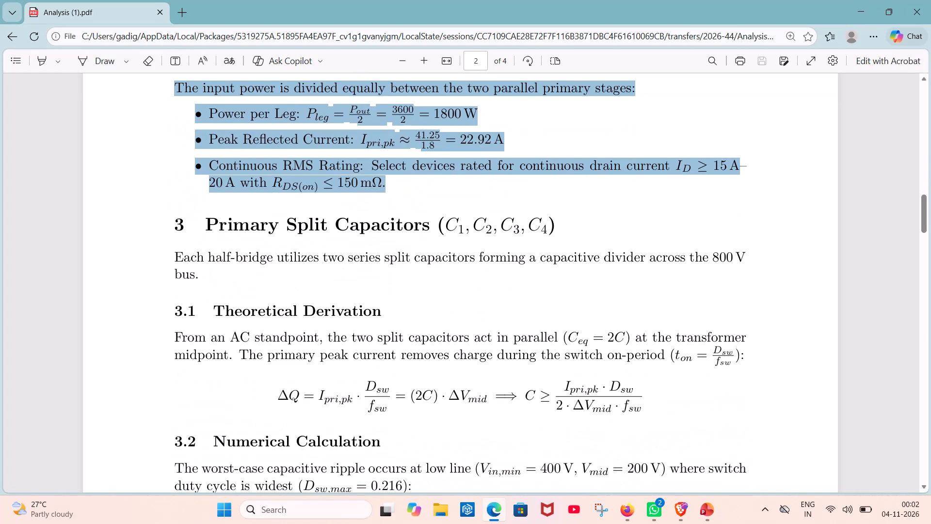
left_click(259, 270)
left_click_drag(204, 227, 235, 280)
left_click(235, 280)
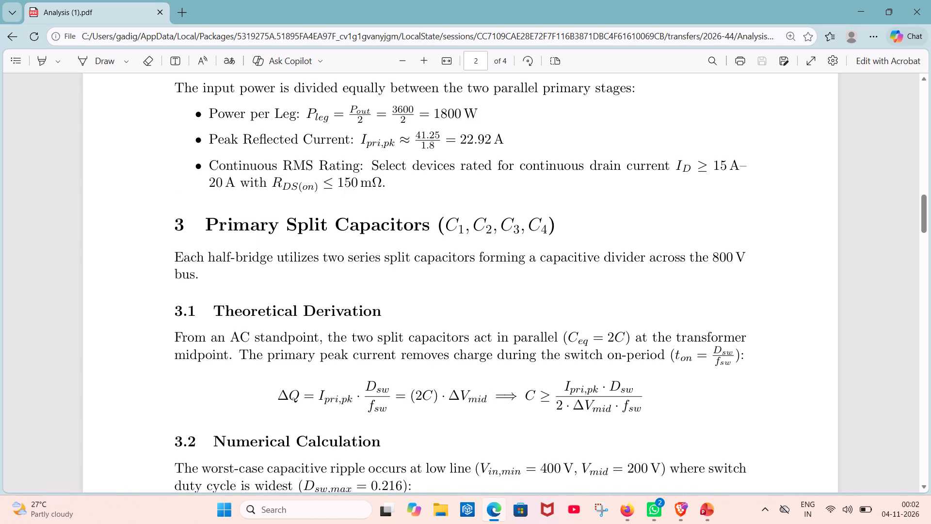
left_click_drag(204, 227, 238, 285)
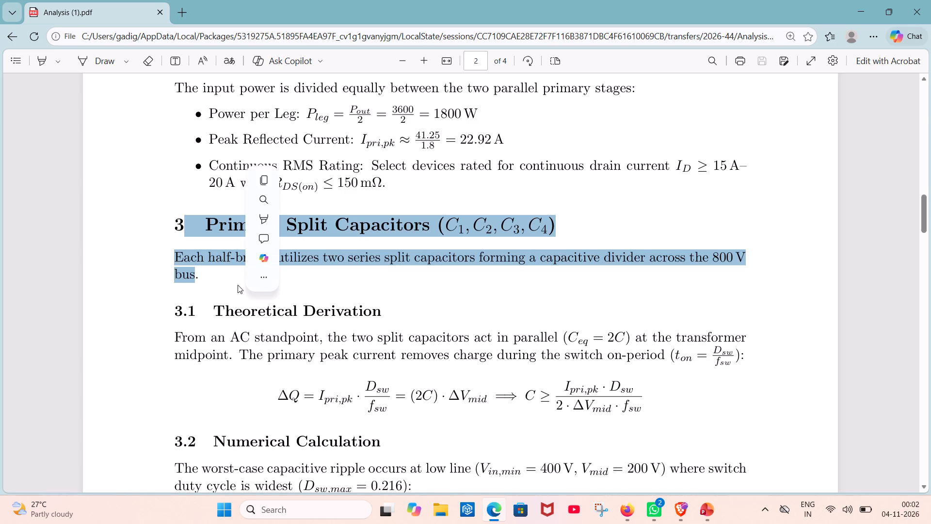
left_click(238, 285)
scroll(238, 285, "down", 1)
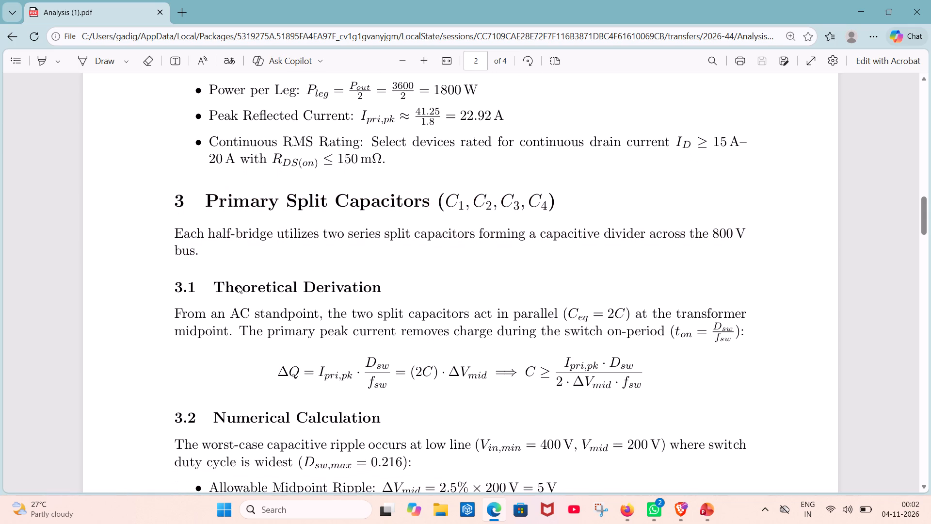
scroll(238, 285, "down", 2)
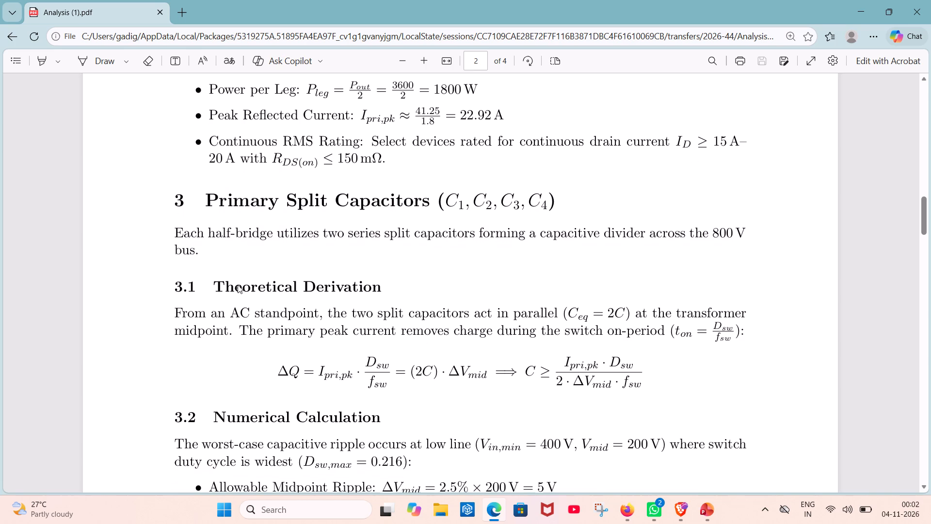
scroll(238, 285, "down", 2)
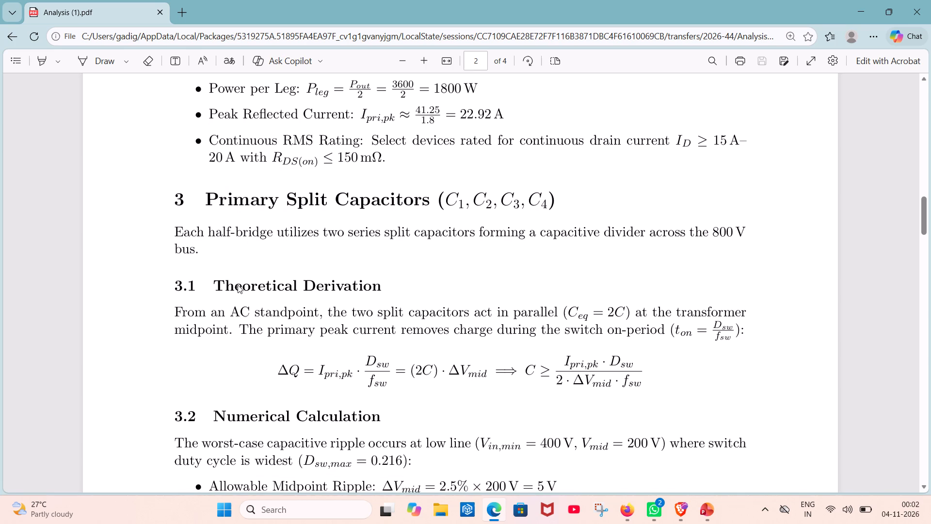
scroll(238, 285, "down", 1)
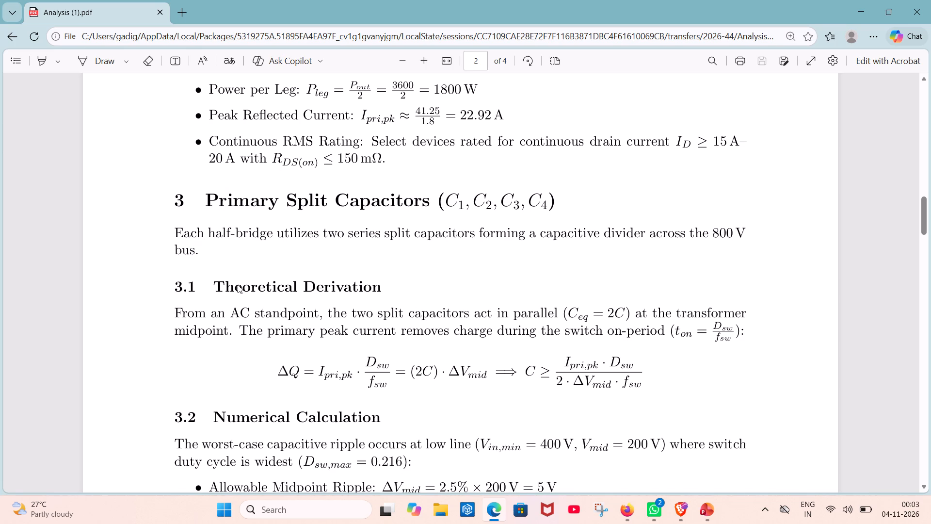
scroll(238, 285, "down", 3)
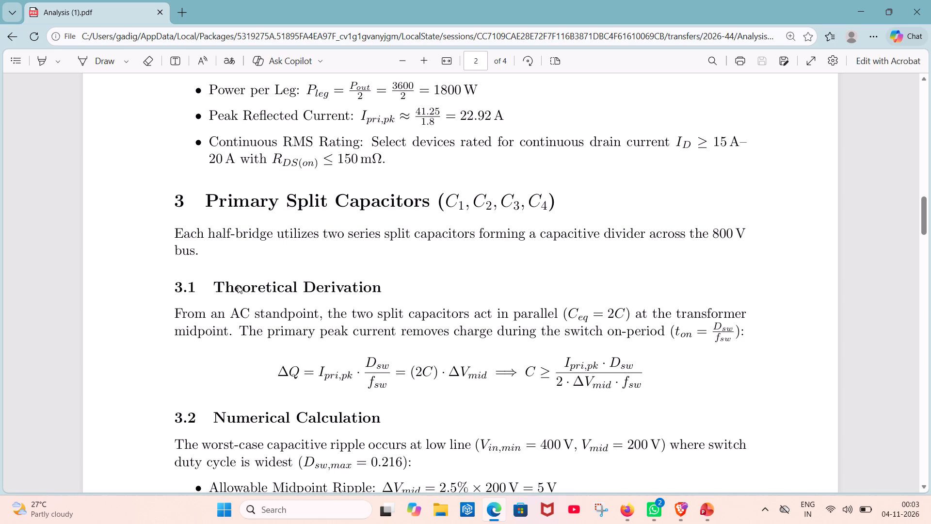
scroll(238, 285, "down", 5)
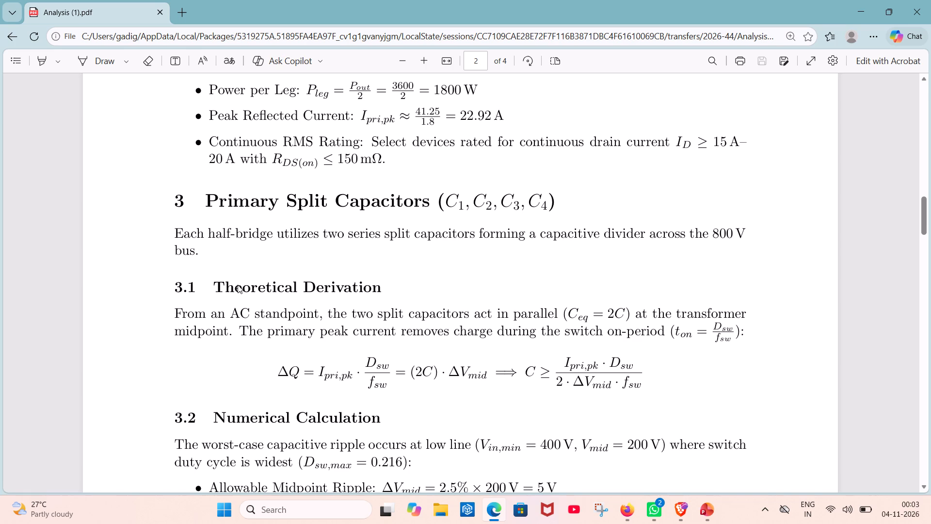
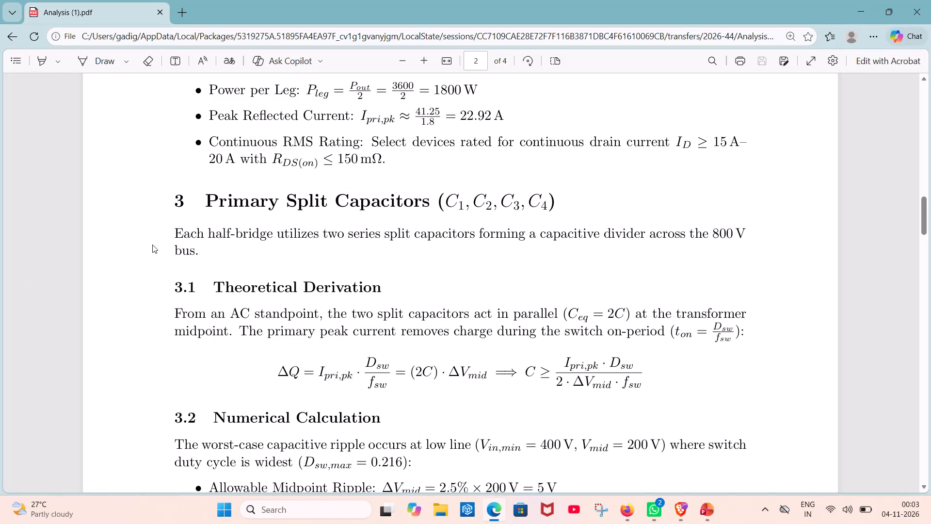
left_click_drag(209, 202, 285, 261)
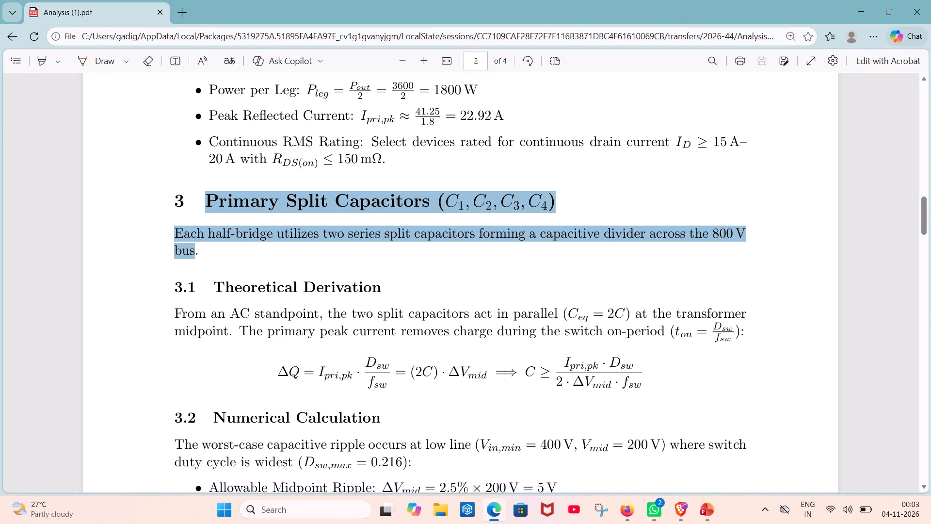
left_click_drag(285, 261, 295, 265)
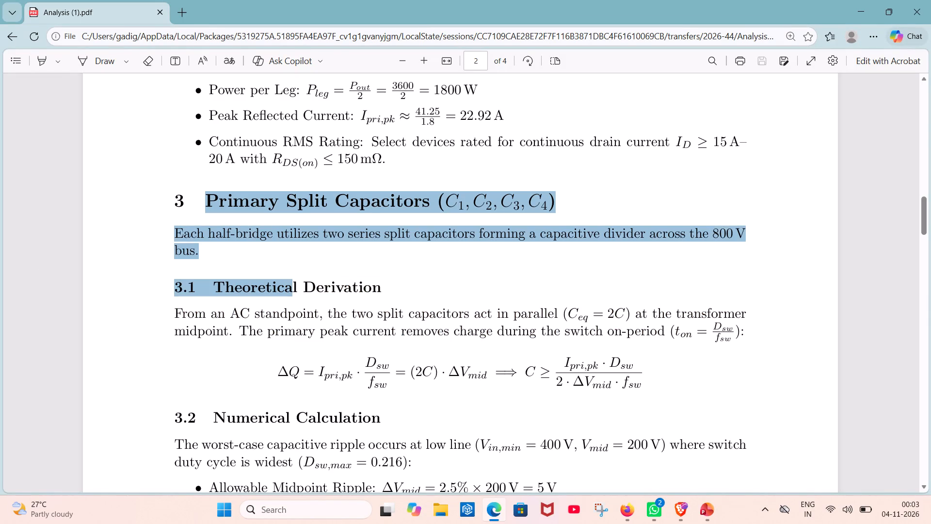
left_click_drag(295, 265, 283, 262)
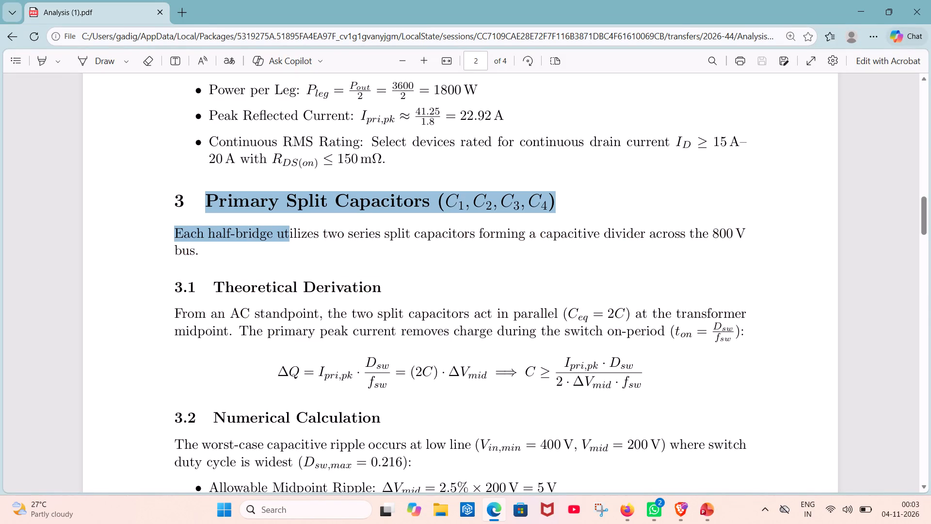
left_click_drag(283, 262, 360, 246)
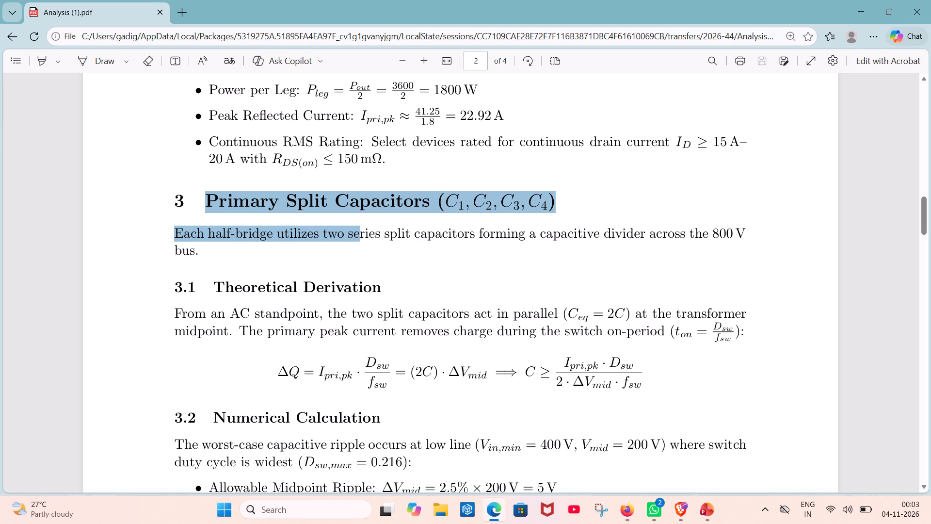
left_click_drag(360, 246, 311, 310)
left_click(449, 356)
Read through the Primary Split Capacitors section of the analysis PDF, up to the start of the Transformer Secondary Analysis.
scroll(449, 356, "down", 1)
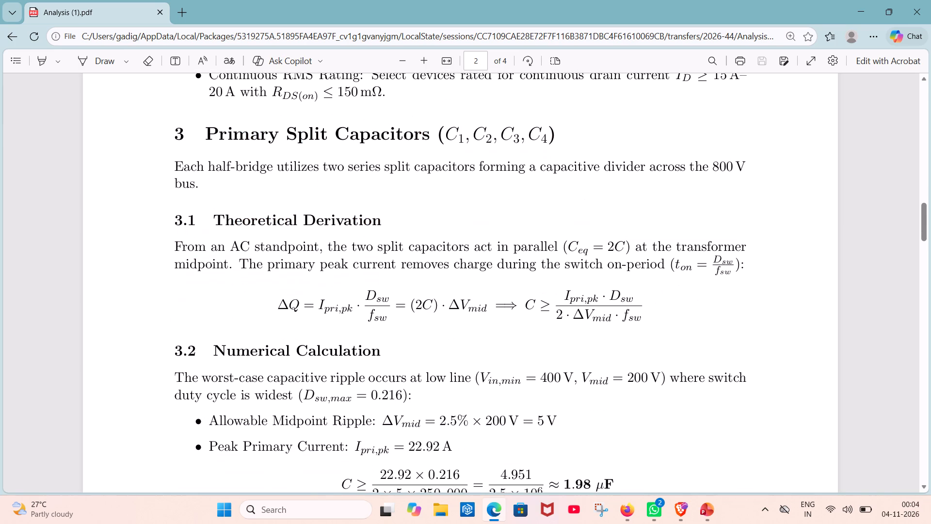
scroll(449, 356, "down", 1)
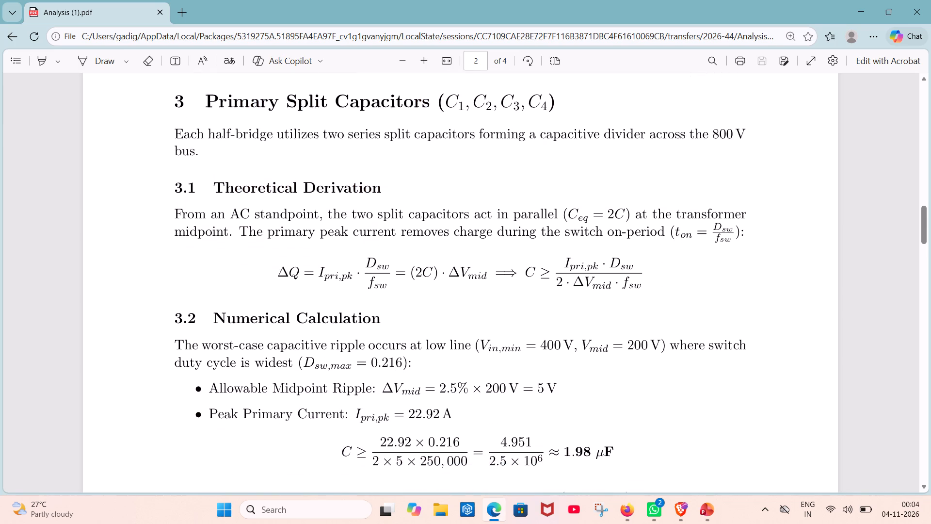
scroll(449, 356, "down", 3)
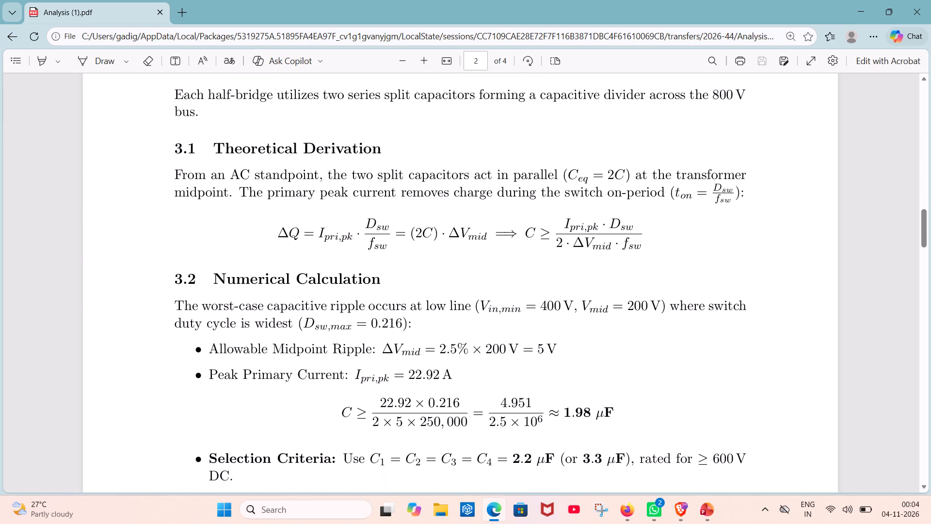
scroll(449, 356, "down", 5)
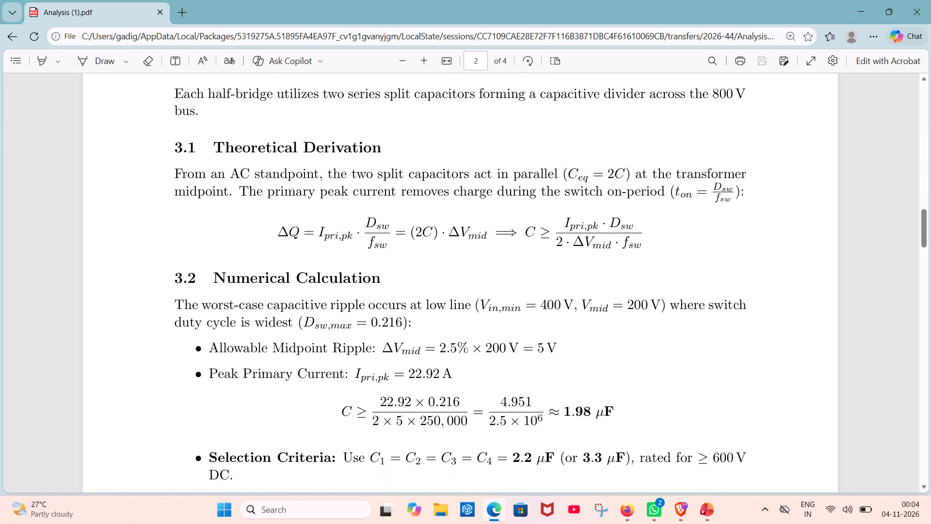
scroll(449, 356, "down", 5)
scroll(449, 356, "up", 1)
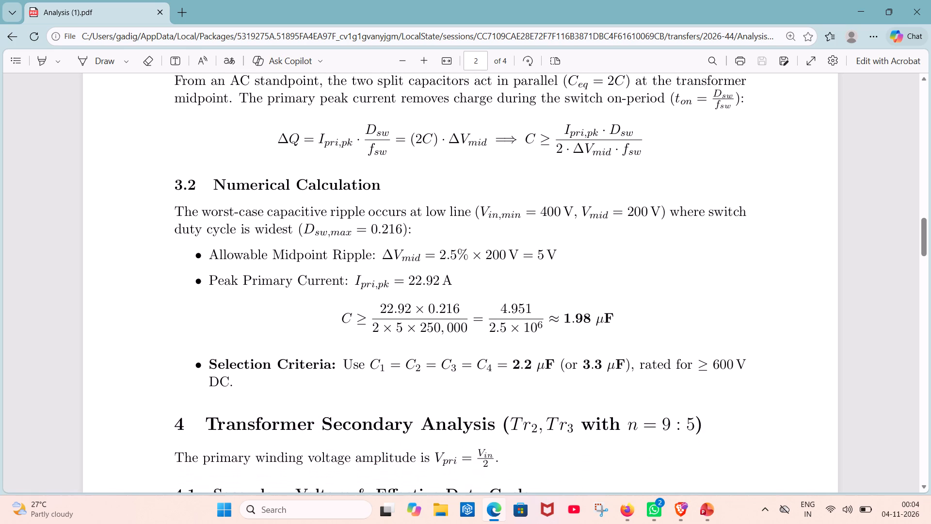
scroll(449, 356, "up", 1)
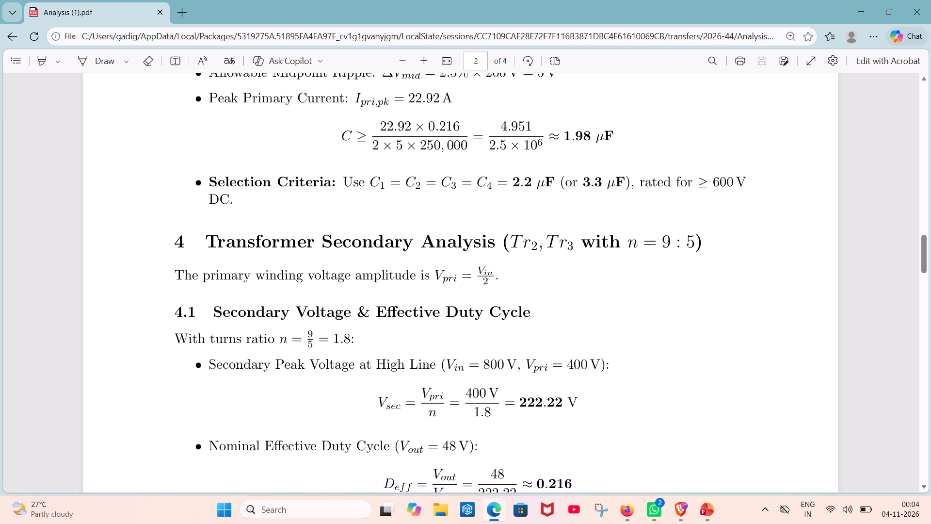
scroll(449, 356, "up", 1)
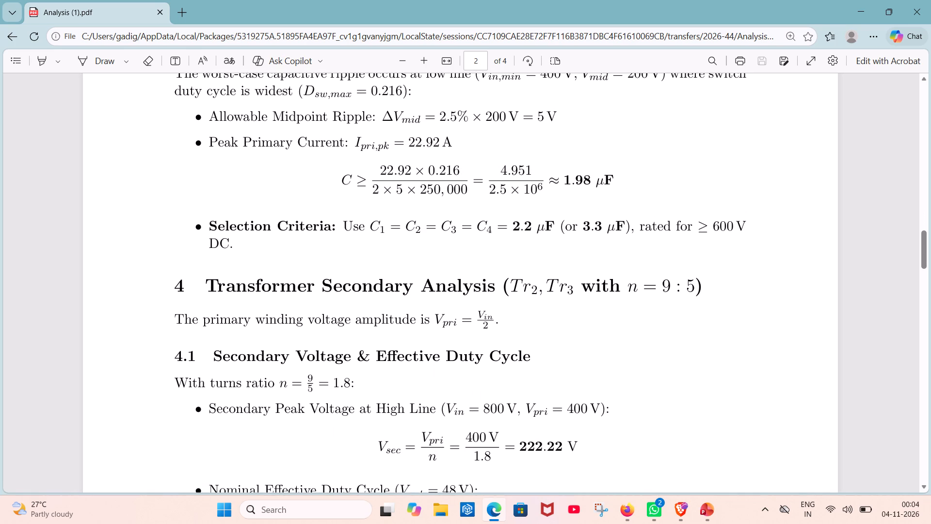
scroll(449, 356, "up", 4)
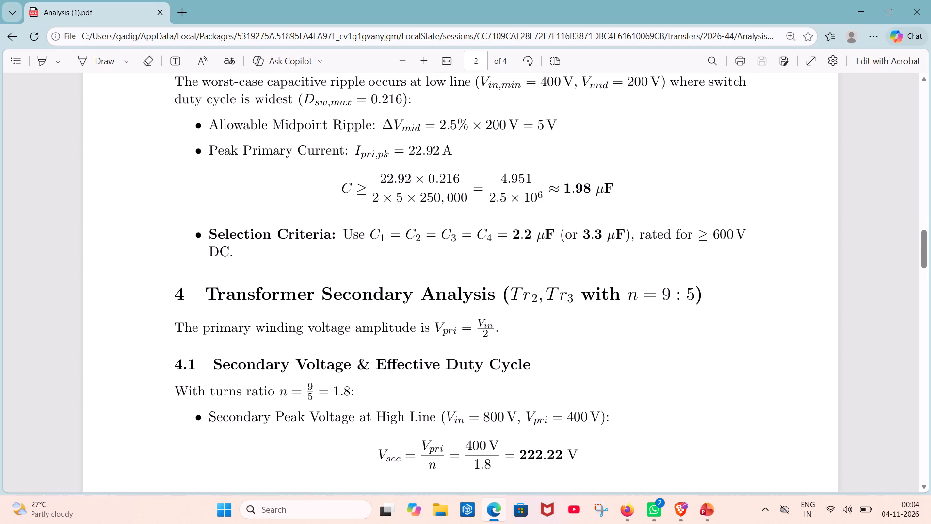
scroll(449, 356, "up", 3)
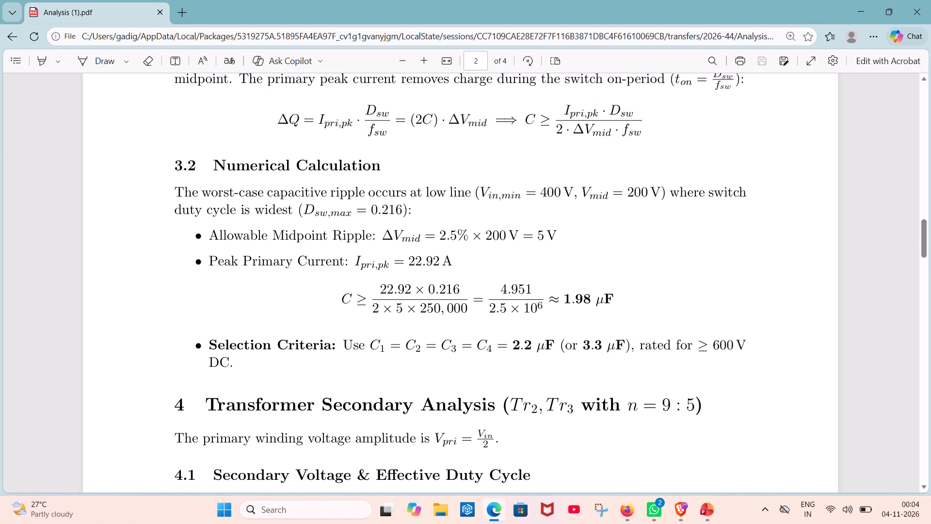
scroll(449, 356, "up", 4)
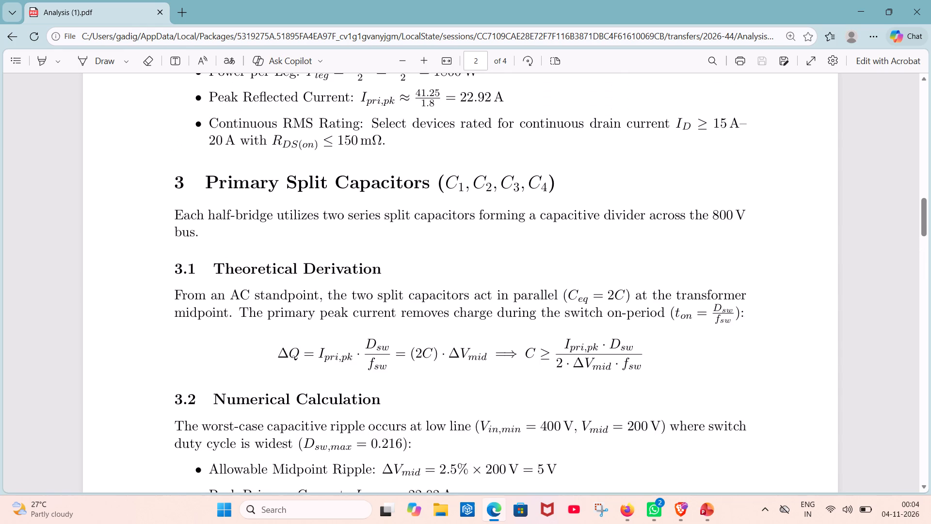
scroll(449, 356, "up", 1)
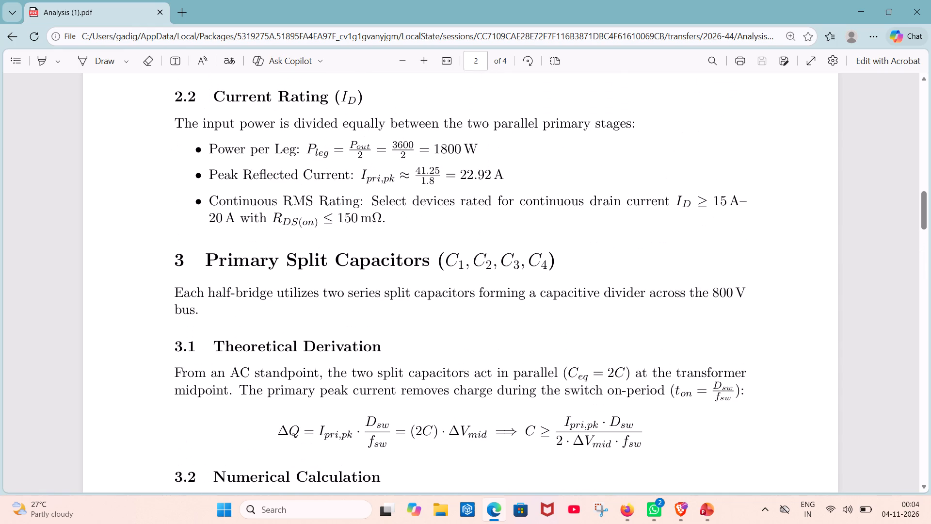
Copy the Primary Split Capacitors section of the PDF, from its heading text through the Selection Criteria bullet.
left_click_drag(211, 258, 294, 323)
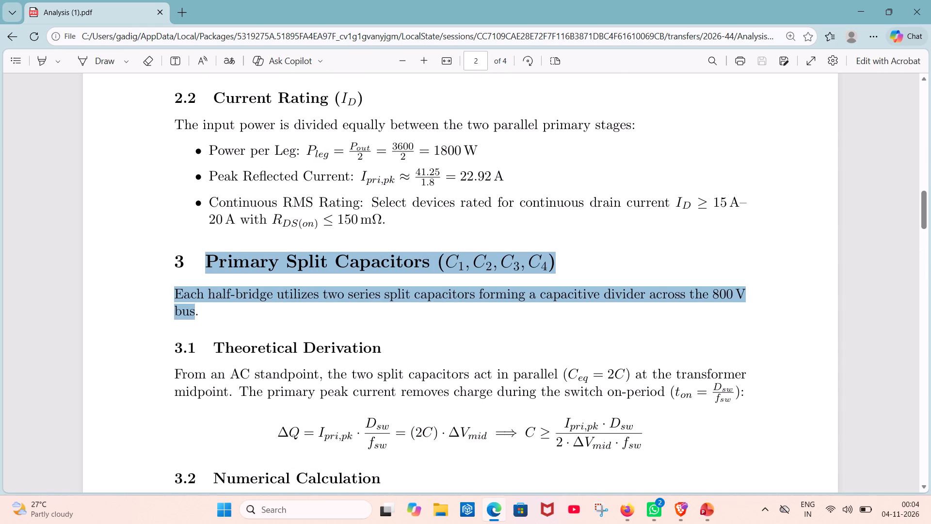
left_click_drag(294, 323, 337, 320)
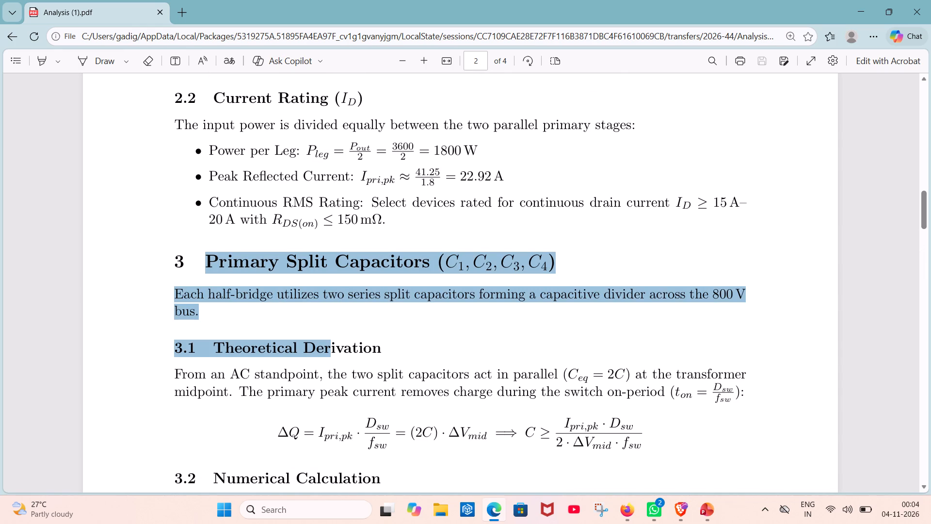
left_click_drag(337, 320, 532, 411)
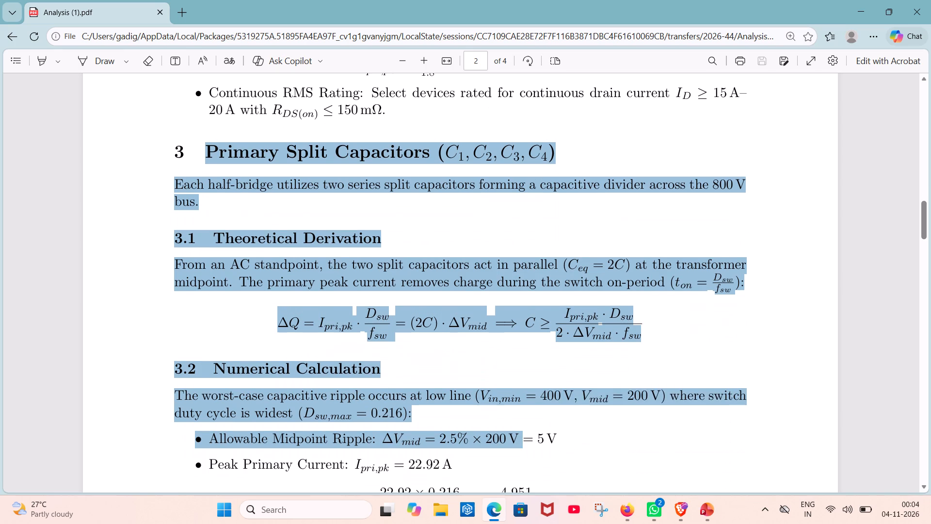
left_click_drag(532, 411, 591, 515)
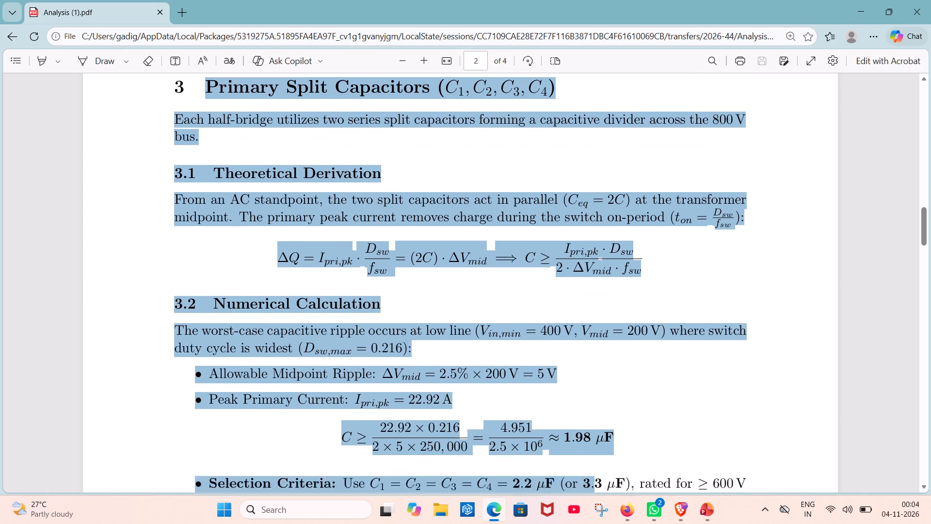
left_click_drag(591, 515, 467, 353)
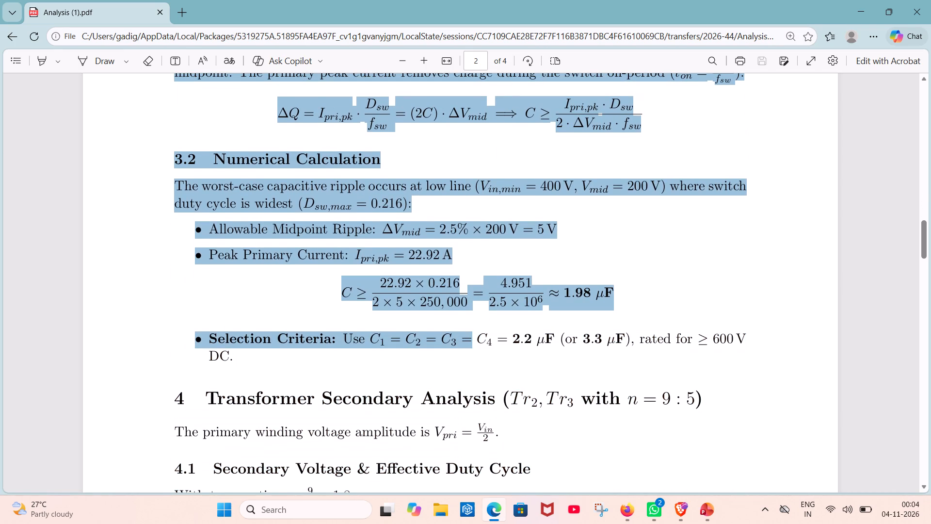
left_click_drag(467, 353, 341, 374)
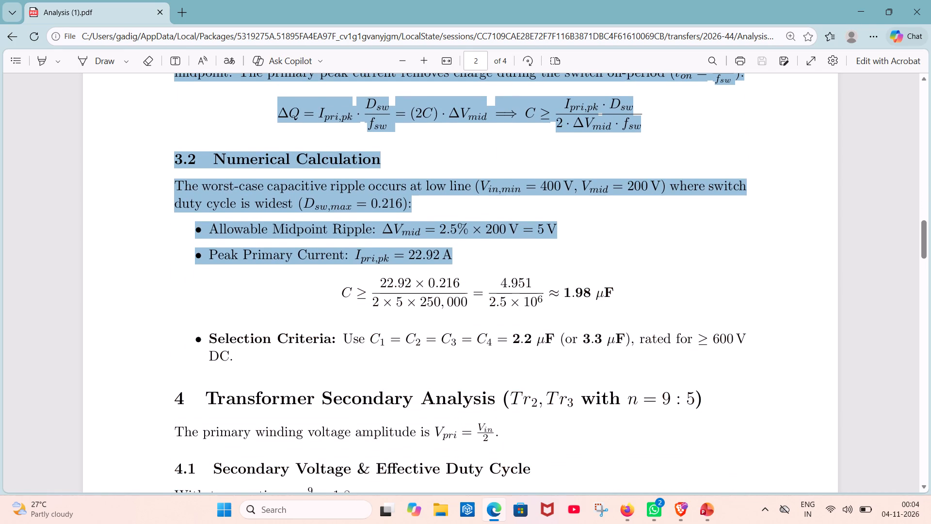
left_click_drag(341, 374, 387, 364)
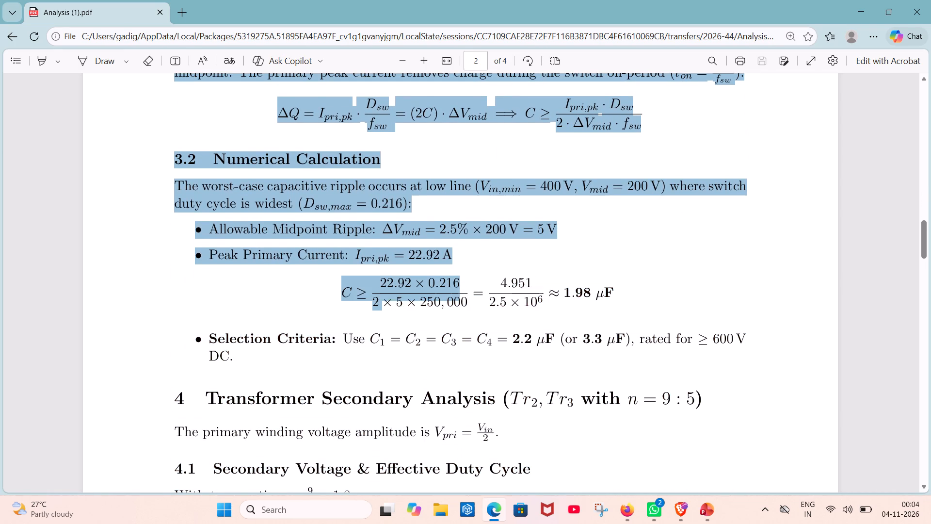
left_click_drag(387, 364, 335, 377)
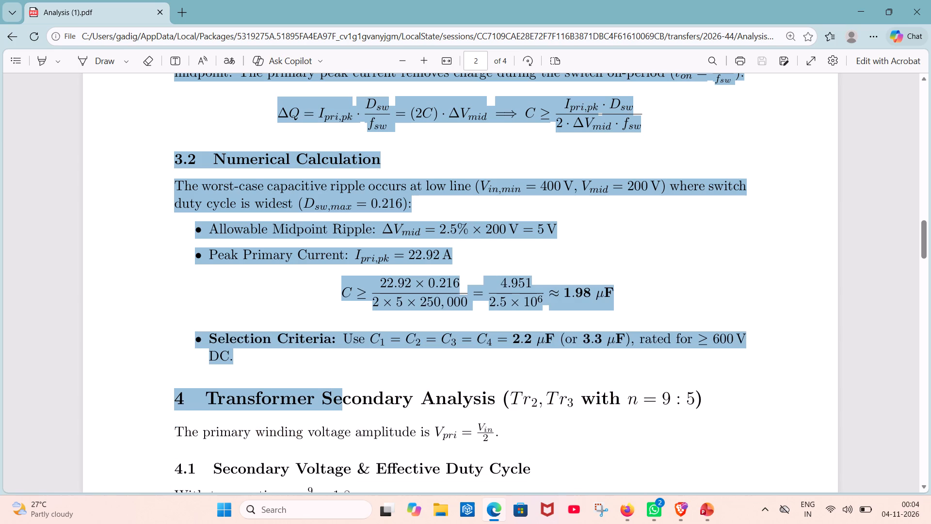
left_click_drag(335, 377, 325, 380)
left_click_drag(325, 380, 330, 380)
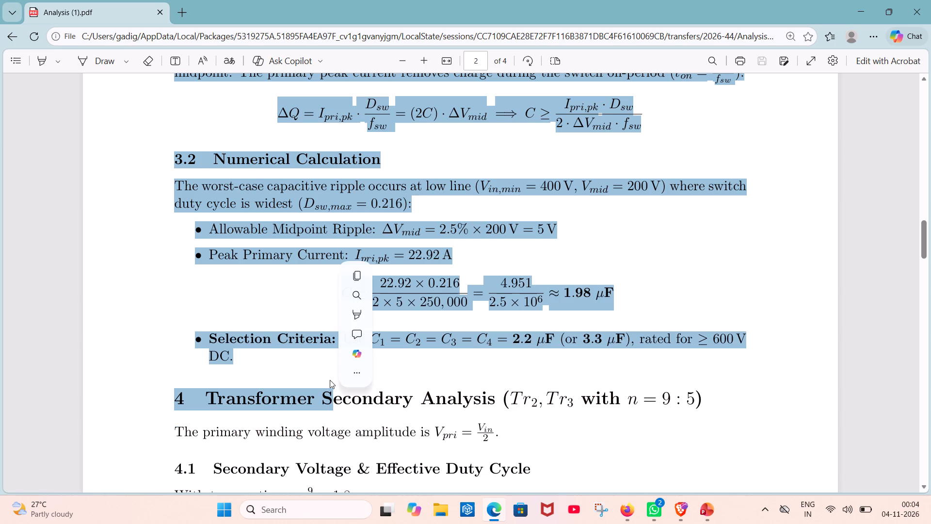
key("ctrl+c")
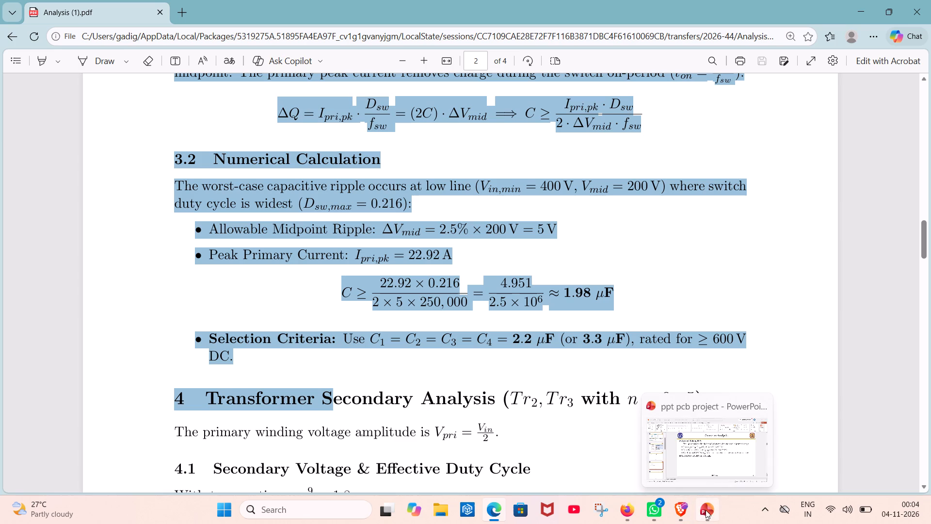
Switch to the PowerPoint presentation and paste the copied section on a new line below the Continuous RMS Rating text on slide 6.
left_click(701, 489)
left_click(702, 470)
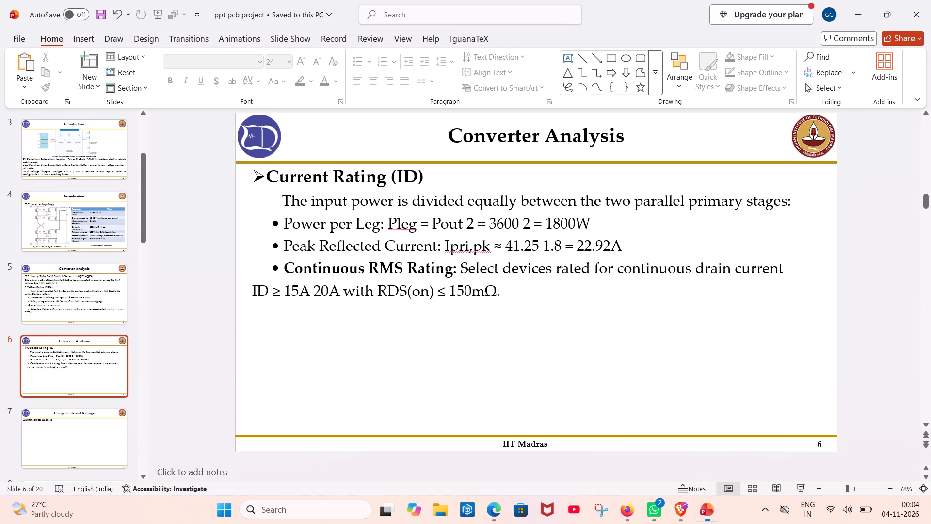
left_click(514, 310)
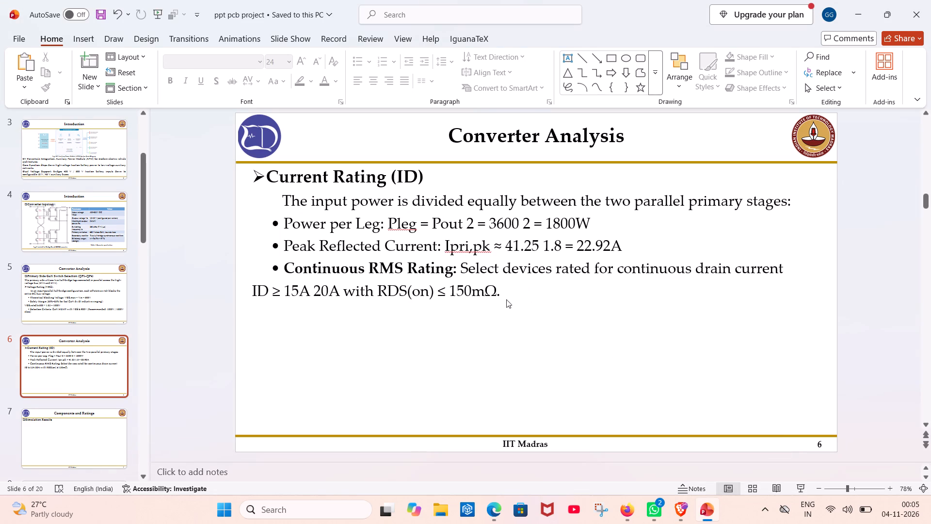
left_click(504, 296)
key("Return")
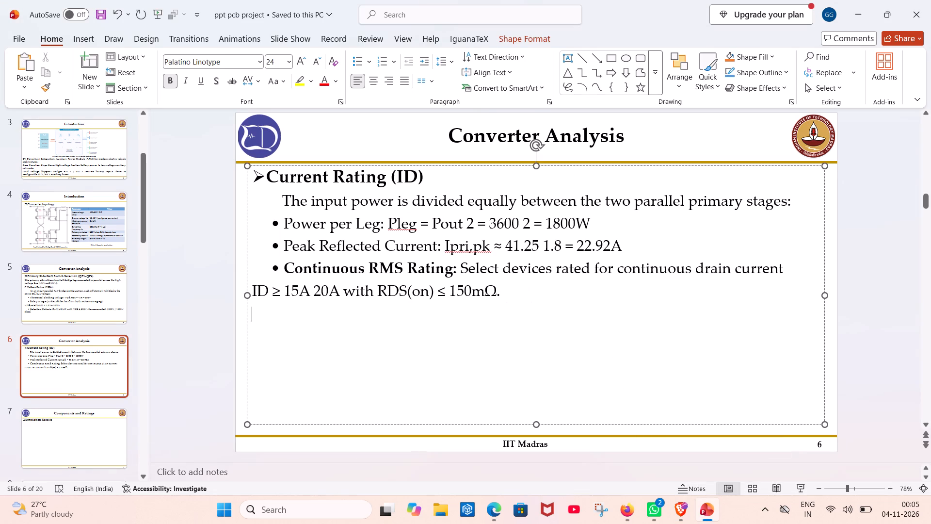
key("ctrl+v")
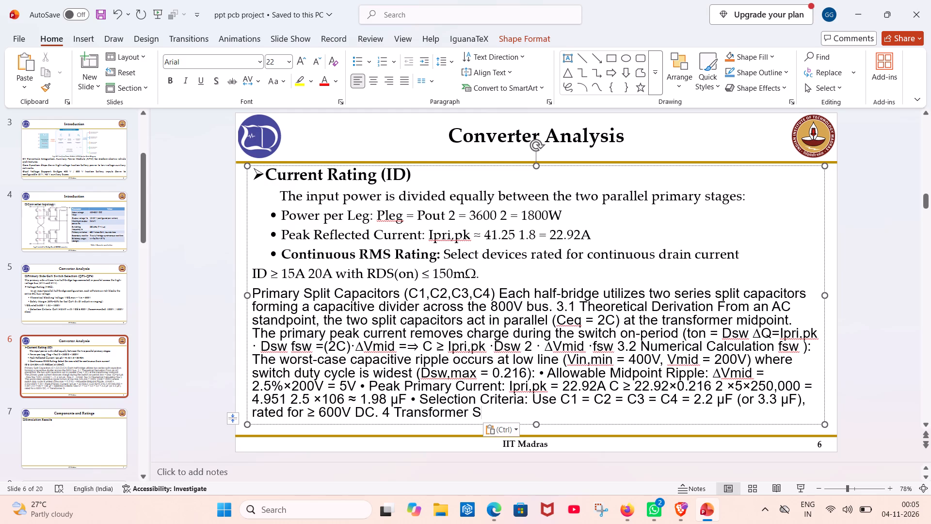
Split the pasted text into separate paragraphs after the heading "Primary Split Capacitors (C1,C2,C3,C4)" and before "3.1 Theoretical Derivation".
left_click(497, 295)
key("Return")
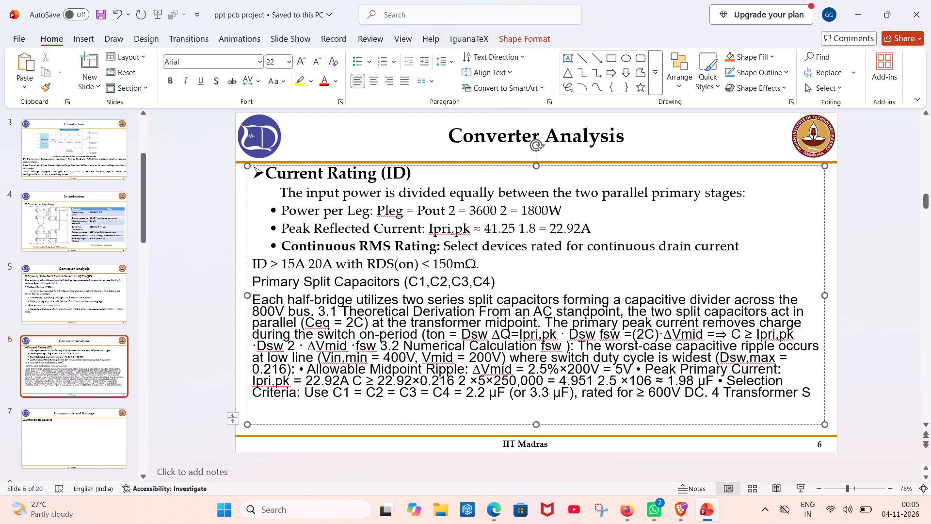
left_click(316, 311)
key("Return")
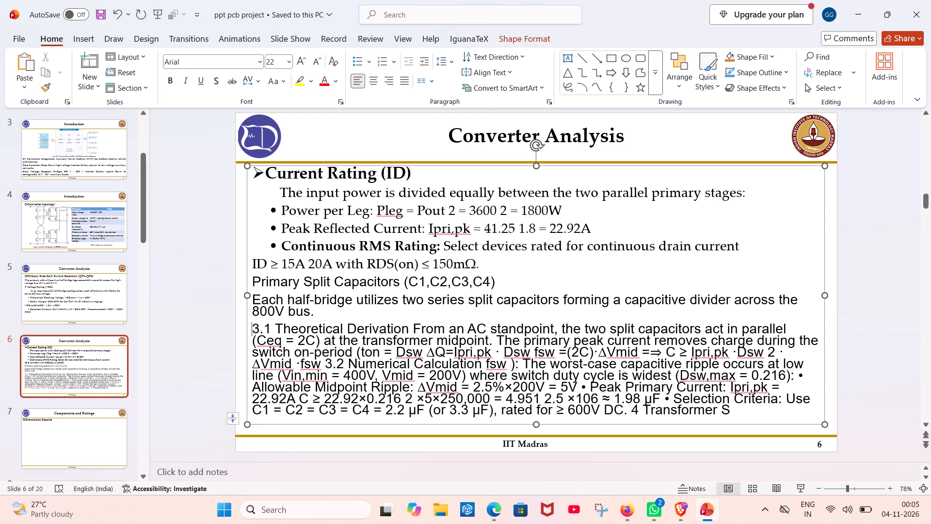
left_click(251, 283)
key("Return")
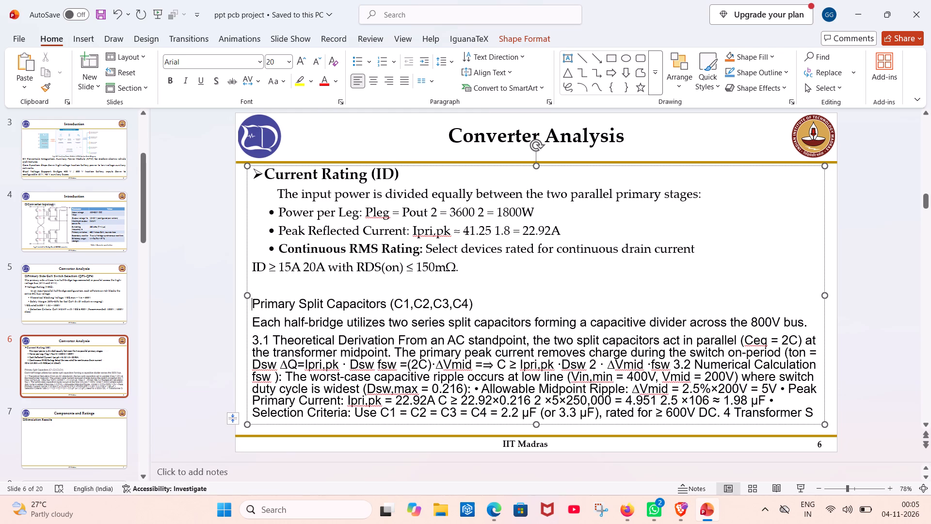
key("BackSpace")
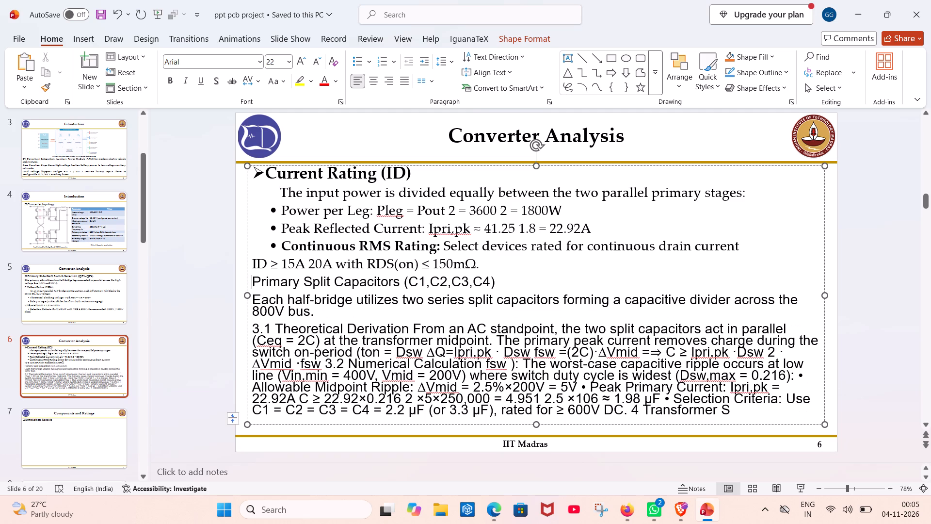
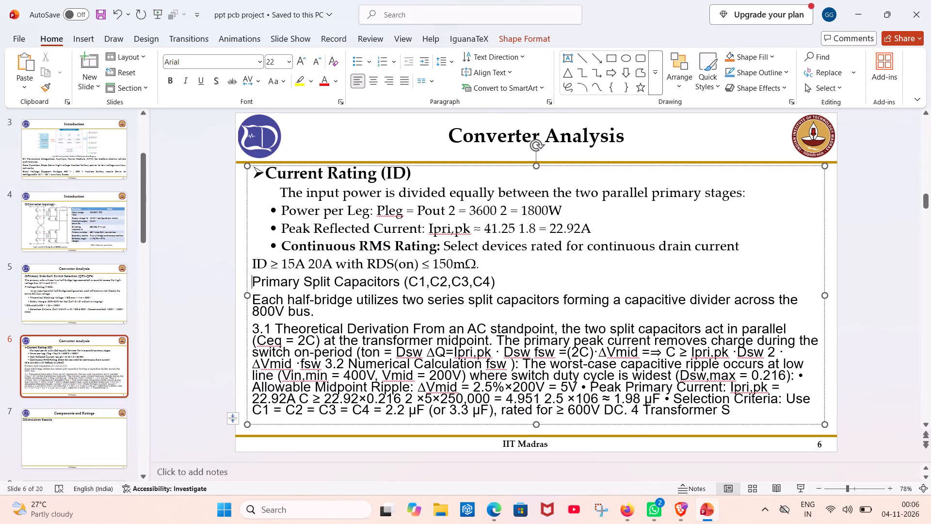
Change the font of the "Primary Split Capacitors (C1,C2,C3,C4)" heading on slide 6 to Palatino Linotype, matching the "Current Rating (ID)" heading.
left_click(249, 285)
left_click_drag(254, 286, 508, 278)
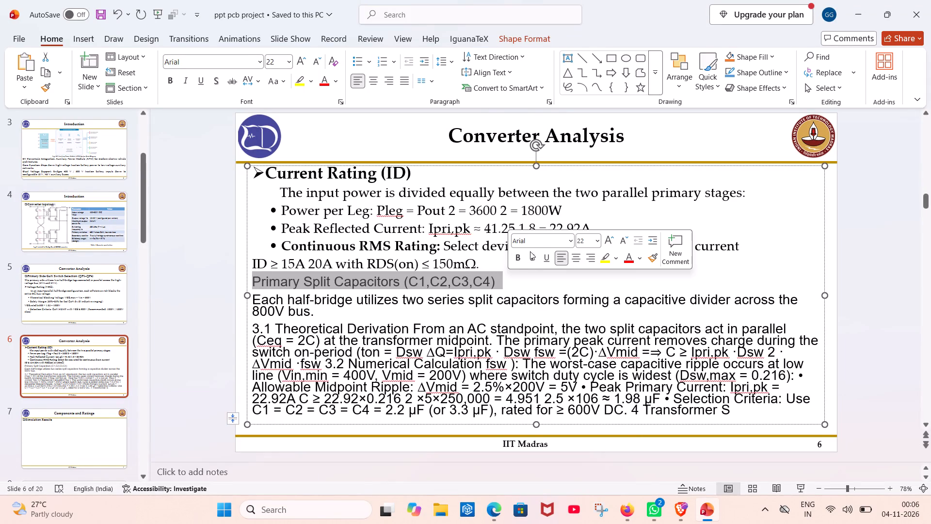
left_click(542, 241)
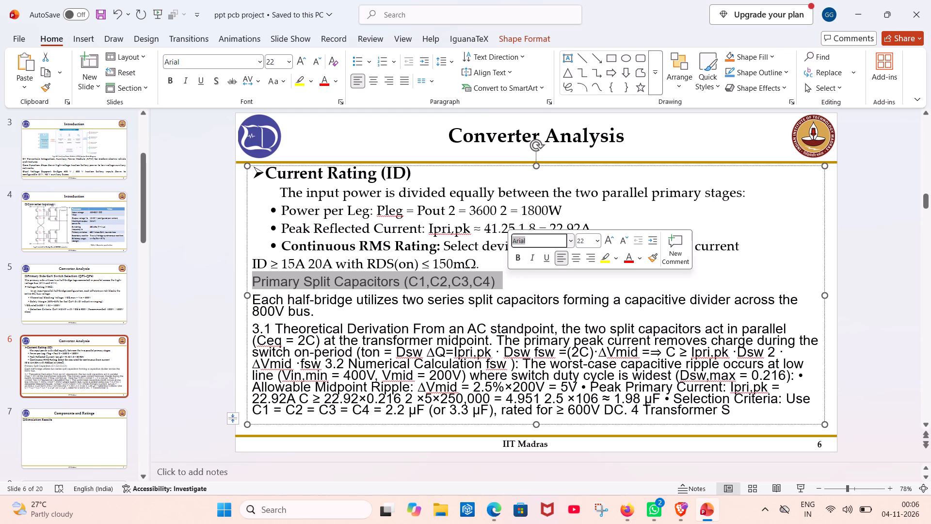
left_click_drag(269, 176, 415, 188)
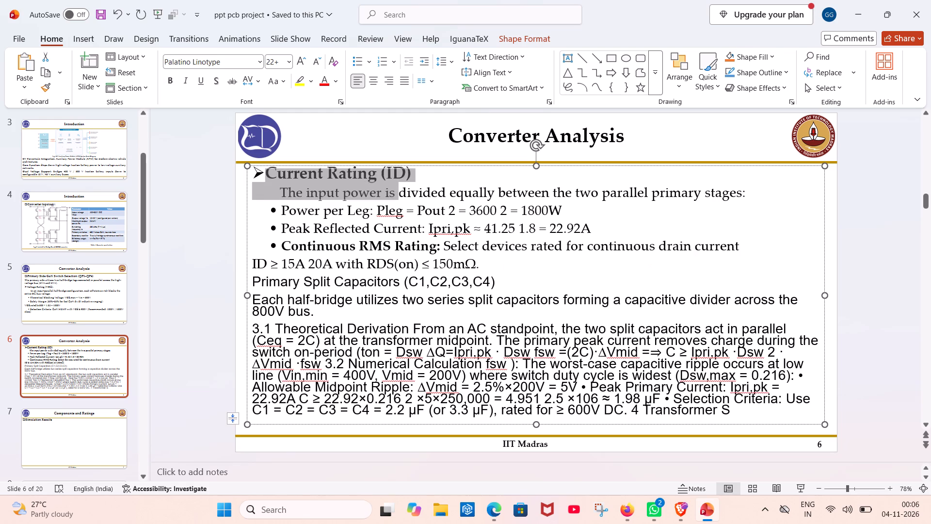
left_click_drag(415, 188, 423, 171)
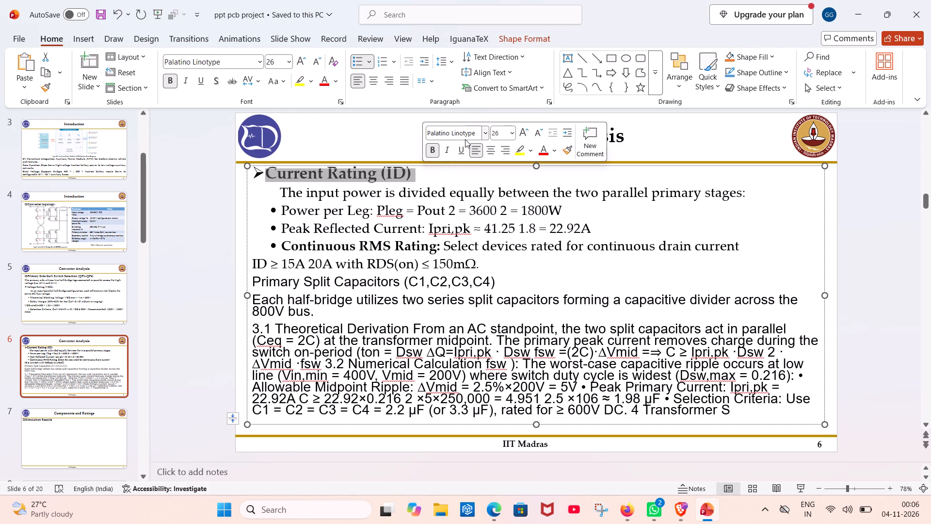
left_click(465, 140)
left_click(476, 133)
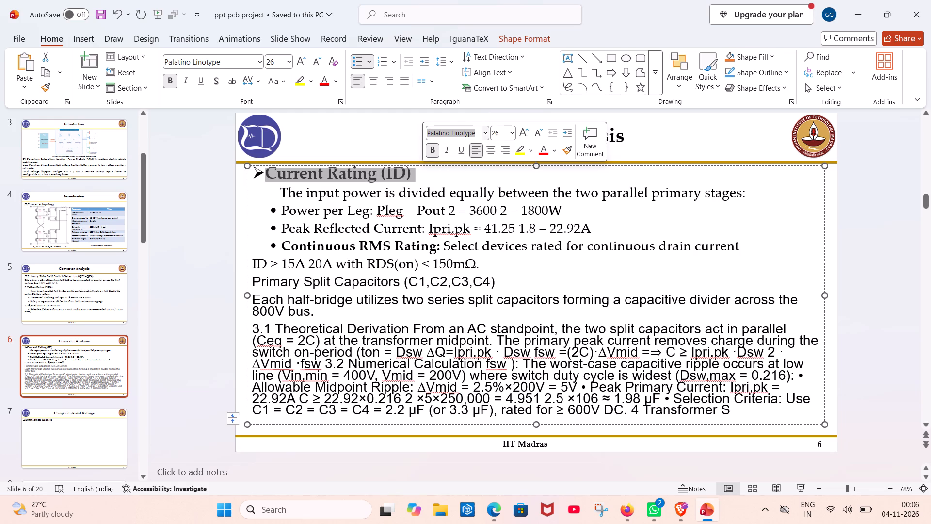
key("ctrl+c")
left_click_drag(254, 288, 499, 281)
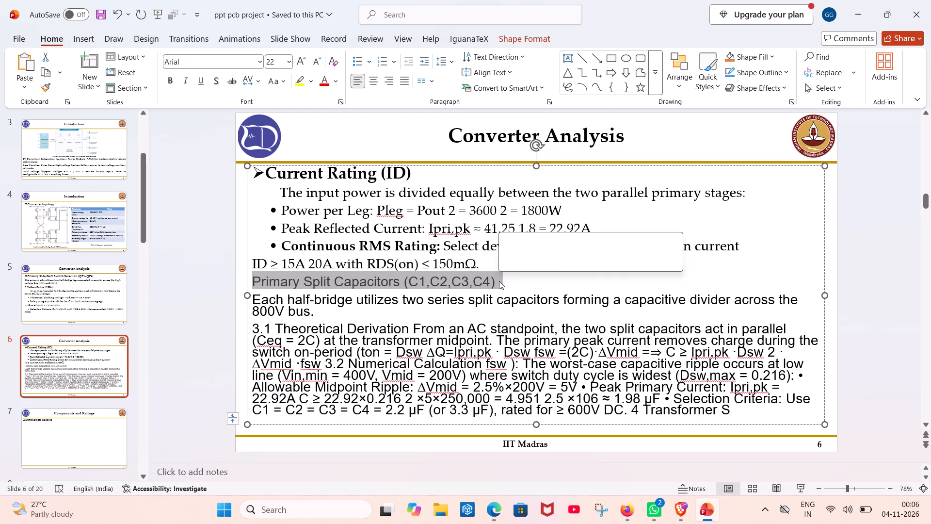
left_click(531, 246)
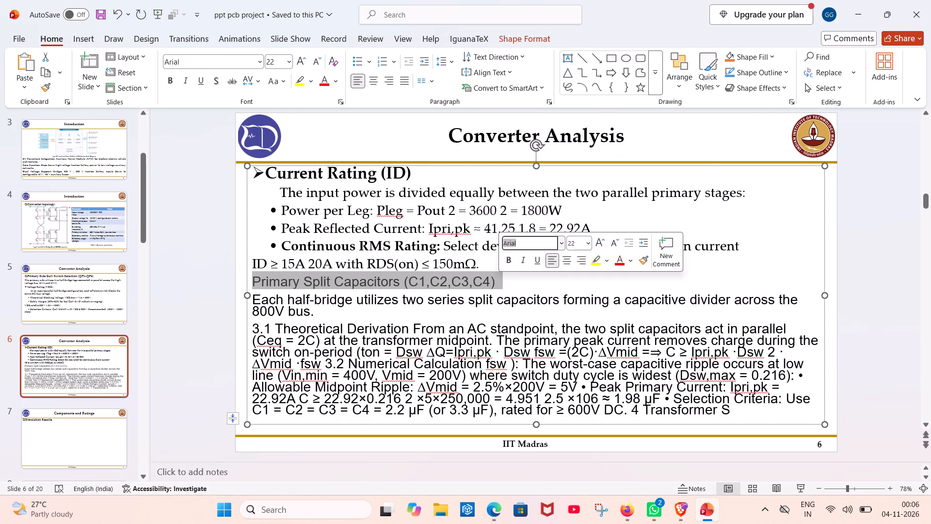
key("ctrl+c")
key("ctrl+v")
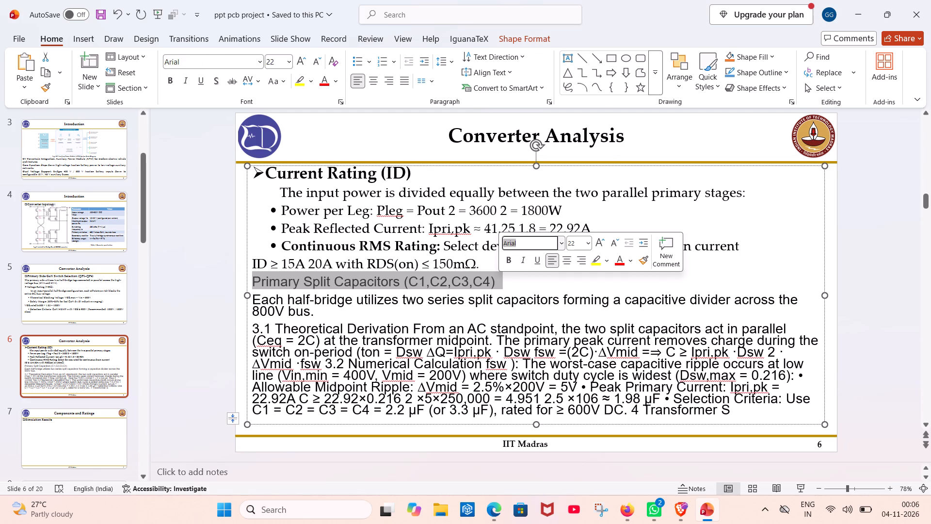
left_click(531, 246)
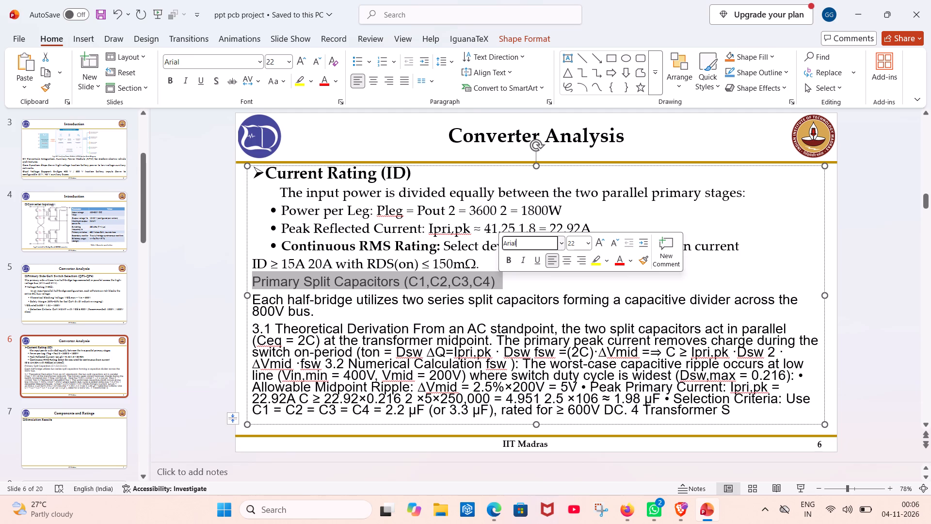
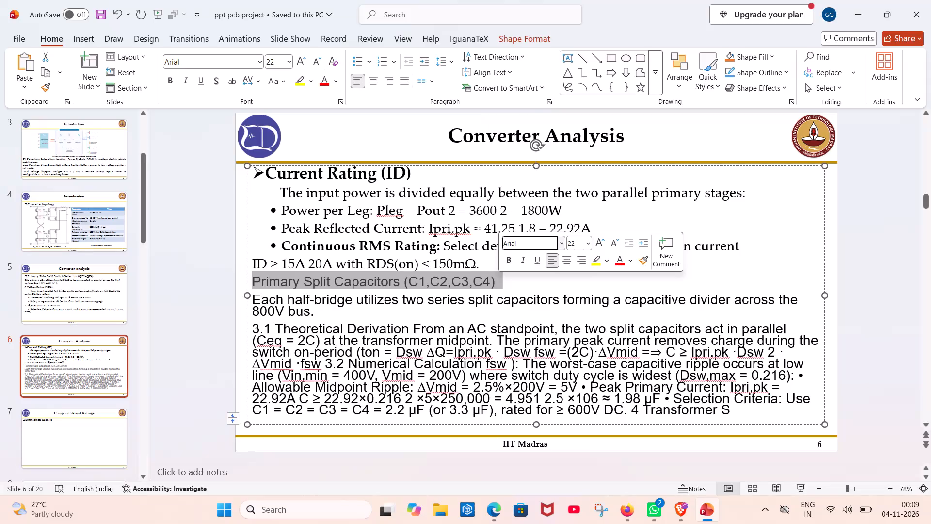
Add two extra spaces after the "Power per Leg:" and "Peak Reflected Current:" labels on slide 6.
left_click(426, 230)
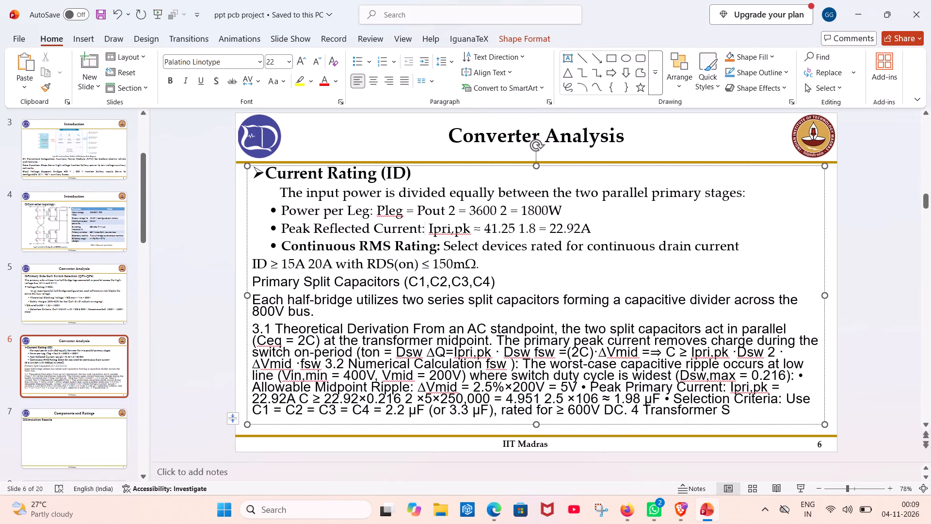
left_click(416, 204)
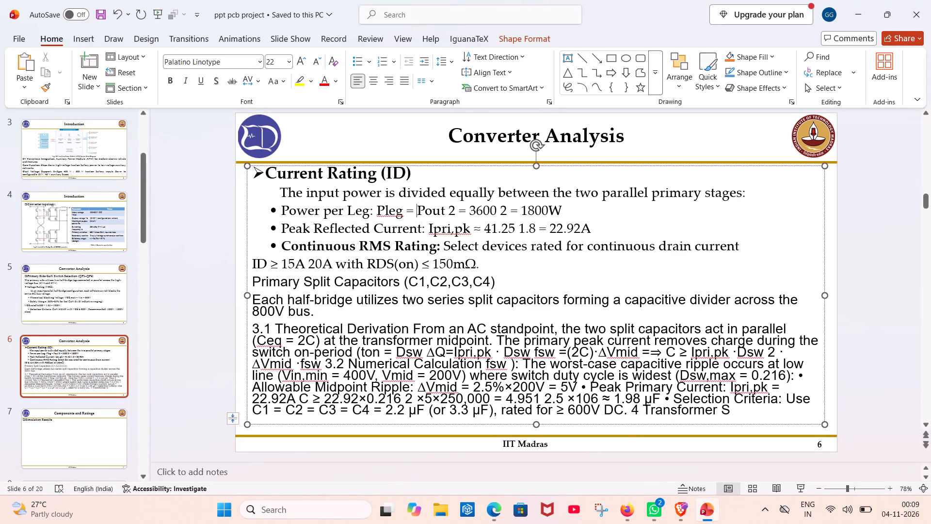
left_click(373, 215)
key("space")
key("space")
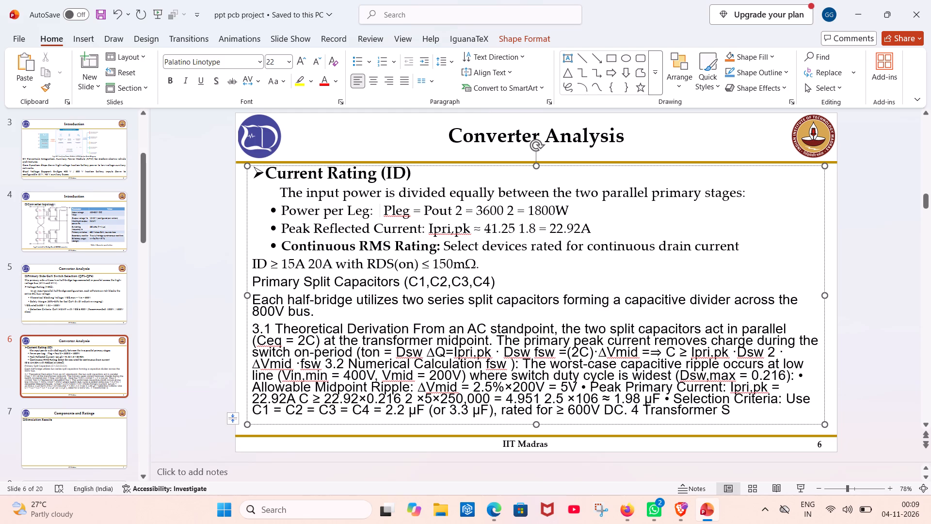
left_click(429, 229)
key("space")
key("space")
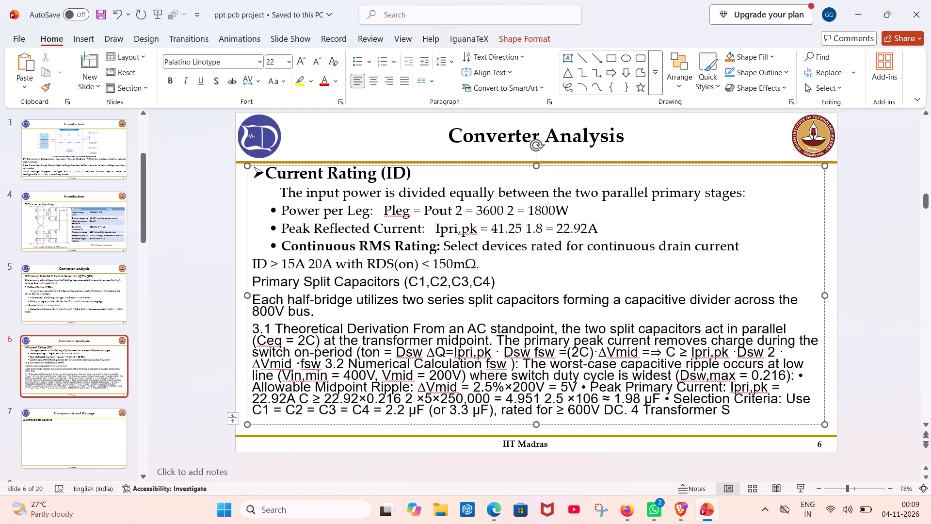
Change the font of the Primary Split Capacitors heading and its text, through "rated for ≥ 600V DC.", to Palatino Linotype.
left_click_drag(254, 282, 516, 279)
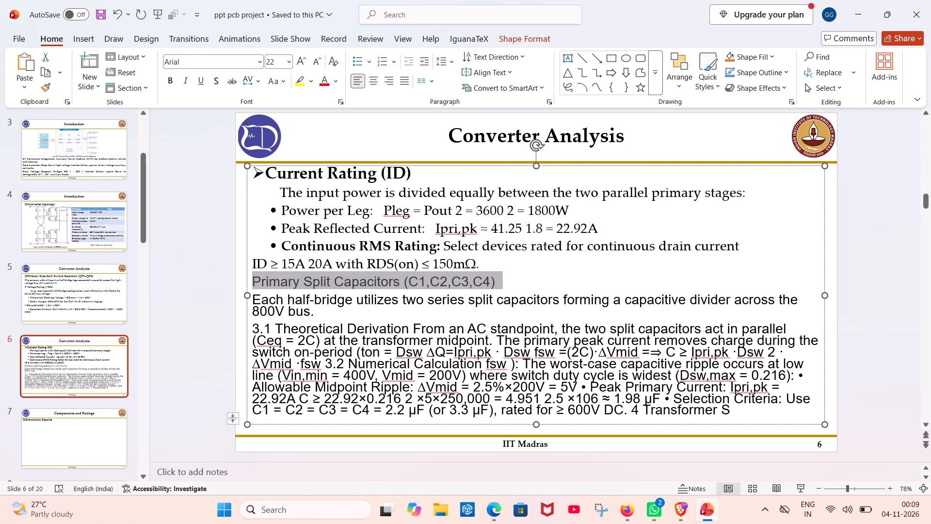
left_click_drag(516, 279, 516, 279)
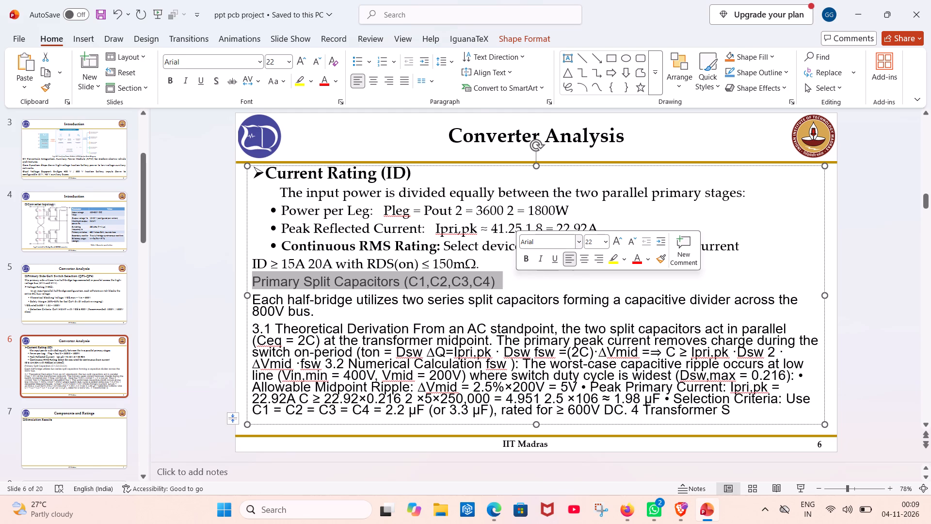
left_click_drag(273, 170, 365, 206)
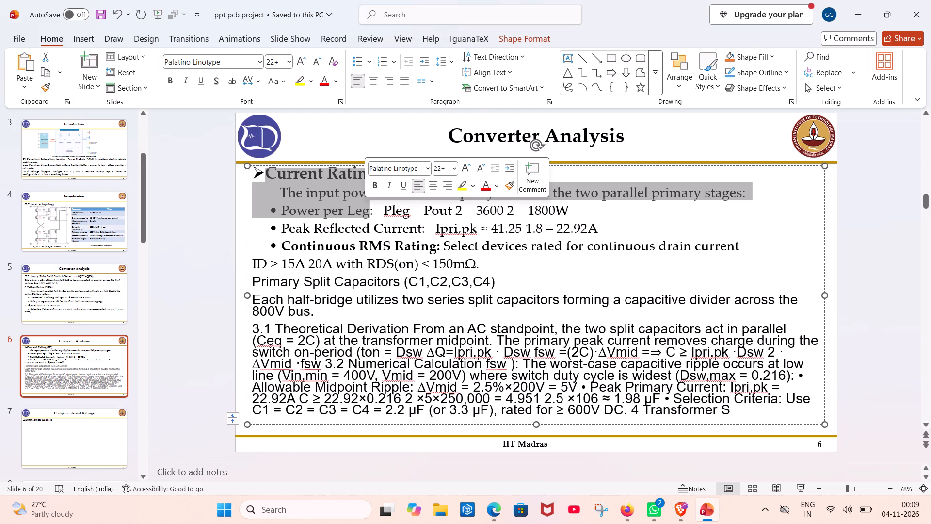
left_click(398, 169)
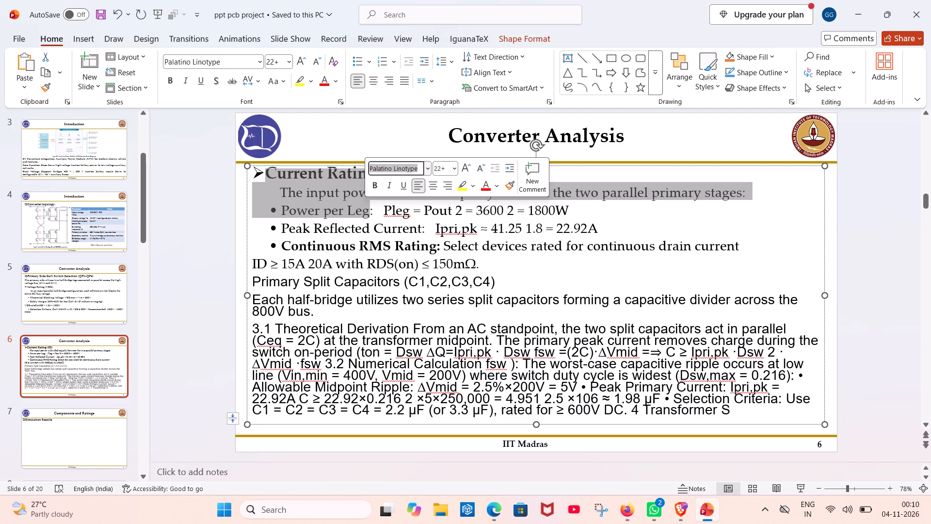
key("ctrl+c")
left_click_drag(260, 278, 385, 307)
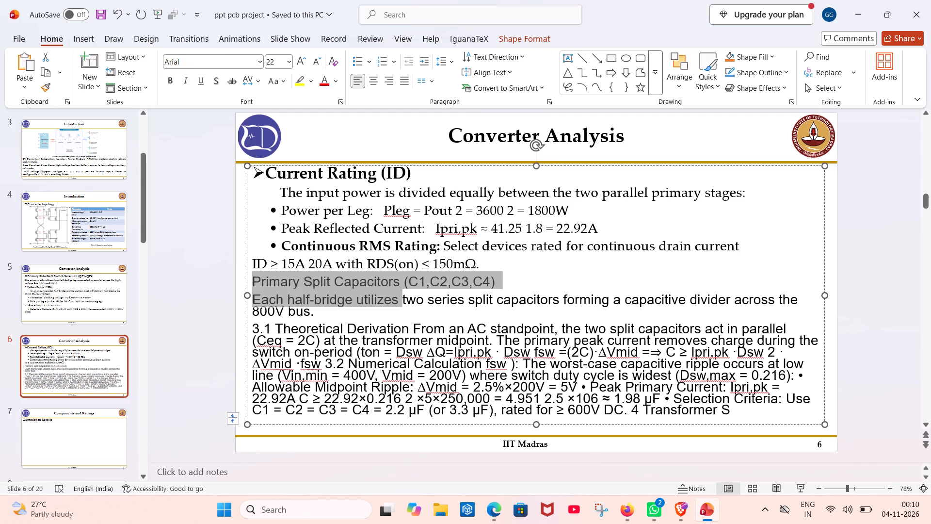
left_click_drag(385, 307, 749, 425)
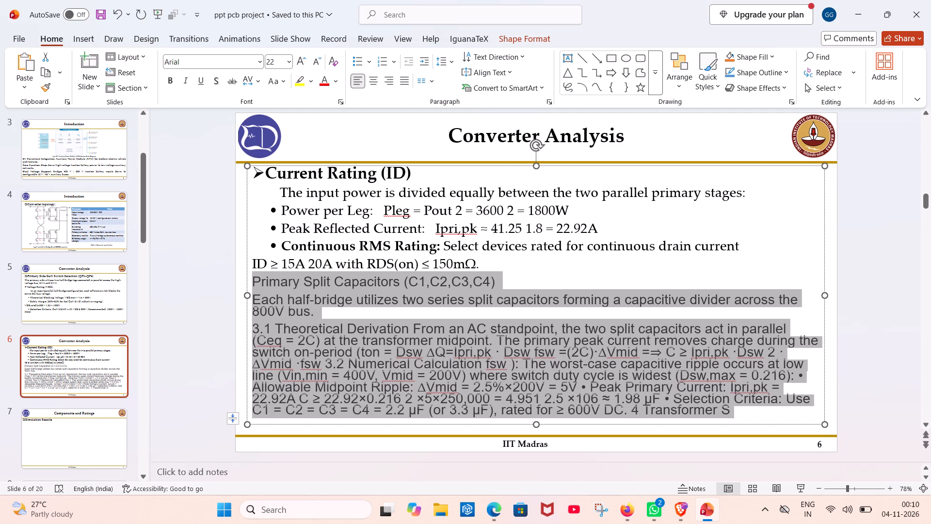
left_click_drag(749, 425, 627, 431)
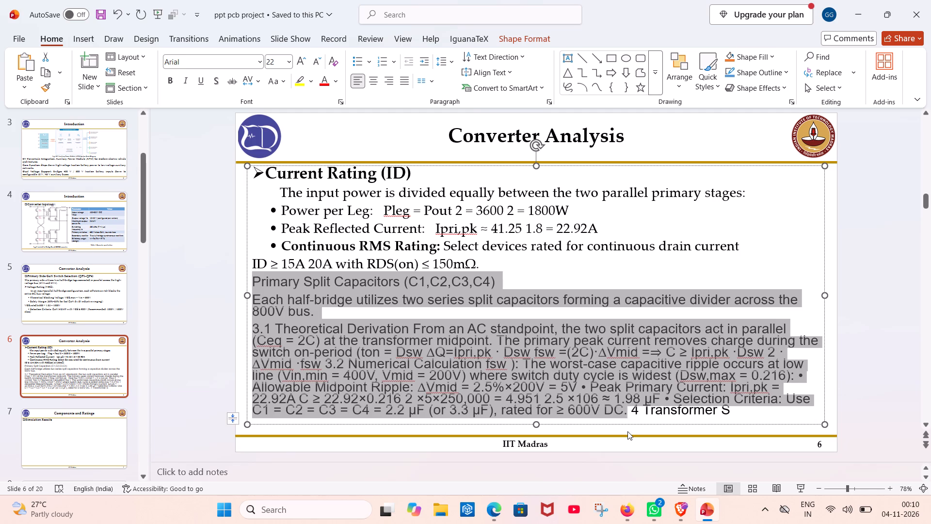
left_click(653, 401)
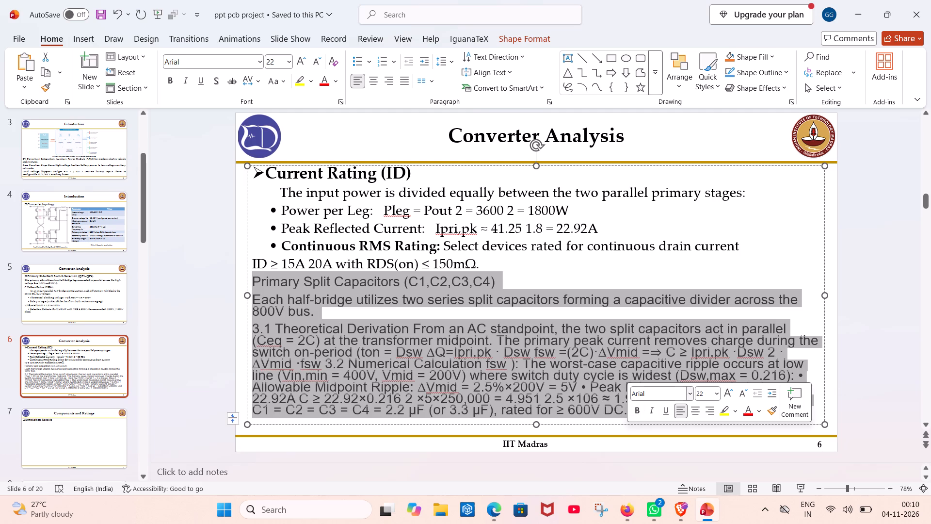
left_click(656, 397)
key("ctrl+v")
Set the font size of the selected Primary Split Capacitors text to 24.
left_click(706, 398)
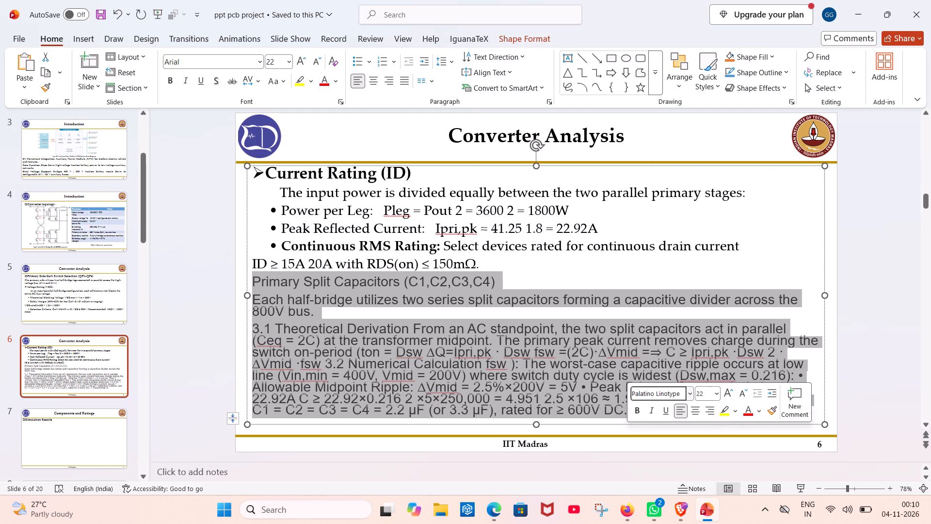
left_click(702, 393)
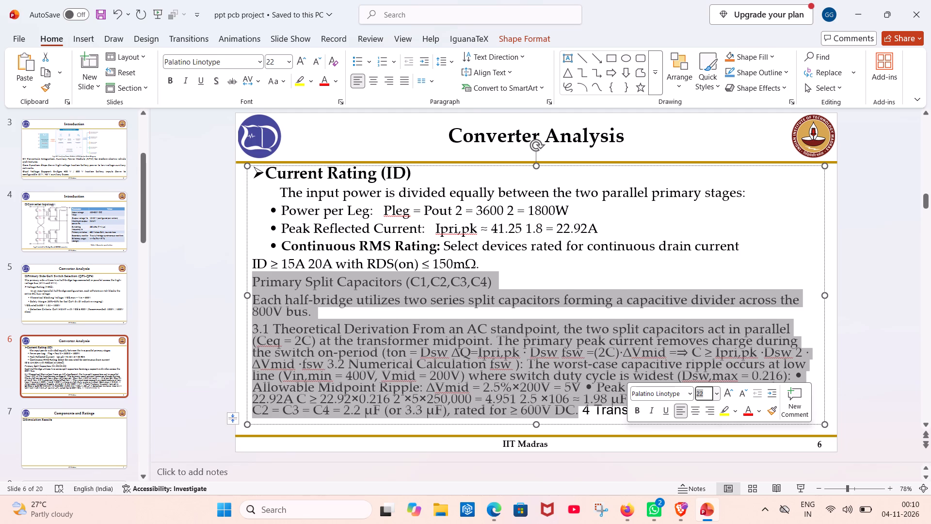
type("24")
key("Return")
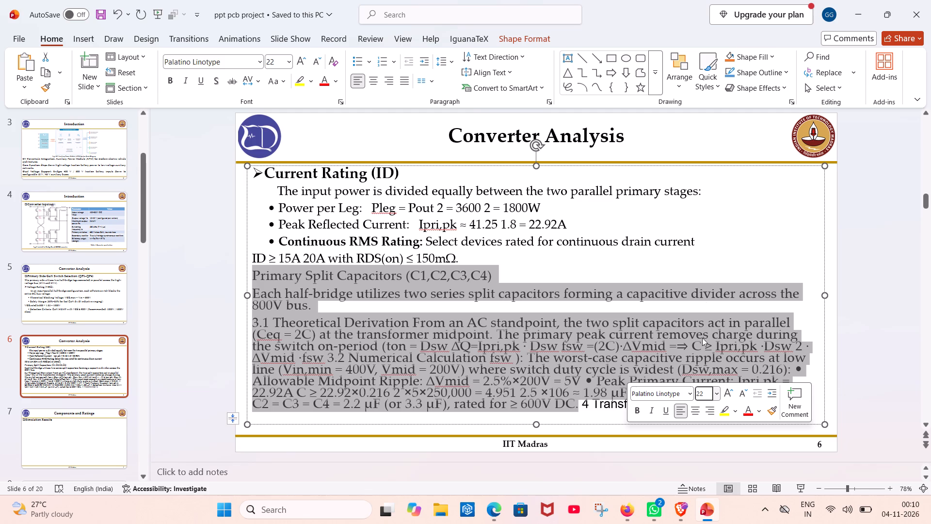
left_click(701, 265)
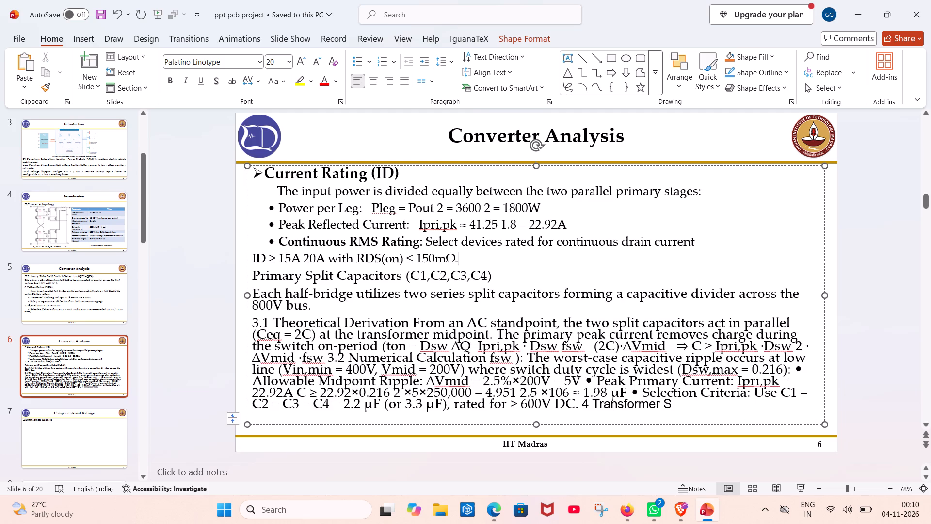
Set the font size of the three-item text block below the block diagram on slide 3 to 22.
scroll(362, 205, "up", 2)
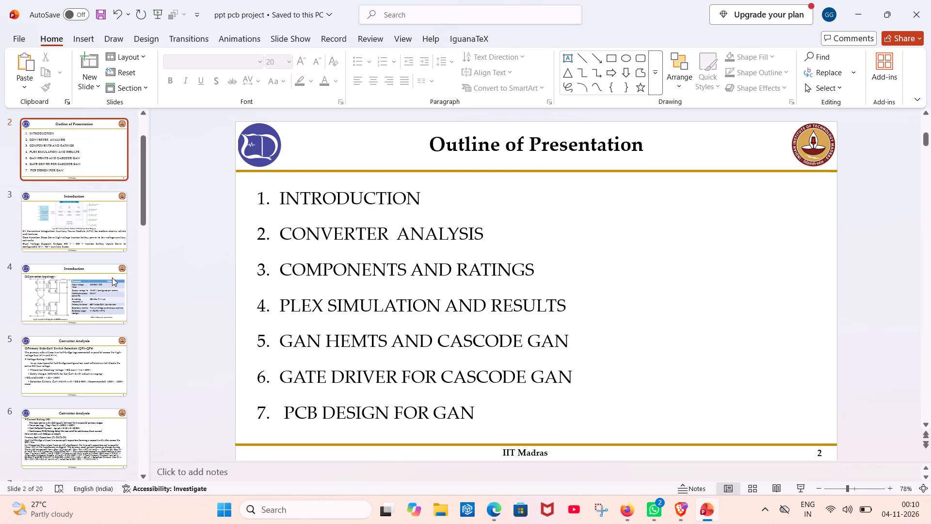
left_click(108, 212)
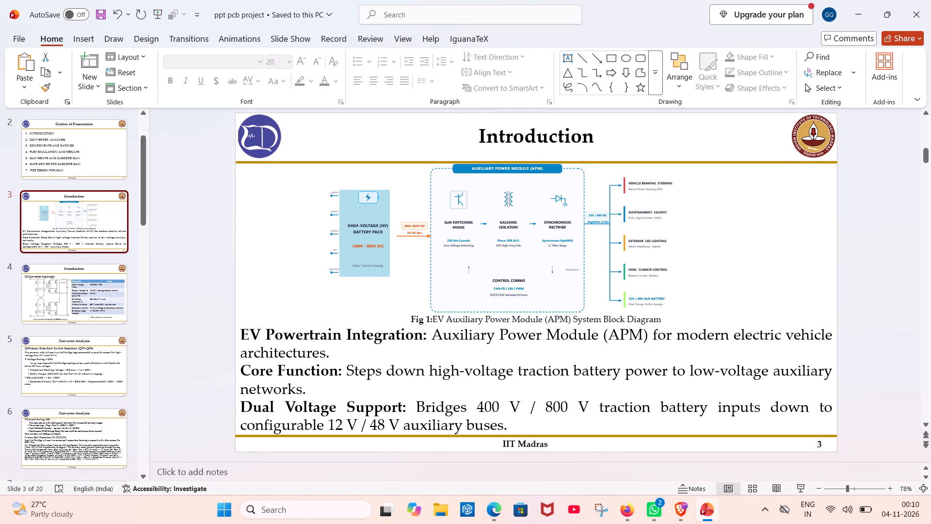
left_click_drag(239, 332, 304, 353)
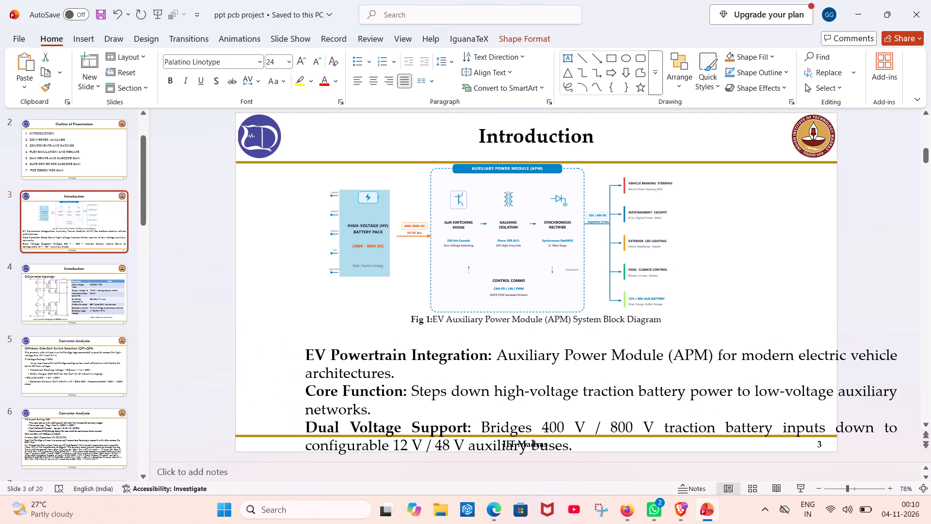
left_click_drag(304, 353, 293, 349)
key("ctrl+z")
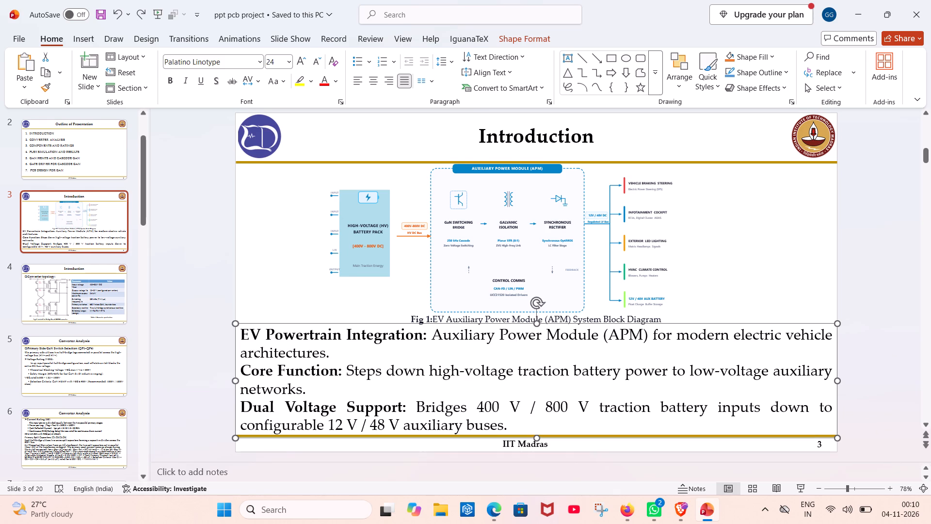
left_click_drag(242, 341, 515, 475)
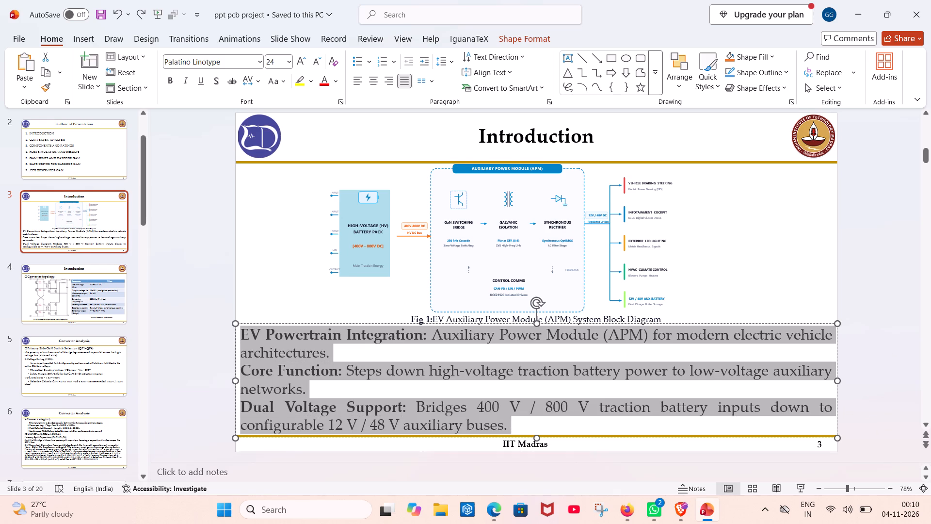
left_click_drag(515, 475, 534, 501)
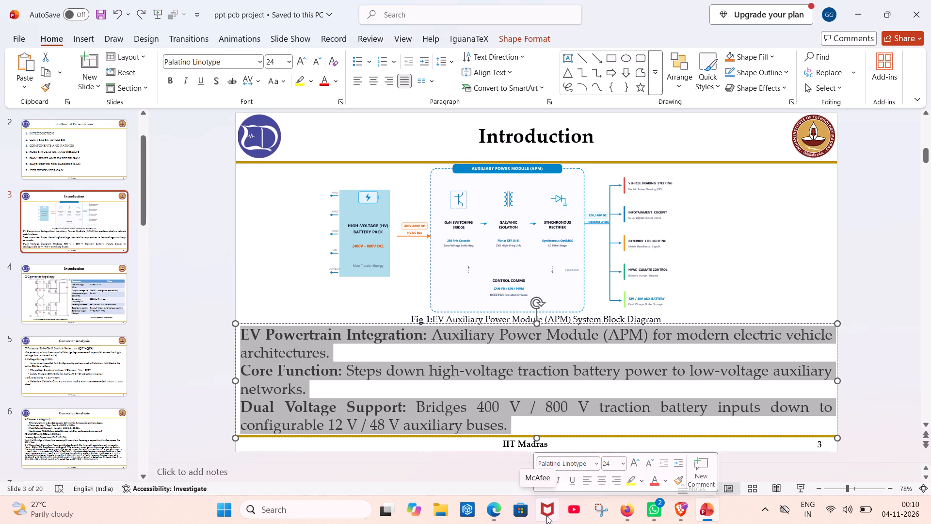
left_click(608, 466)
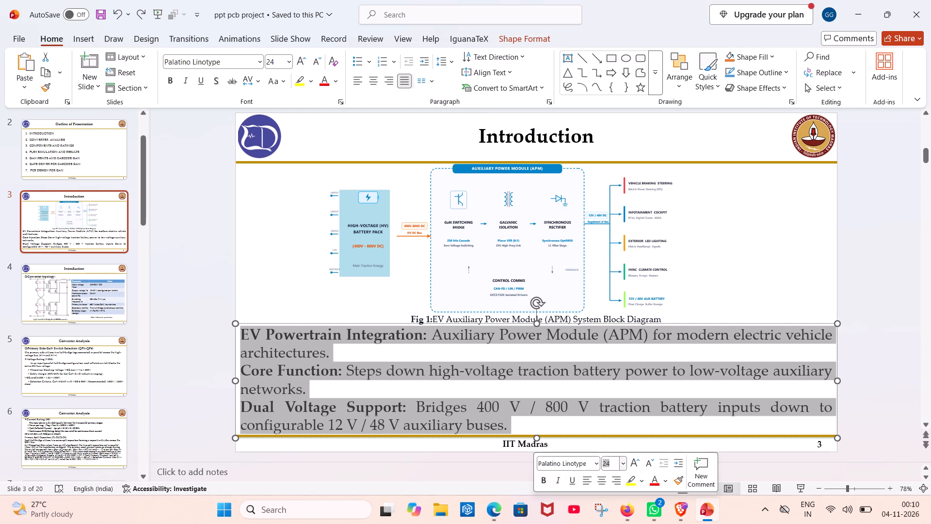
type("22")
key("Return")
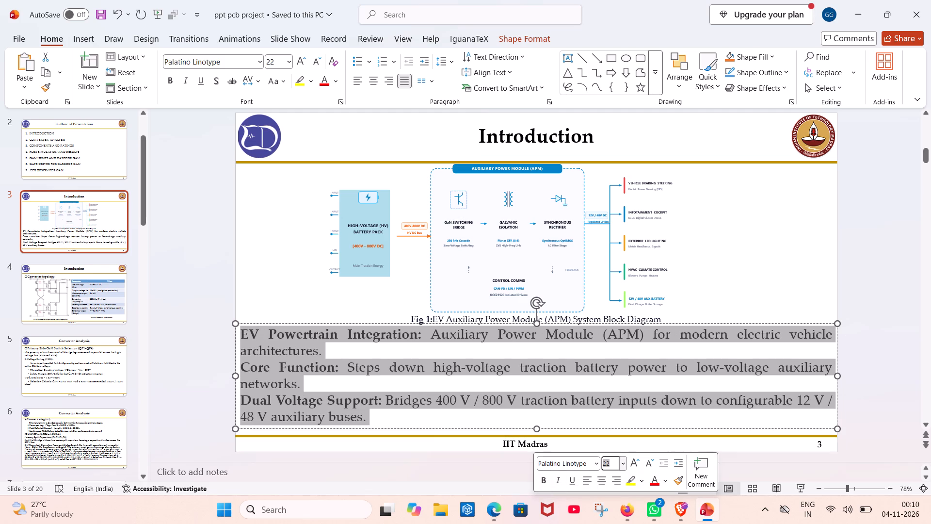
left_click(859, 351)
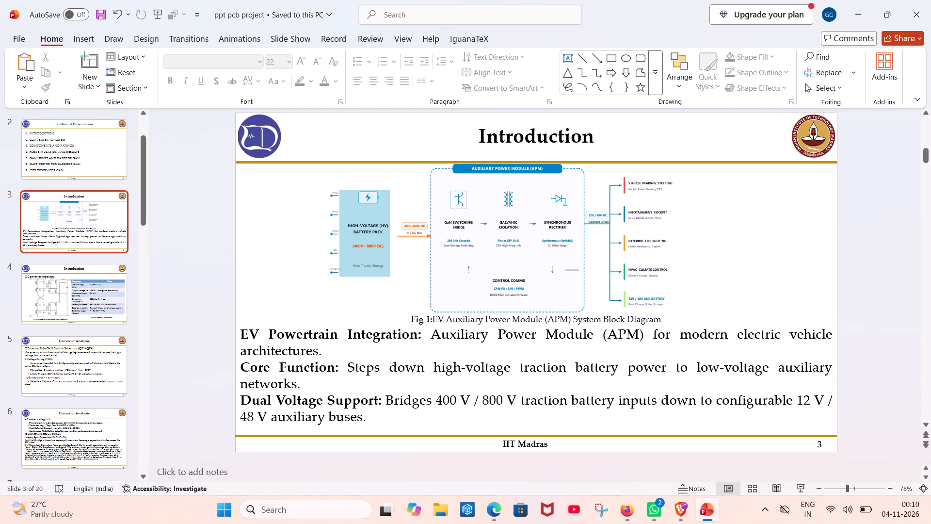
Set the font size of the opening paragraph under "Primary Side GaN Switch Selection (QP1–QP4)" on slide 5 to 22.
key("Down")
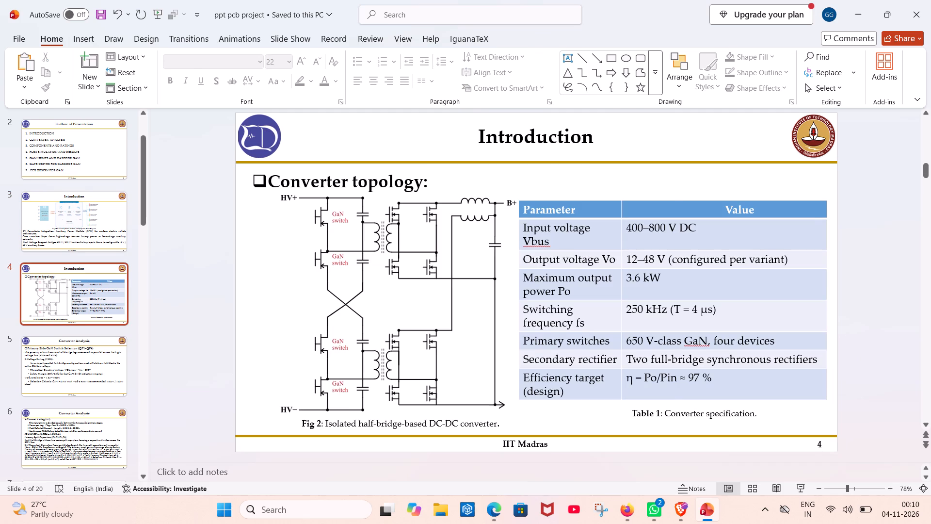
left_click(610, 282)
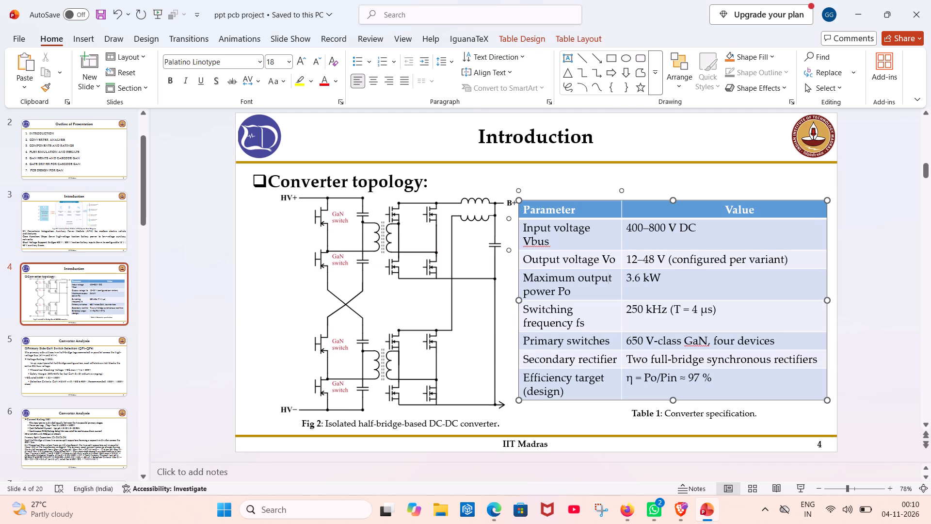
left_click(900, 206)
key("Down")
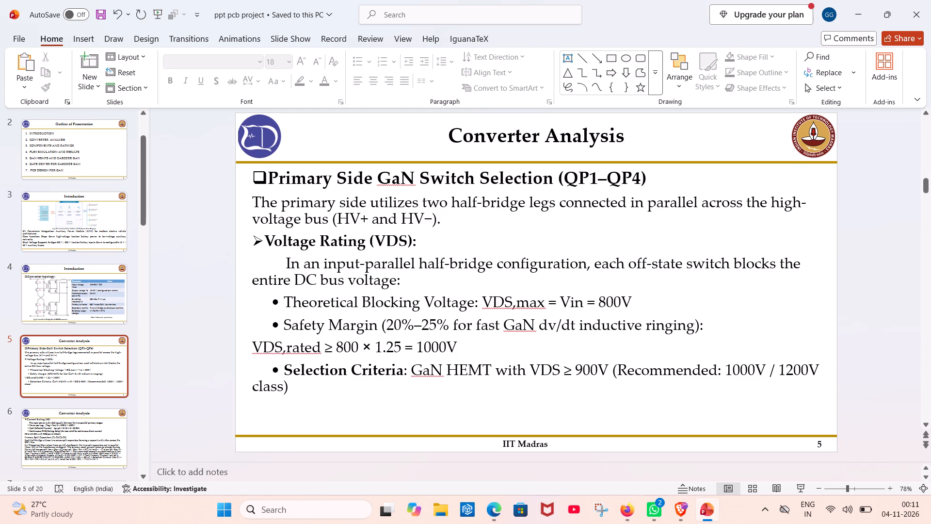
left_click_drag(252, 193, 450, 223)
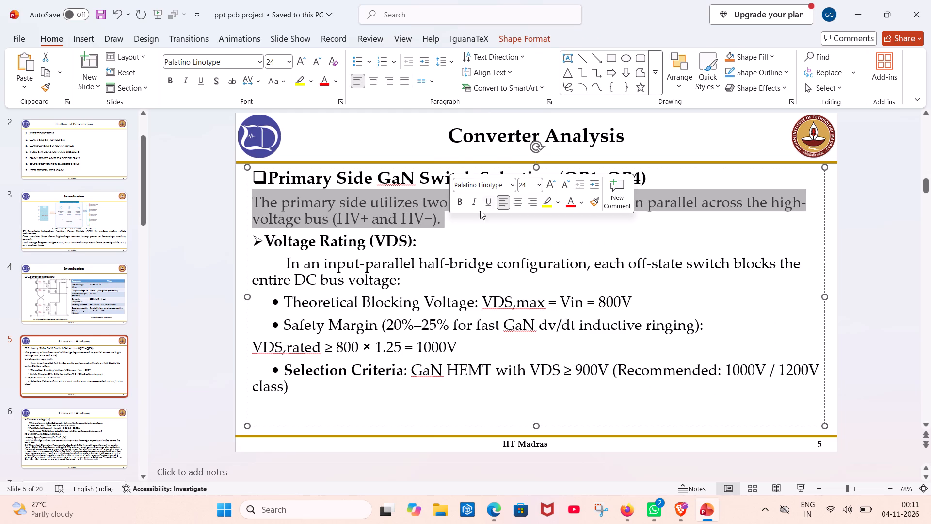
left_click(526, 189)
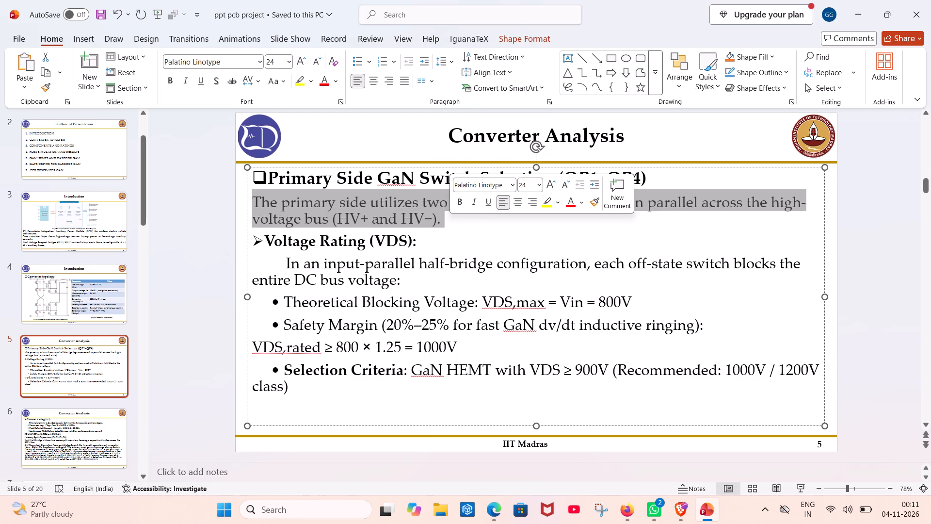
left_click(526, 180)
left_click(526, 183)
type("22")
key("Return")
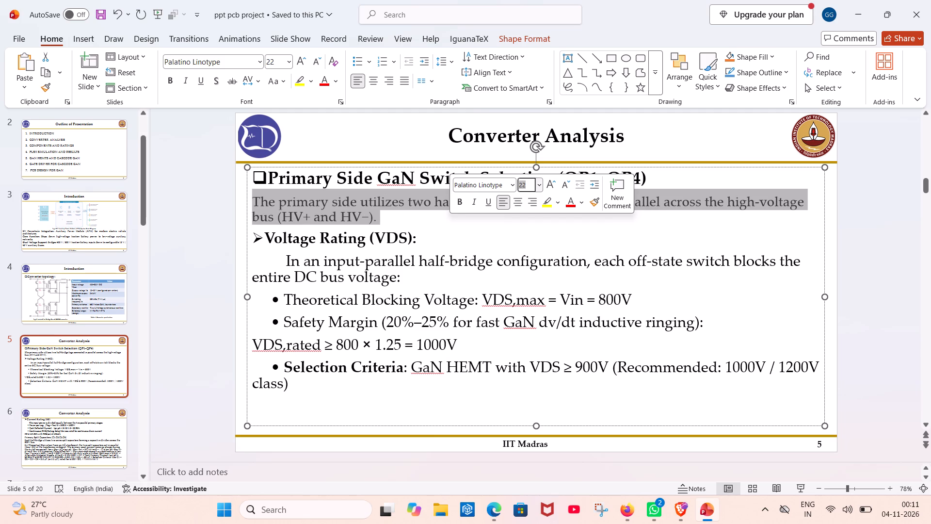
Set the font size of all the text under the Voltage Rating (VDS) heading on slide 5 to 22.
left_click(545, 242)
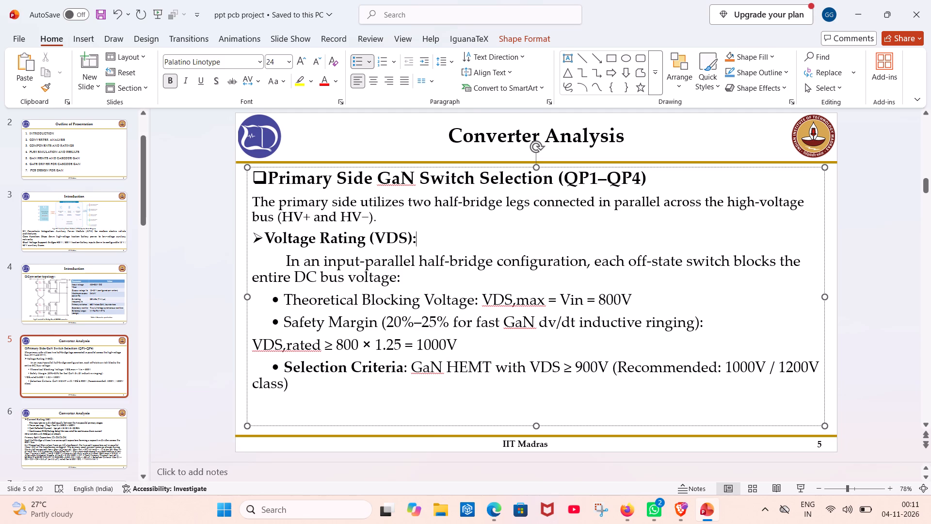
left_click_drag(290, 265, 559, 418)
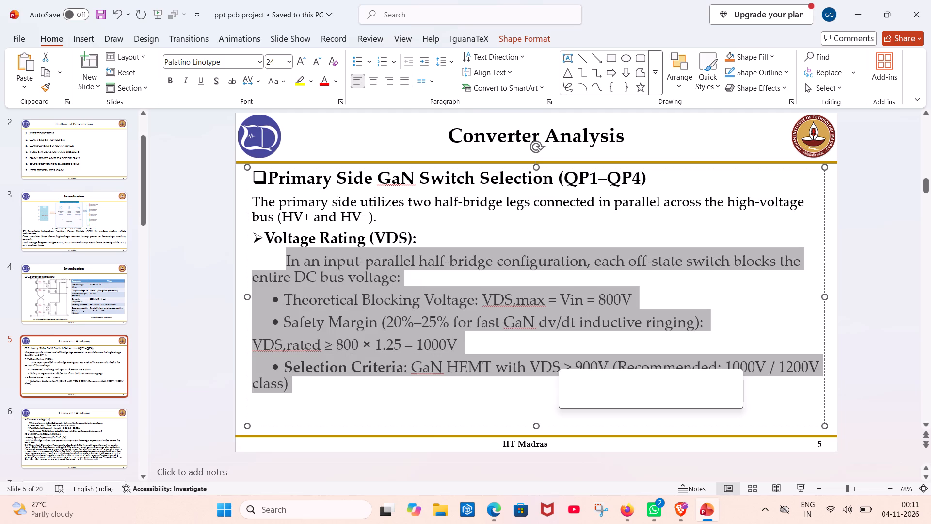
left_click(633, 382)
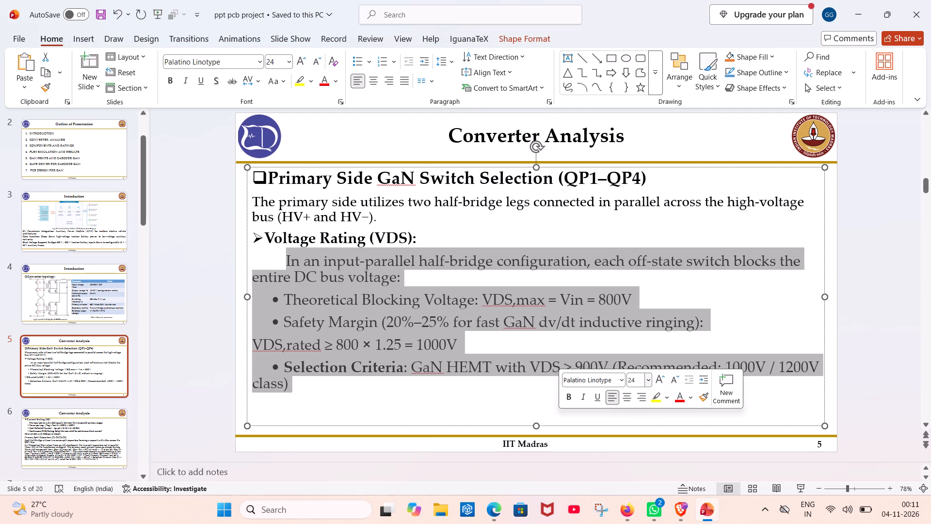
type("22")
key("Return")
left_click(912, 378)
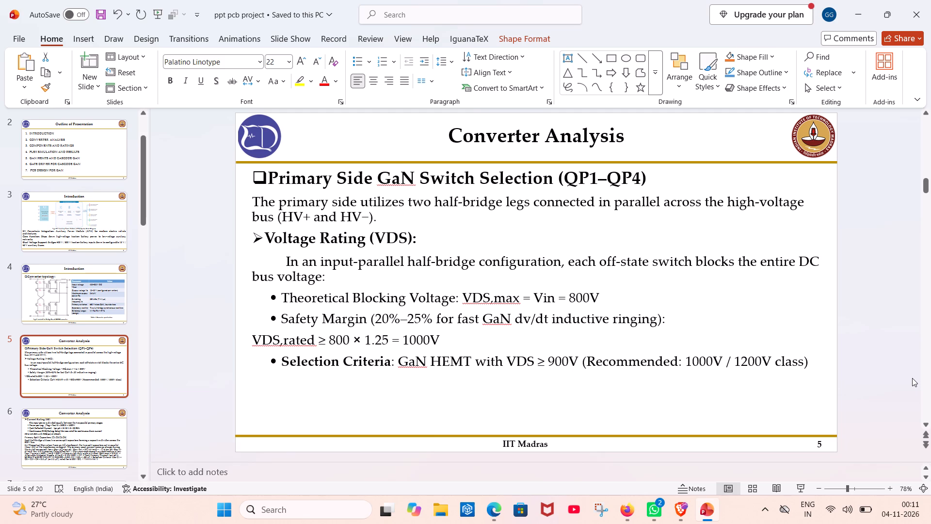
On slide 6, make the "Primary Split Capacitors (C1,C2,C3,C4)" line bold and give it an arrow bullet.
key("Down")
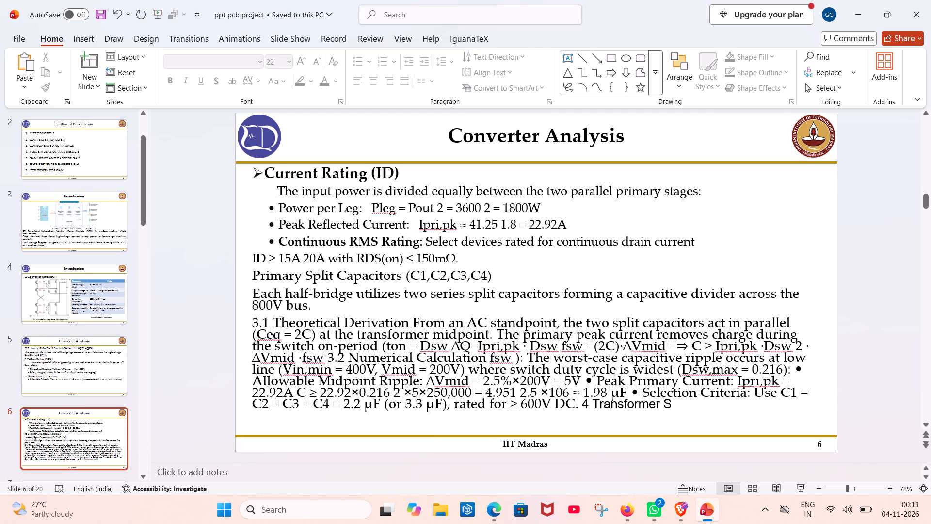
left_click_drag(251, 277, 347, 290)
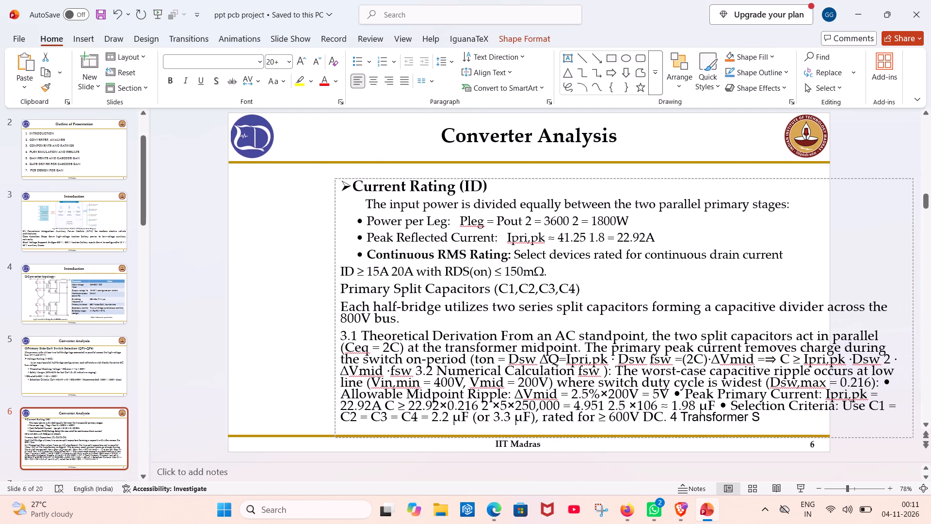
key("ctrl+z")
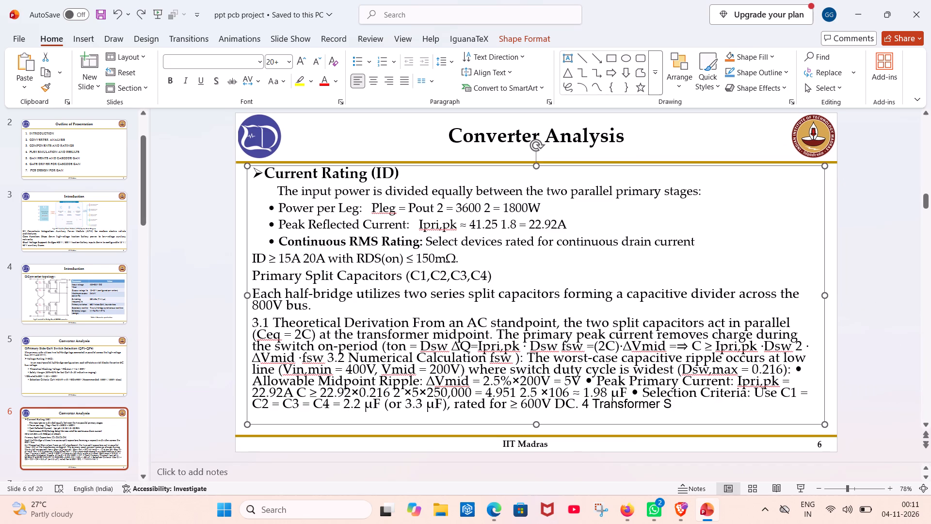
left_click(254, 279)
left_click_drag(254, 279, 480, 264)
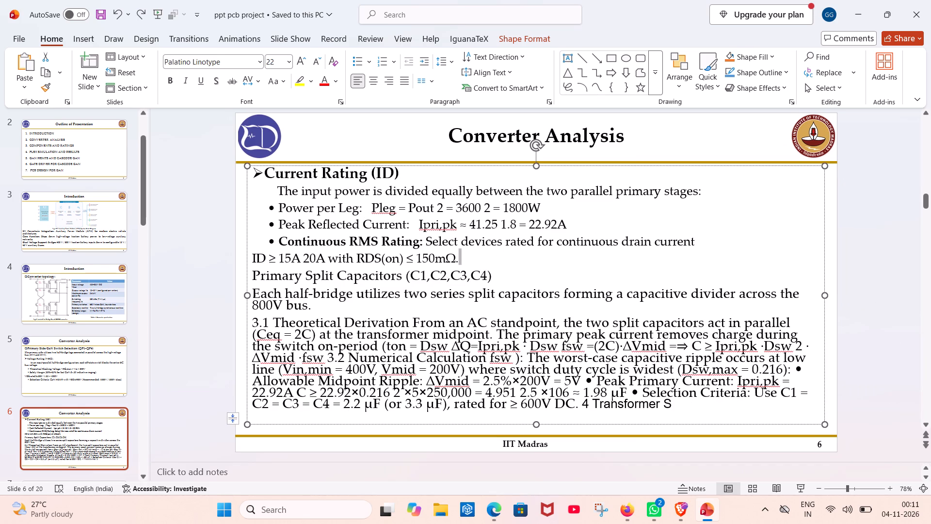
left_click_drag(480, 264, 508, 274)
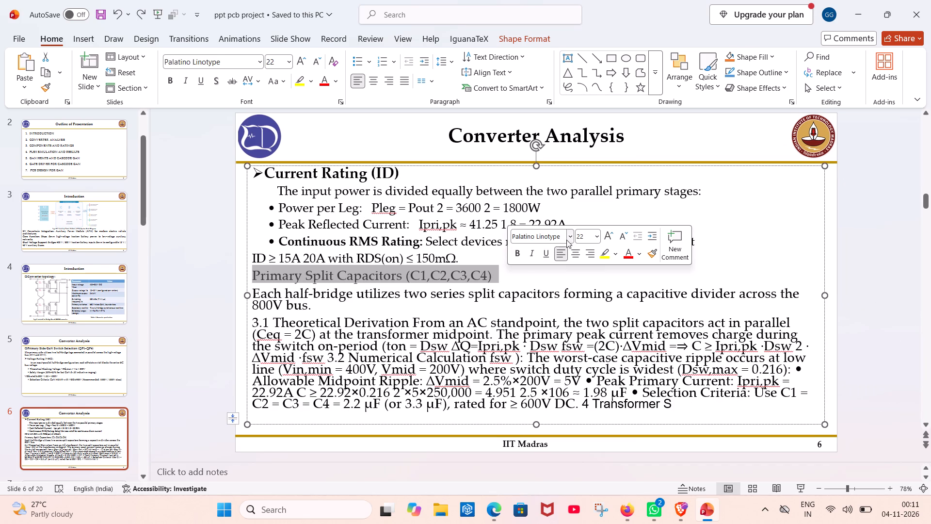
left_click(454, 275)
left_click_drag(503, 276, 489, 276)
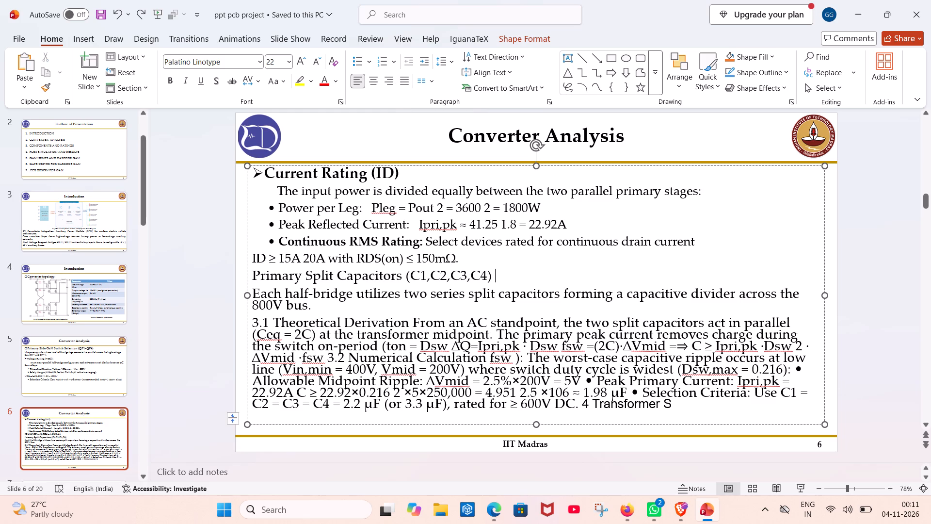
left_click_drag(489, 276, 257, 278)
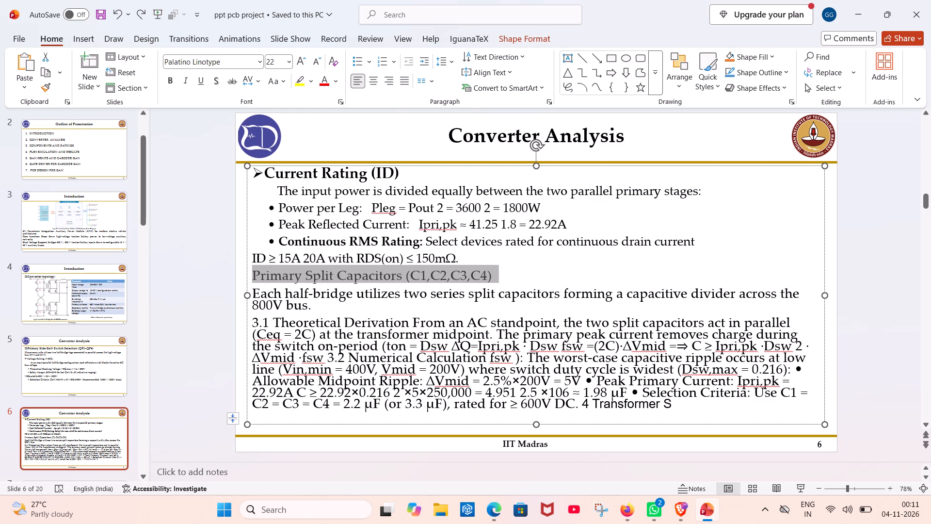
left_click(166, 75)
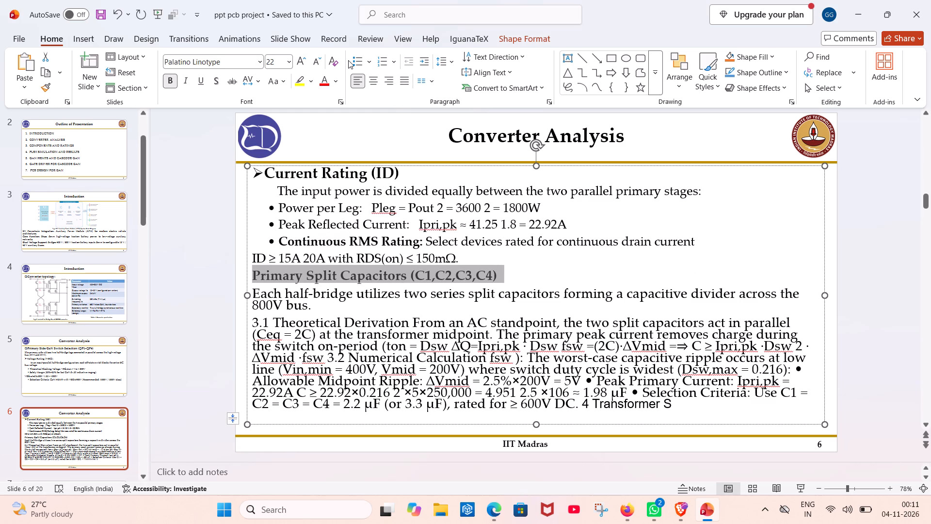
left_click(369, 62)
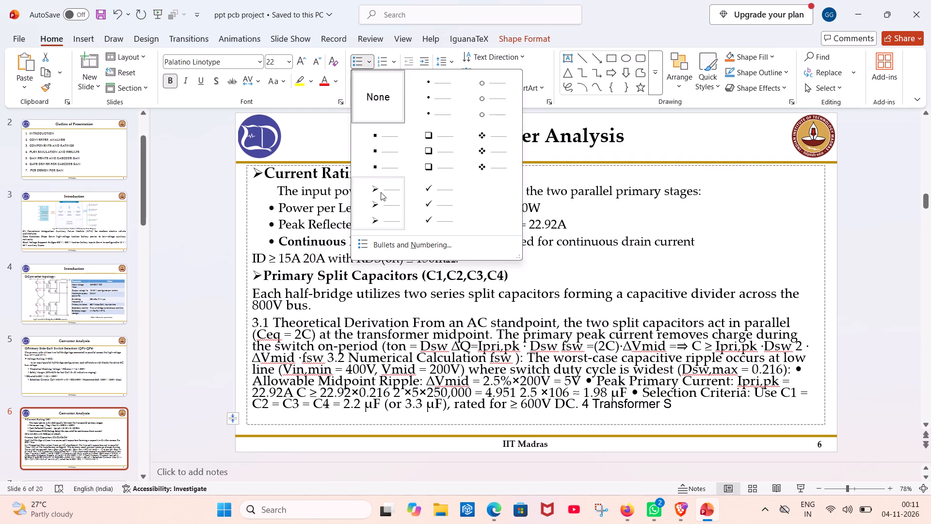
left_click(381, 192)
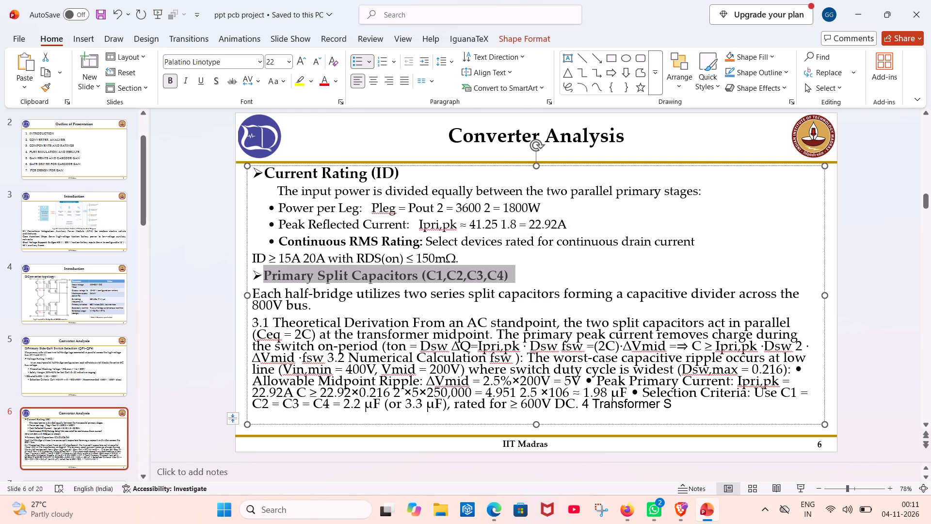
Add a colon at the end of the Primary Split Capacitors heading.
double_click(528, 284)
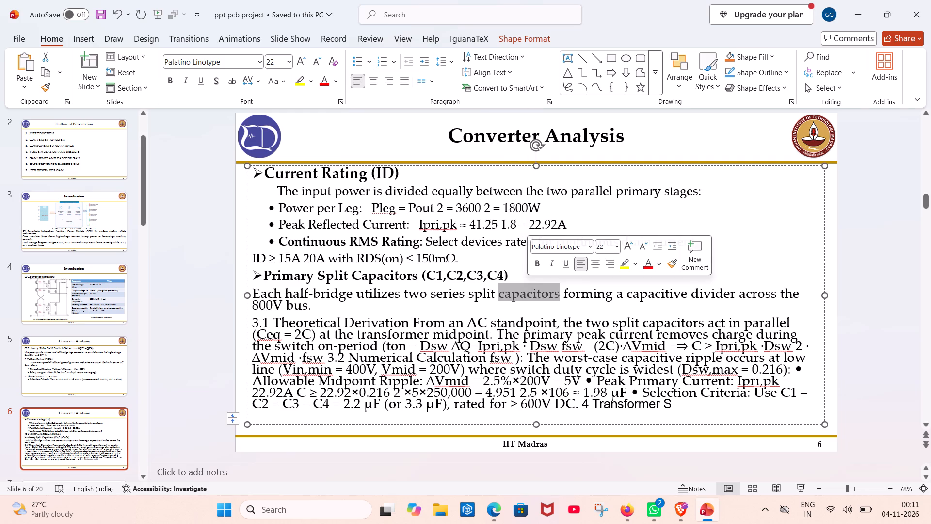
left_click(515, 277)
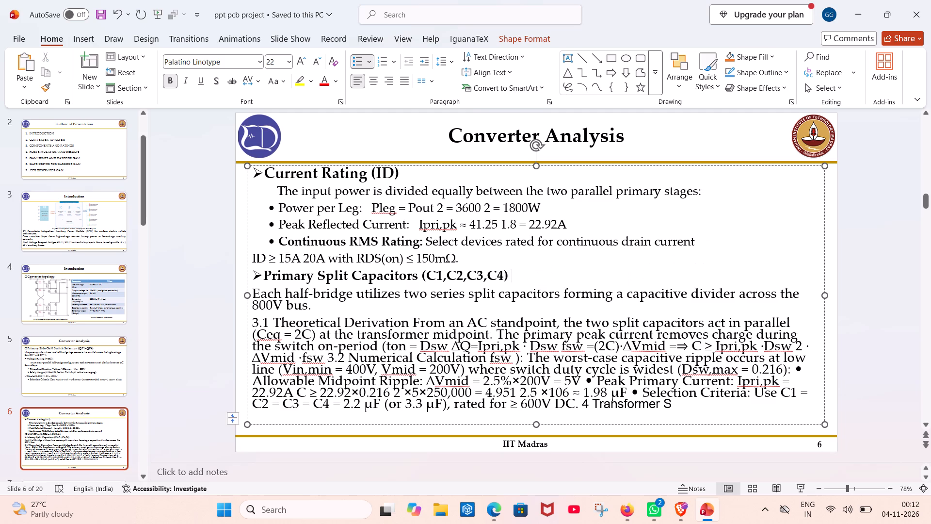
key("shift+colon")
Replace the paragraph from "3.1 Theoretical Derivation" through "4 Transformer S" on slide 6 with an empty line.
left_click_drag(253, 319, 277, 323)
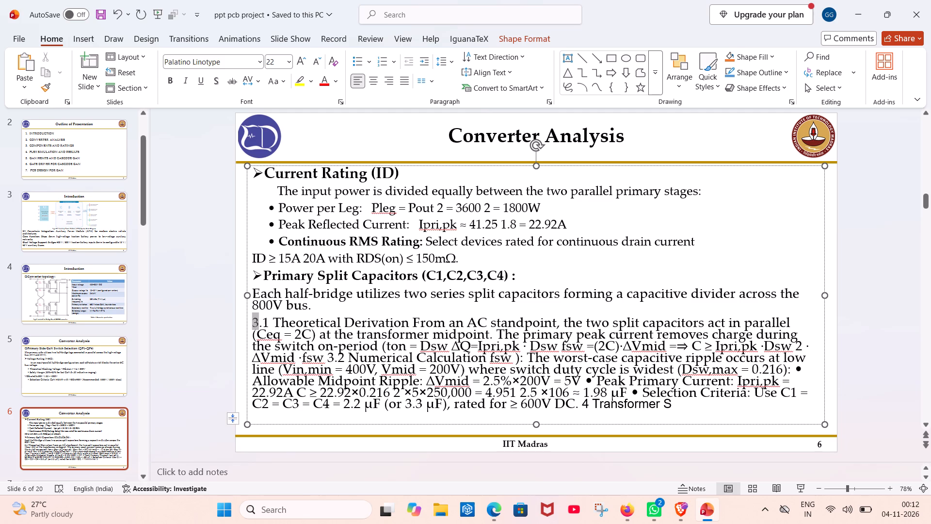
left_click_drag(277, 323, 719, 418)
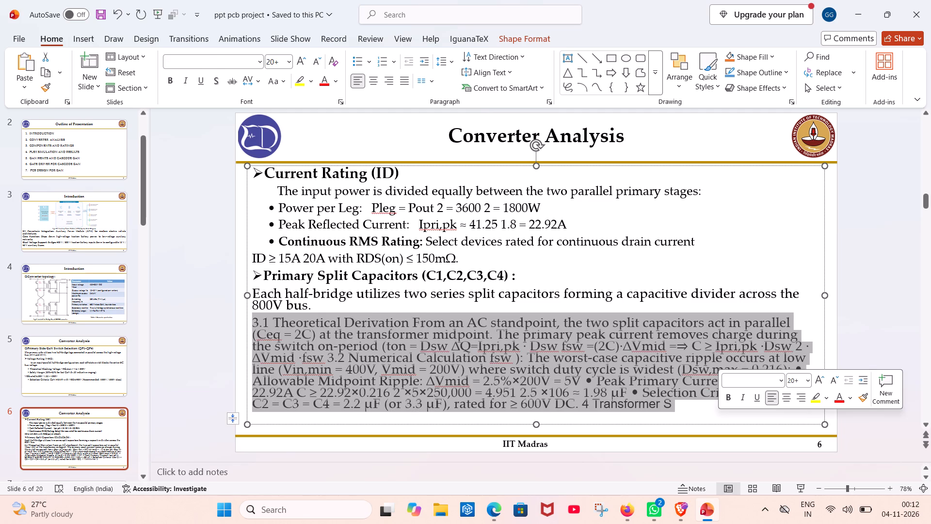
key("Return")
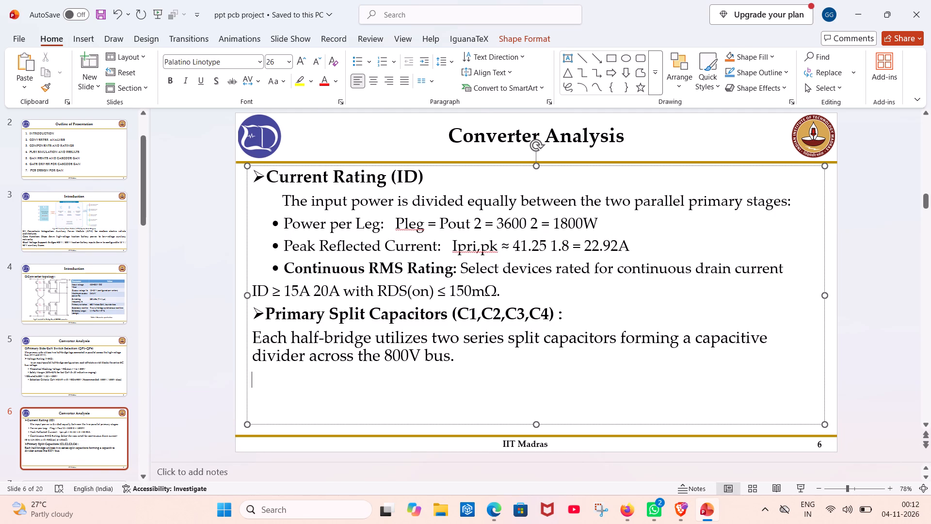
Set the font size of the Primary Split Capacitors heading to 28.
left_click_drag(268, 307, 561, 311)
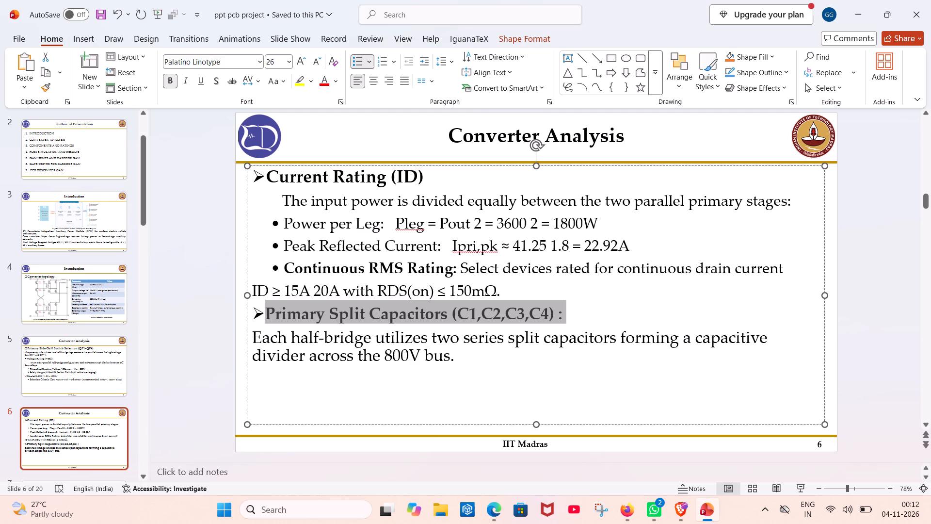
left_click_drag(561, 311, 566, 311)
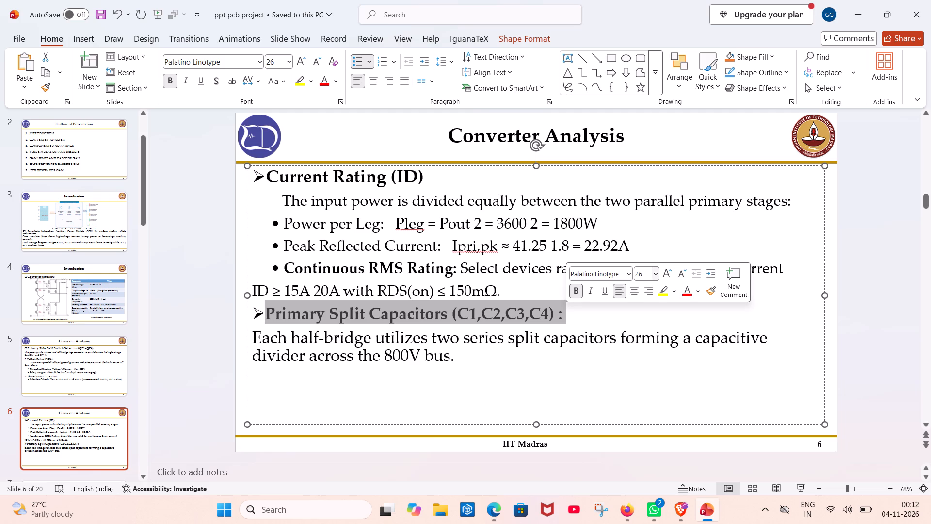
left_click(649, 277)
type("28")
left_click(674, 386)
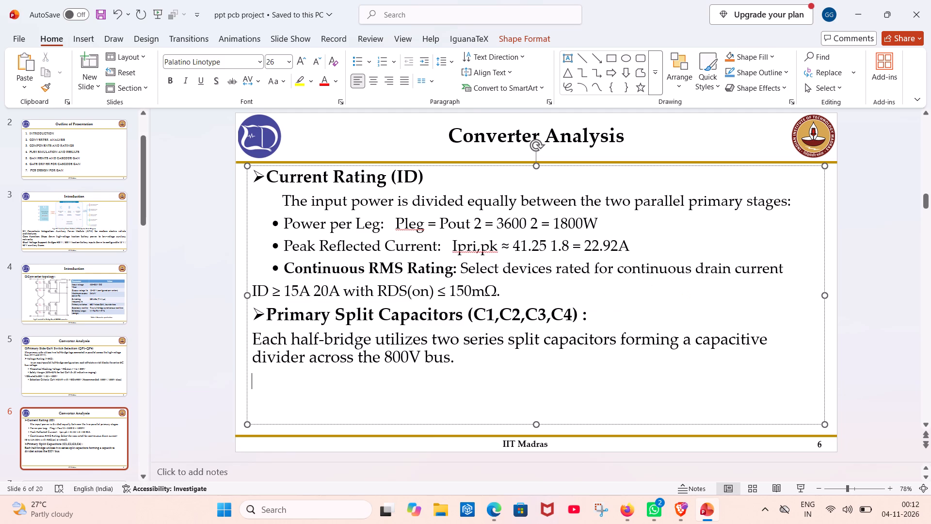
Set the font size of the text under Current Rating (ID), through the "ID ≥ 15A 20A" line, to 22.
left_click_drag(306, 181, 393, 194)
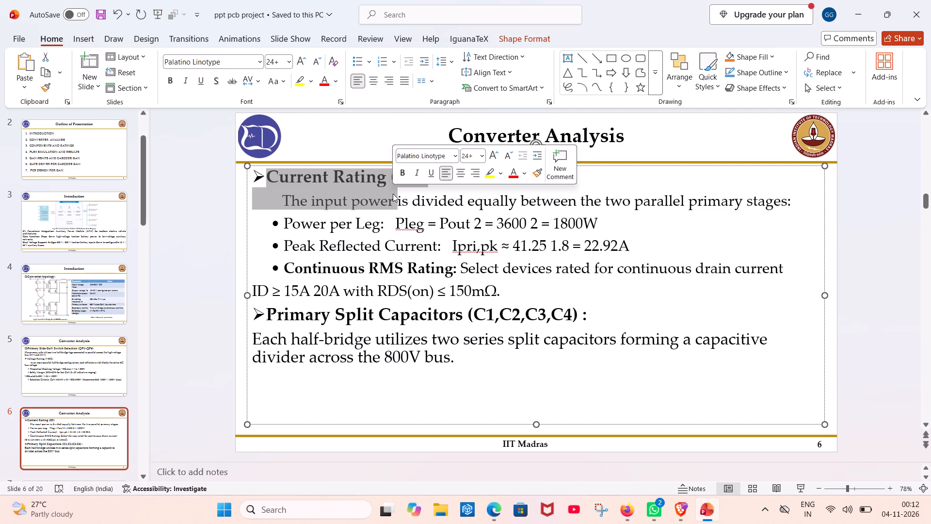
left_click(333, 174)
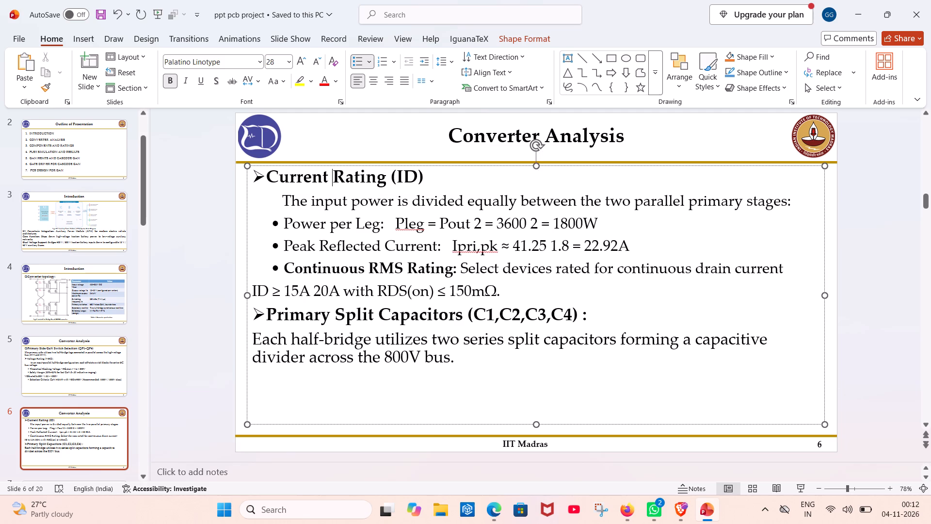
left_click_drag(287, 190, 458, 258)
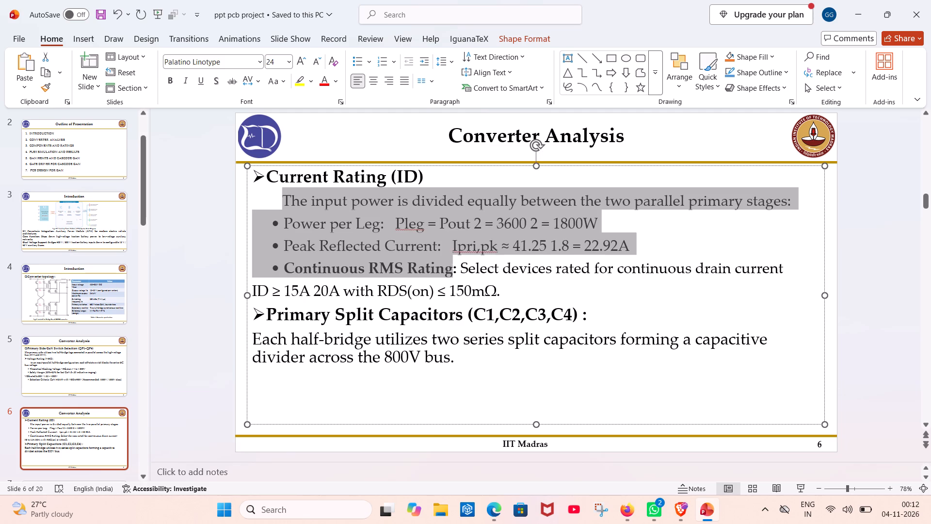
left_click_drag(458, 258, 534, 290)
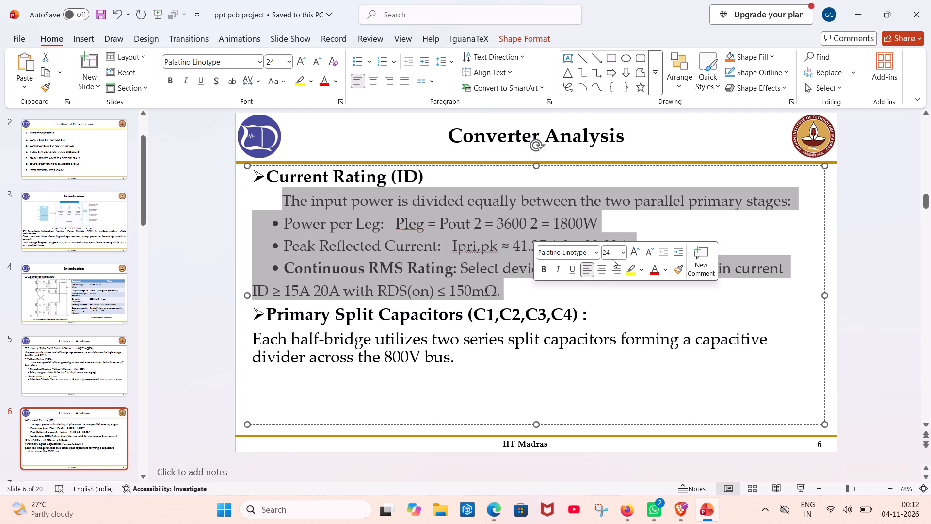
left_click(611, 253)
type("22")
key("Return")
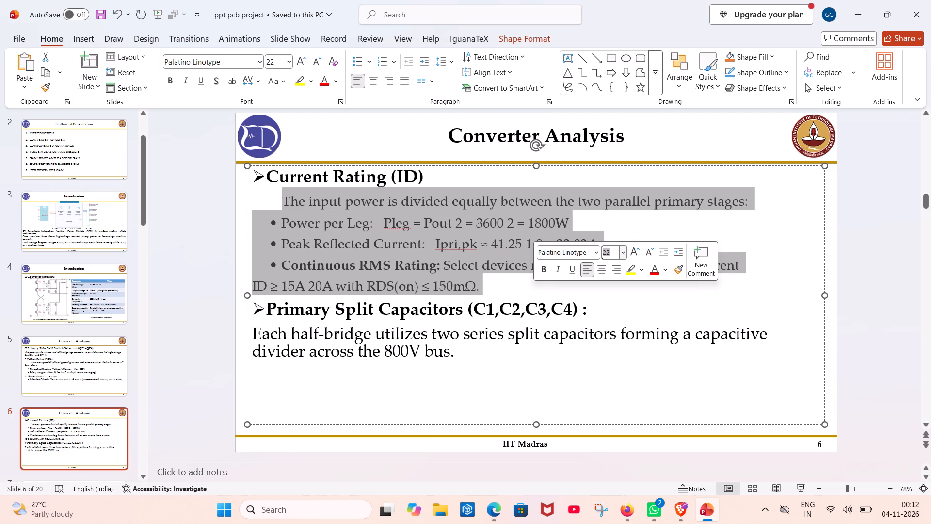
key("Return")
left_click(817, 272)
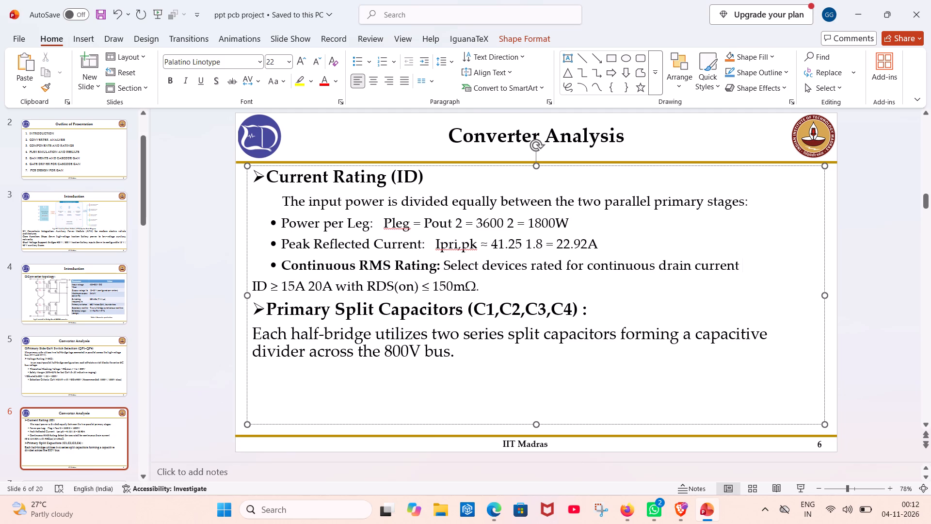
Set the font size of the "Each half-bridge utilizes two series split capacitors" paragraph to 22.
left_click_drag(254, 338, 437, 380)
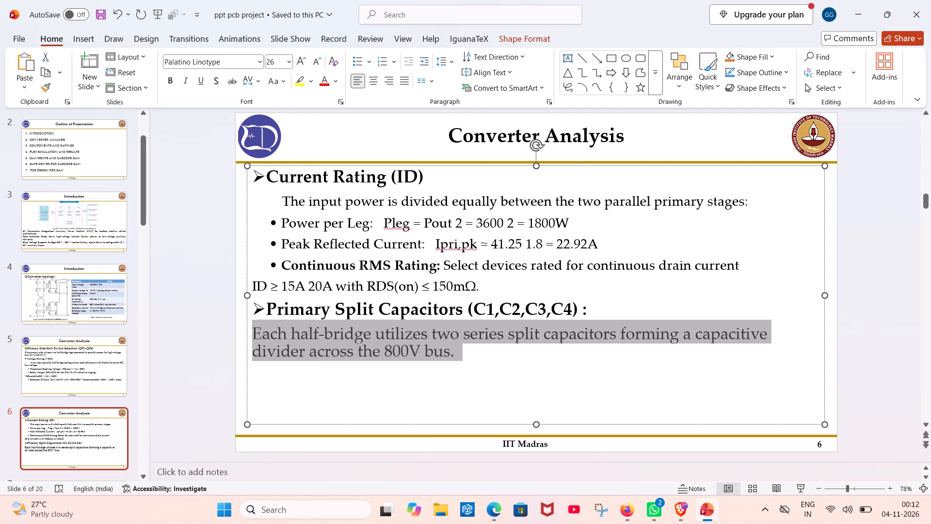
left_click_drag(437, 380, 437, 380)
left_click(512, 339)
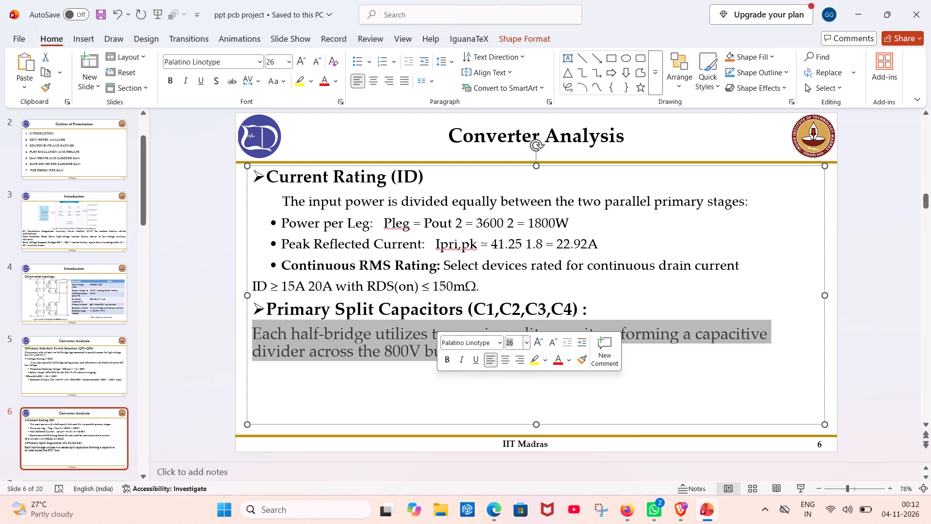
type("22")
key("Return")
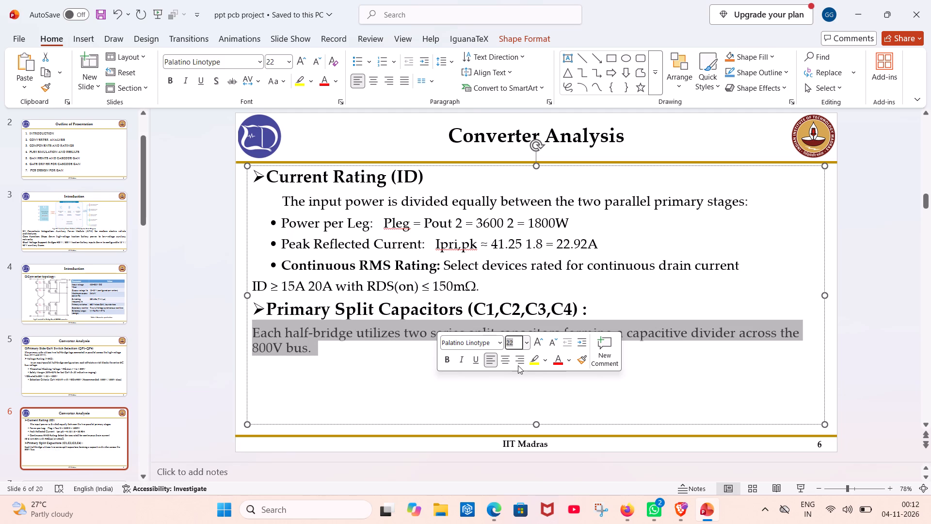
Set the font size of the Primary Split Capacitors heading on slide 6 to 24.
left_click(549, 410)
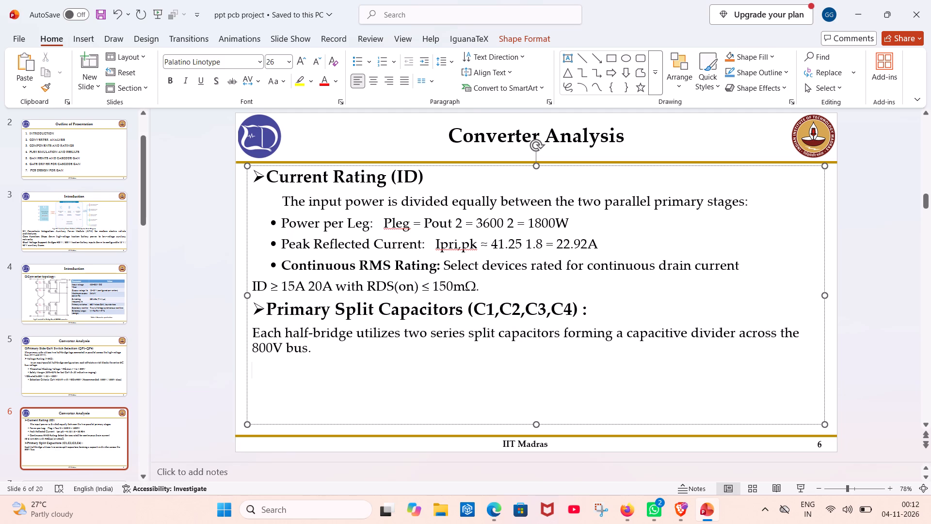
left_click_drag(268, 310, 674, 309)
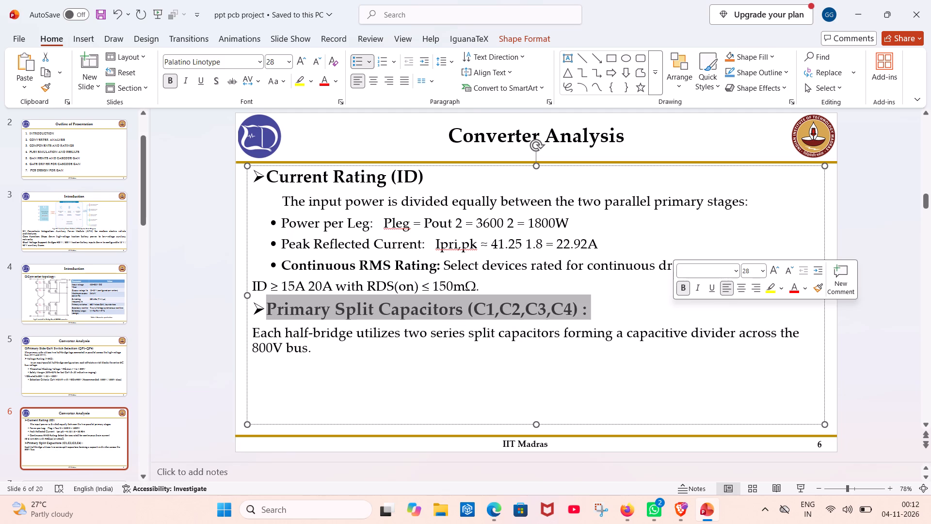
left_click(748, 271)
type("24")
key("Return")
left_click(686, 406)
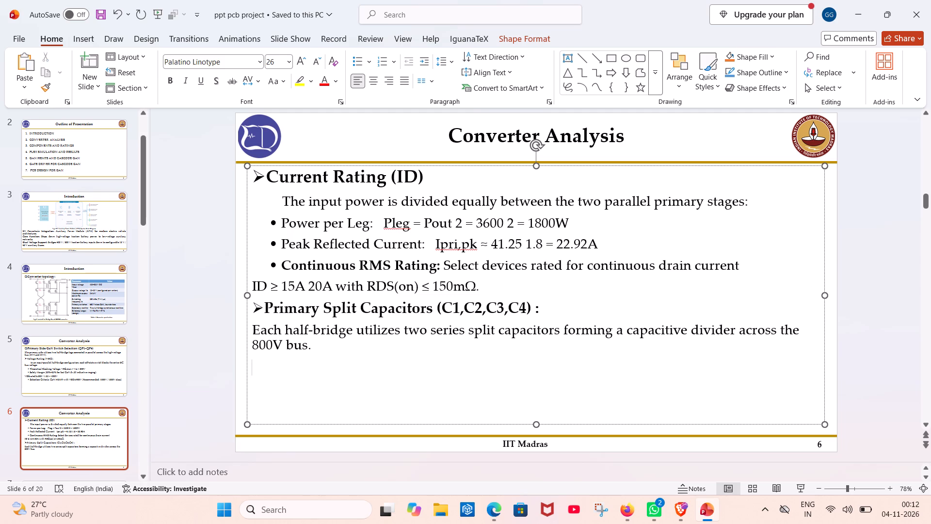
Set the Primary Split Capacitors heading's font size to 28, matching the Current Rating (ID) heading.
left_click_drag(298, 176, 345, 176)
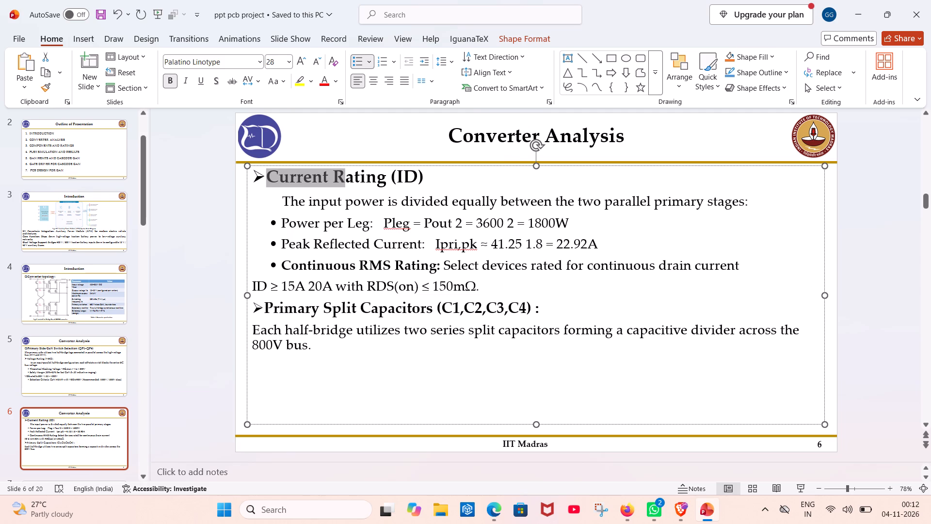
left_click_drag(279, 311, 555, 303)
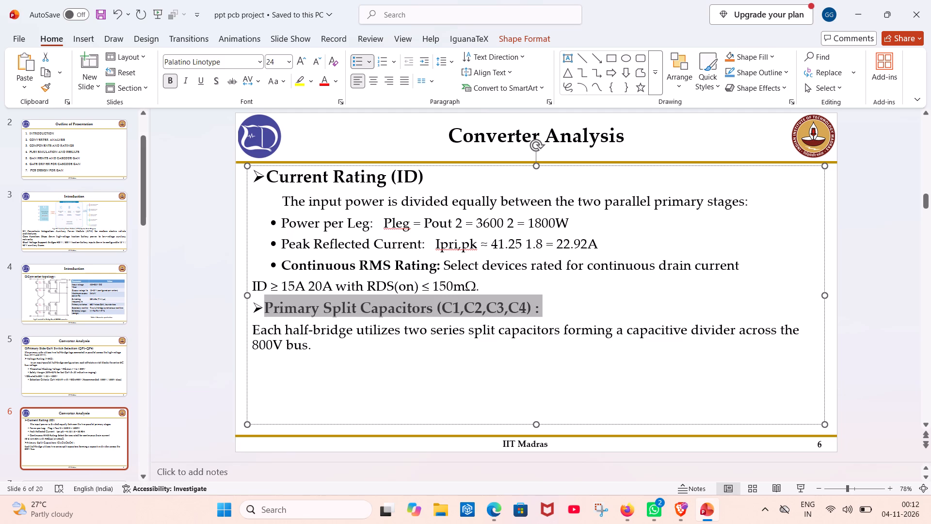
left_click_drag(555, 303, 564, 303)
left_click(640, 268)
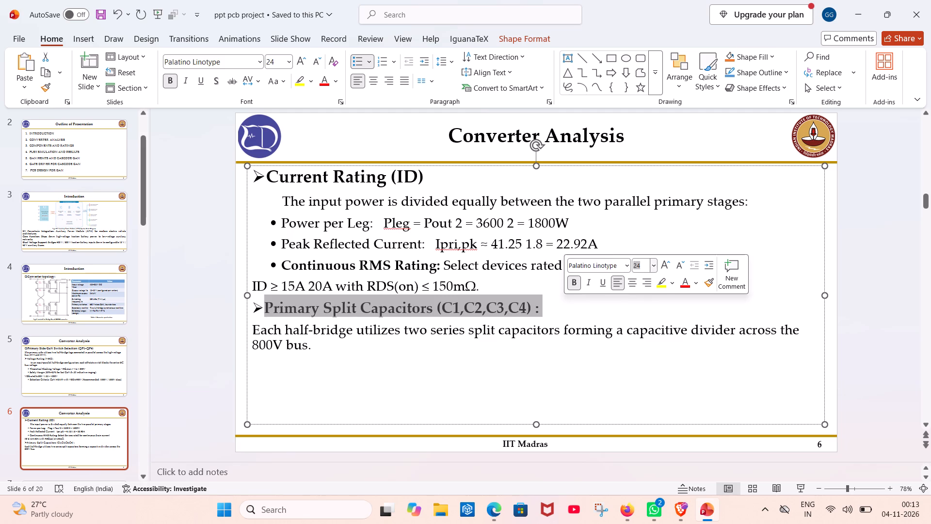
type("28")
key("Return")
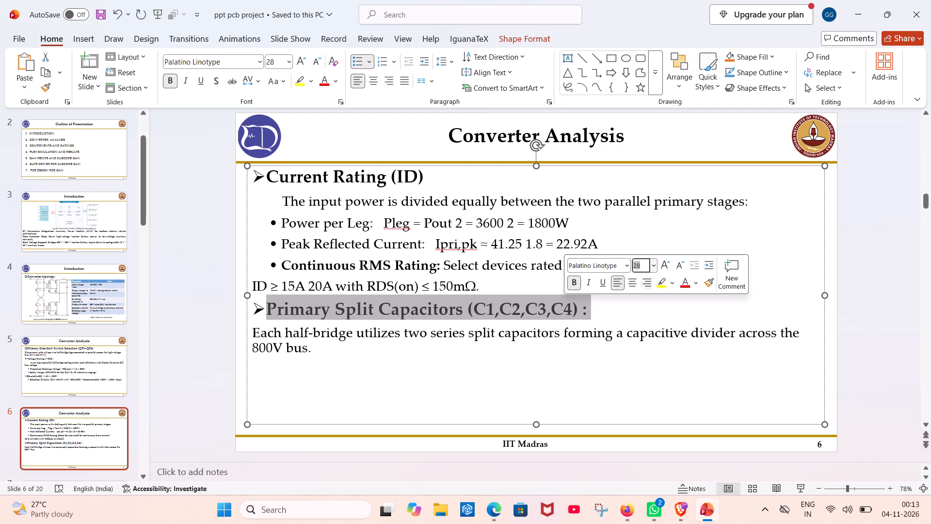
left_click(628, 403)
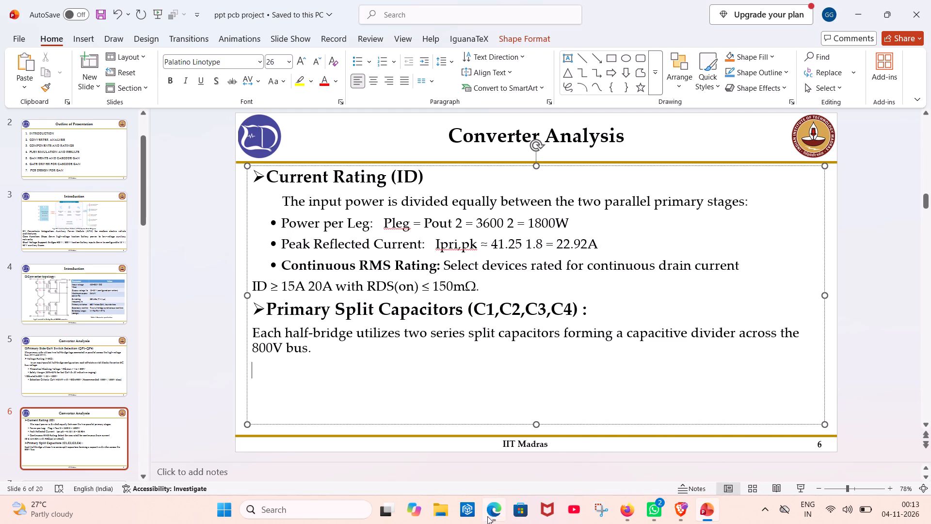
Copy the Numerical Calculation text through the Selection Criteria bullet from the analysis PDF in Edge and paste it below the half-bridge paragraph in PowerPoint.
left_click(497, 449)
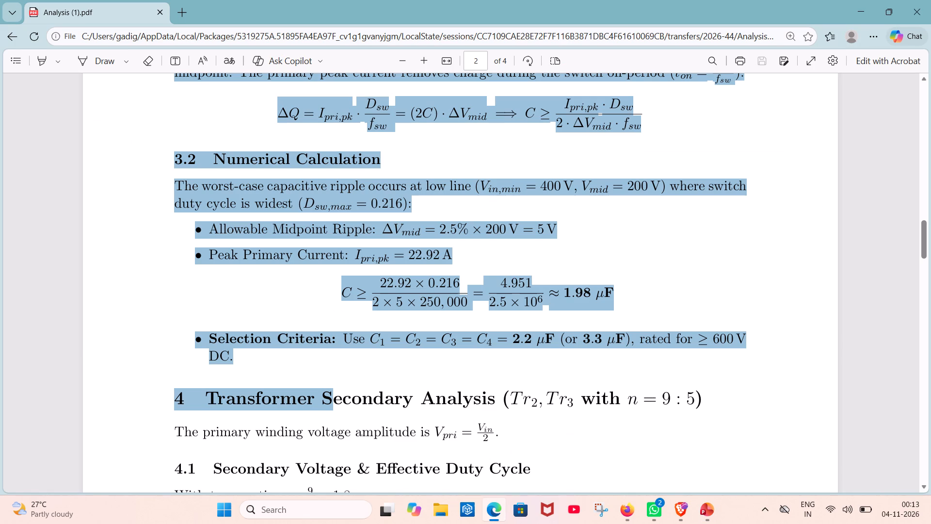
left_click(622, 246)
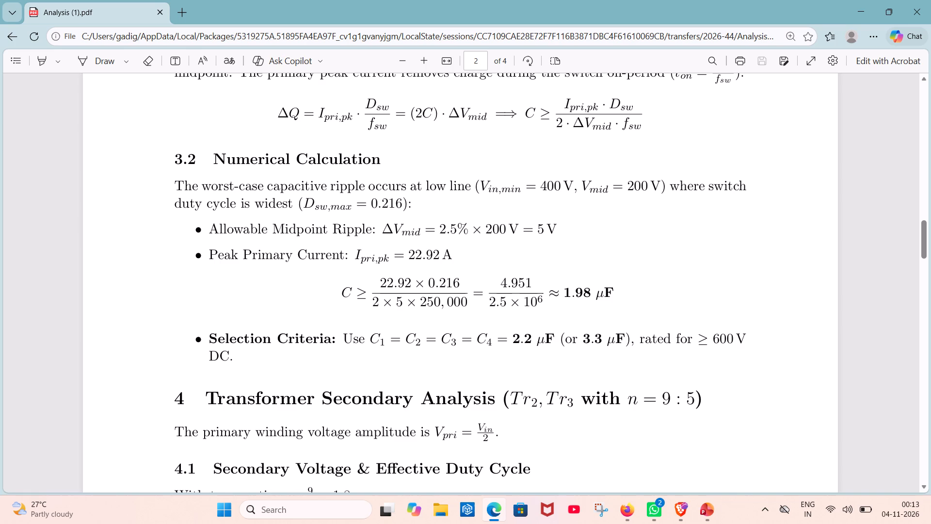
left_click_drag(170, 163, 221, 171)
left_click(221, 171)
left_click_drag(209, 158, 600, 347)
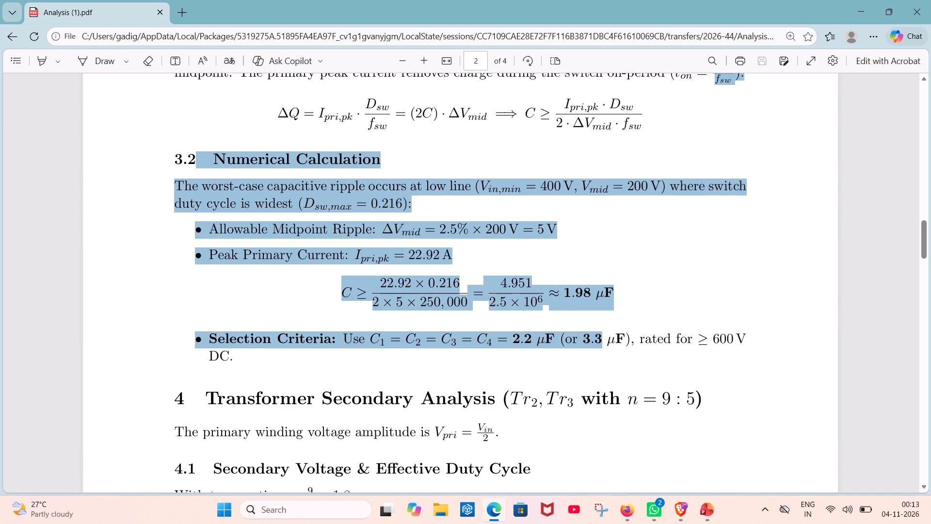
left_click_drag(600, 347, 561, 382)
scroll(597, 370, "left", 1)
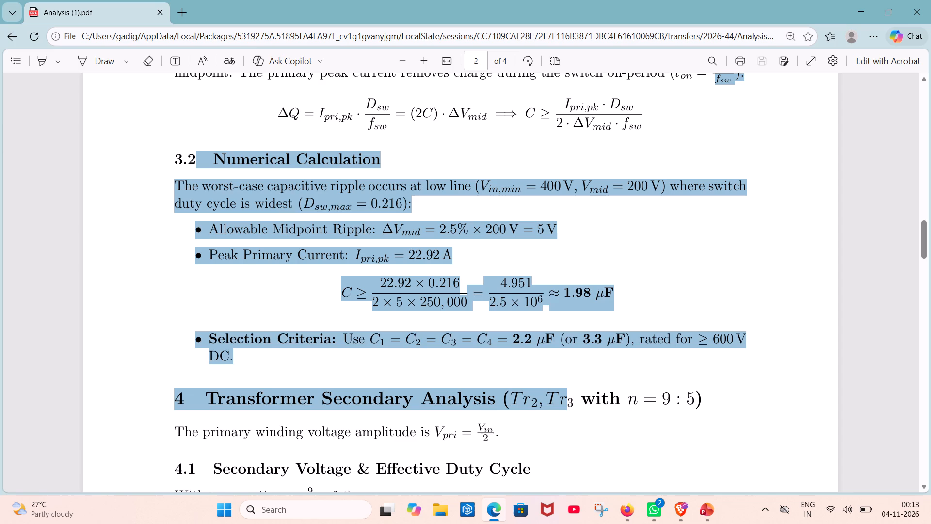
scroll(561, 382, "left", 2)
left_click_drag(561, 382, 326, 376)
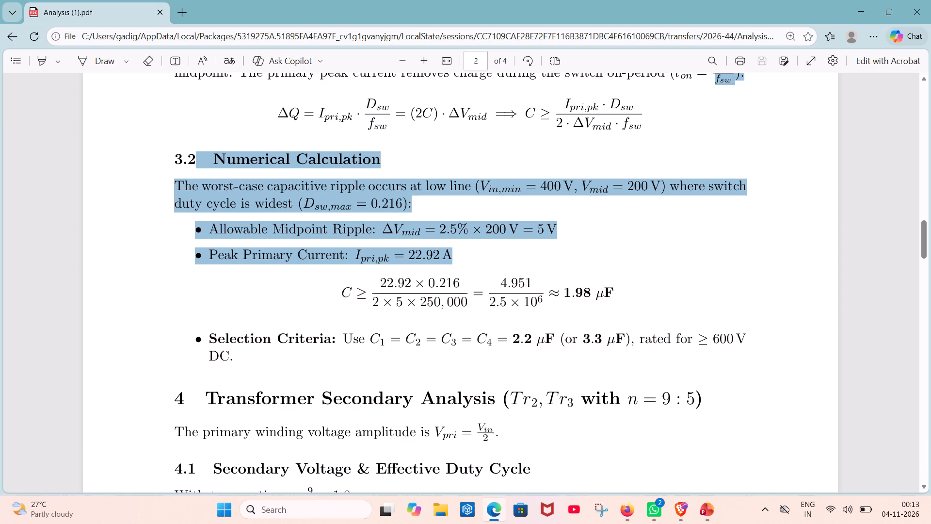
left_click_drag(326, 376, 256, 360)
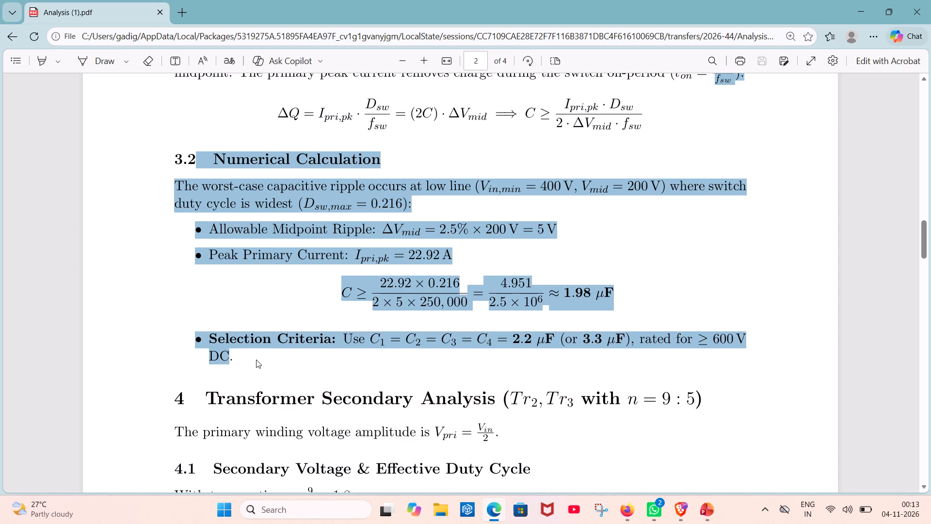
key("ctrl+c")
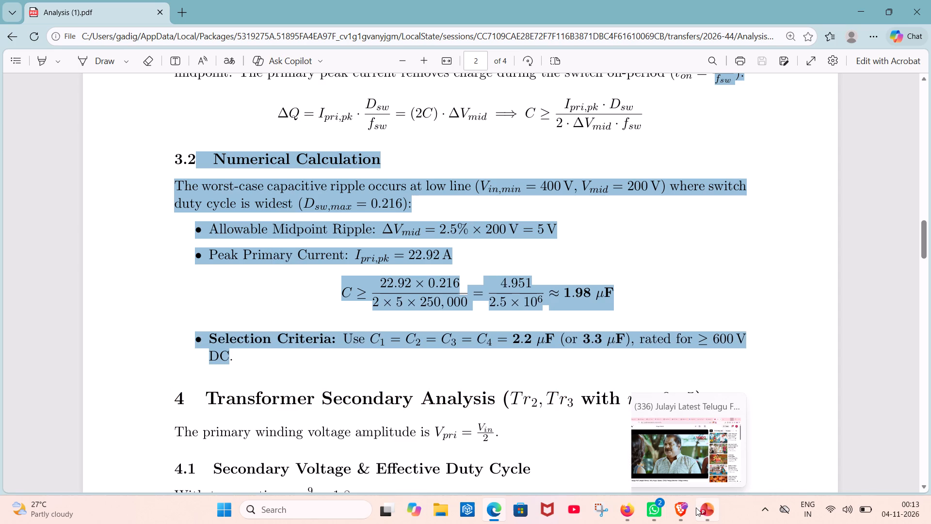
left_click(702, 476)
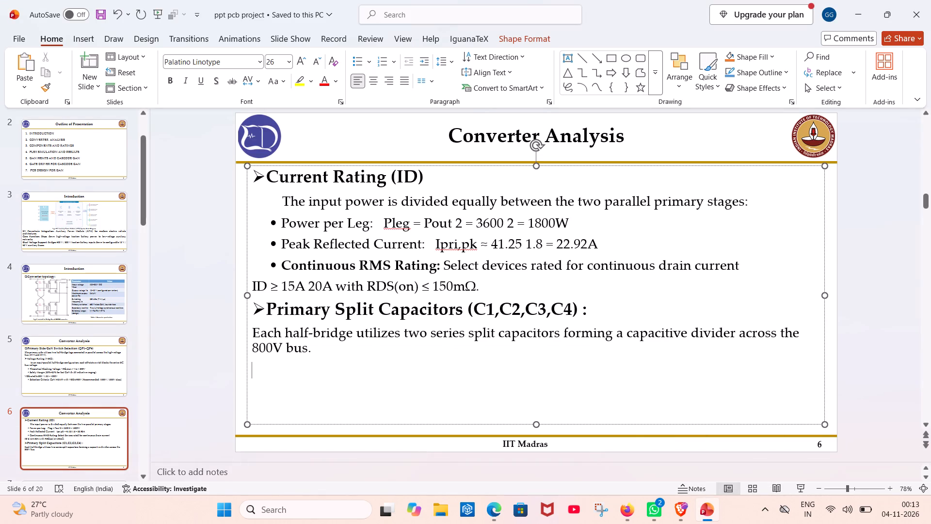
key("ctrl+v")
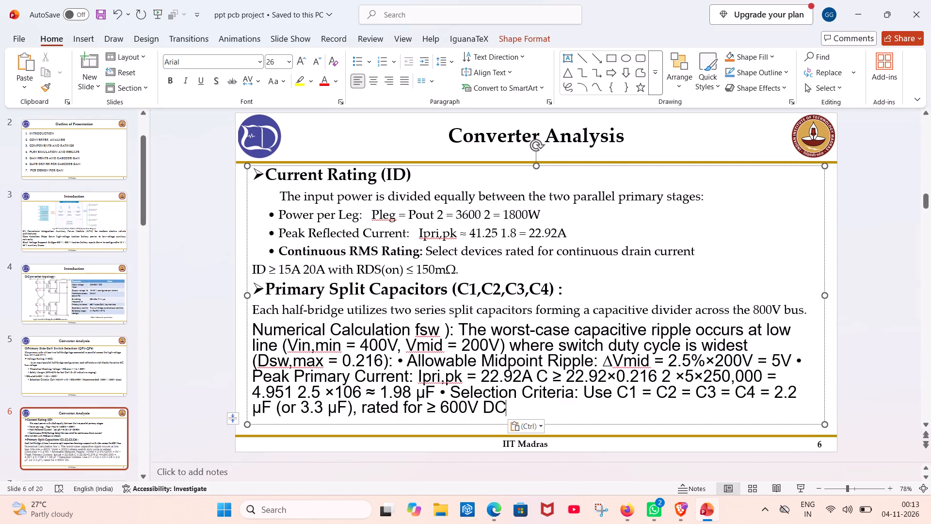
Break the pasted text into separate paragraphs after "Numerical Calculation fsw ):" and after "Vin,min = 400V,".
left_click(459, 328)
key("Return")
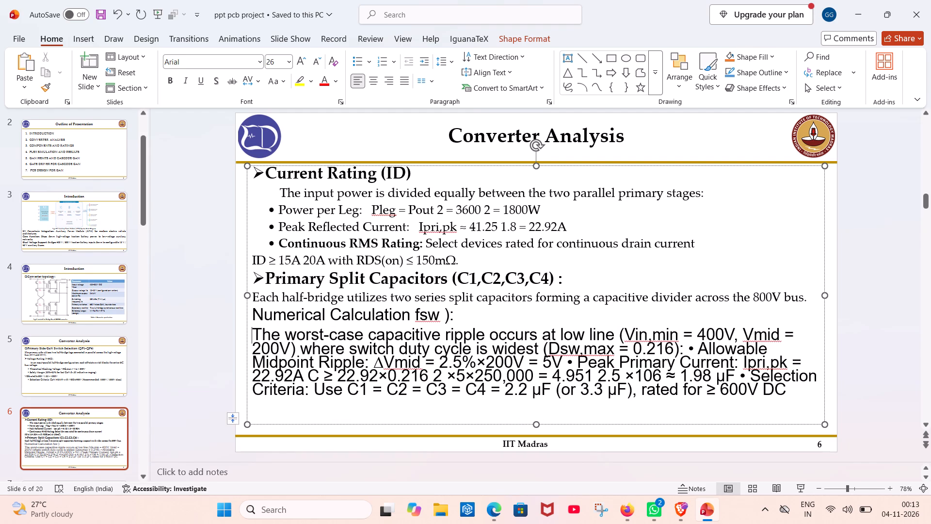
left_click_drag(425, 196, 482, 199)
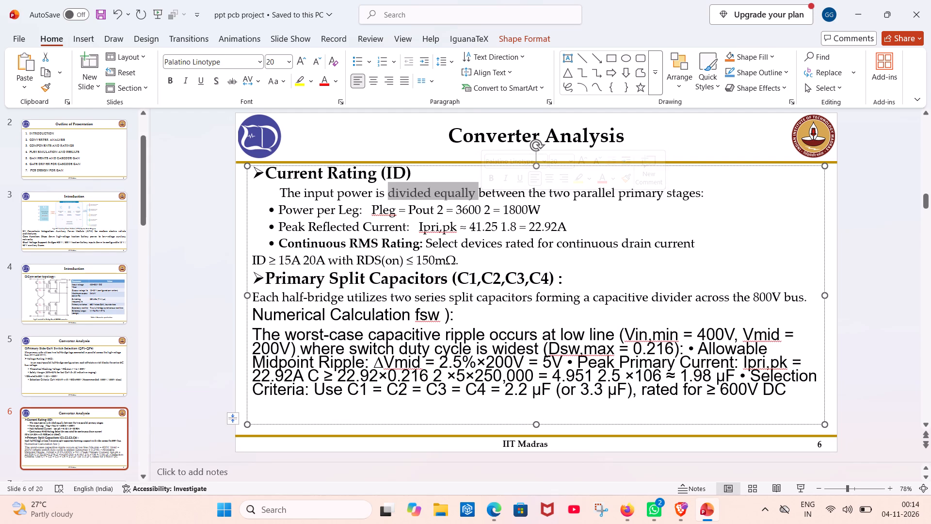
left_click(466, 364)
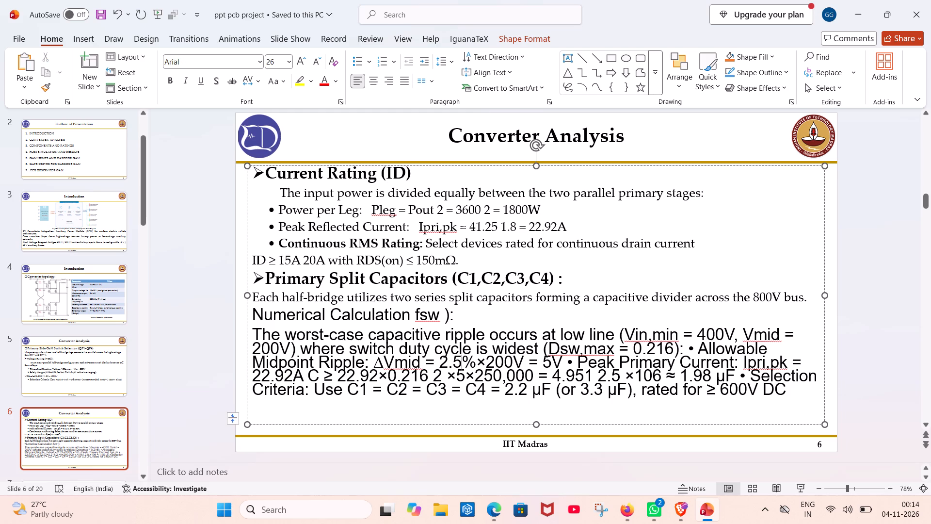
left_click(739, 335)
key("Return")
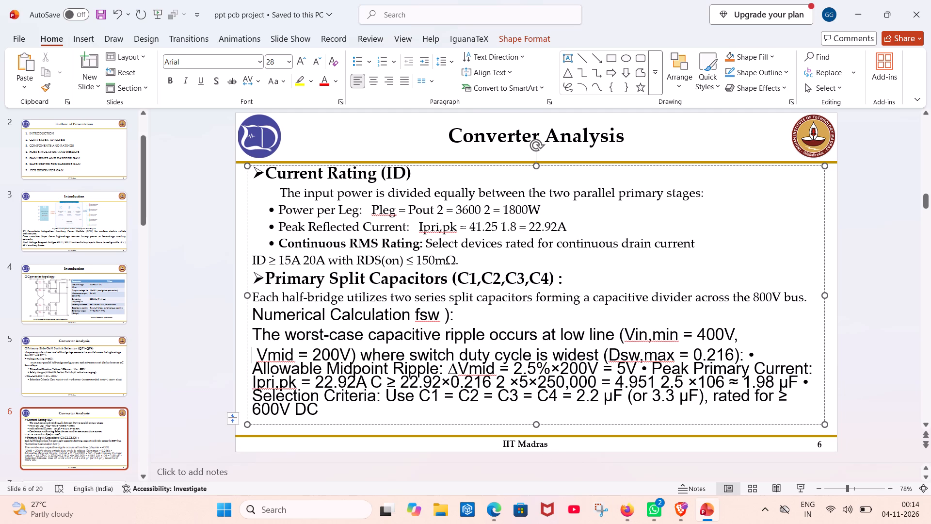
Check the Numerical Calculation heading against the PDF in Edge and delete the stray "fsw )" from it on the slide, keeping the colon.
left_click(335, 324)
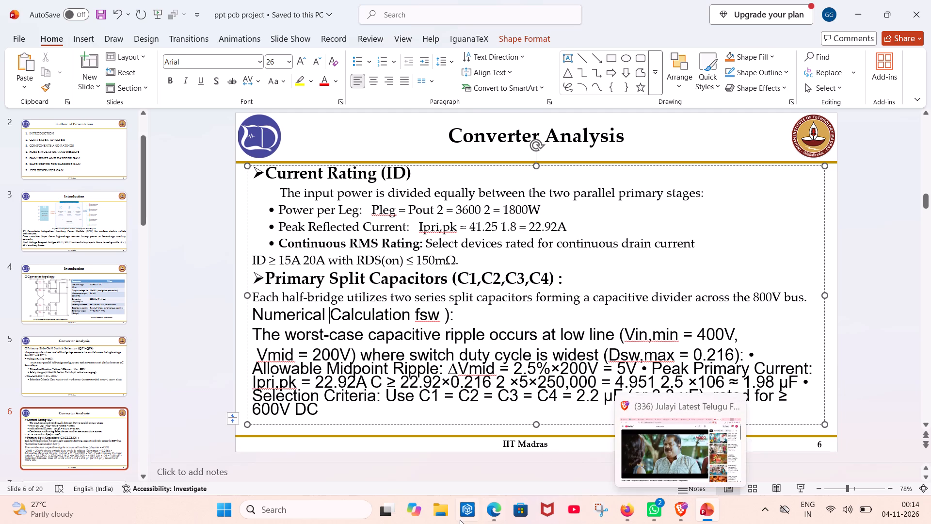
left_click(494, 465)
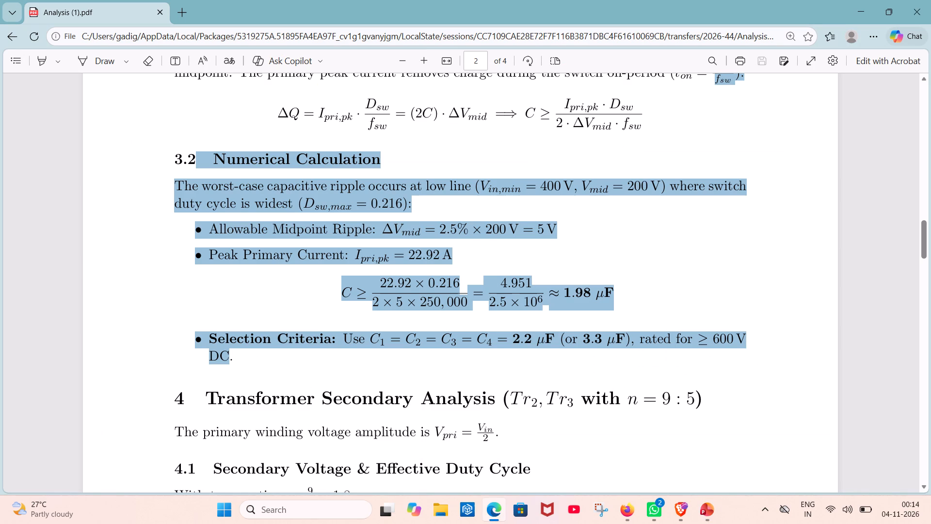
scroll(494, 465, "up", 1)
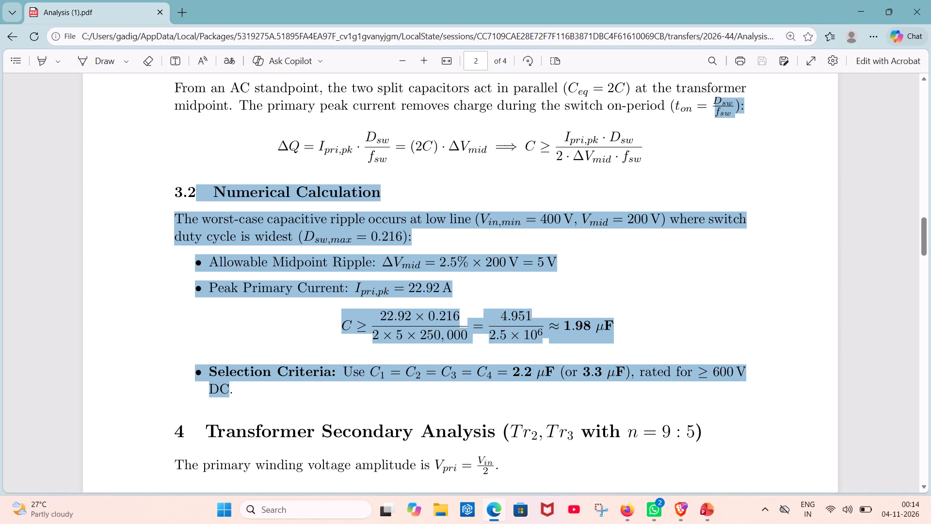
scroll(494, 465, "up", 2)
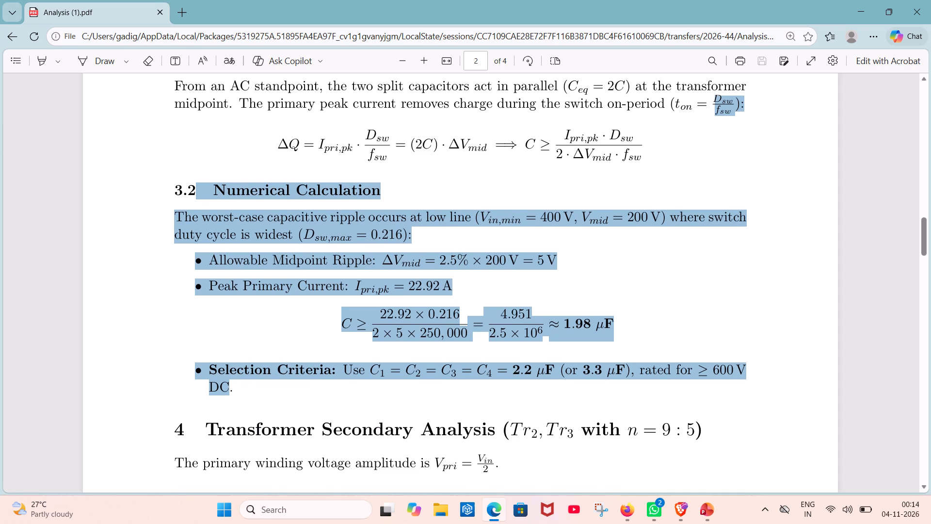
left_click(698, 451)
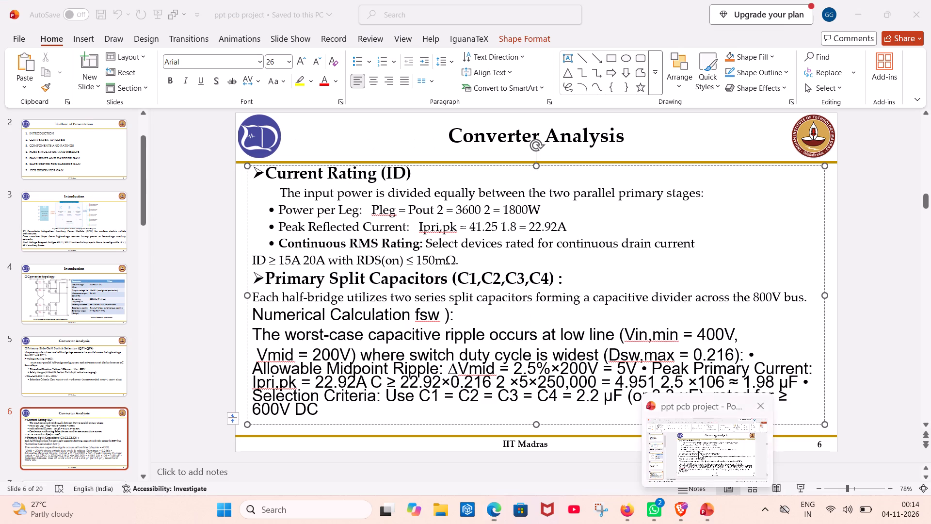
left_click(450, 318)
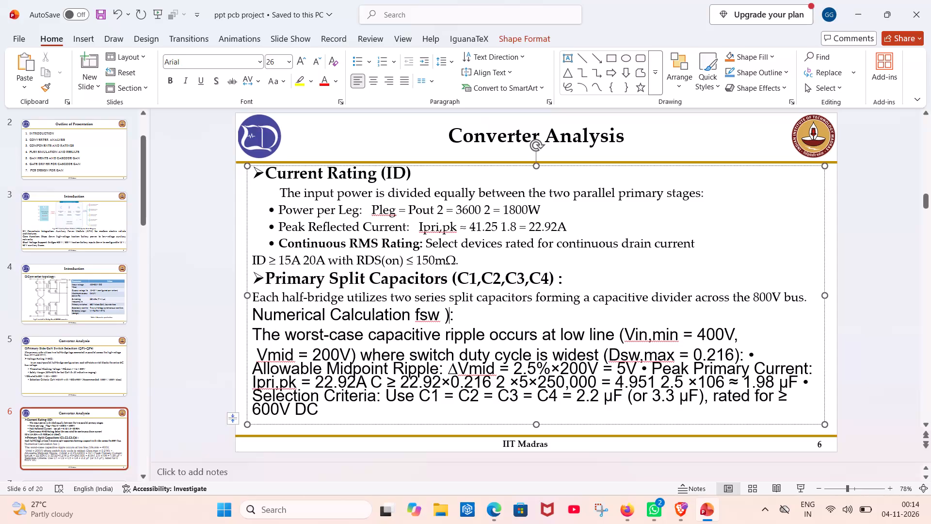
key("BackSpace")
key("BackSpace")
key("BackSpace")
key("BackSpace")
key("BackSpace")
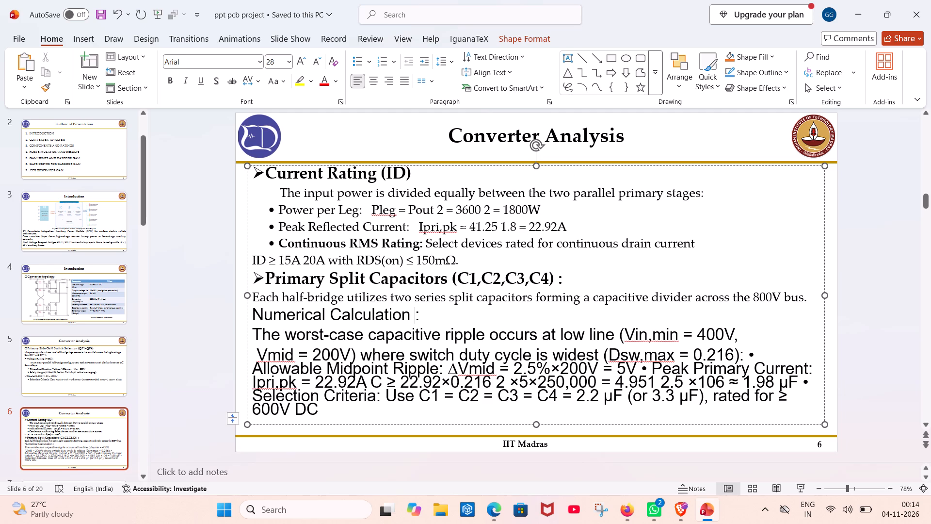
Start the Peak Primary Current and Selection Criteria bullets of the pasted text on their own lines.
left_click(442, 370)
left_click(642, 368)
key("Return")
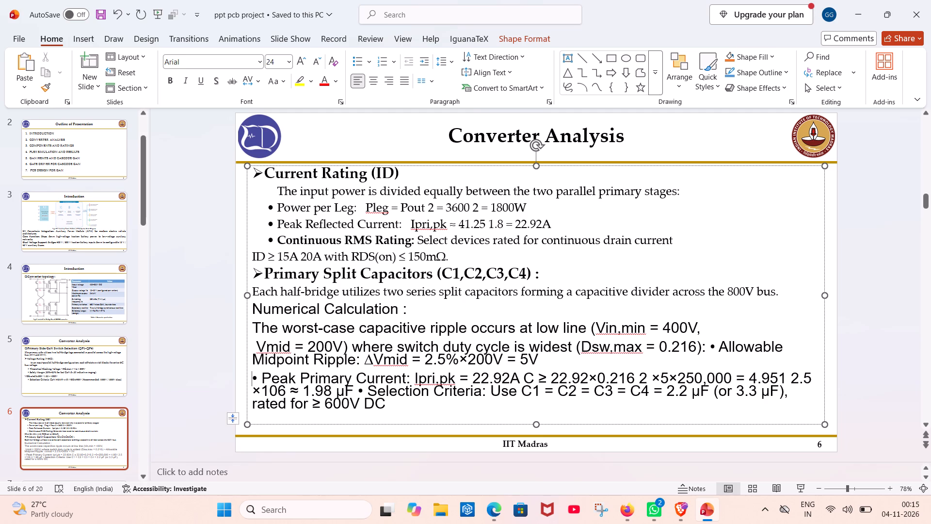
left_click(358, 393)
key("Return")
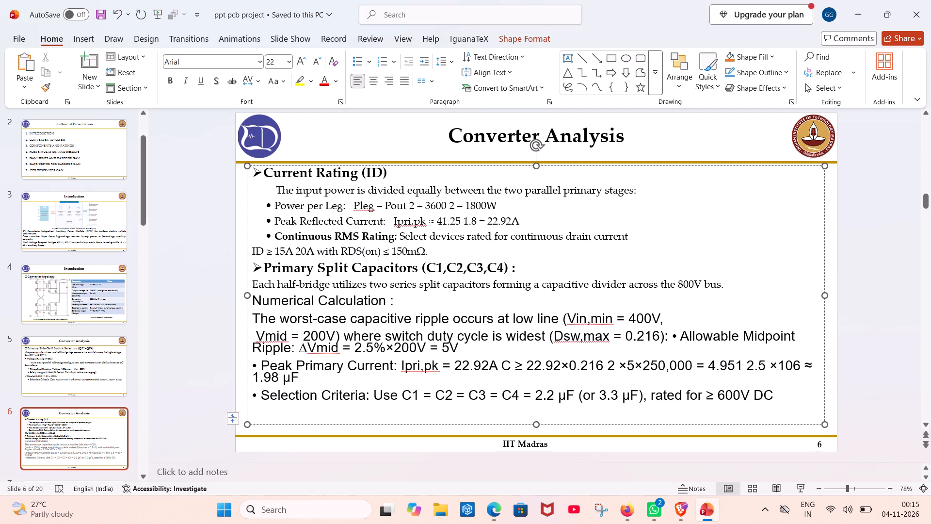
Cut the Peak Primary Current and Selection Criteria bullets from the end of the slide 6 text.
left_click_drag(257, 364, 425, 409)
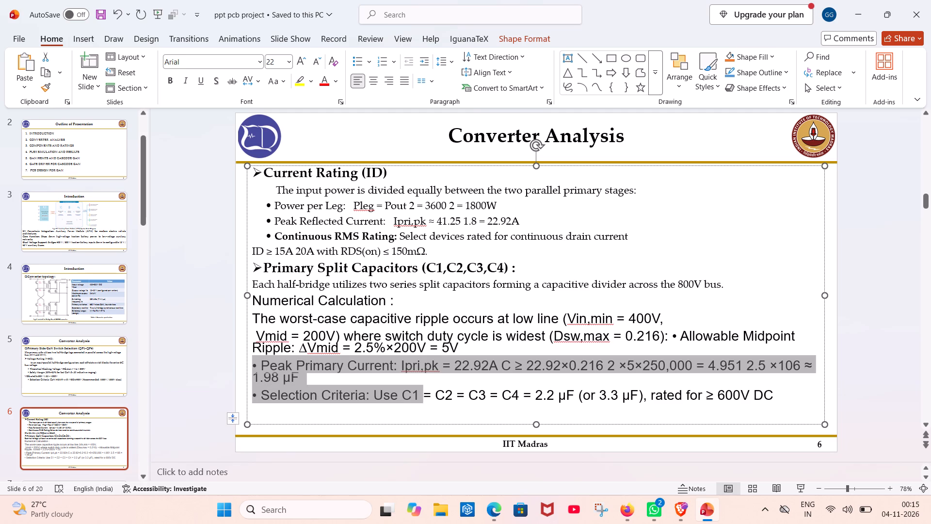
left_click_drag(425, 409, 793, 435)
key("ctrl+x")
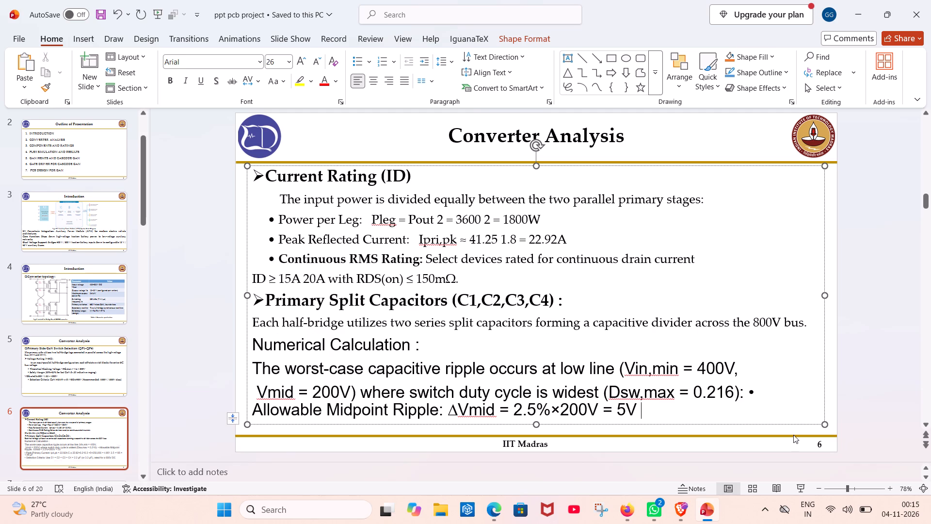
Set the font size of the text from Numerical Calculation through the Allowable Midpoint Ripple line to 22.
left_click_drag(402, 246, 471, 245)
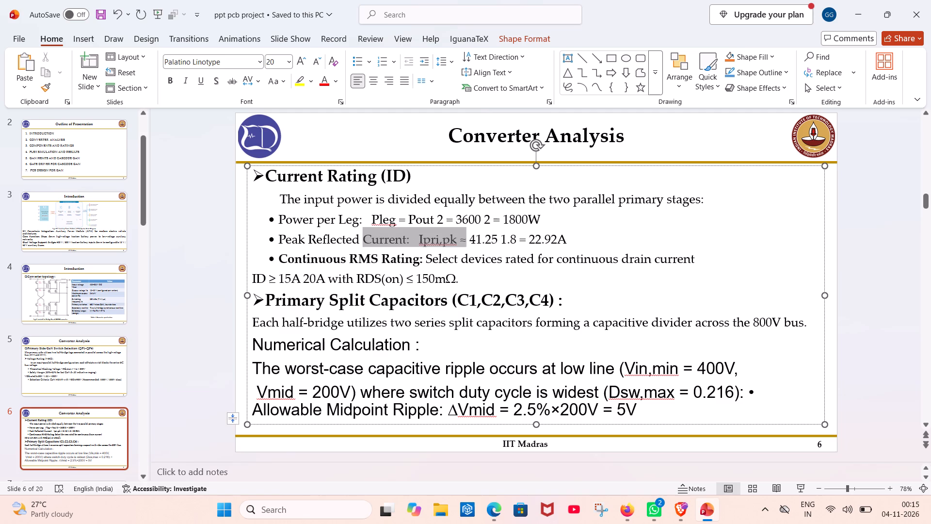
left_click_drag(471, 245, 479, 246)
left_click(497, 277)
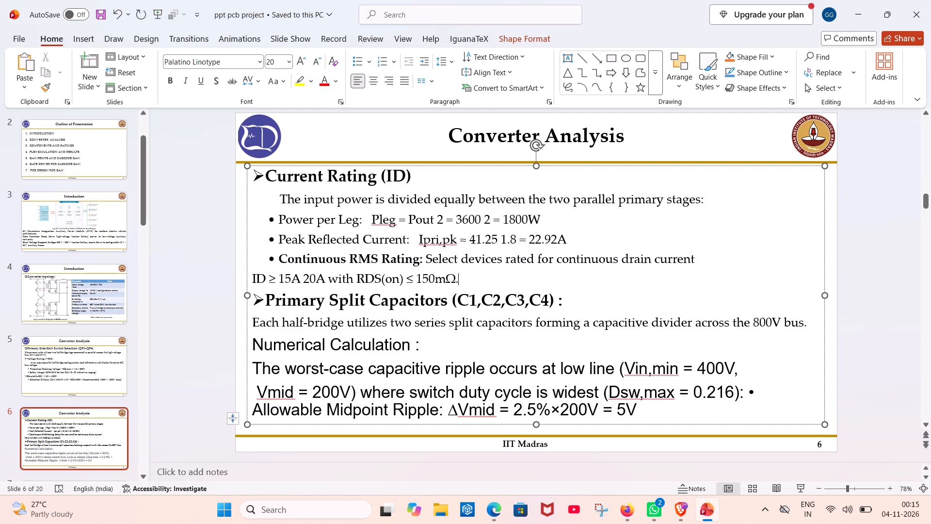
left_click_drag(252, 345, 387, 362)
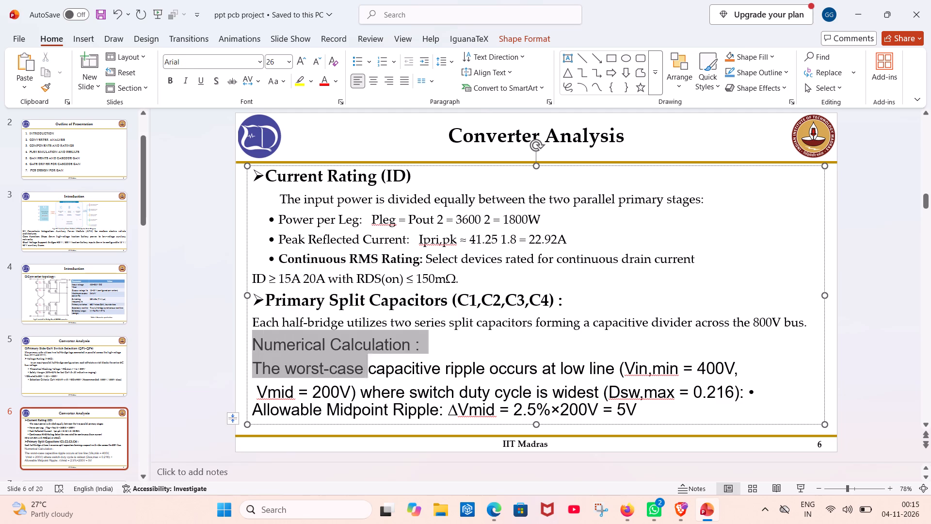
left_click_drag(387, 362, 719, 430)
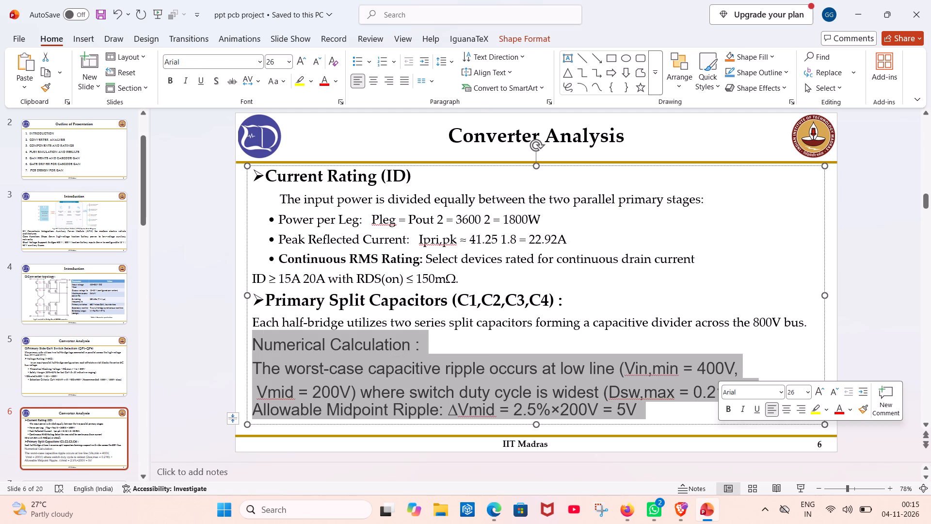
left_click(768, 393)
left_click(796, 394)
type("22")
key("Return")
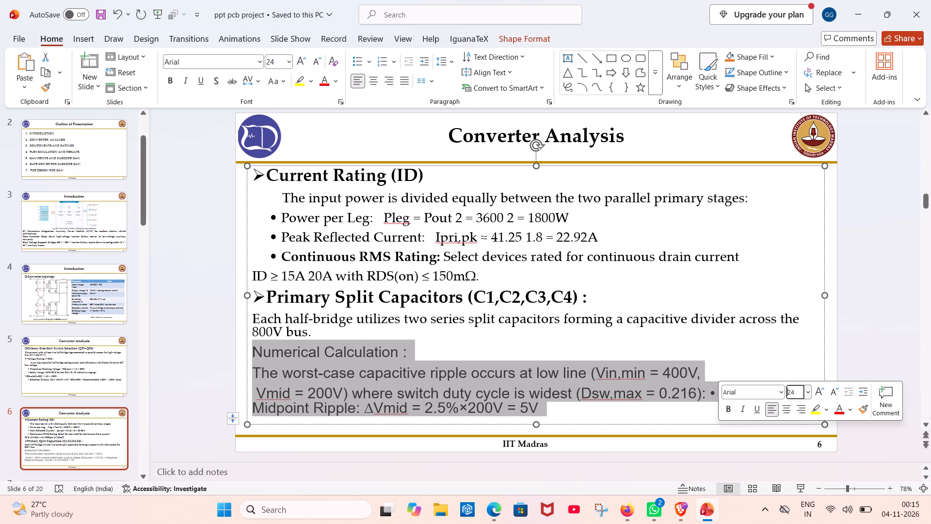
left_click_drag(360, 244, 436, 244)
left_click(314, 400)
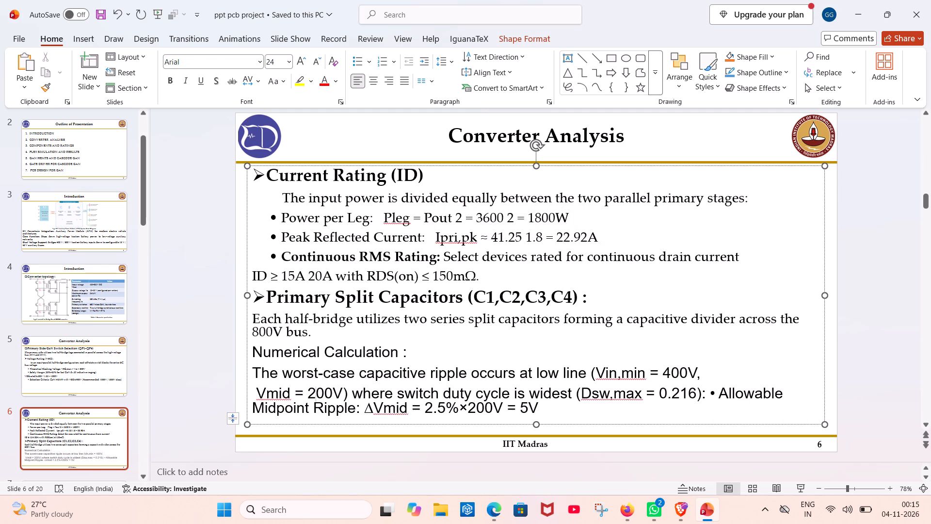
Make the Numerical Calculation heading bold and indent it with five spaces.
left_click_drag(253, 352, 407, 347)
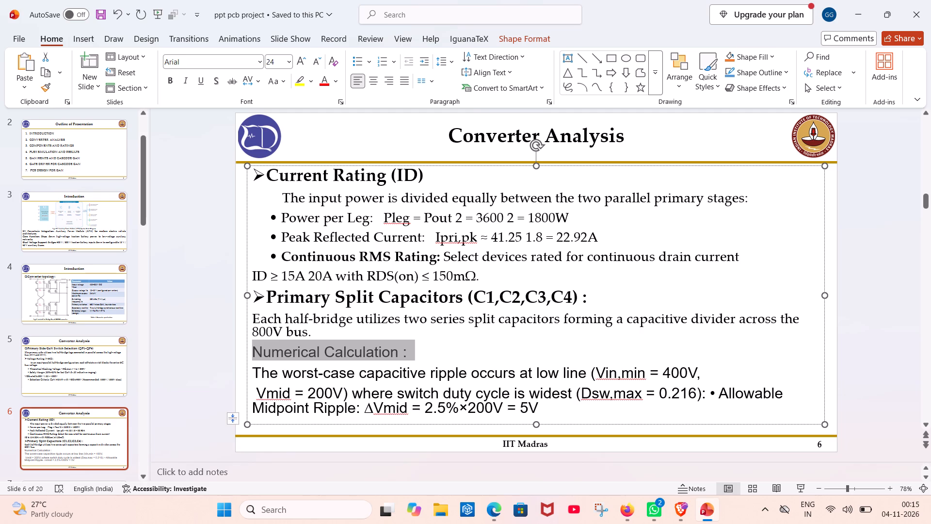
left_click_drag(407, 347, 412, 352)
left_click(429, 333)
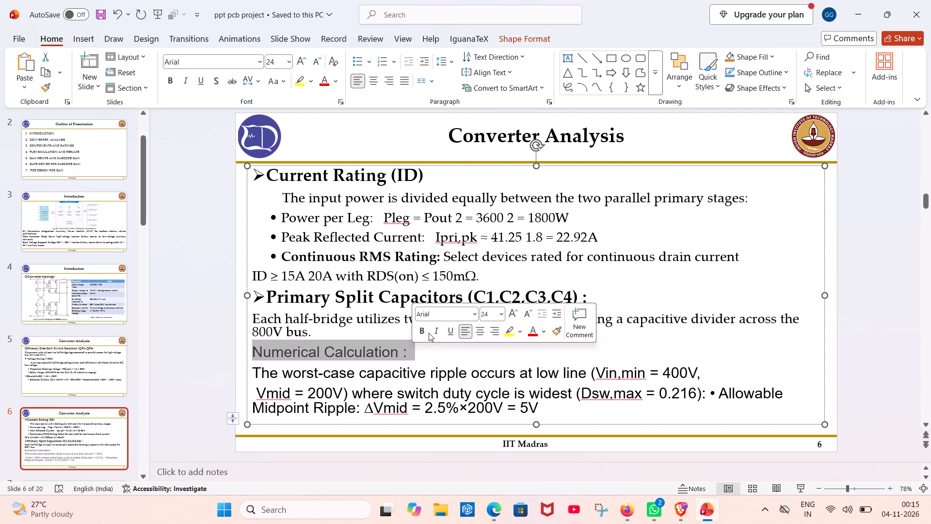
left_click(421, 330)
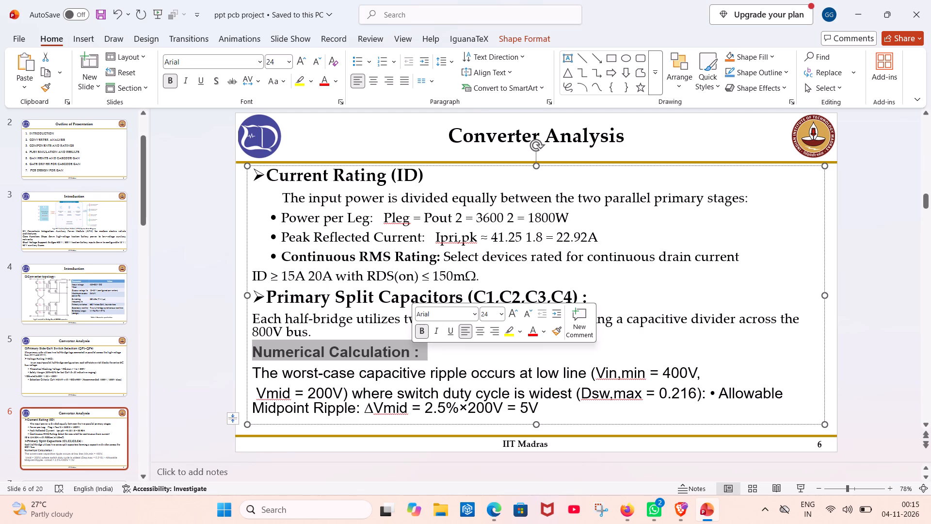
left_click(428, 365)
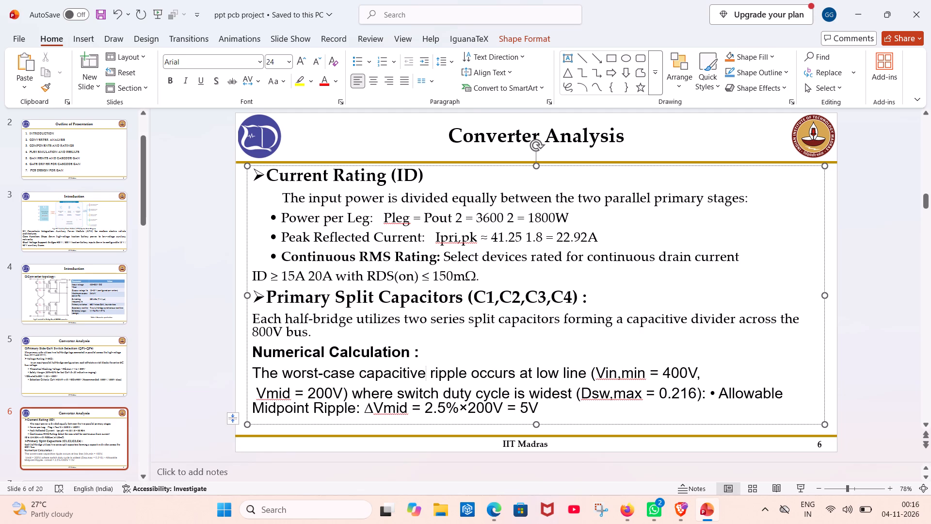
left_click(252, 353)
key("space")
key("space")
key("space")
key("space")
key("space")
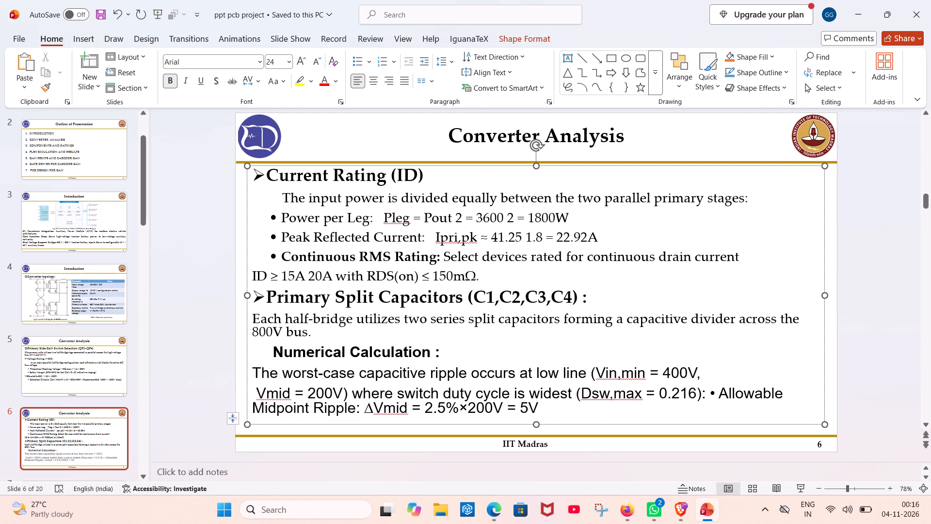
Apply the Palatino Linotype font to the Numerical Calculation heading and all the text below it.
left_click_drag(323, 259, 397, 261)
left_click(442, 221)
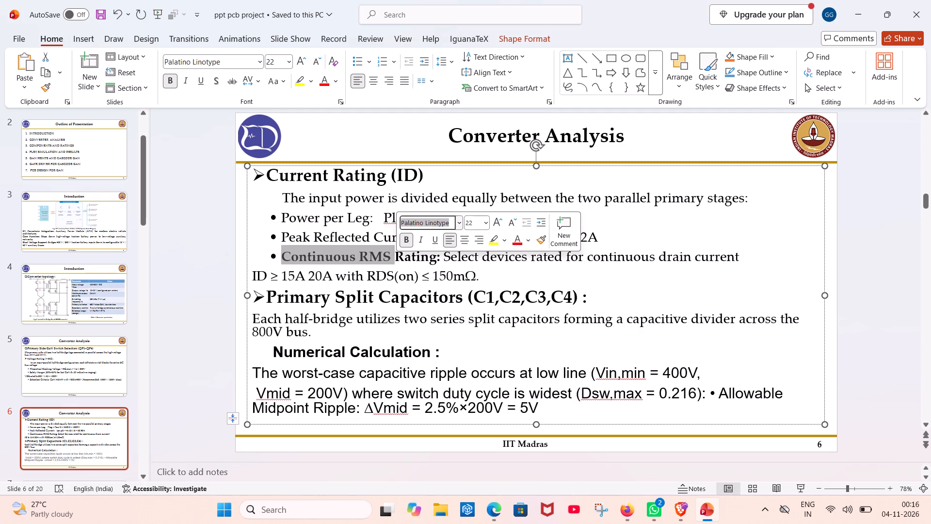
key("ctrl+c")
left_click_drag(272, 352, 596, 413)
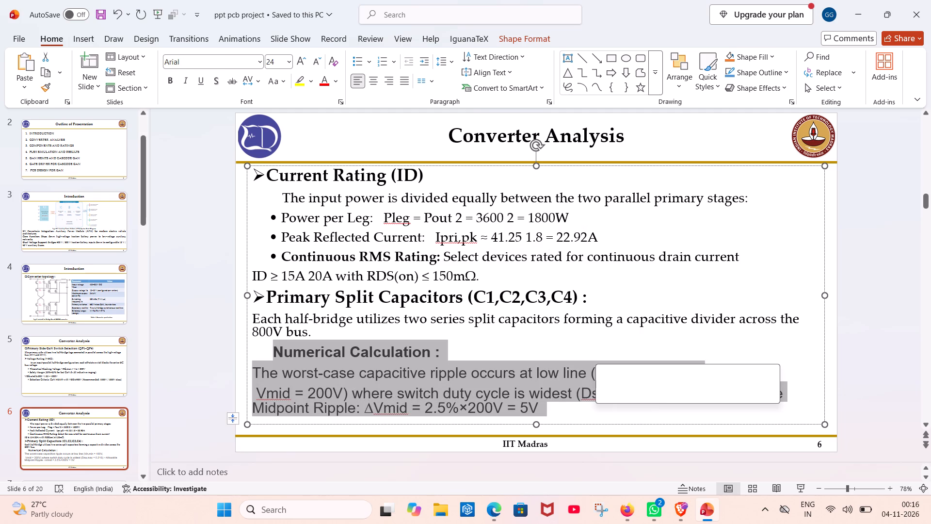
left_click_drag(631, 367, 632, 373)
left_click(632, 373)
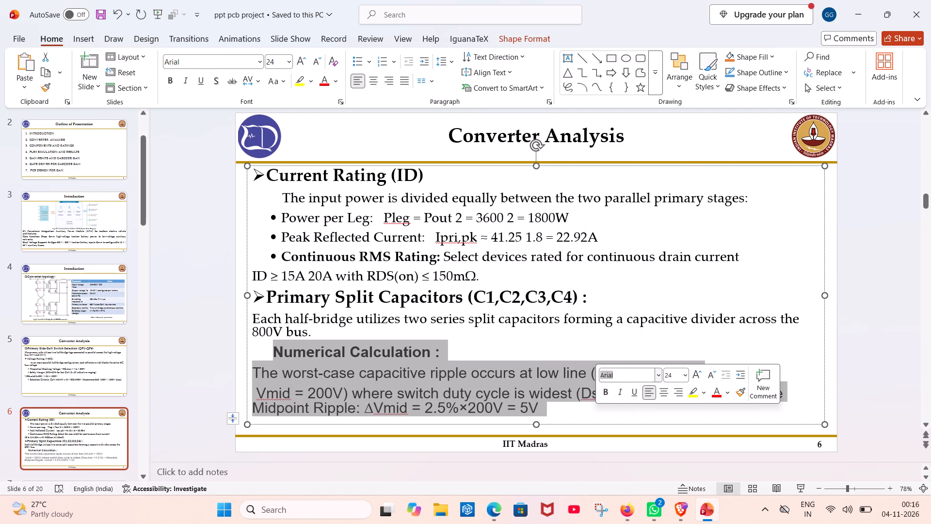
key("ctrl+v")
key("Return")
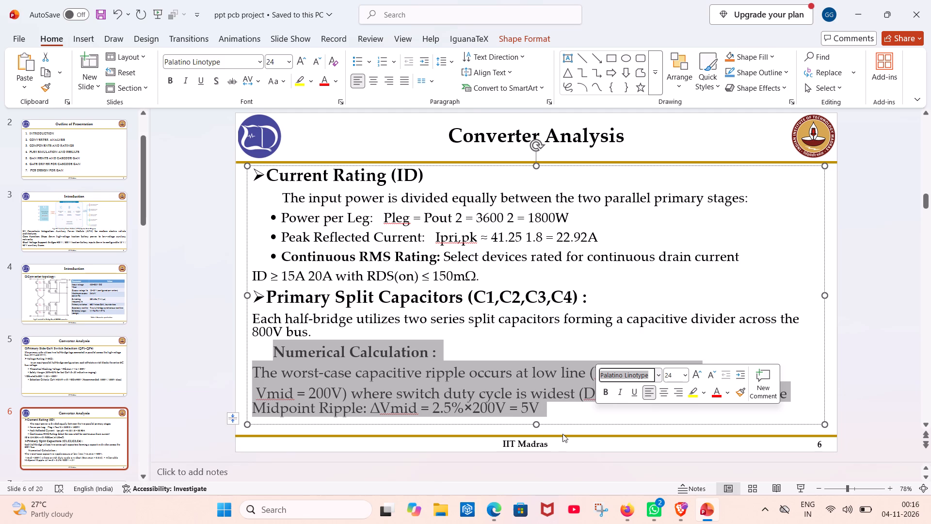
left_click(616, 415)
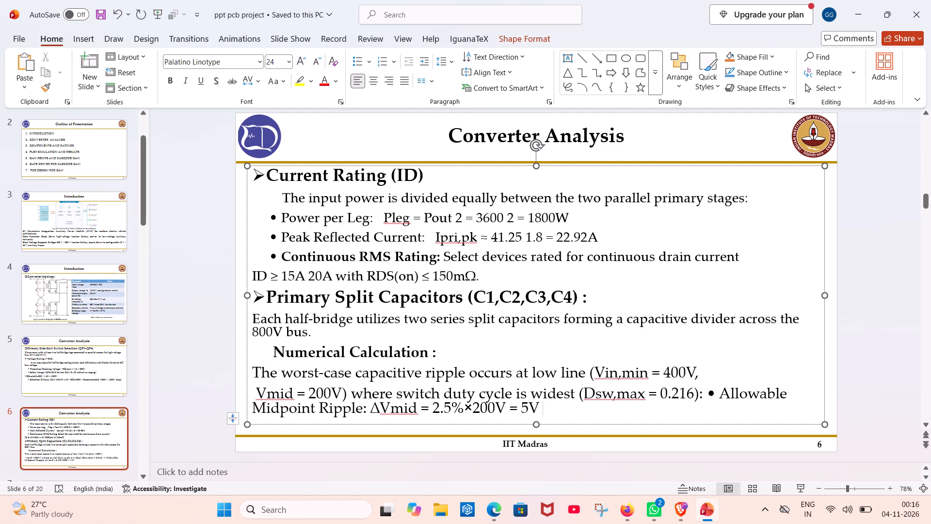
Rejoin the "Vmid = 200V)" line to the end of "Vin,min = 400V," with a single space between them.
left_click(260, 393)
key("BackSpace")
key("BackSpace")
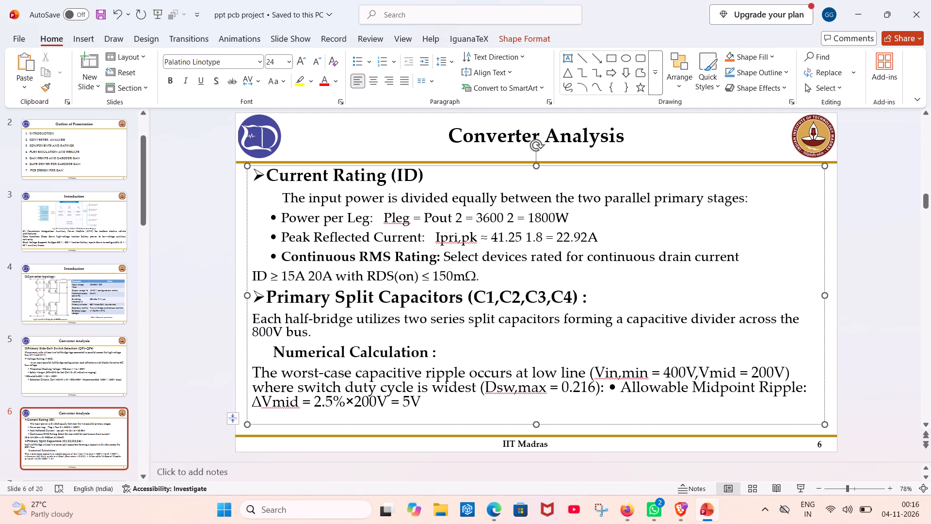
key("space")
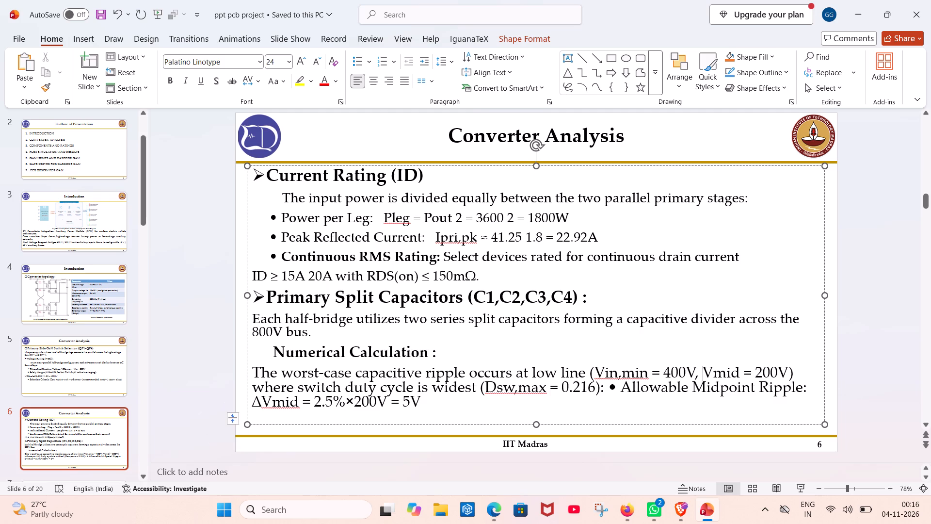
Move the Allowable Midpoint Ripple bullet onto its own line and indent it with five spaces.
left_click(608, 384)
key("Return")
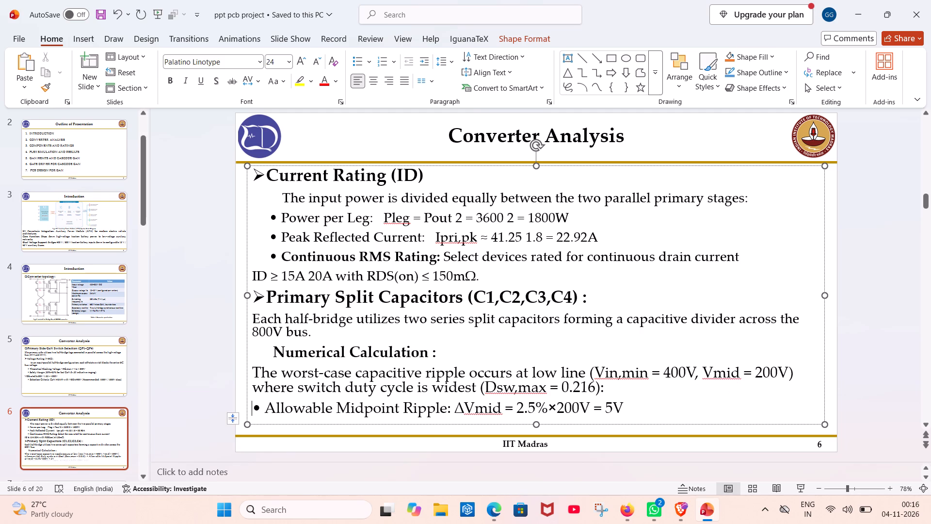
key("space")
key("space")
key("space")
key("space")
key("space")
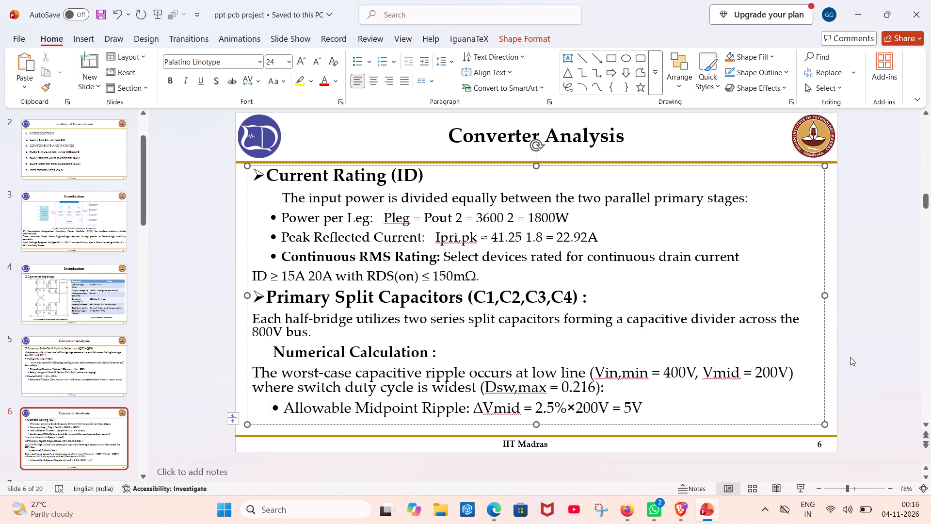
left_click(897, 355)
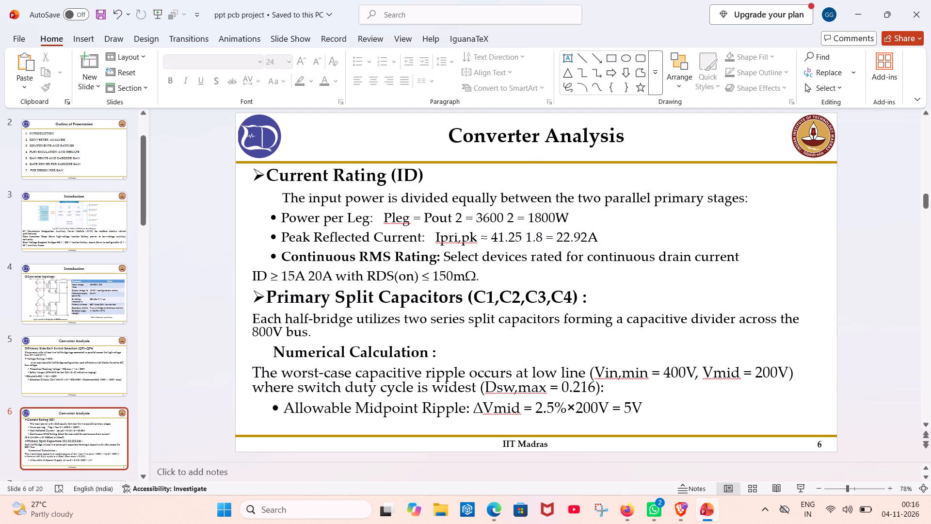
Review the Power per Leg formula on slide 6 and the content of the preceding Converter Analysis slide.
left_click(511, 218)
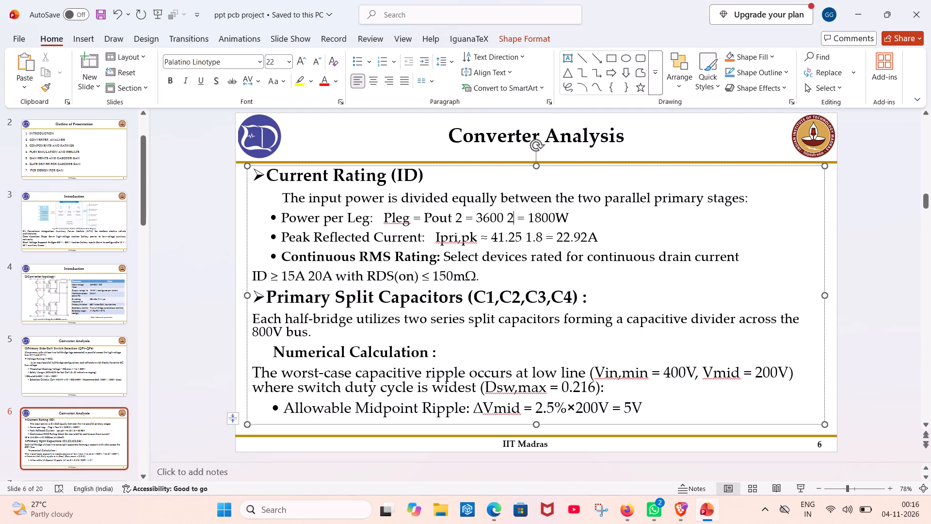
left_click(502, 216)
left_click(867, 216)
key("Up")
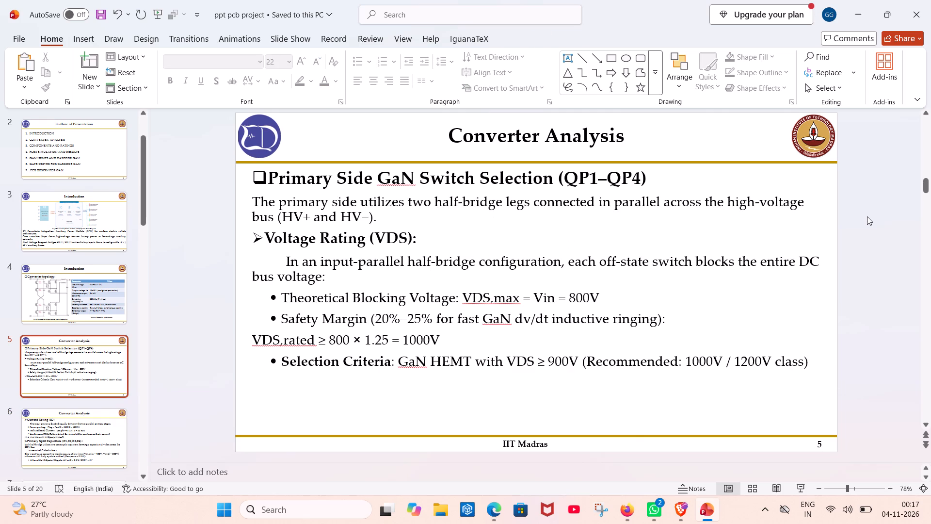
key("Down")
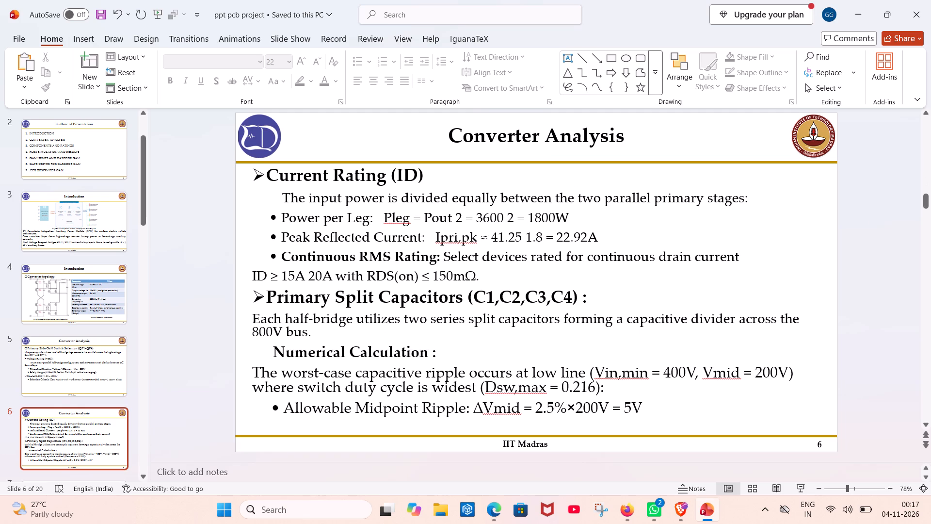
left_click(504, 224)
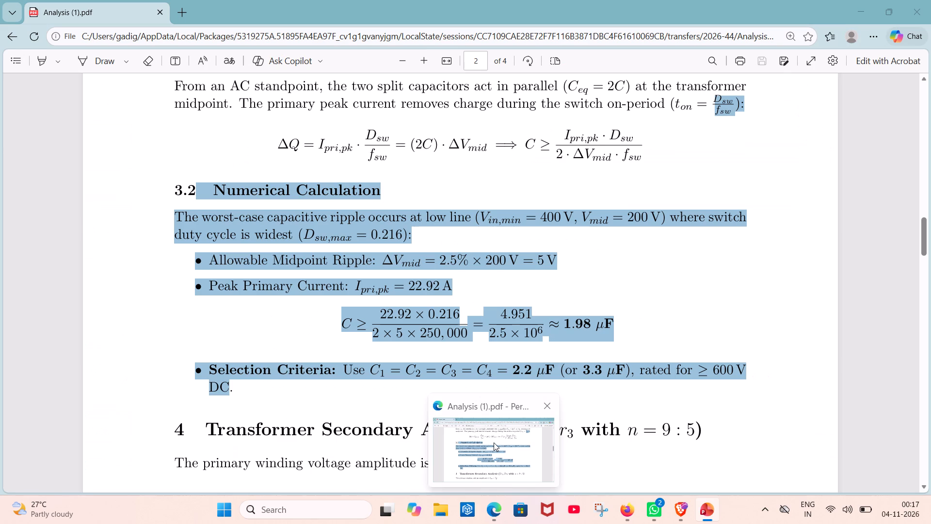
Switch to the Analysis PDF in Edge, look through it from Primary Split Capacitors to the last page, and close it.
left_click(480, 458)
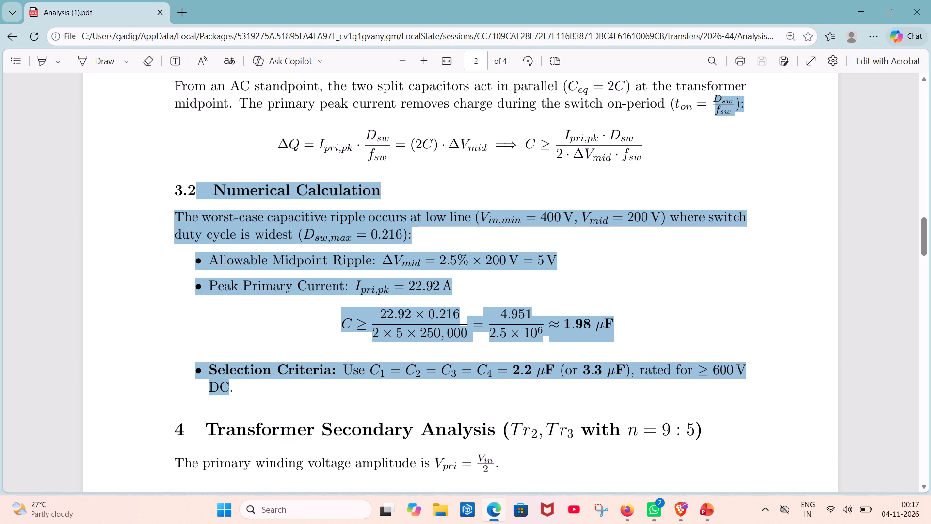
scroll(480, 458, "up", 3)
scroll(480, 458, "down", 1)
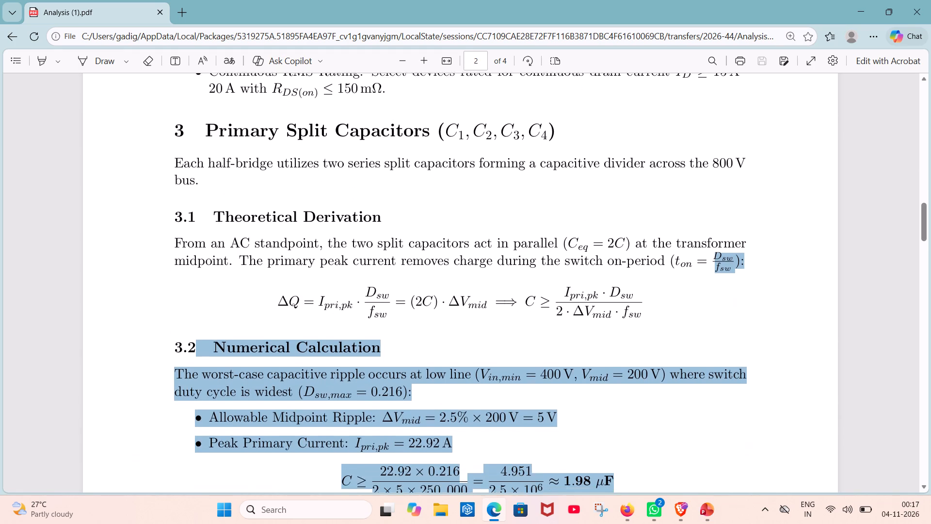
scroll(480, 458, "down", 1)
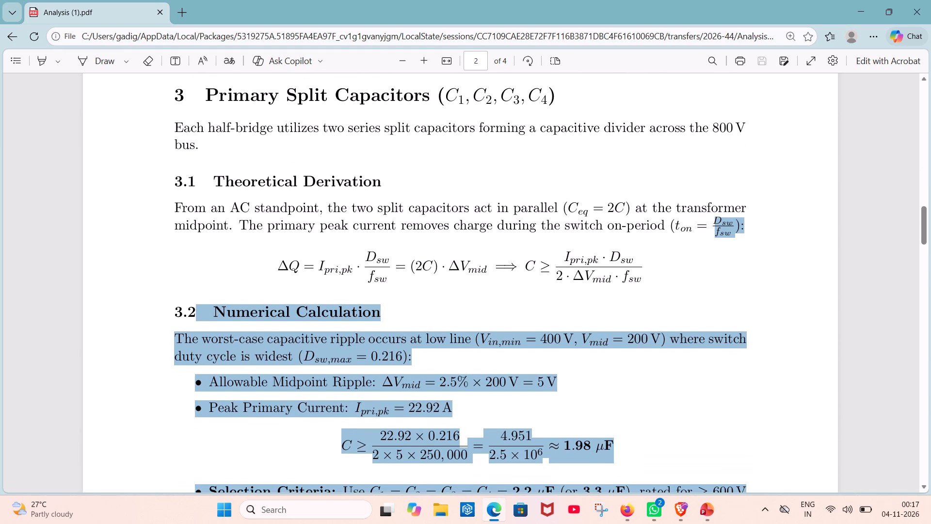
scroll(480, 458, "down", 3)
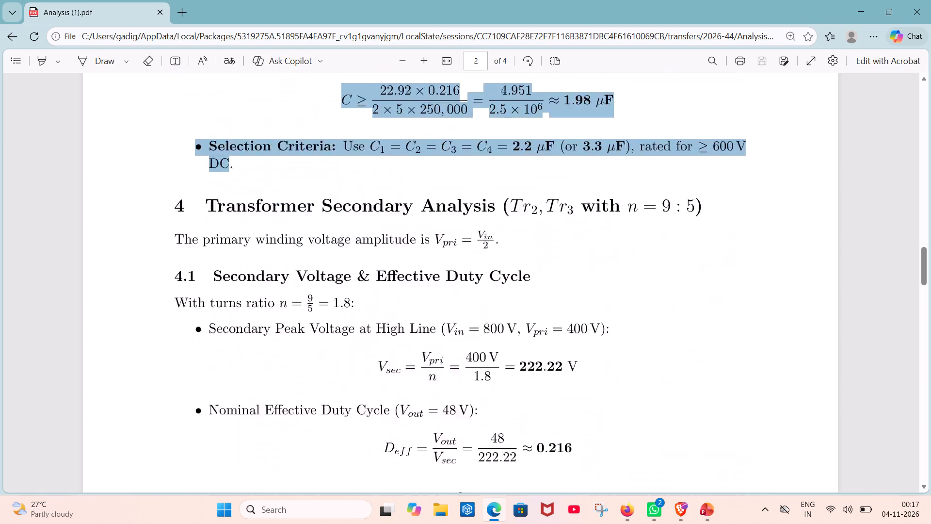
scroll(480, 458, "down", 8)
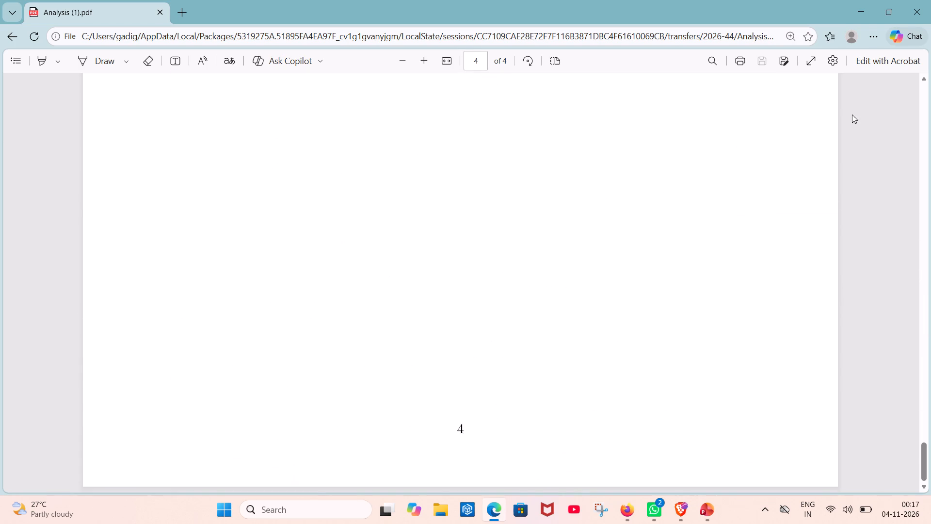
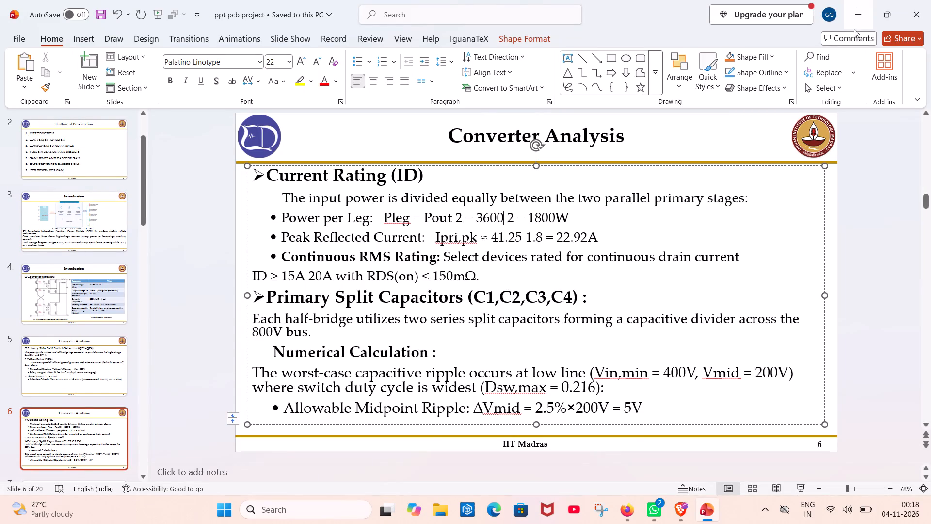
Minimize the presentation window to show the desktop.
left_click(853, 8)
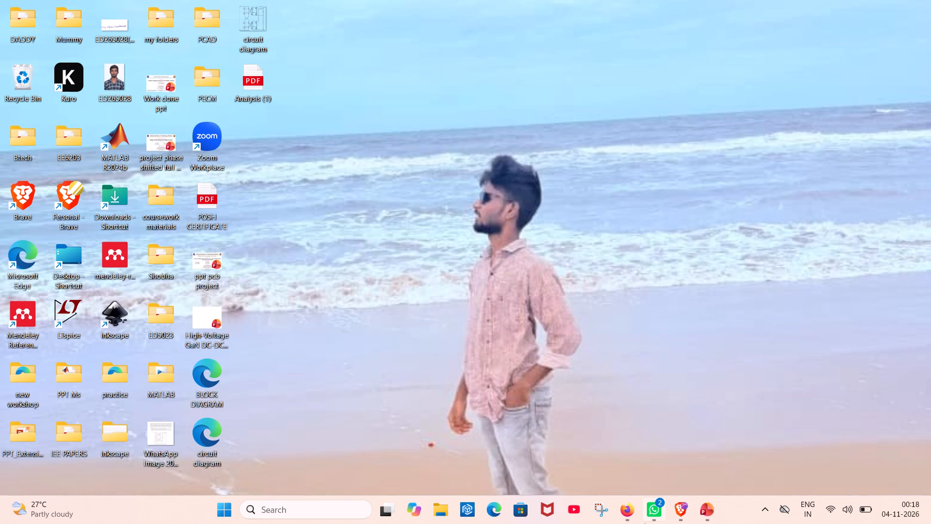
Switch to Brave, search for a PDF to Word converter in a new tab, and open the iLovePDF conversion page.
left_click(674, 512)
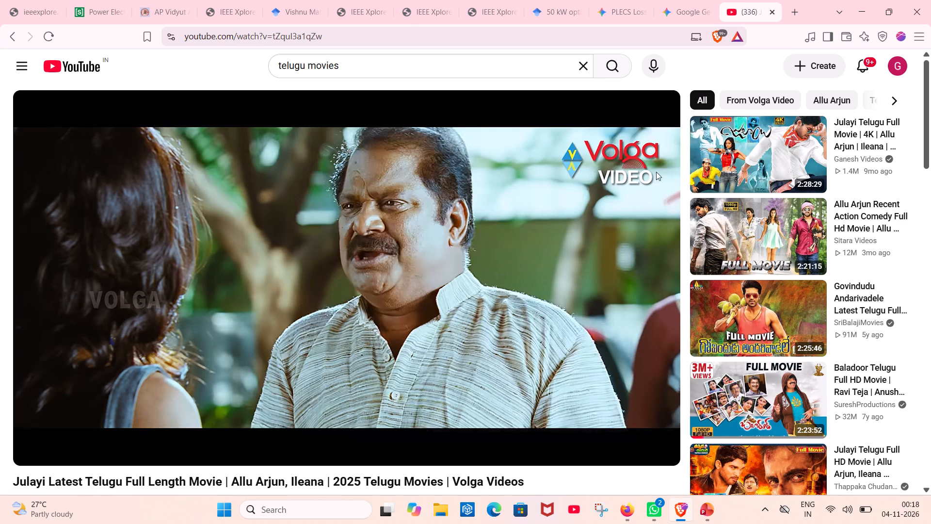
left_click(793, 7)
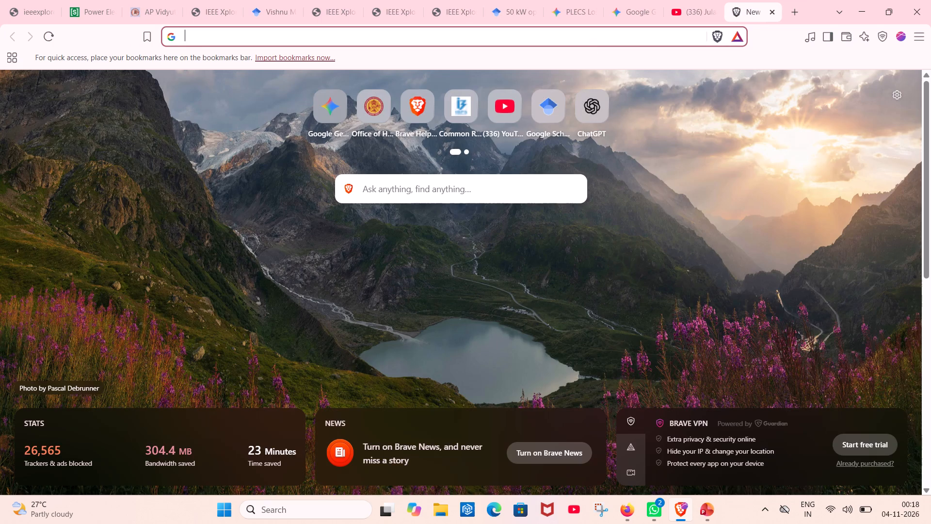
key("p")
type("df")
key("space")
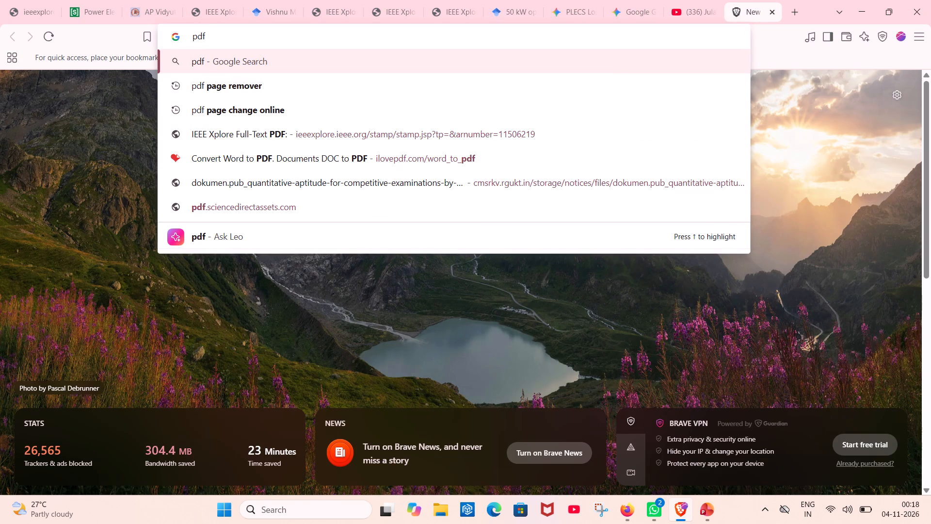
type("to w")
type("orf")
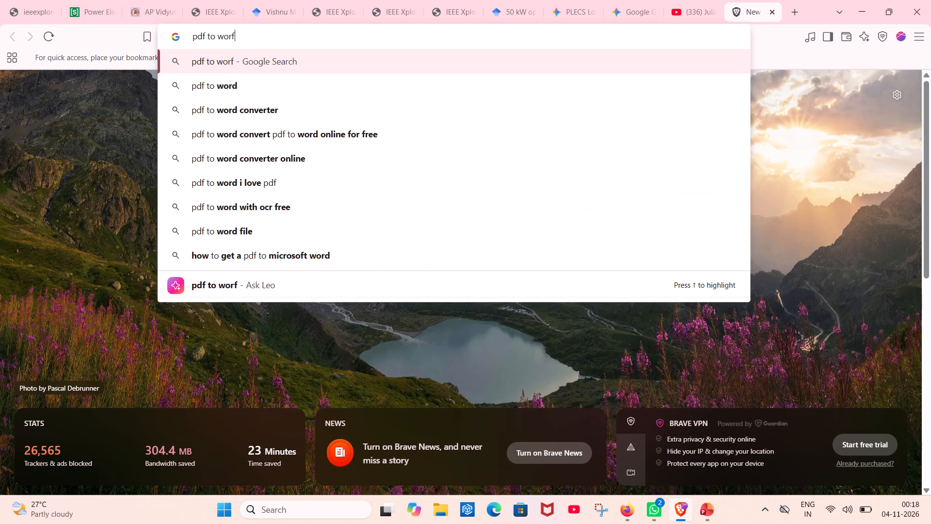
left_click(348, 109)
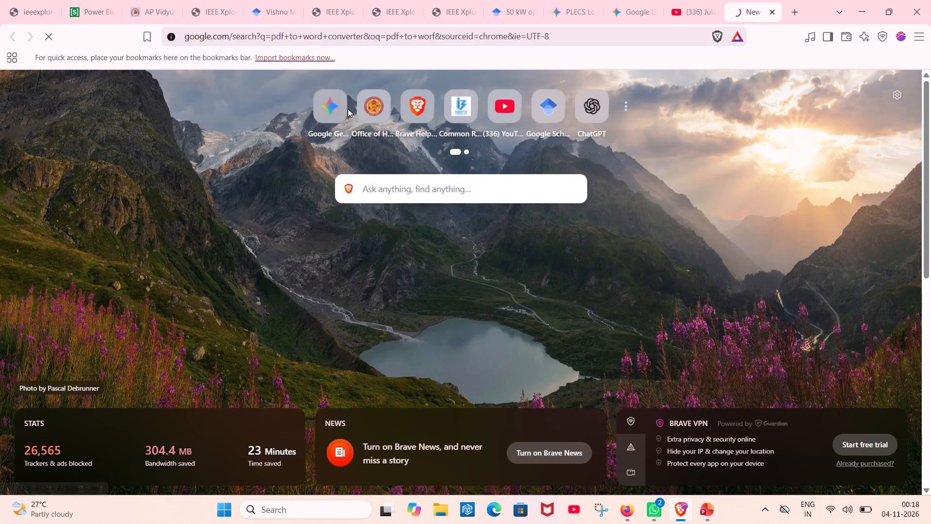
left_click(302, 193)
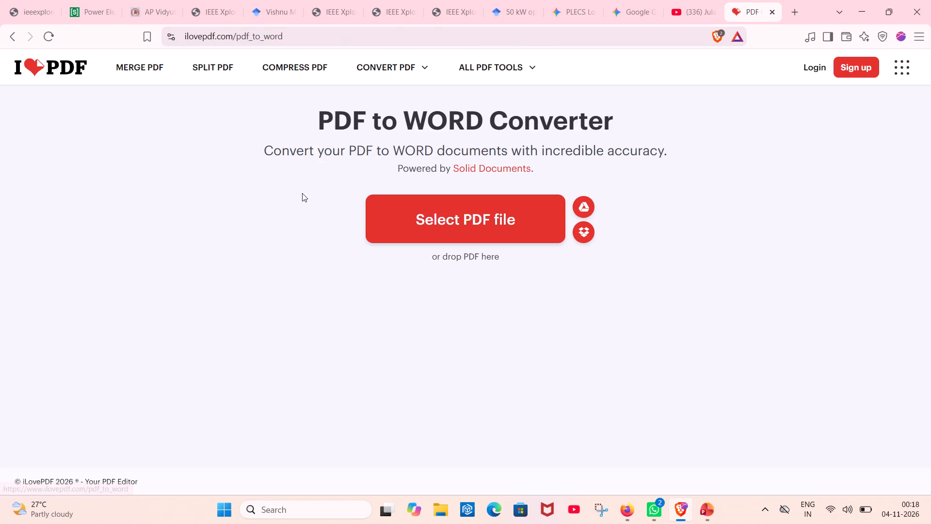
Upload Analysis (1).pdf from the Desktop to iLovePDF and convert it to a Word document.
left_click(417, 215)
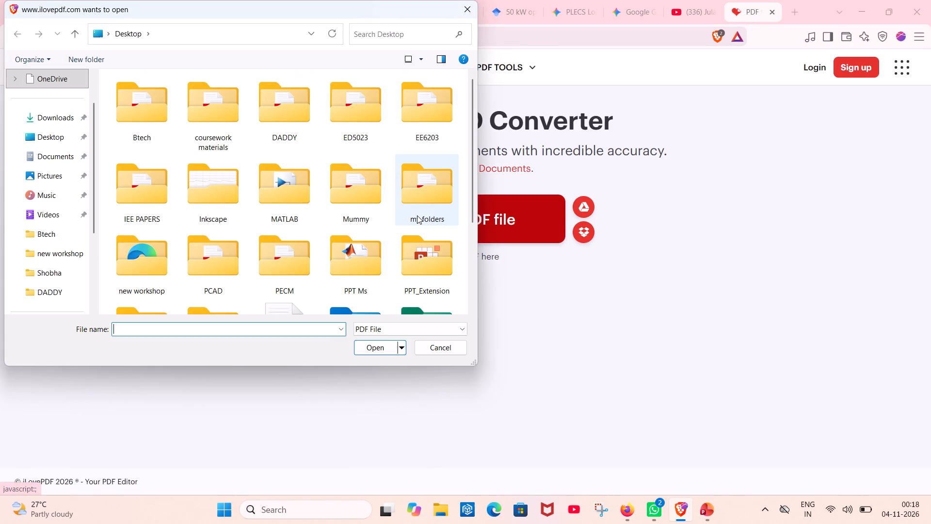
scroll(309, 191, "down", 3)
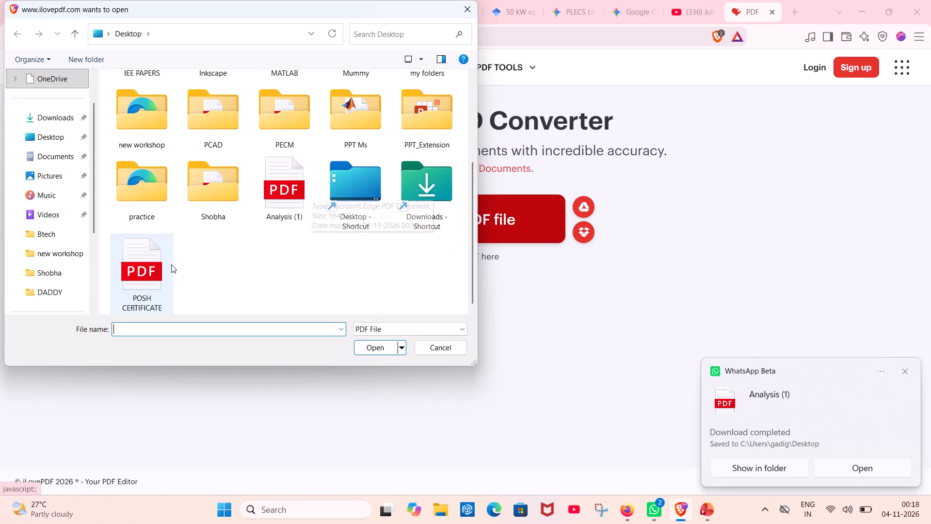
left_click(268, 200)
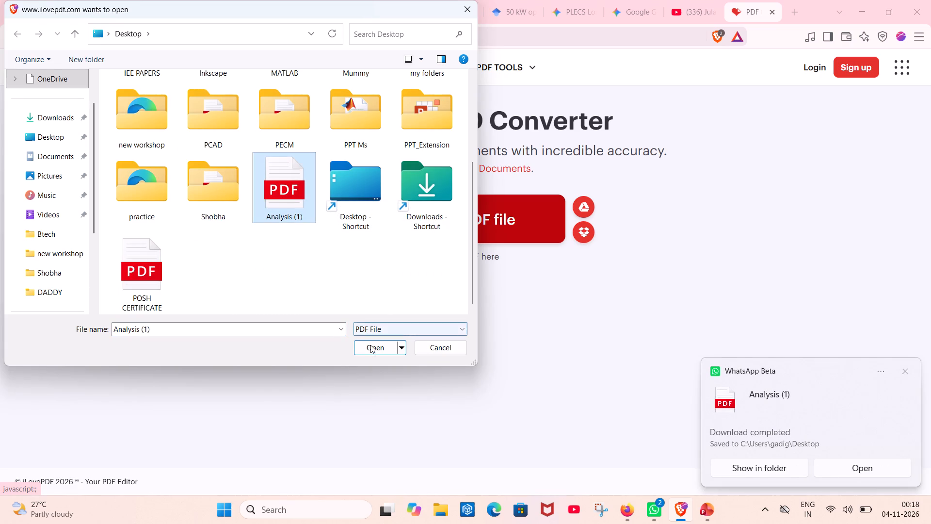
left_click(373, 351)
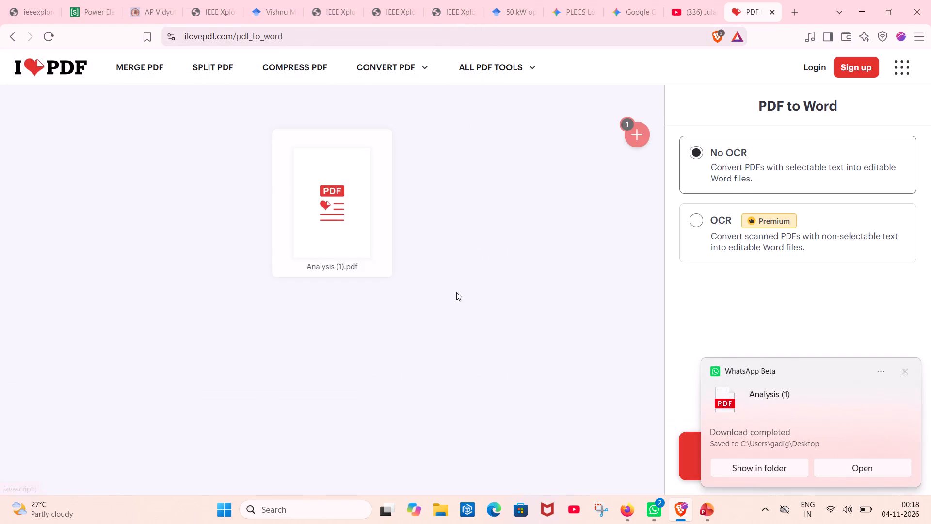
left_click(687, 470)
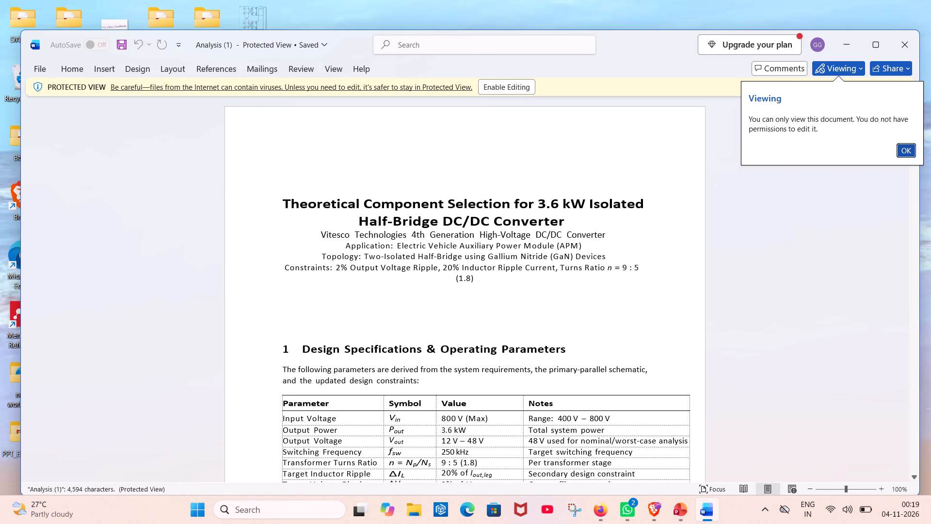
left_click(511, 87)
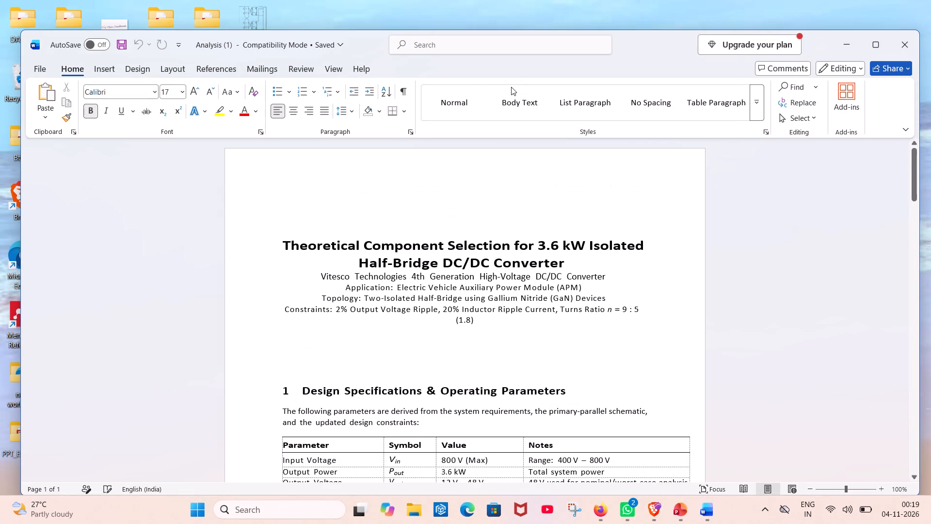
Examine the design specifications table and the Primary Side GaN Switch Selection section in the converted Word document.
scroll(514, 263, "down", 2)
scroll(514, 263, "up", 1)
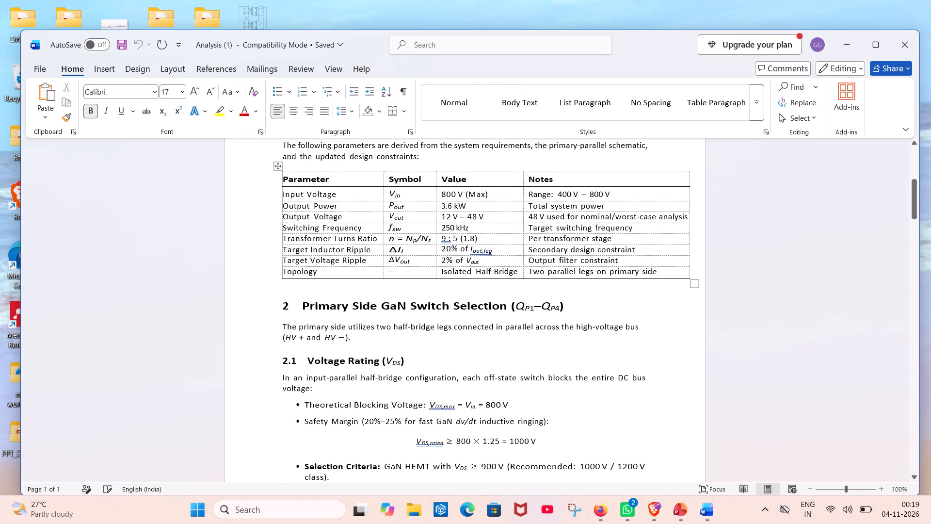
scroll(514, 263, "up", 2)
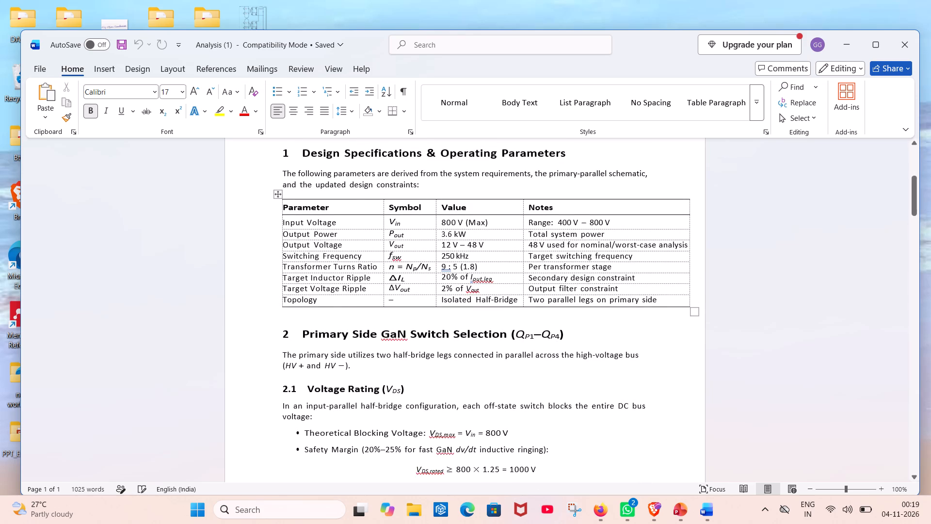
scroll(514, 263, "up", 1, "ctrl")
scroll(514, 263, "up", 1)
scroll(514, 263, "up", 1, "ctrl")
left_click(457, 294)
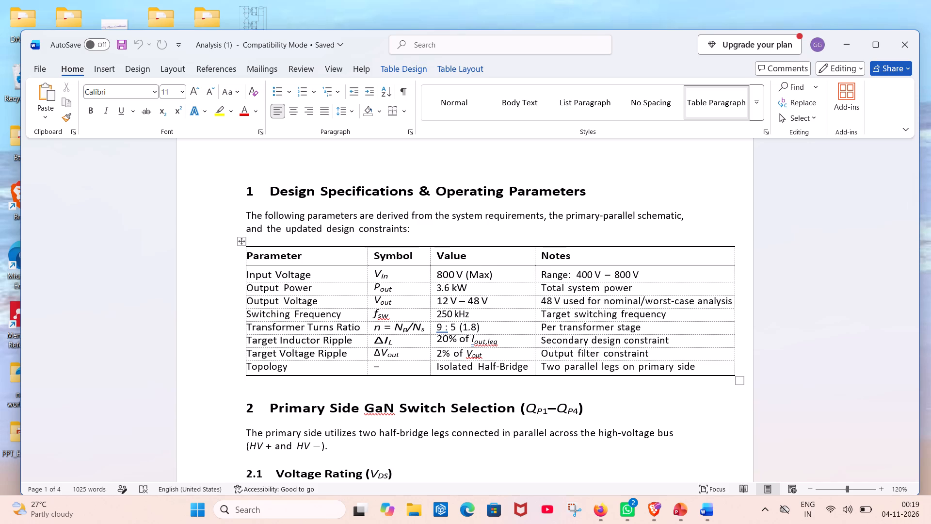
scroll(457, 294, "down", 2)
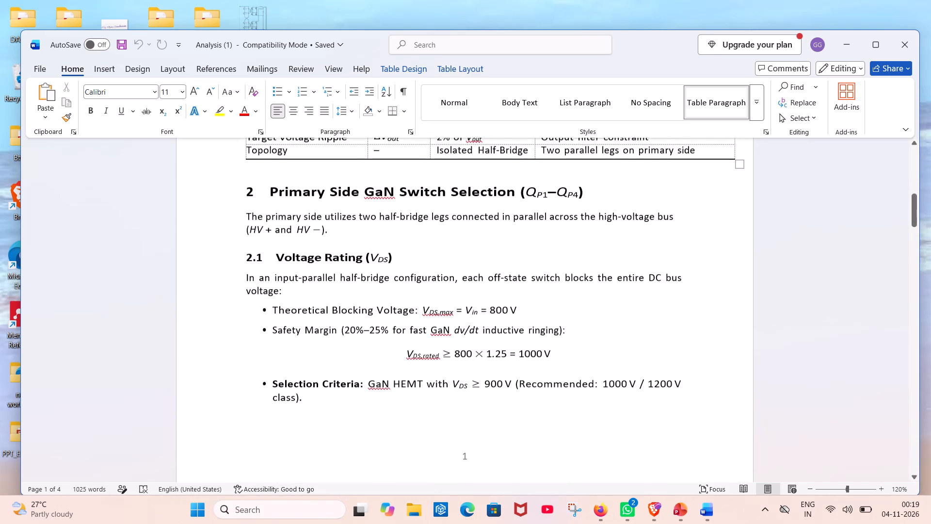
scroll(457, 294, "down", 1)
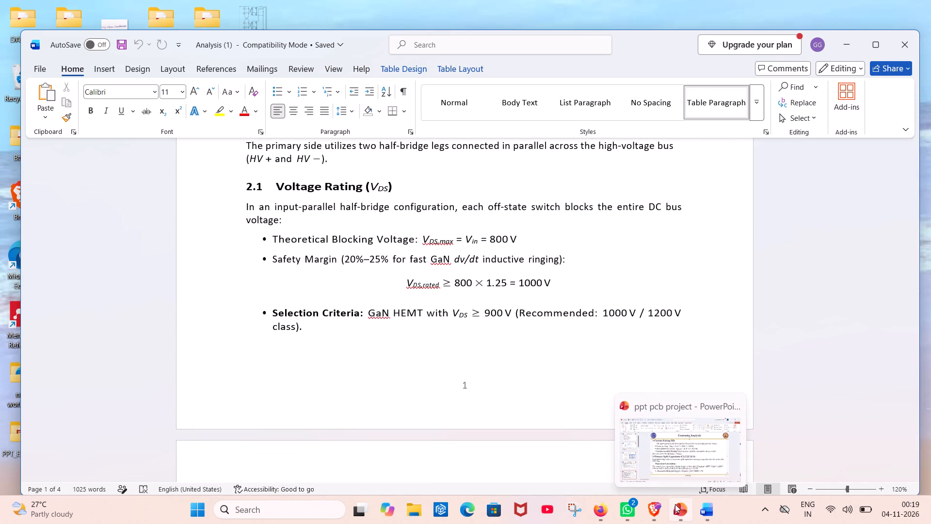
Switch to the ppt pcb project presentation and review the Converter Analysis content on slides 5 and 6.
left_click(671, 466)
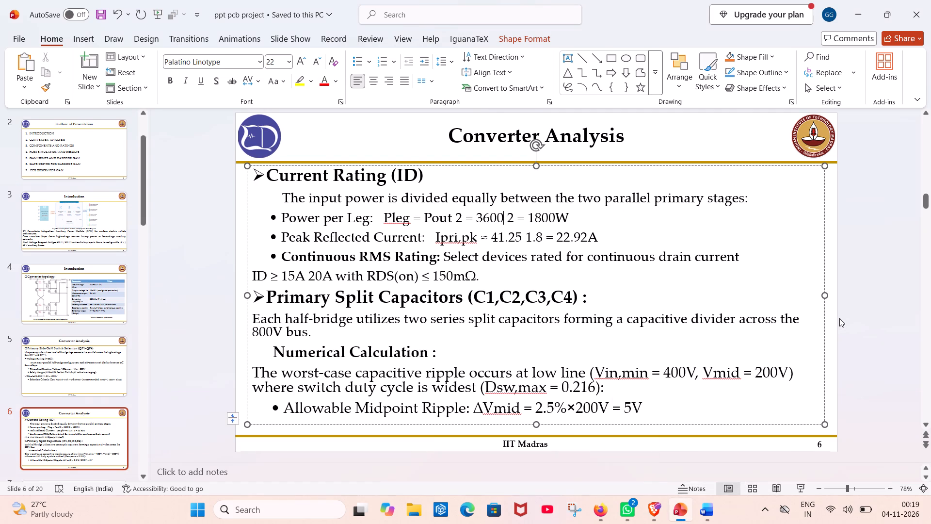
left_click(874, 301)
key("Up")
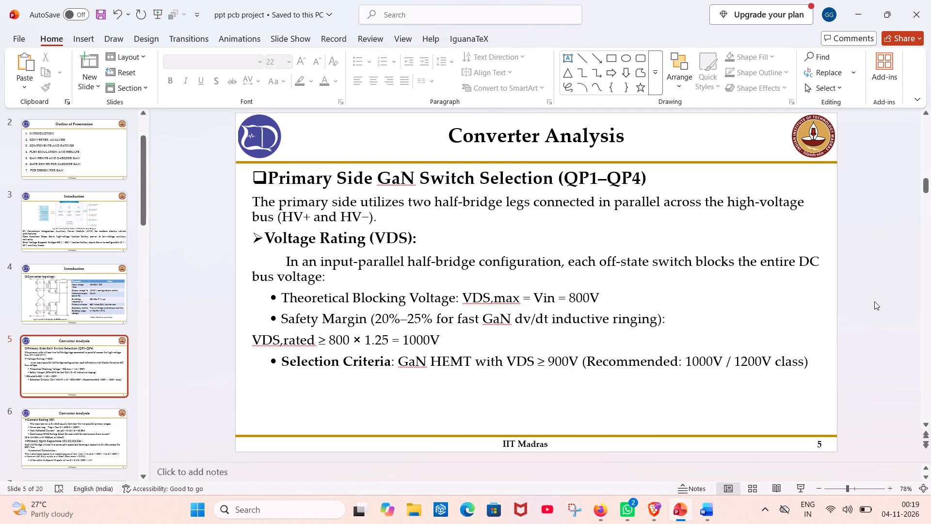
key("Down")
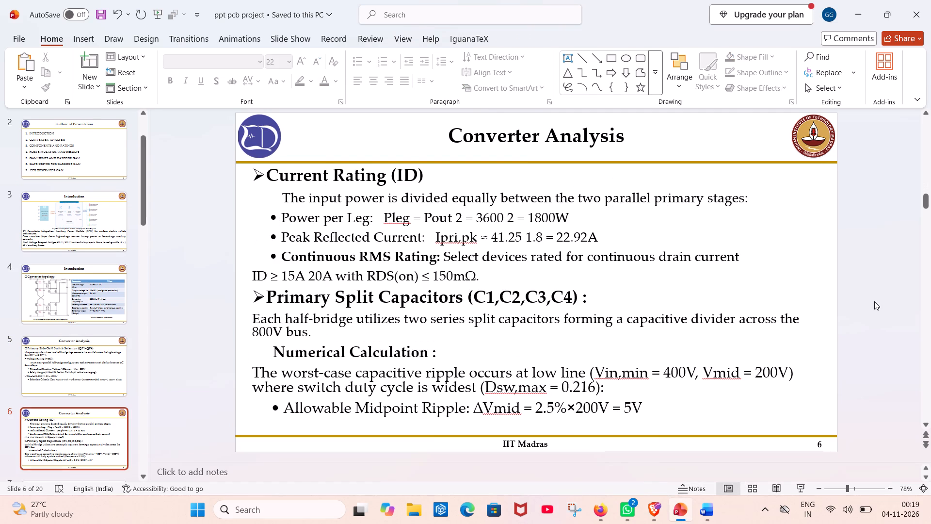
key("Up")
key("Down")
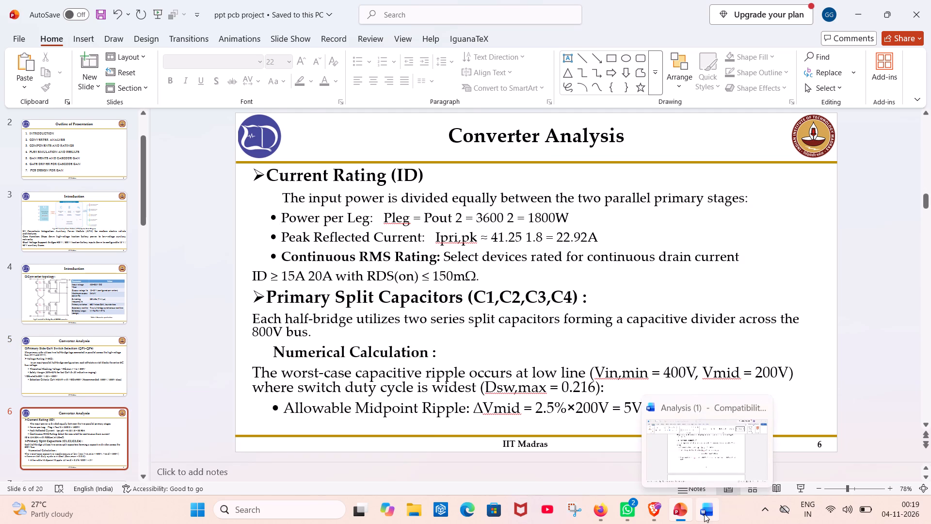
Copy the three Current Rating bullets from section 2.2 of the Word document and return to slide 6 in PowerPoint.
left_click(696, 421)
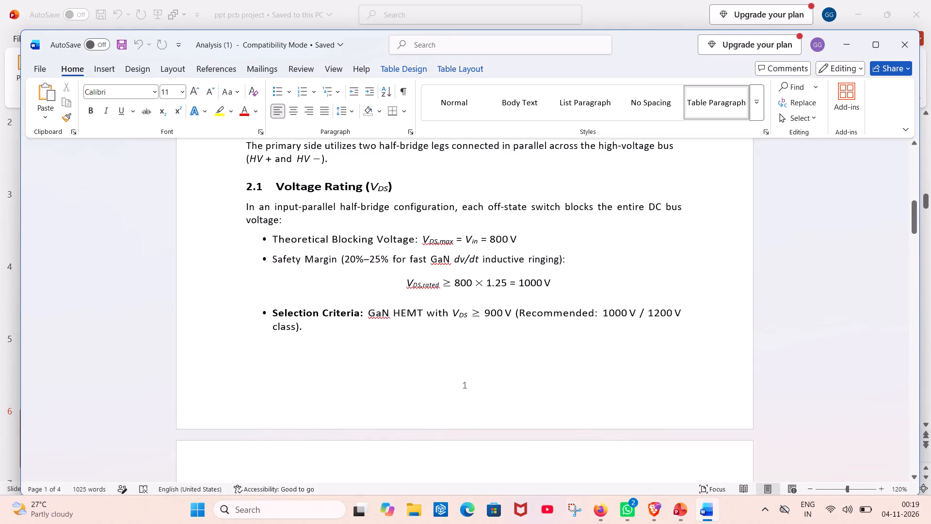
key("Down")
key("Down")
key("Down")
key("Down")
key("Down")
key("Down")
key("Down")
key("Down")
key("Down")
key("Down")
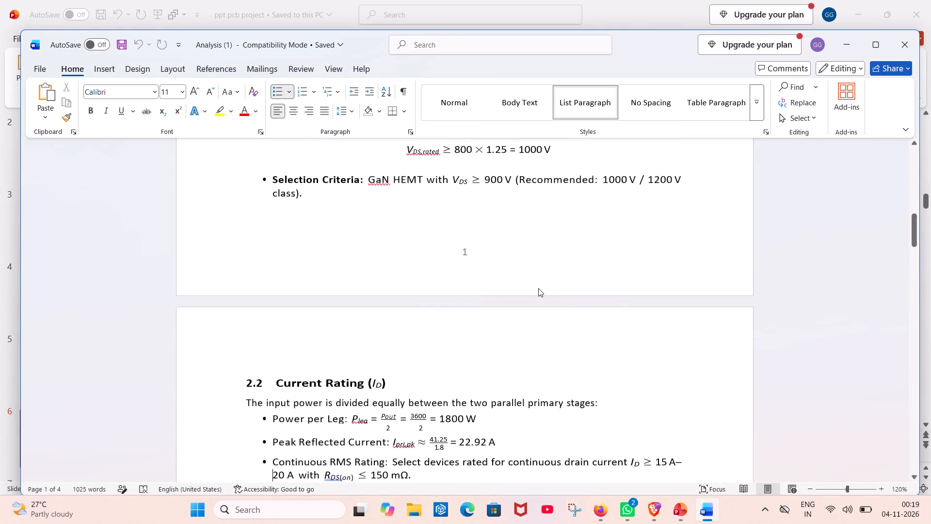
key("Down")
key("Down")
key("Down")
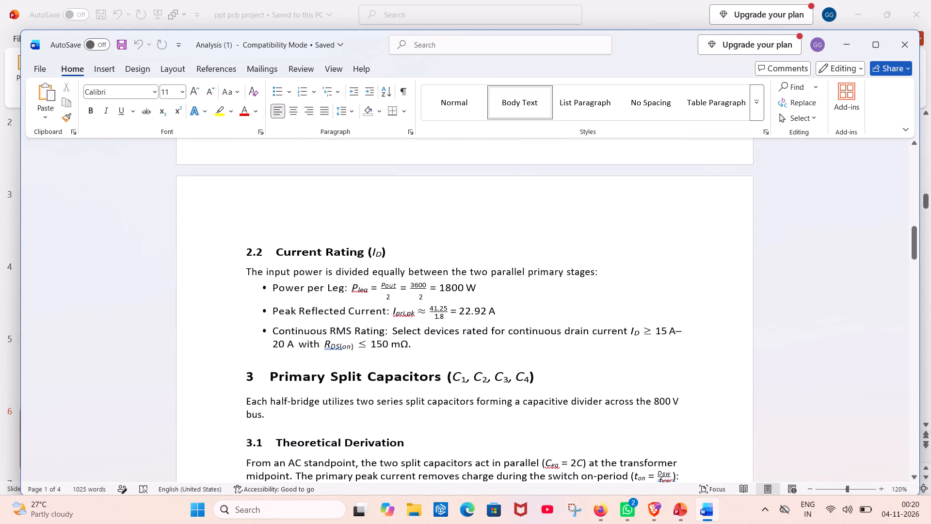
scroll(538, 288, "up", 2, "ctrl")
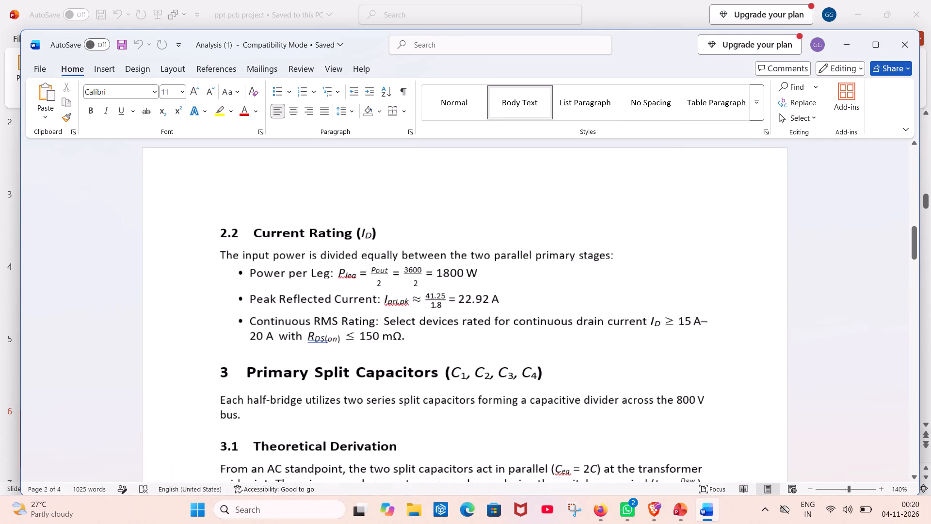
scroll(538, 288, "up", 3, "ctrl")
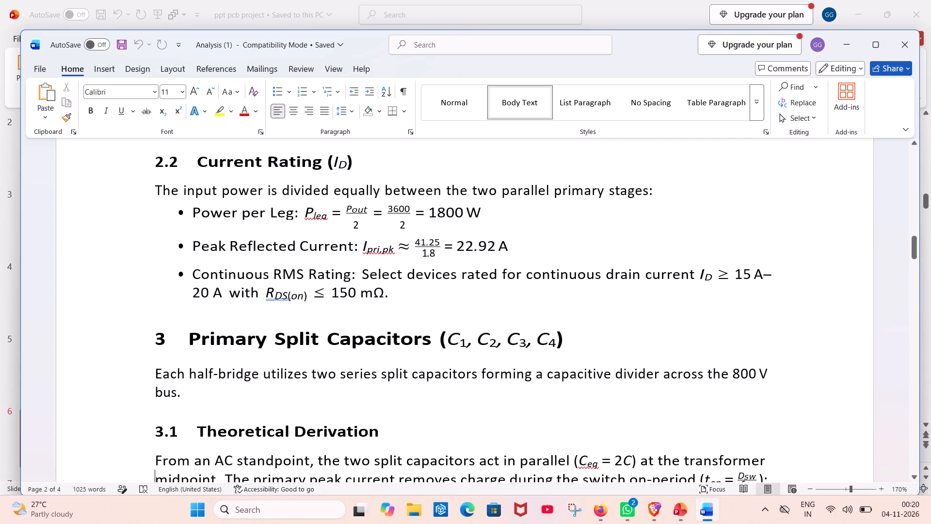
left_click_drag(177, 213, 454, 260)
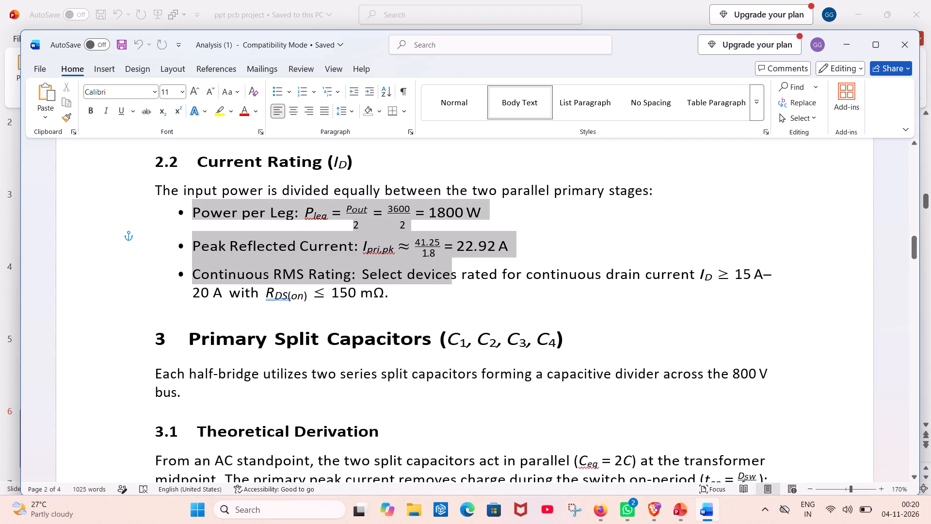
left_click_drag(454, 260, 491, 308)
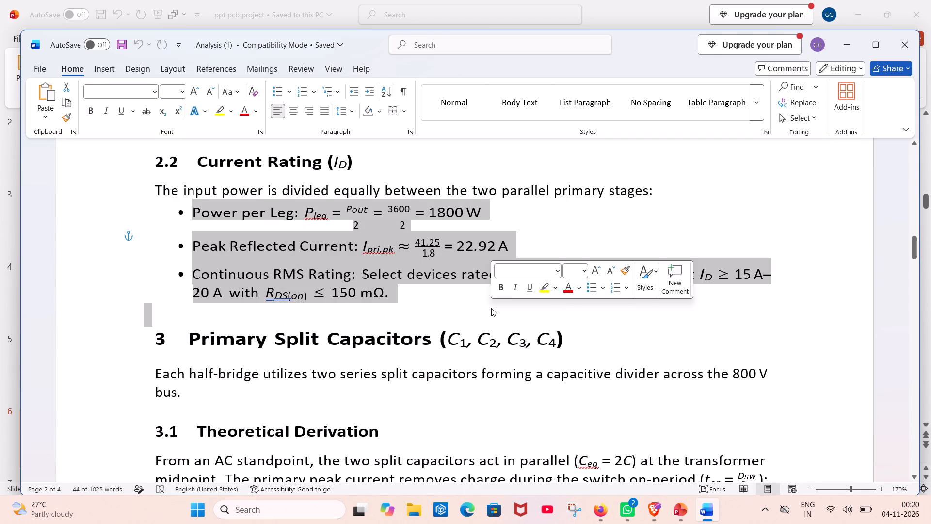
key("ctrl+c")
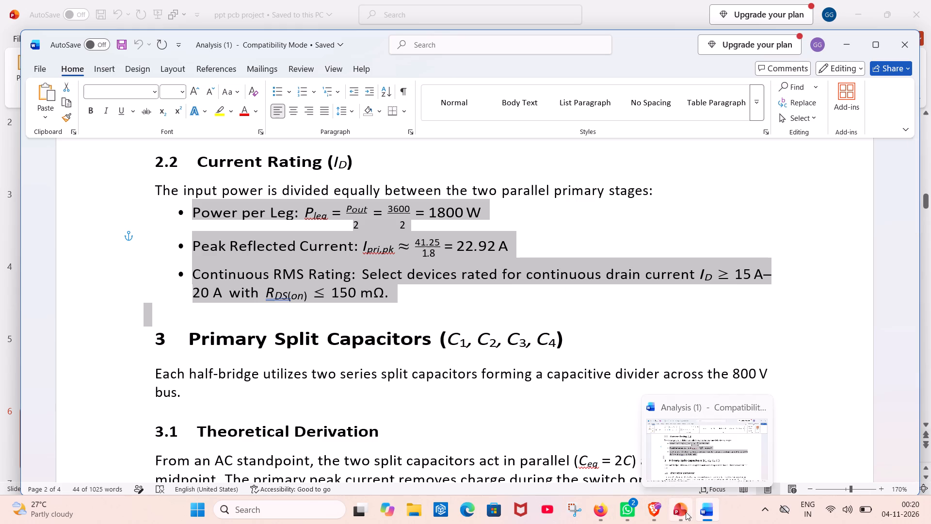
left_click(662, 449)
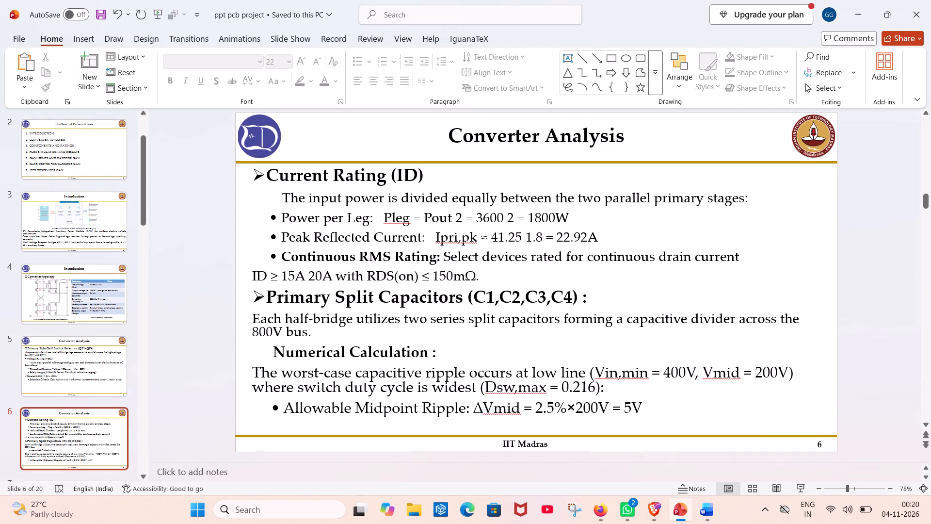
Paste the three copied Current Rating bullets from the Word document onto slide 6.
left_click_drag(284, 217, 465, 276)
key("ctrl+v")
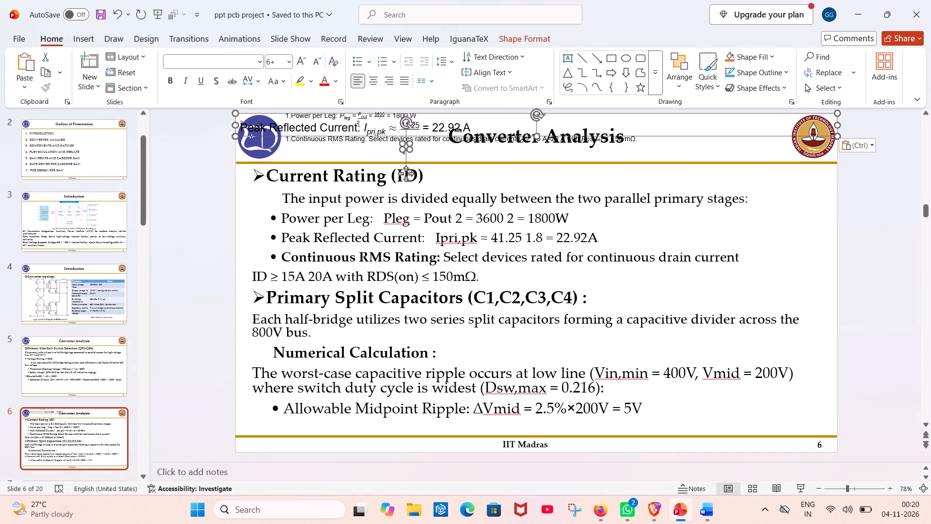
Add the missing division slashes to the Power per Leg formula so it reads Pout/ 2 = 3600 /2.
left_click(452, 222)
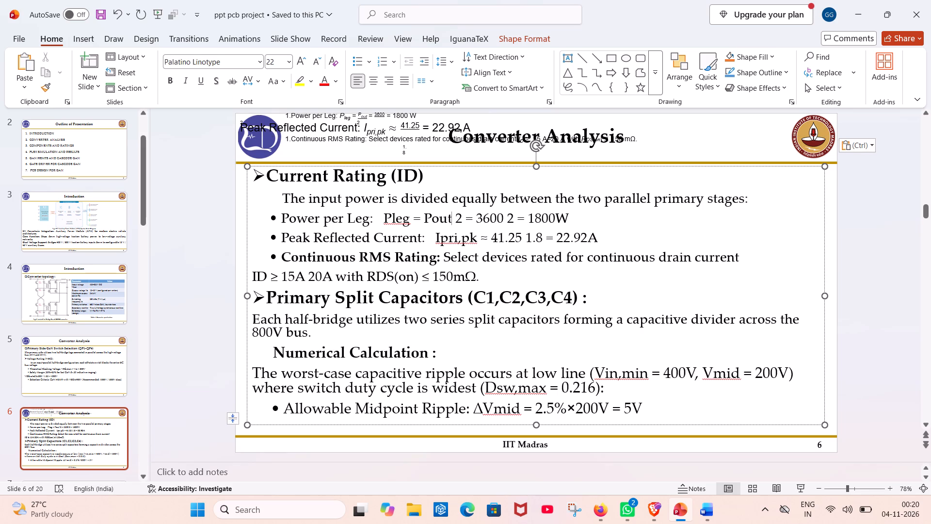
key("shift+question")
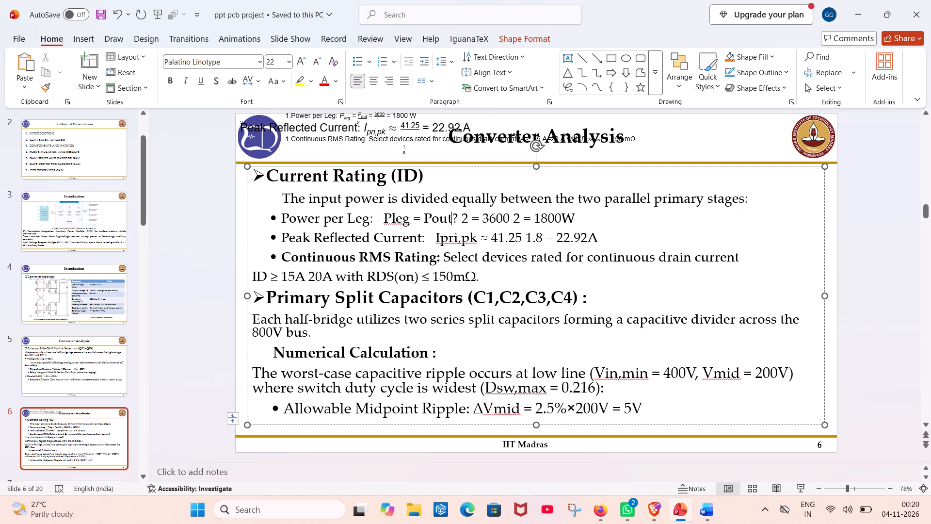
key("BackSpace")
key("slash")
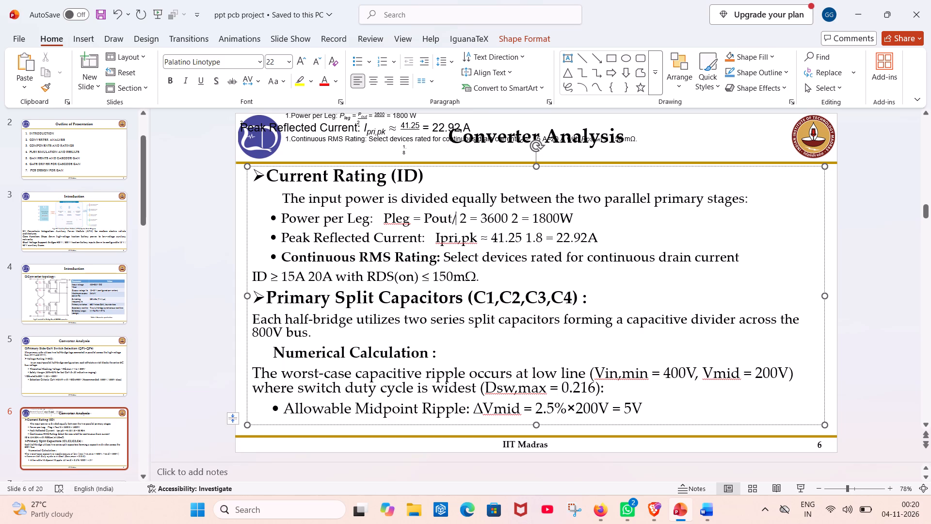
left_click(511, 216)
key("slash")
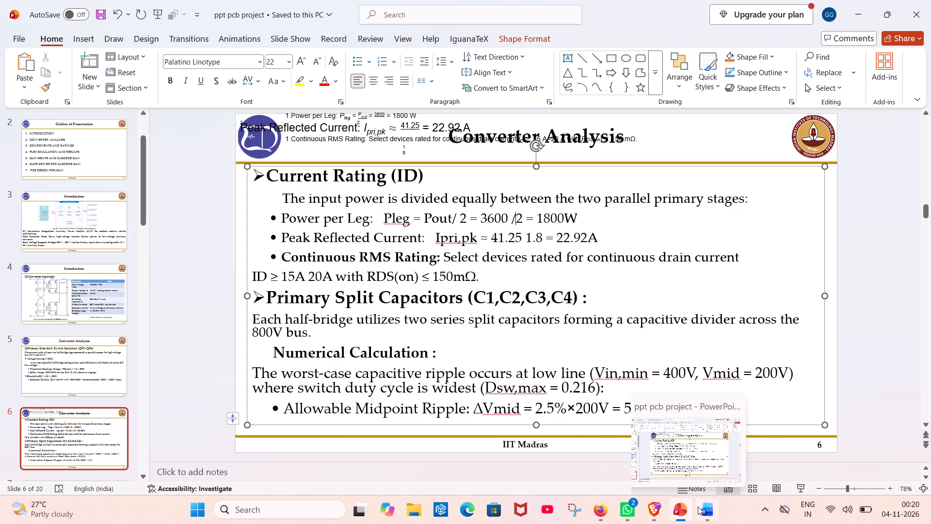
Check the Word document's Current Rating formulas and add the division slash before 1.8 in slide 6's Peak Reflected Current formula.
left_click(664, 443)
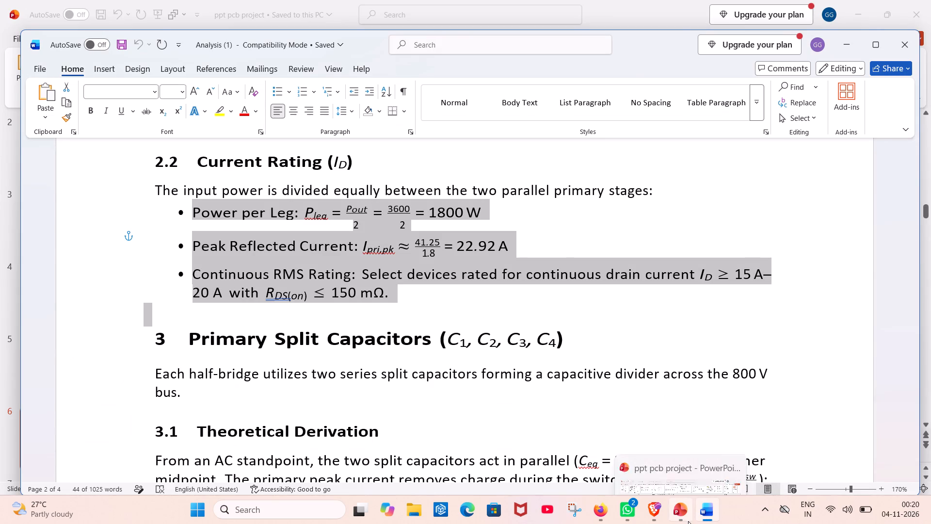
left_click(667, 423)
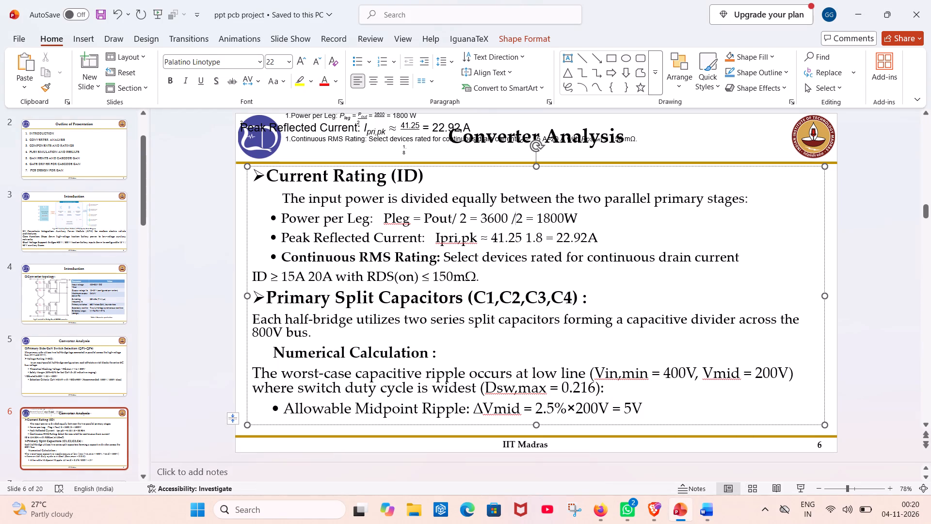
left_click(525, 237)
key("slash")
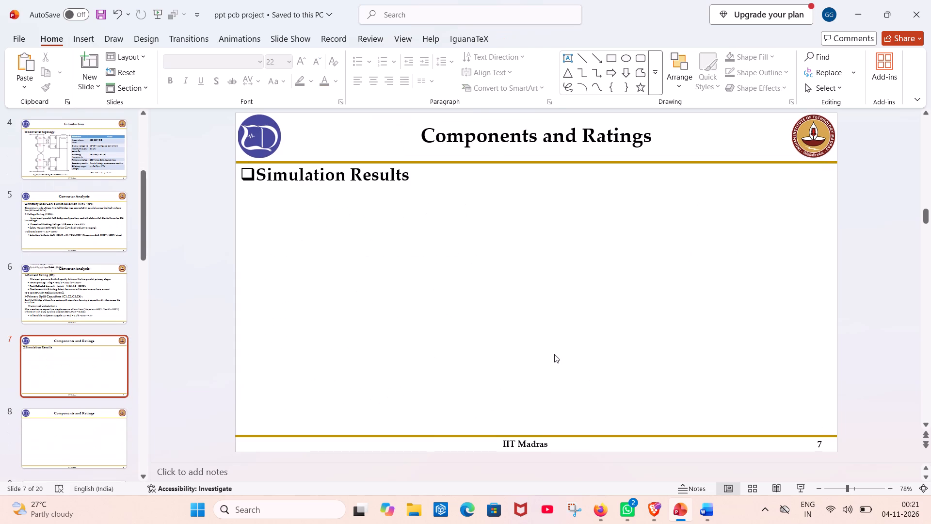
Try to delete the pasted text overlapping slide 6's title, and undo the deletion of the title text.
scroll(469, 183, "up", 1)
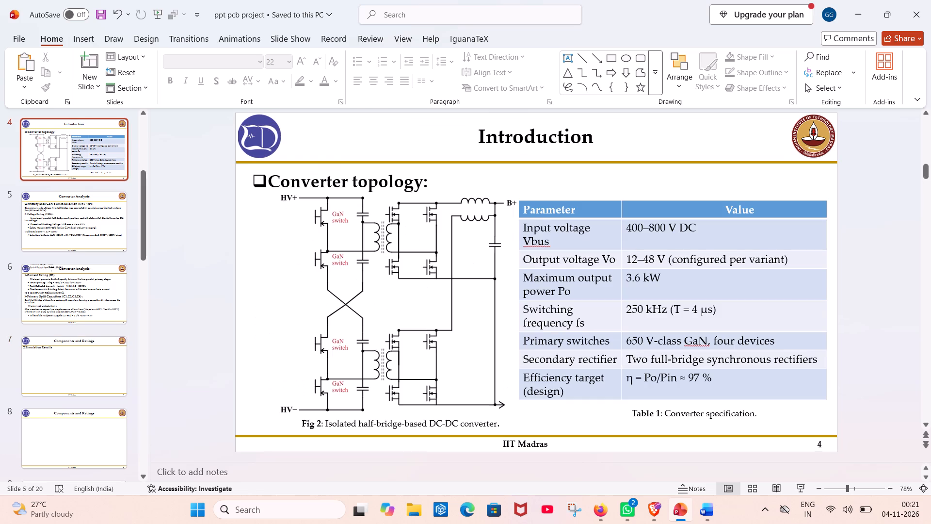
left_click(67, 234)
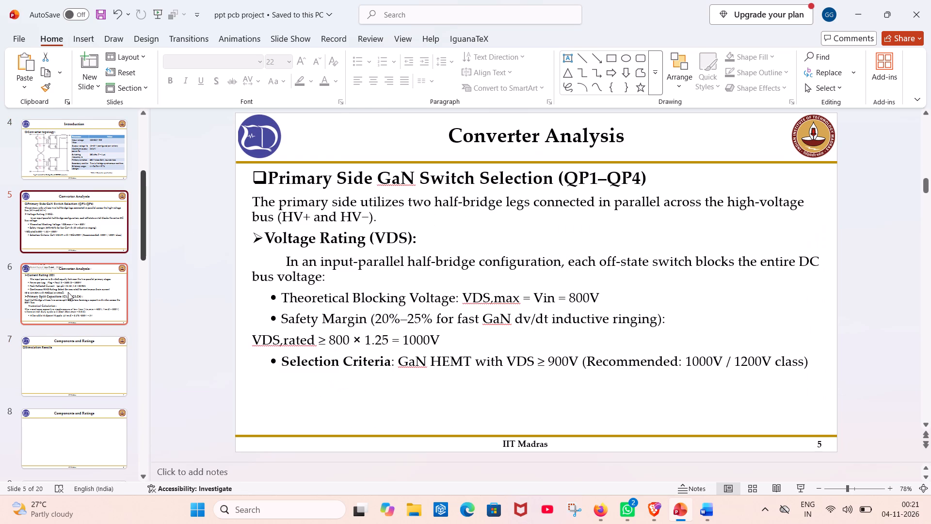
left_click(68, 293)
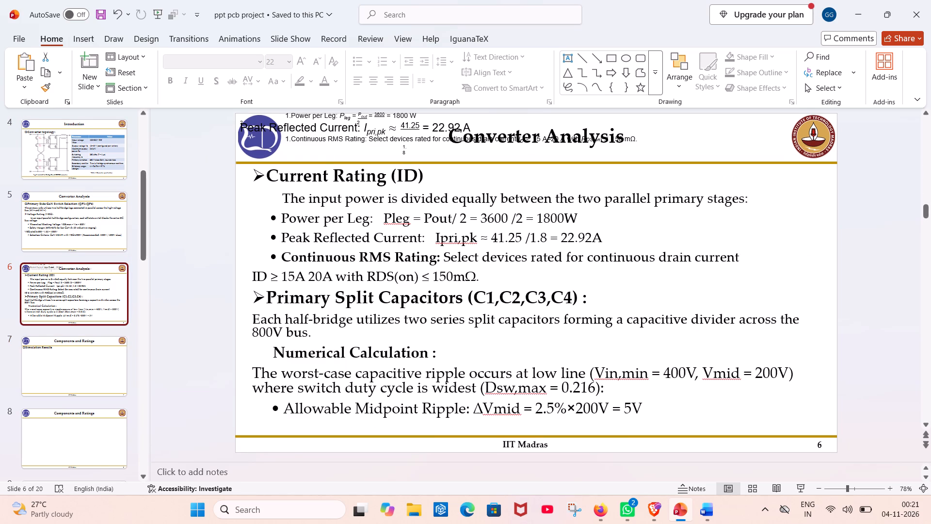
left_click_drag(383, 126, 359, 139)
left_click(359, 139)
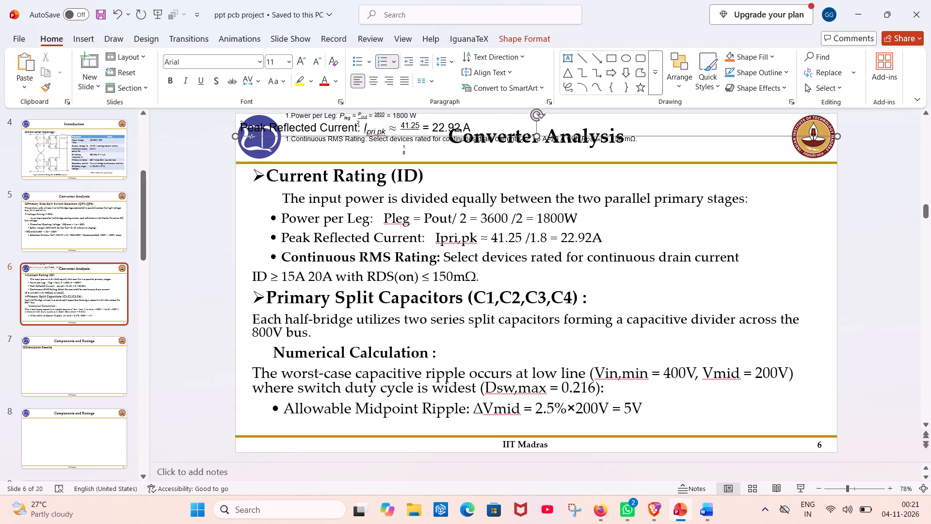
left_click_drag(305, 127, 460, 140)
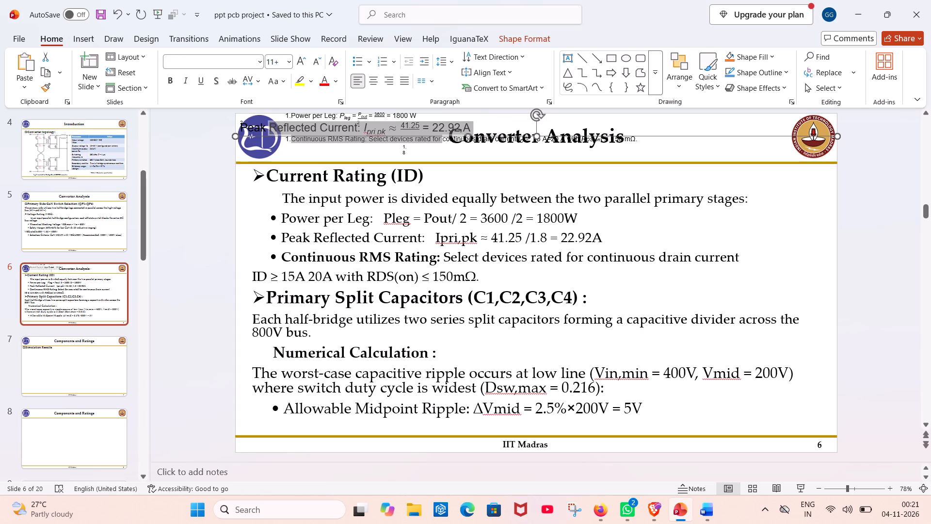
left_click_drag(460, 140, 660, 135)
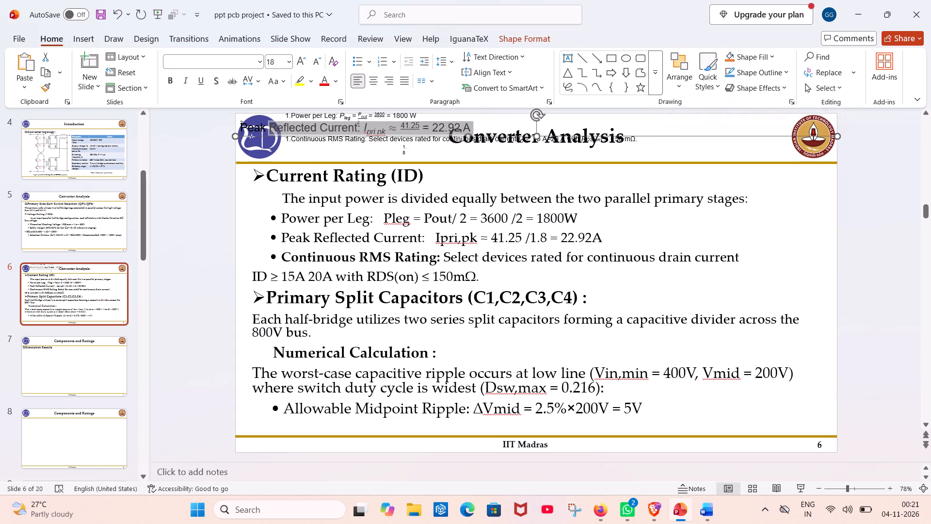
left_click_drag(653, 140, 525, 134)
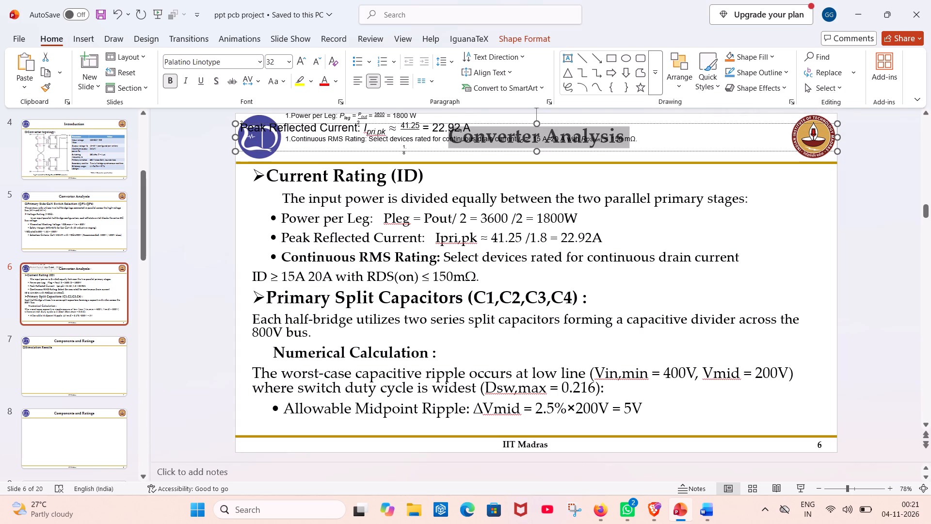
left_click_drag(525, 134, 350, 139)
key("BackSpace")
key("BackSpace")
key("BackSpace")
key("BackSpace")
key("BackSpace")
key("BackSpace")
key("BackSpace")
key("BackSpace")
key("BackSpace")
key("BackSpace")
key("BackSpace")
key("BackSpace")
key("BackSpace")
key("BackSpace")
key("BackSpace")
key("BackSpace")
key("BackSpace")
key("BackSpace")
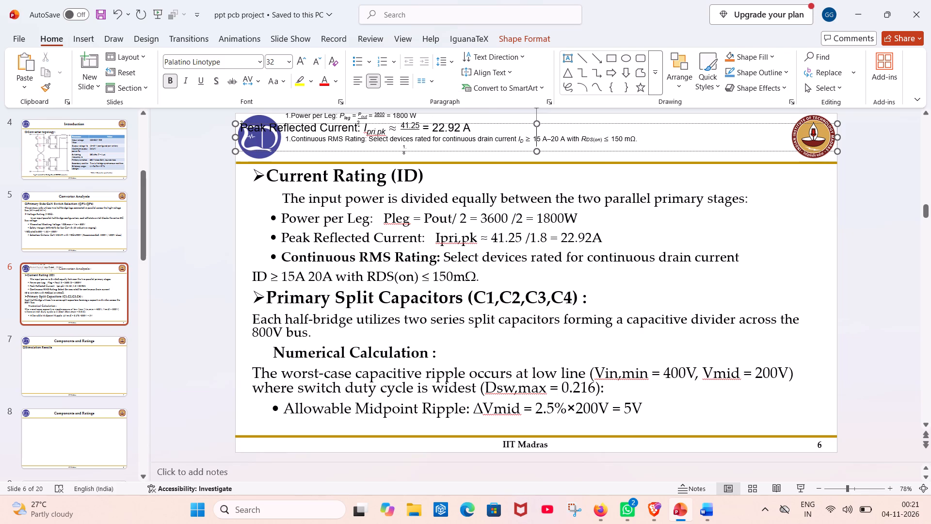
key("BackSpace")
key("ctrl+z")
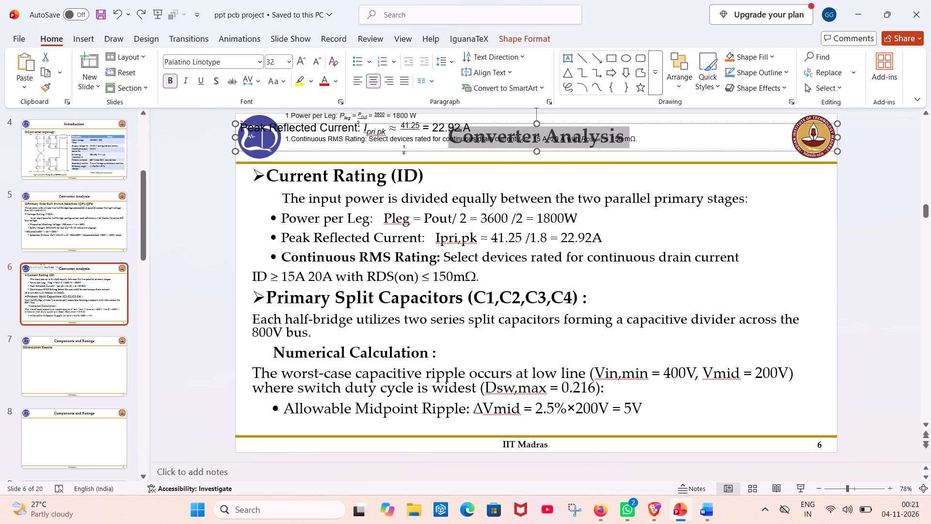
Delete the pasted Peak Reflected Current and Continuous RMS Rating text, including its leftover empty text box, from slide 6's title area.
left_click(293, 117)
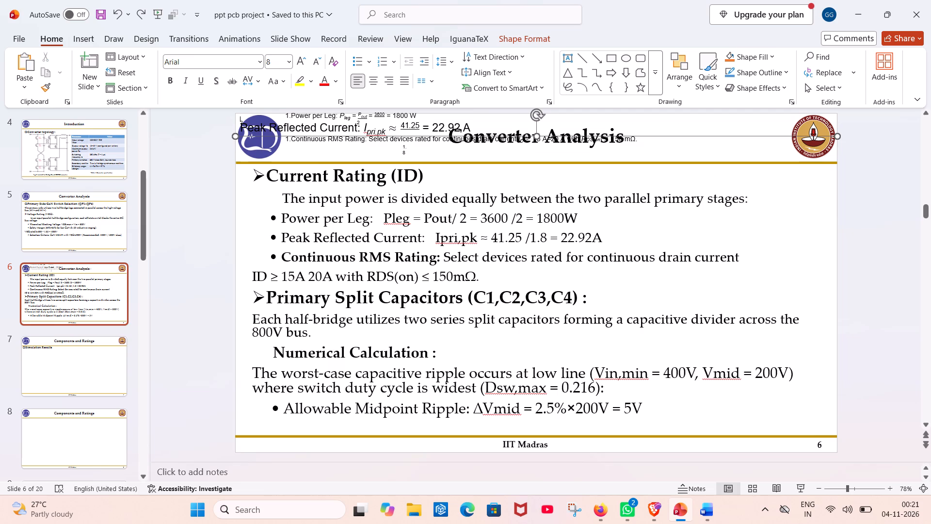
key("Delete")
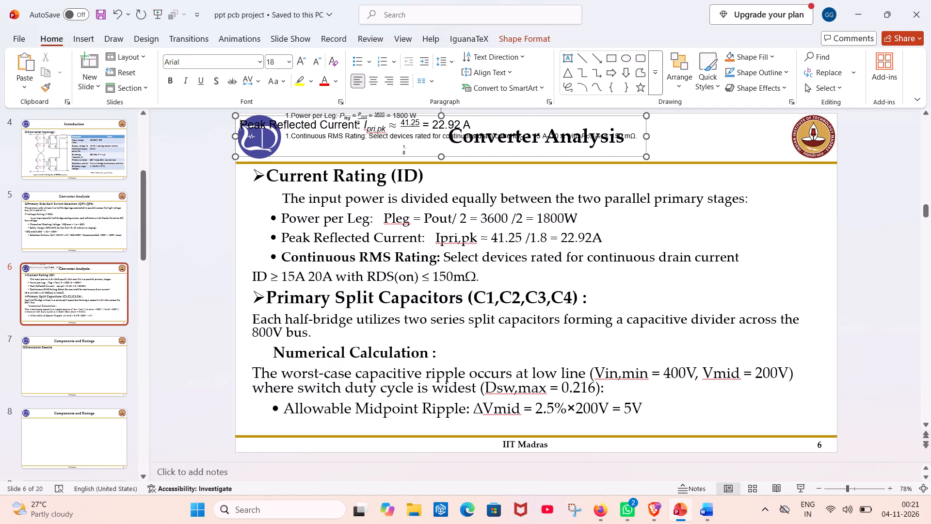
key("Delete")
key("Delete")
key("Delete")
key("Delete")
key("Delete")
key("Delete")
key("Delete")
key("Delete")
key("Delete")
key("Delete")
key("Delete")
key("Delete")
key("Delete")
key("Delete")
key("Delete")
key("Delete")
key("Delete")
key("Delete")
key("Delete")
key("Delete")
key("Delete")
key("Delete")
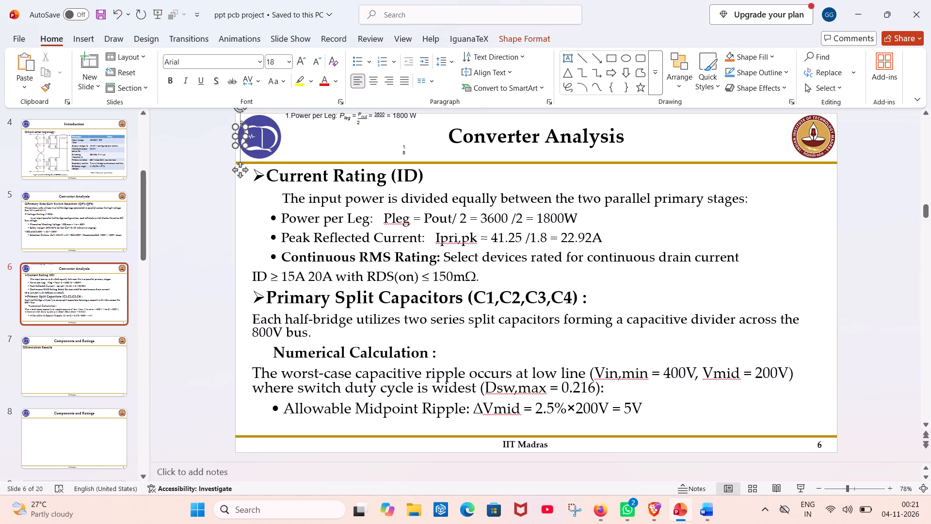
key("Delete")
left_click(245, 129)
left_click_drag(245, 129, 226, 159)
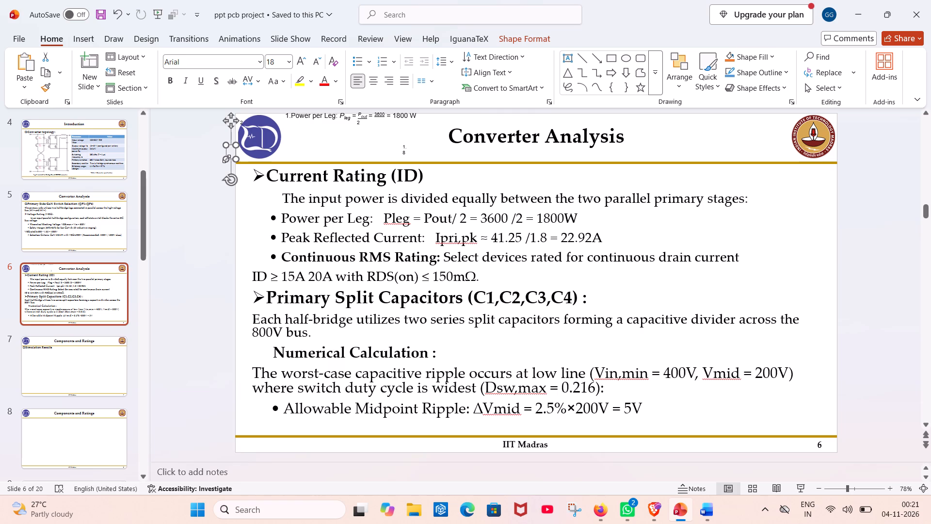
key("Delete")
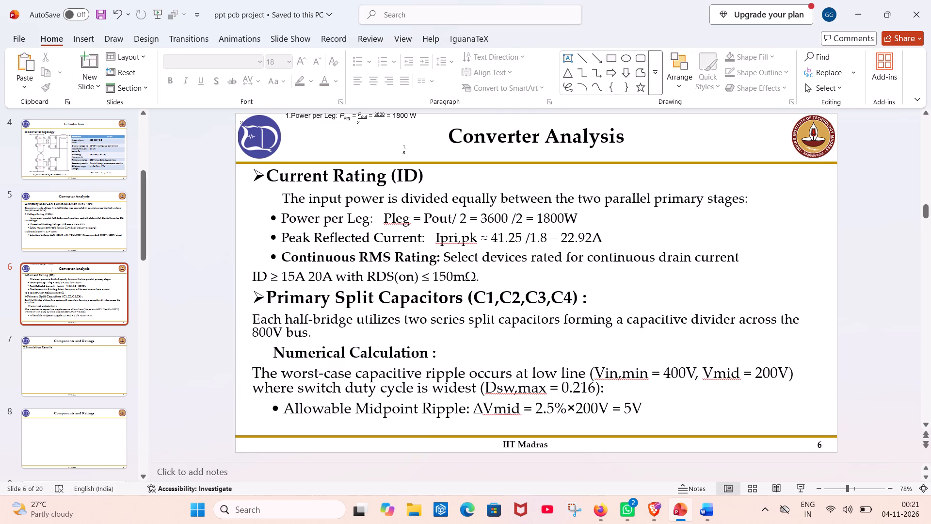
Delete the pasted Power per Leg text box above slide 6's title.
left_click(302, 115)
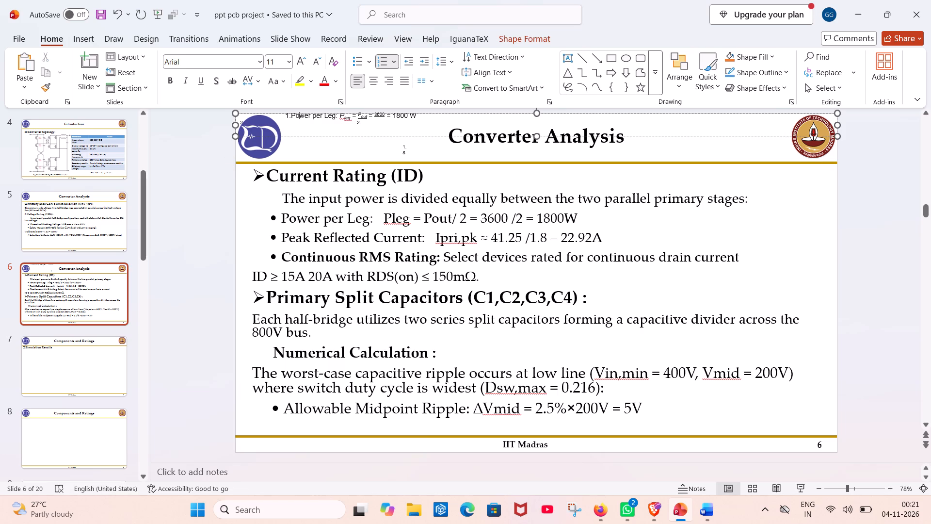
key("Delete")
key("Insert")
key("Insert")
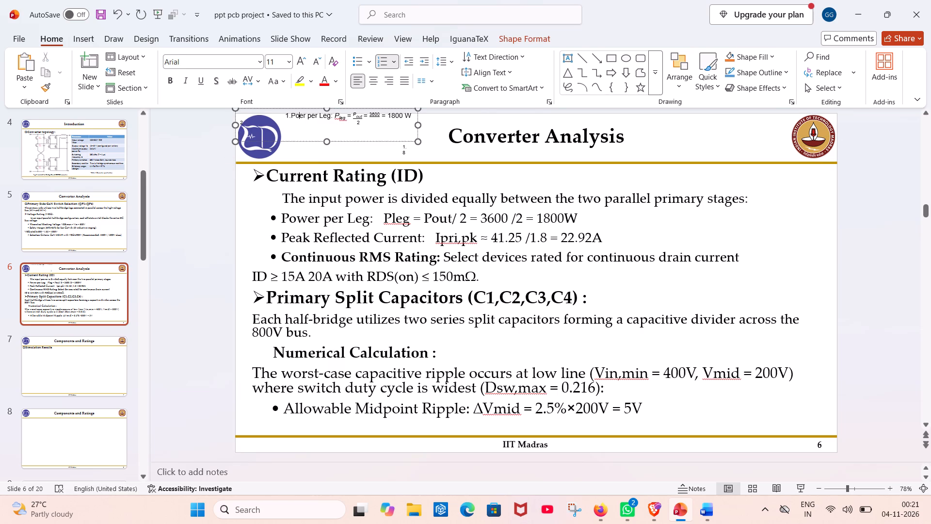
left_click_drag(415, 127, 370, 136)
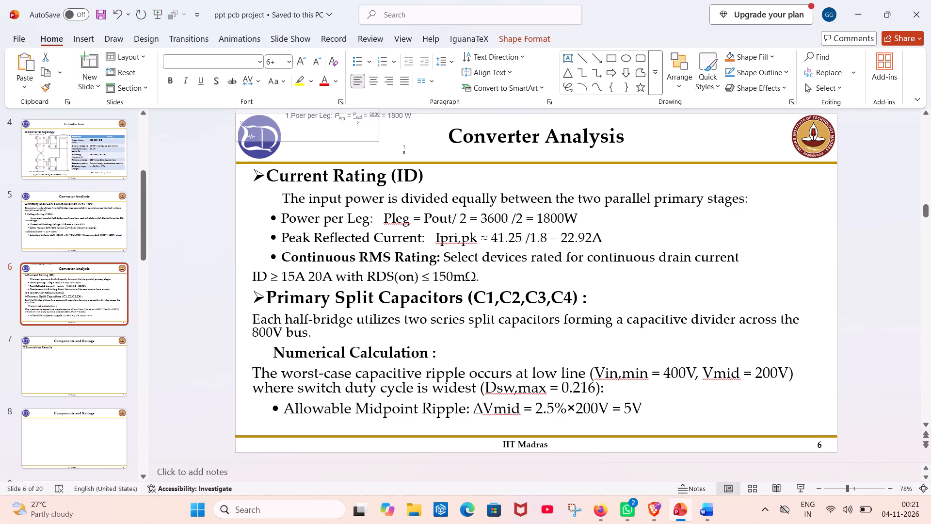
left_click_drag(370, 136, 360, 135)
key("Delete")
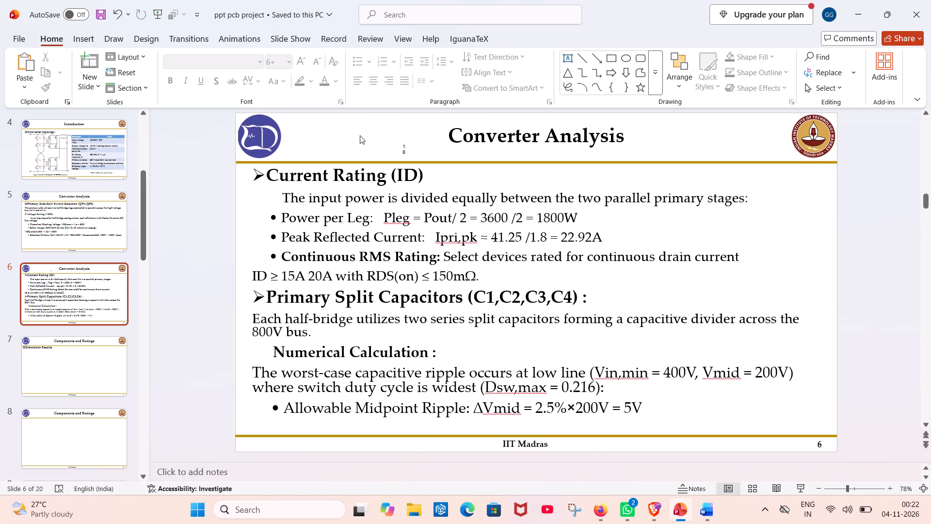
Check the drain current range in the Word document and insert a hyphen between 15A and 20A on slide 6.
left_click(311, 273)
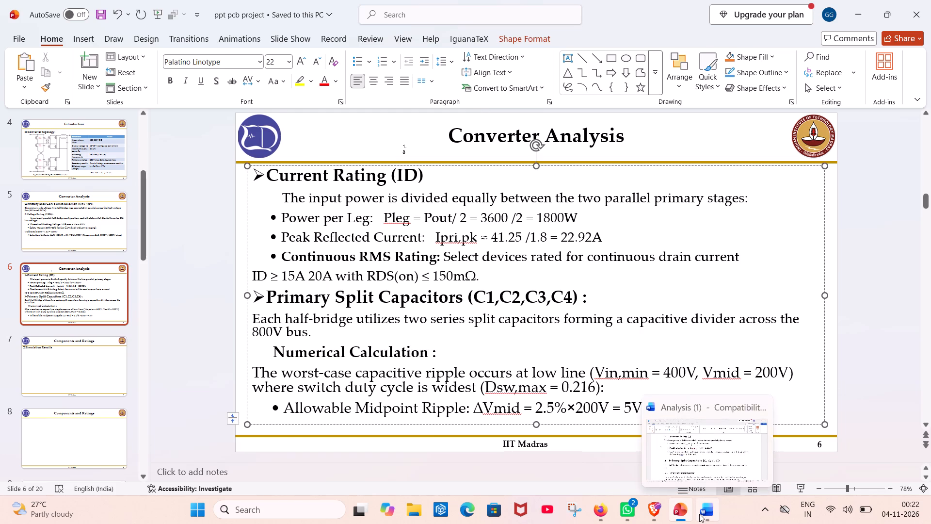
left_click(674, 441)
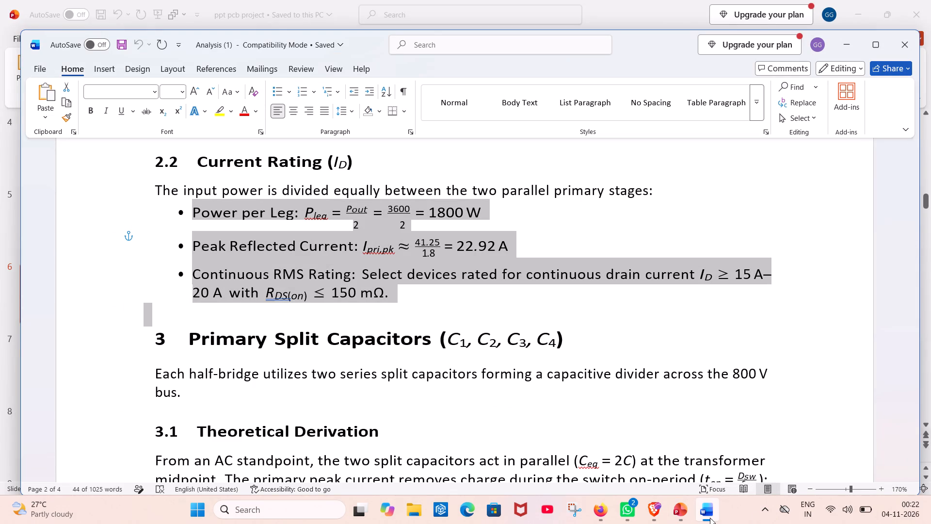
left_click(663, 436)
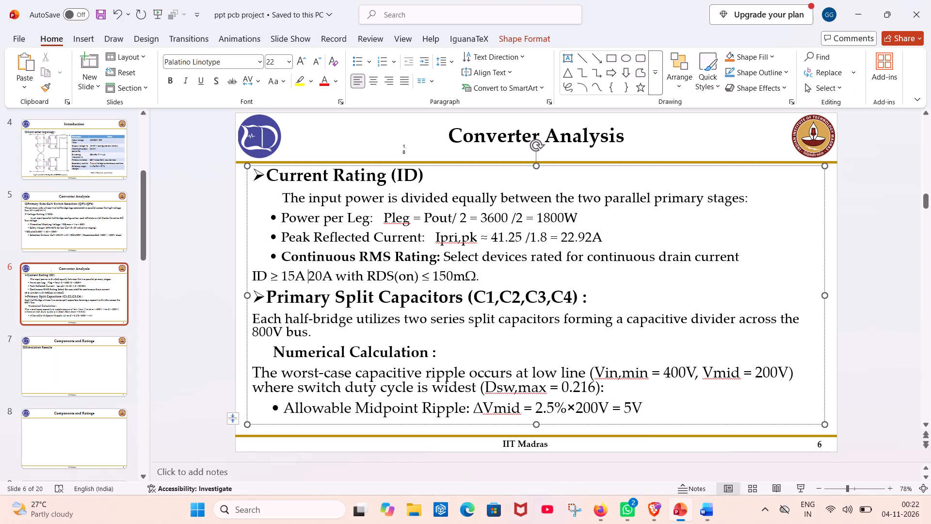
key("minus")
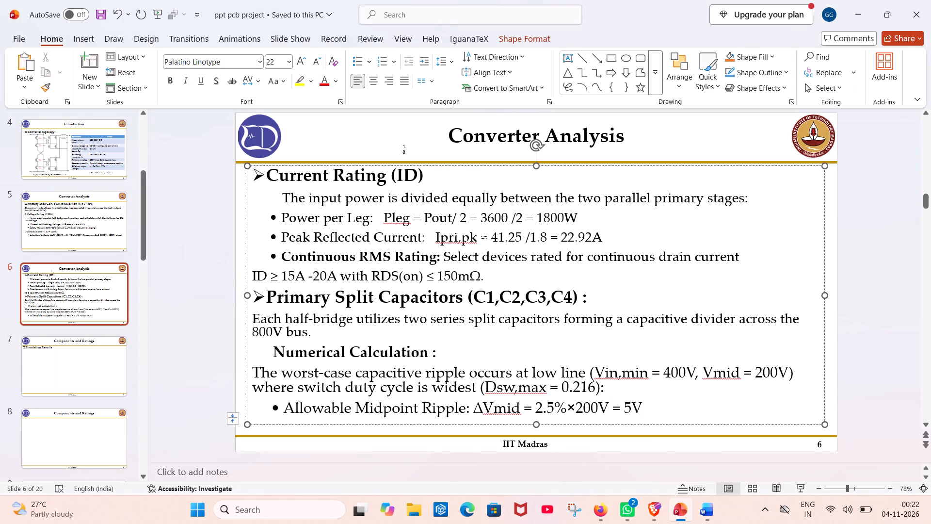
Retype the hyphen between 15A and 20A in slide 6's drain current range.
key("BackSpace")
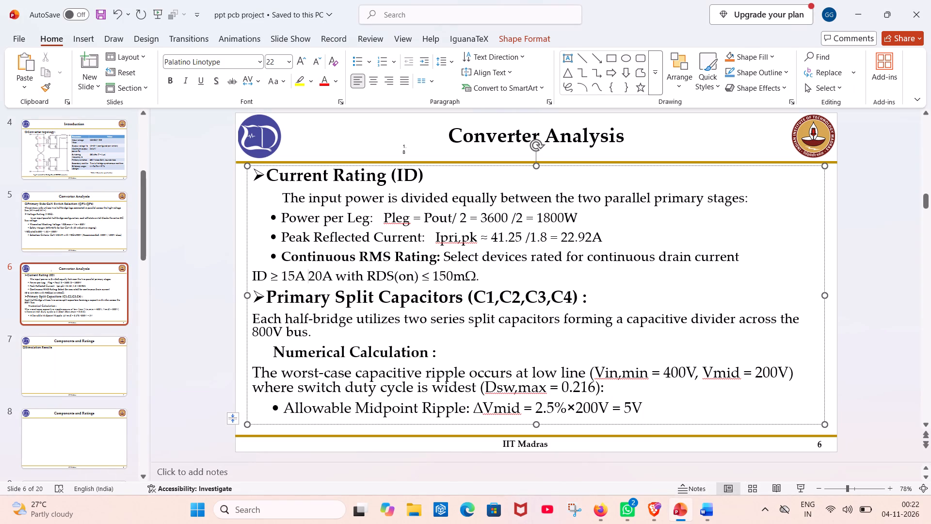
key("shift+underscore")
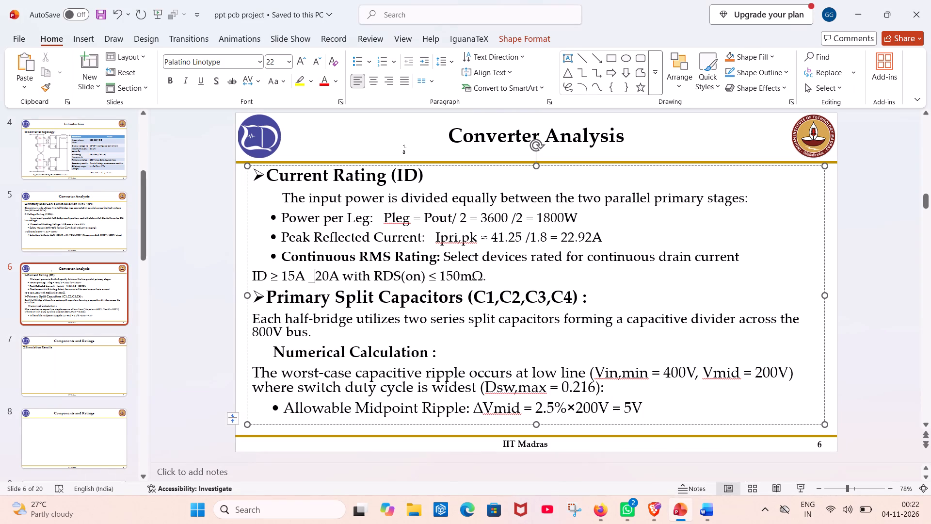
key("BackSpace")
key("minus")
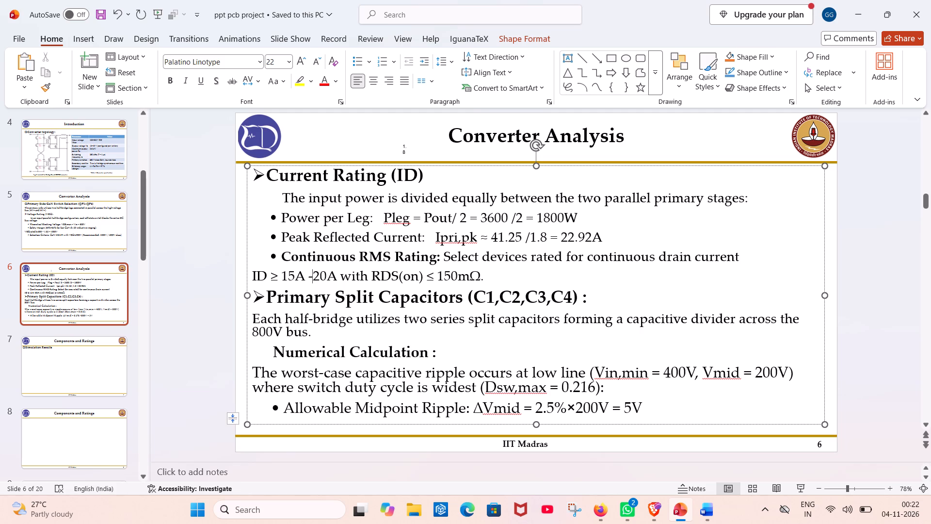
Delete the Simulation Results heading and its bullet from the body of slide 7, Components and Ratings.
left_click(840, 372)
key("Down")
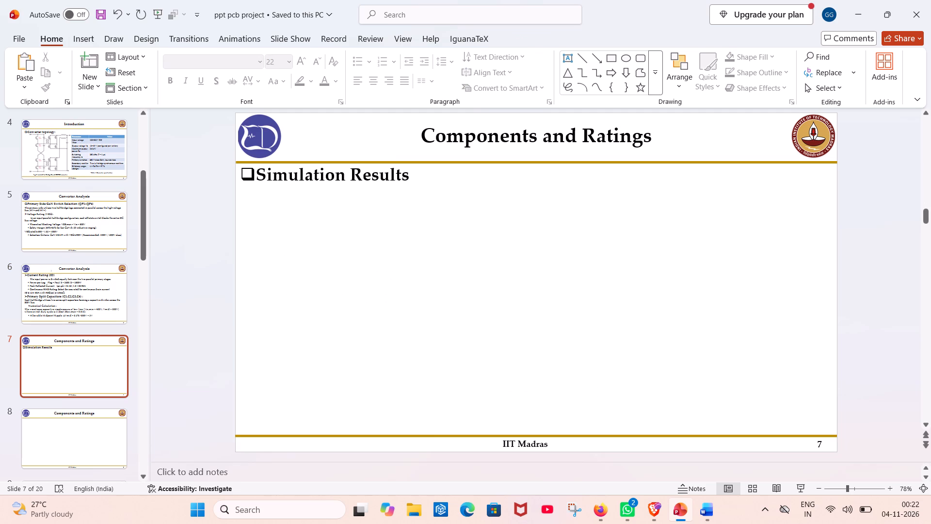
left_click(411, 180)
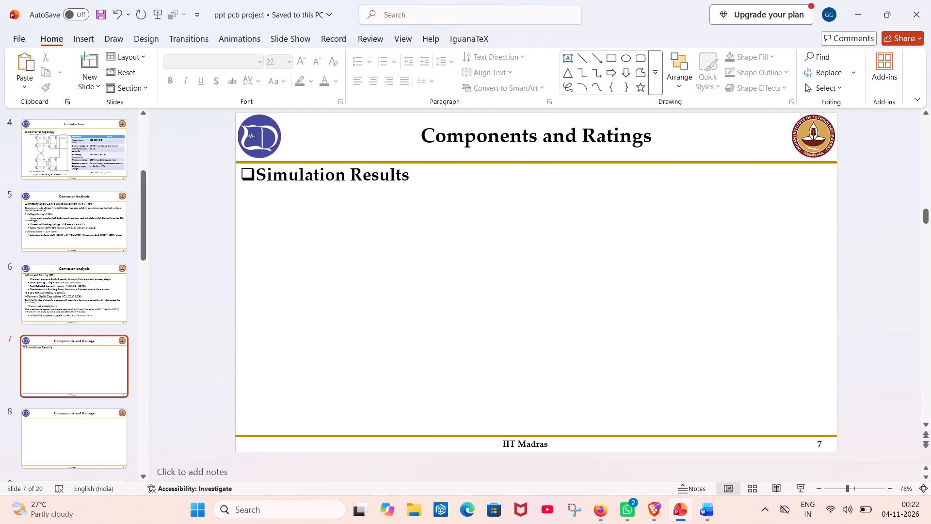
left_click(405, 179)
key("Right")
key("BackSpace")
key("BackSpace")
key("BackSpace")
key("BackSpace")
key("BackSpace")
key("BackSpace")
key("BackSpace")
key("BackSpace")
key("BackSpace")
key("BackSpace")
key("BackSpace")
key("BackSpace")
key("BackSpace")
key("BackSpace")
key("BackSpace")
key("BackSpace")
key("BackSpace")
key("BackSpace")
key("BackSpace")
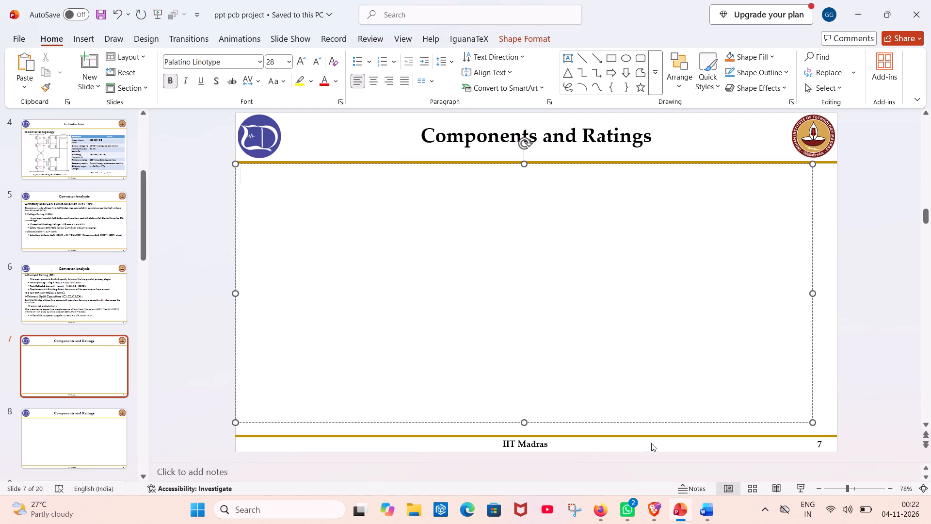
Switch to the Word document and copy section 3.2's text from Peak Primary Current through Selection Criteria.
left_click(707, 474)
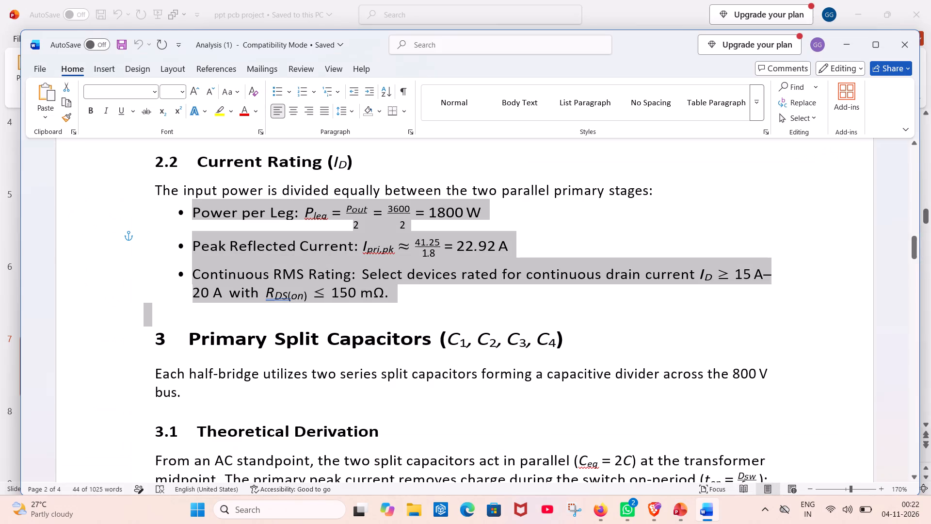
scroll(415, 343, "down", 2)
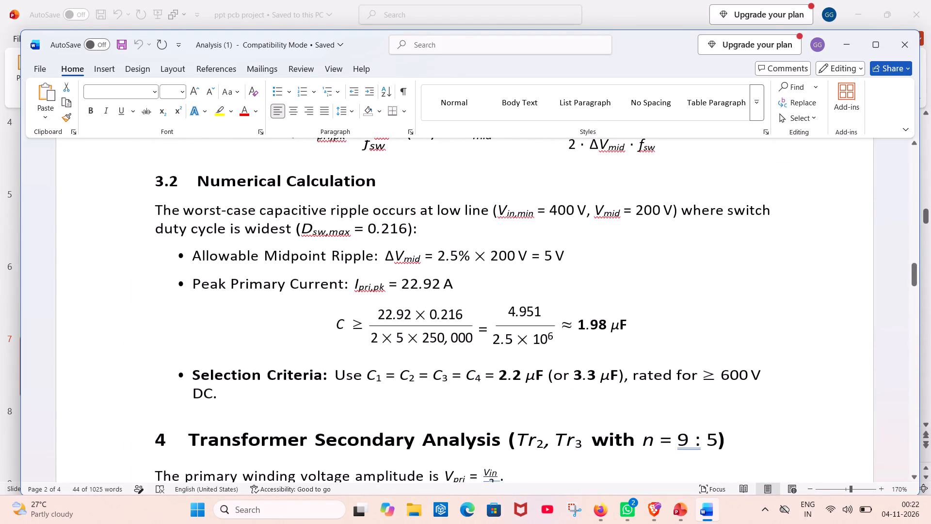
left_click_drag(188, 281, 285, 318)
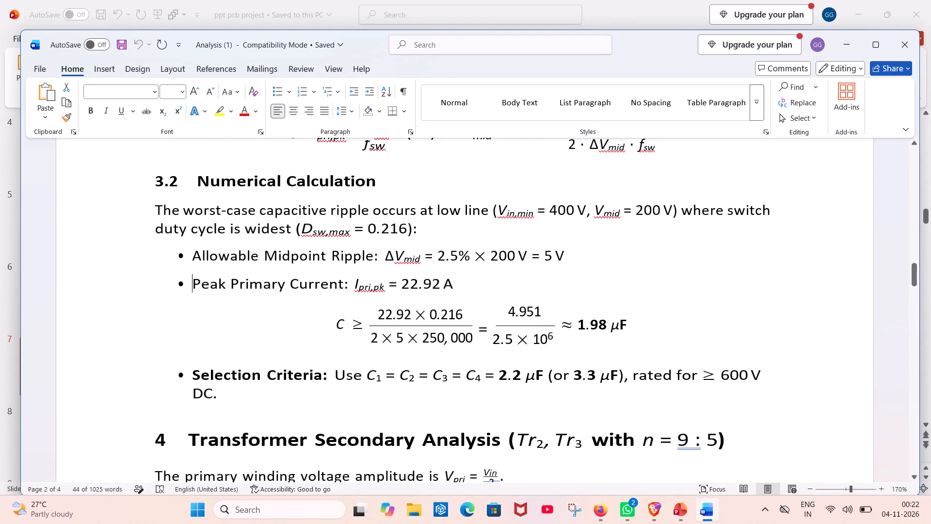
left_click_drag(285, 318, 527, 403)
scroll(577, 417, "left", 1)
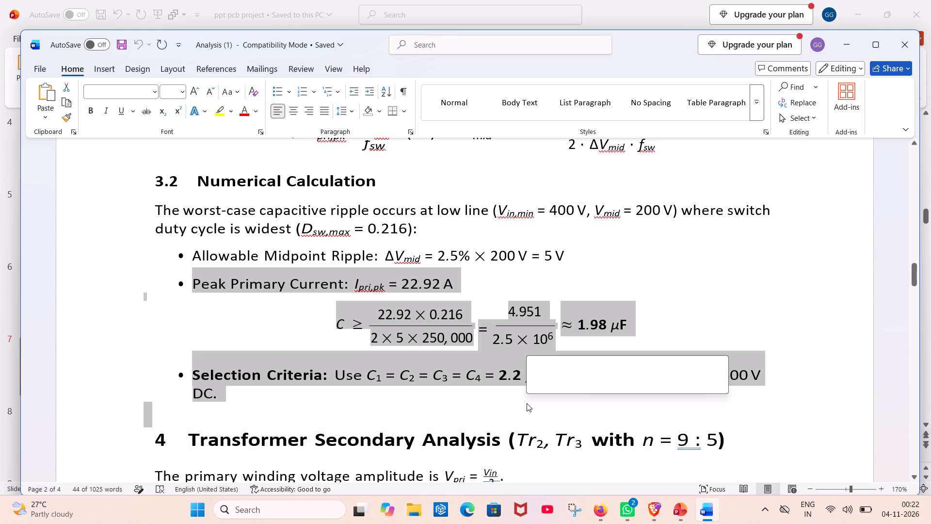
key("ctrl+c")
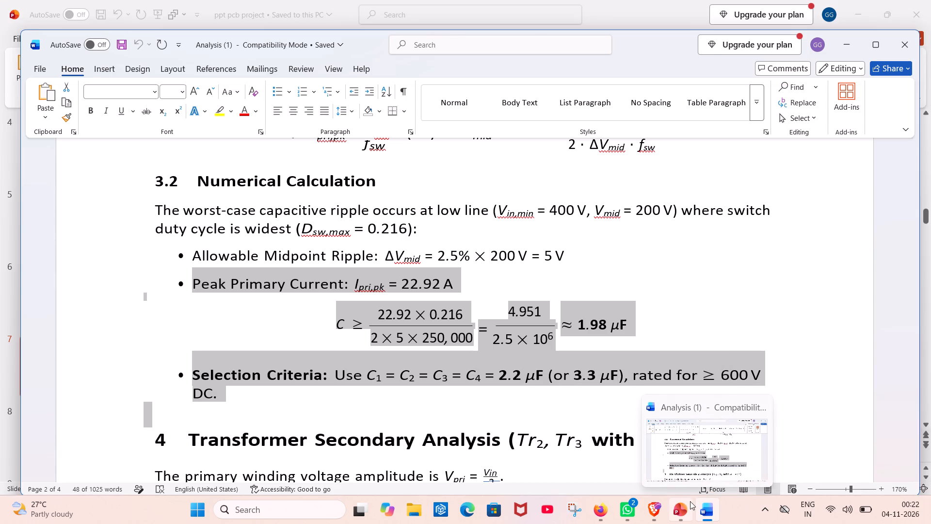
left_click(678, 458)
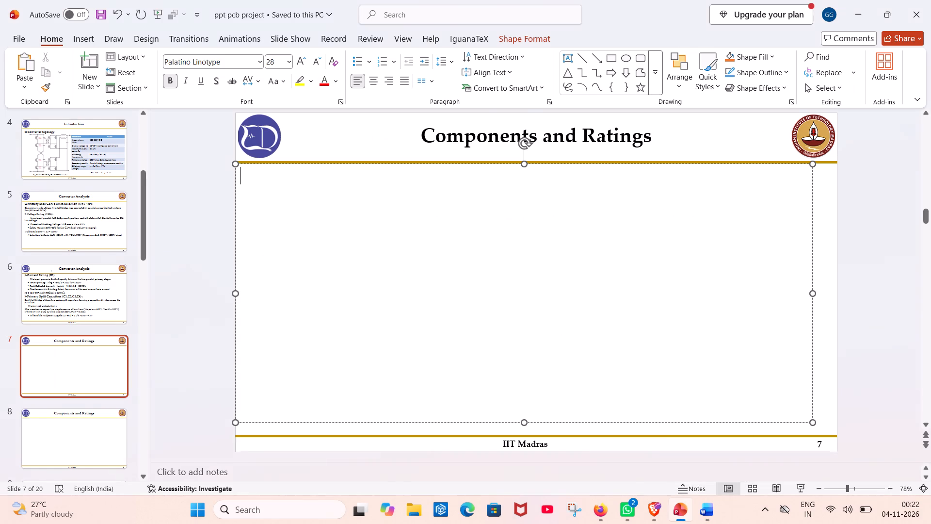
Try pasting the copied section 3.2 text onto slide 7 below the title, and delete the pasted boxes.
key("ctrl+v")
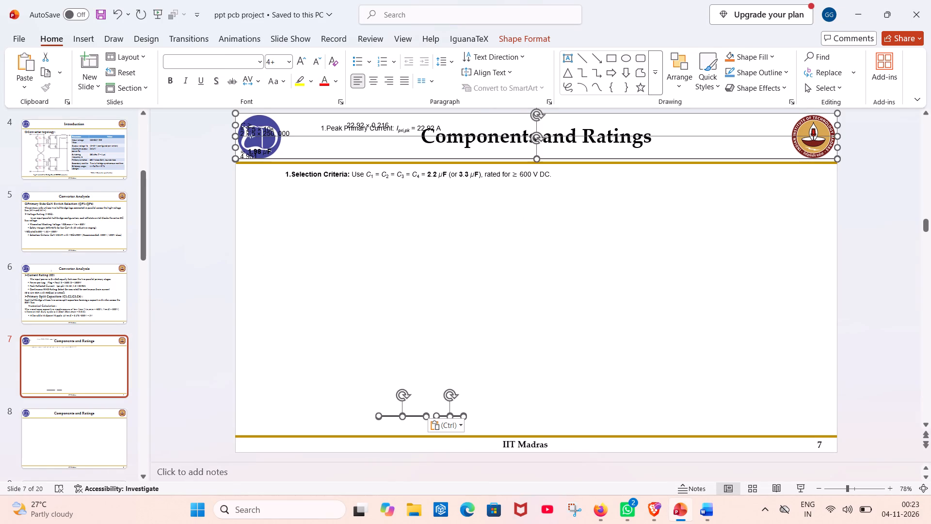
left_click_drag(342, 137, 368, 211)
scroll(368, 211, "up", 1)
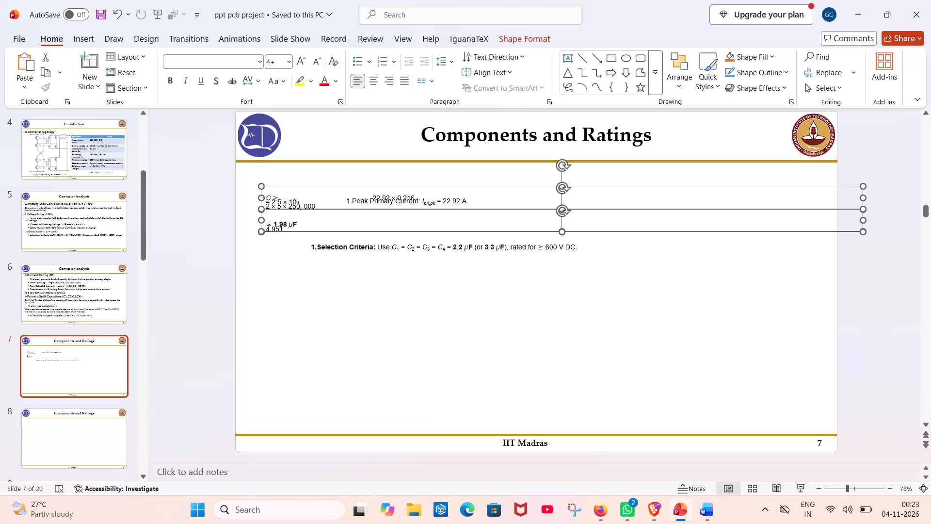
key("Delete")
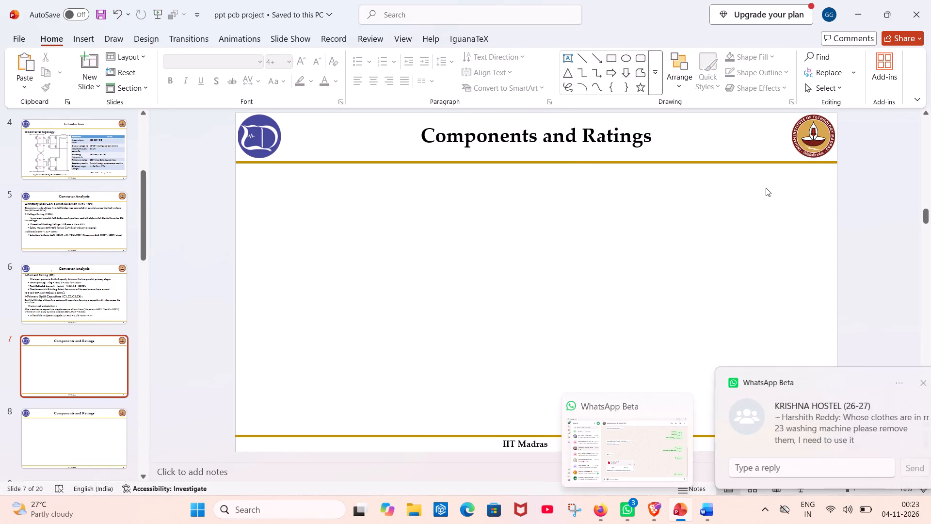
Minimize the presentation and the Analysis (1) Word document to reach the files on the Desktop.
left_click(858, 6)
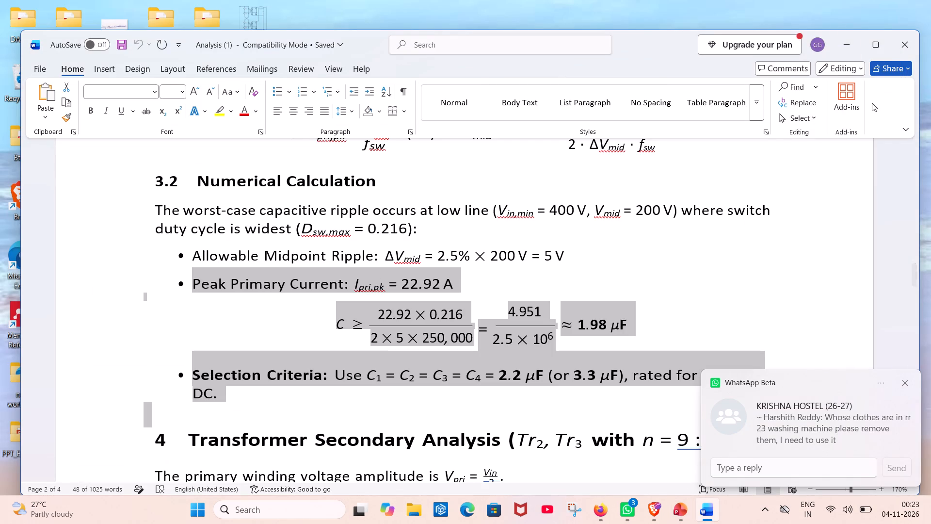
left_click(849, 47)
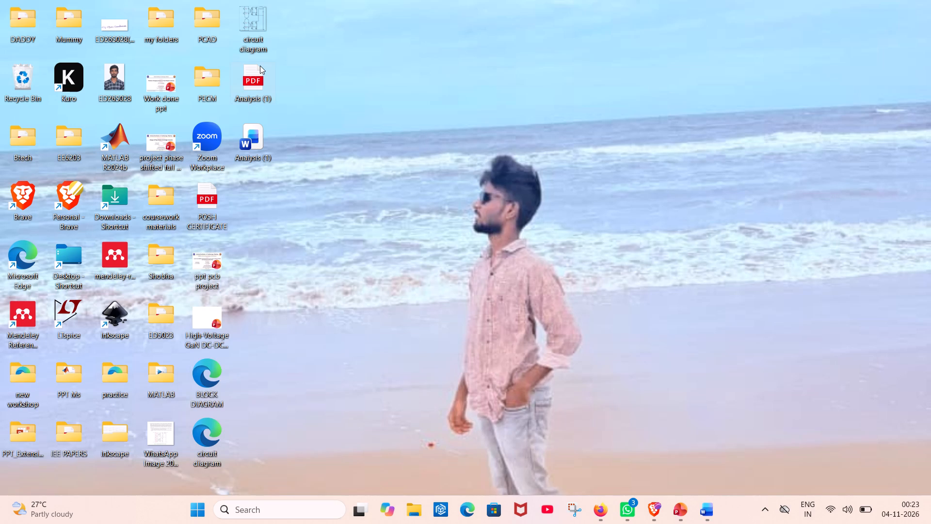
Open the Analysis (1) PDF from the desktop and copy section 3.2's text from Peak Primary Current through Selection Criteria.
double_click(260, 65)
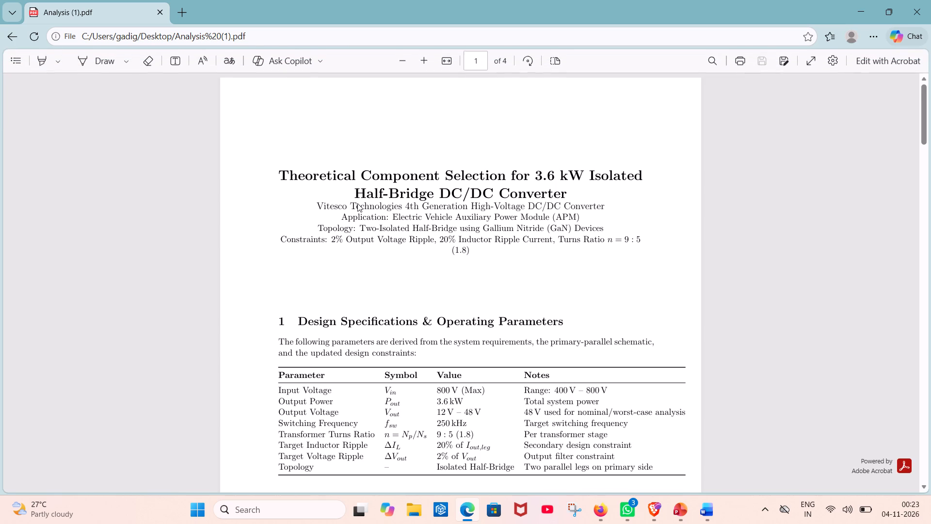
scroll(357, 203, "down", 7)
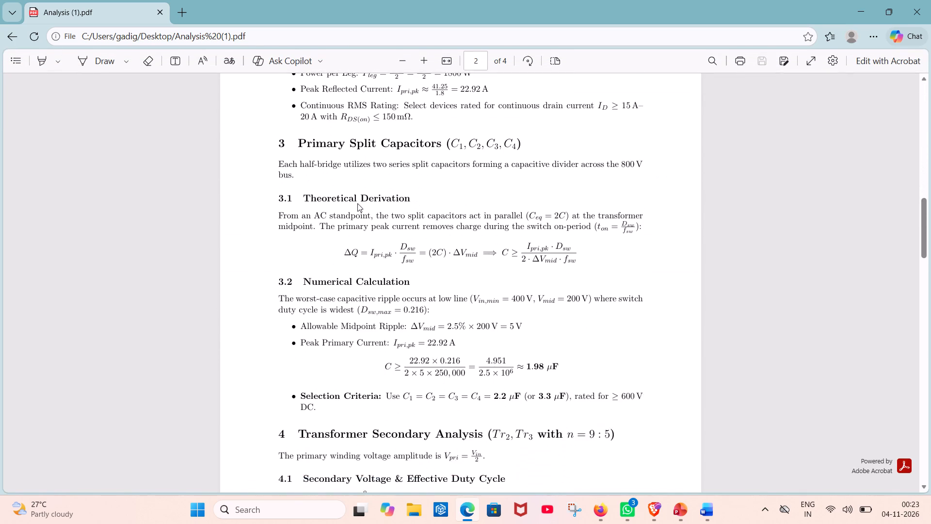
scroll(357, 203, "down", 2)
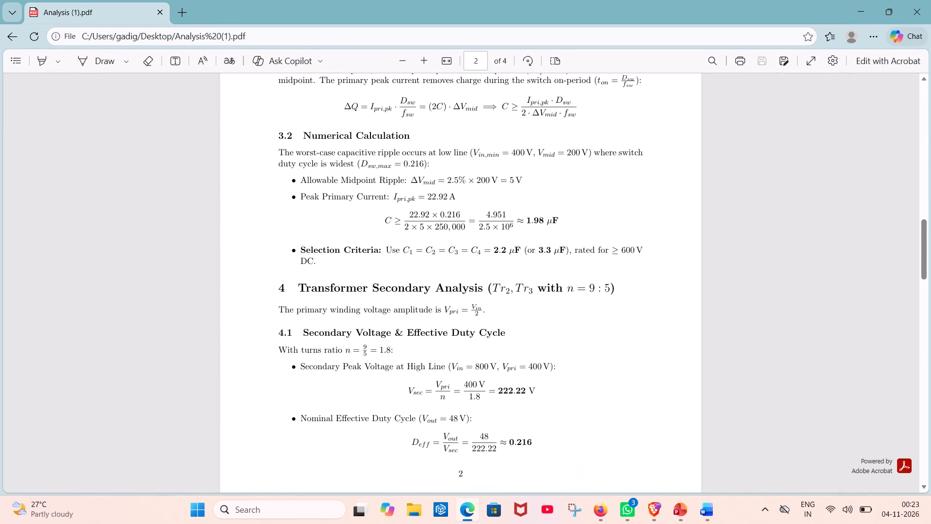
left_click_drag(298, 197, 361, 211)
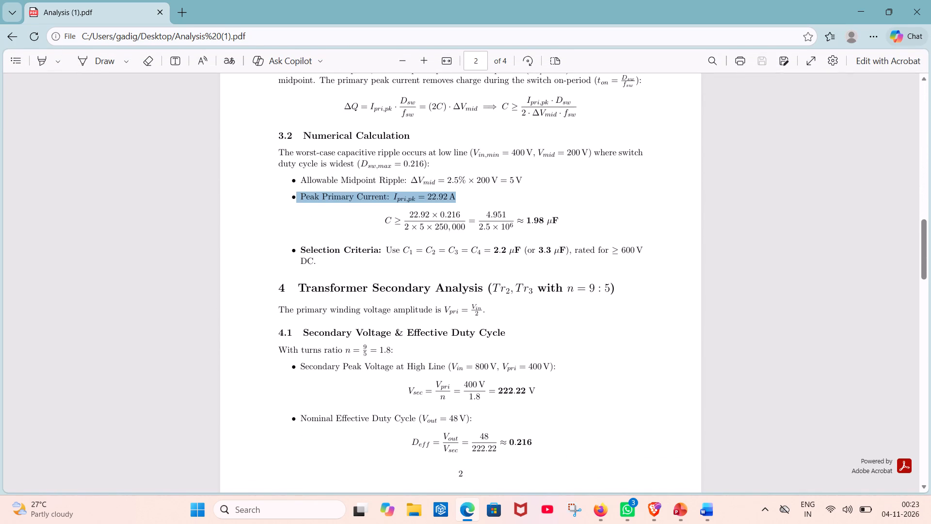
left_click_drag(361, 211, 294, 222)
left_click(294, 222)
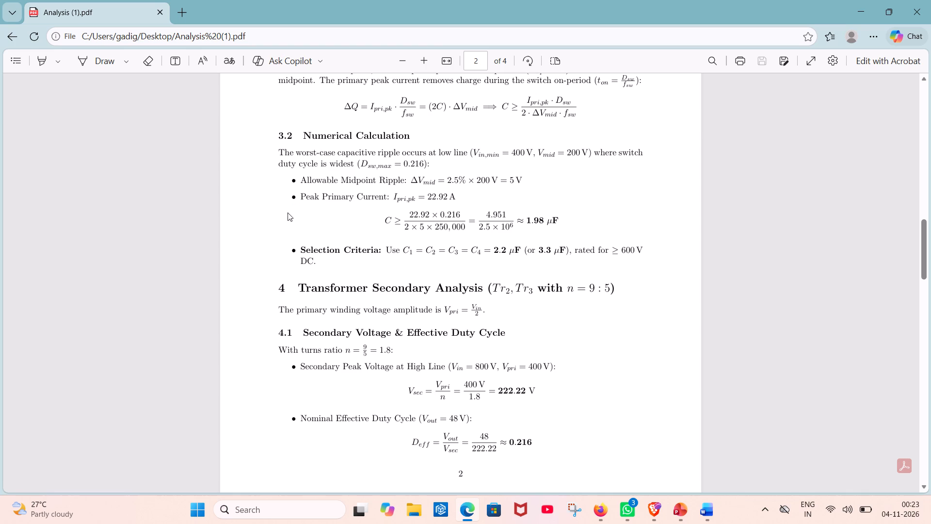
left_click_drag(287, 196, 378, 253)
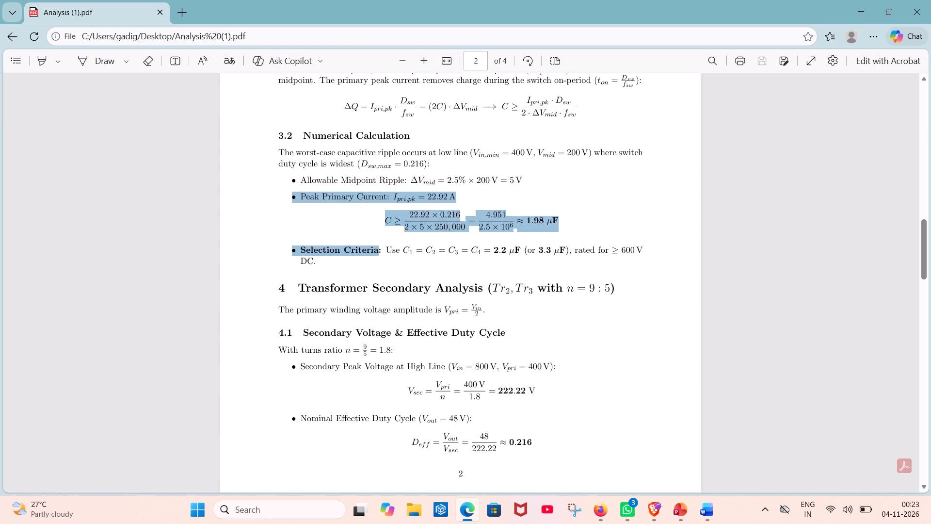
left_click_drag(378, 253, 324, 271)
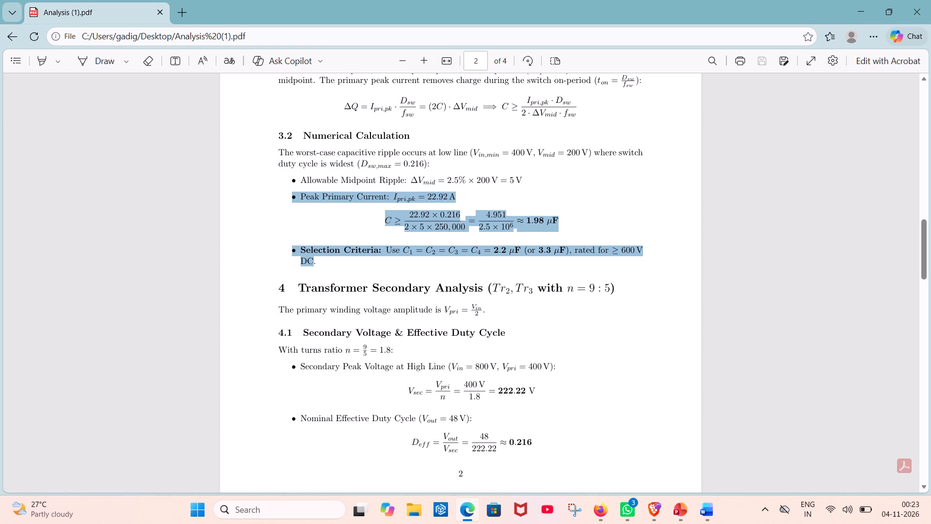
left_click_drag(324, 271, 316, 267)
key("ctrl+v")
key("ctrl+c")
key("ctrl+c")
key("ctrl+c")
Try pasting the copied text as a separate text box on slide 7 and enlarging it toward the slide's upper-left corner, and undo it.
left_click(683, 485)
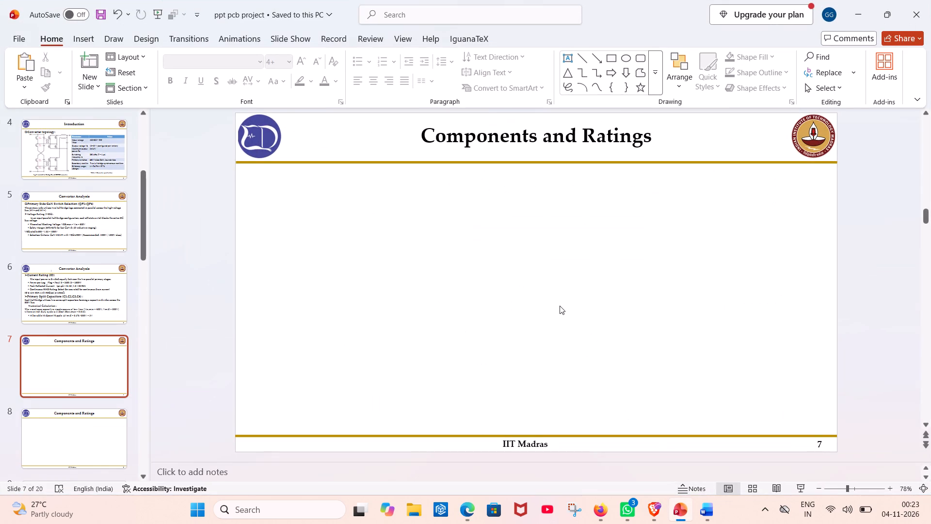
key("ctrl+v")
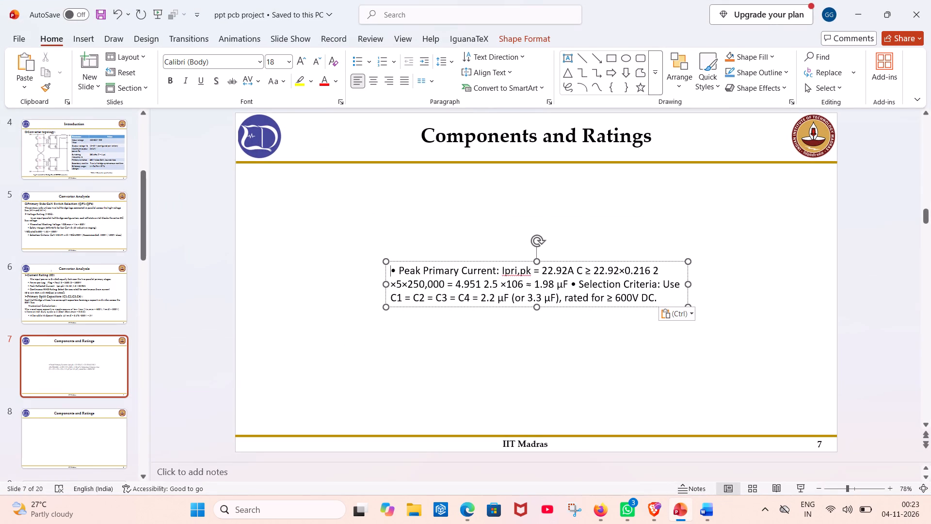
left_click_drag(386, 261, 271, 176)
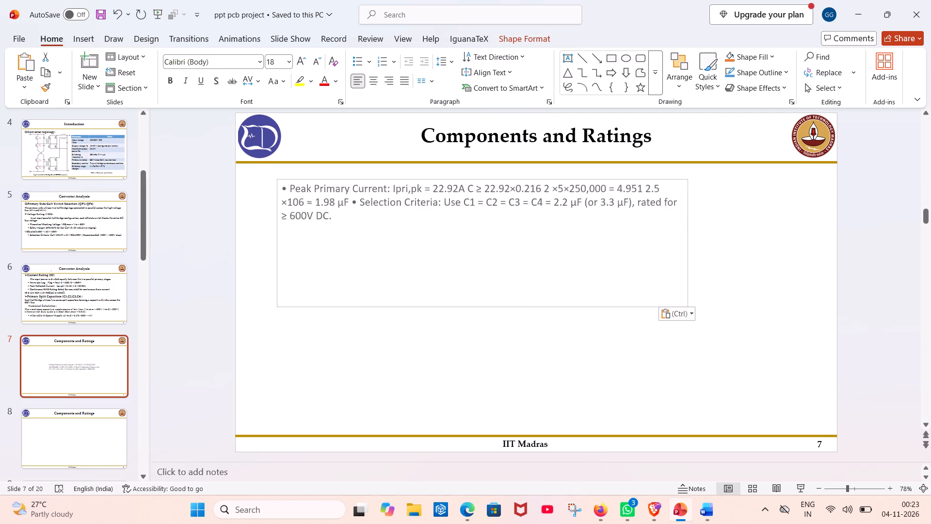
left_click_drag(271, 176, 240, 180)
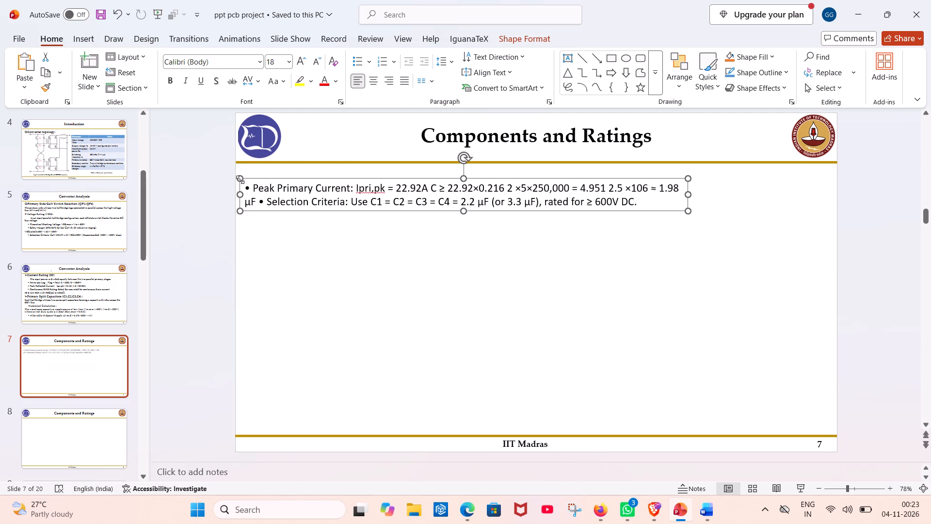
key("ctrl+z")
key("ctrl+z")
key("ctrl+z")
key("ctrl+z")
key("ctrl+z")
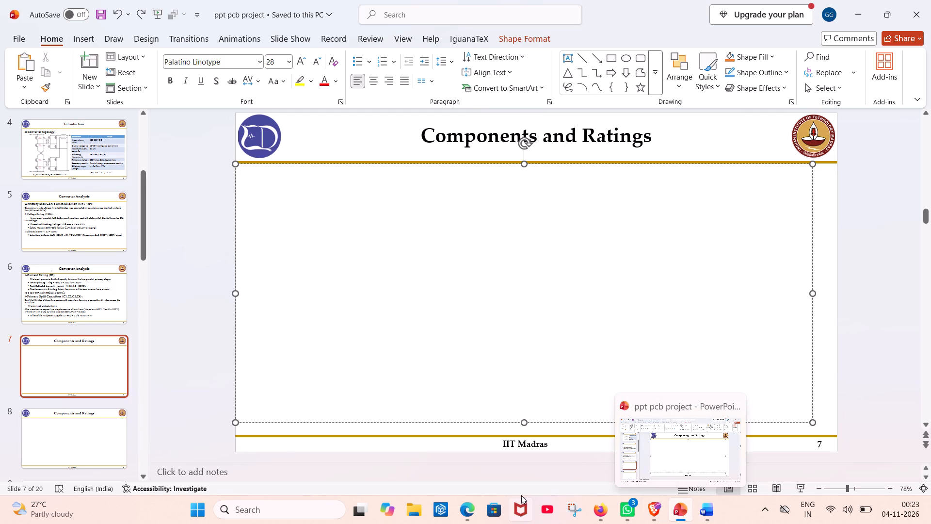
Copy the selected PDF text again, paste it into slide 7's body text box, and start Selection Criteria on its own line.
left_click(466, 506)
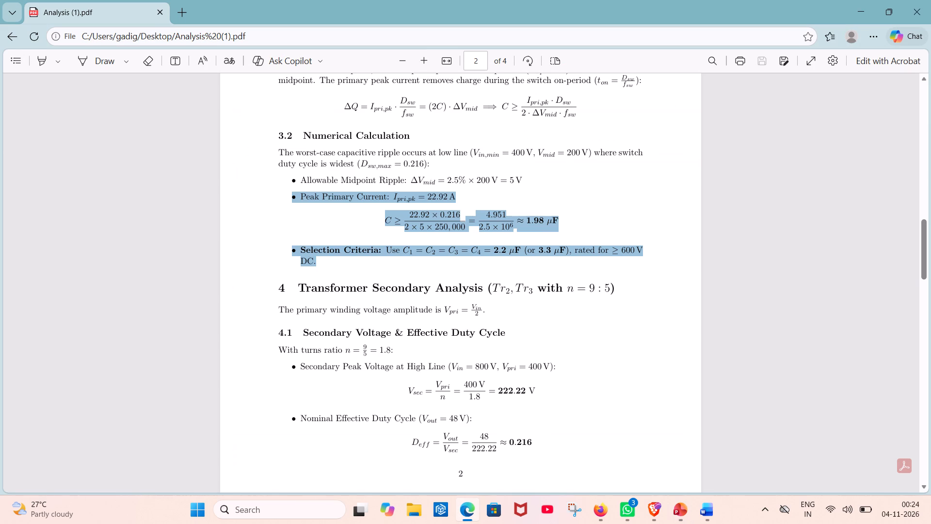
key("ctrl+c")
left_click(671, 463)
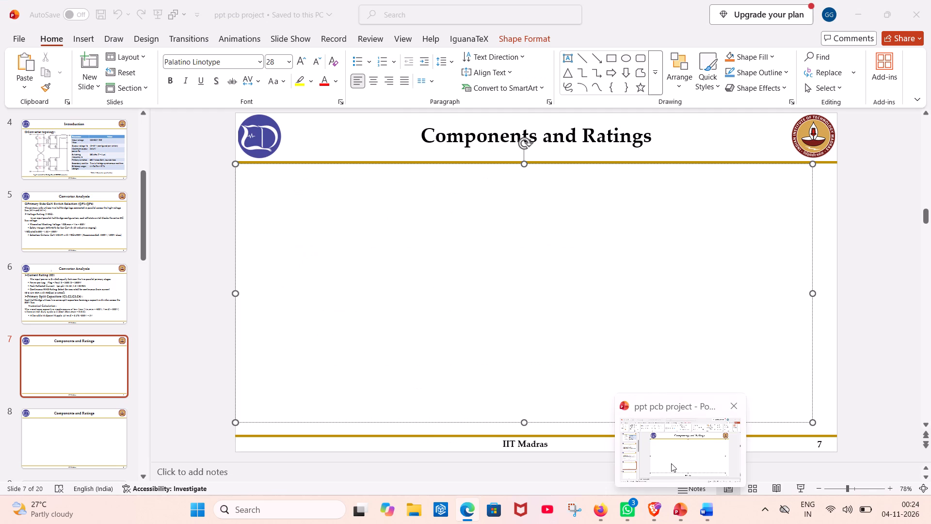
key("ctrl+v")
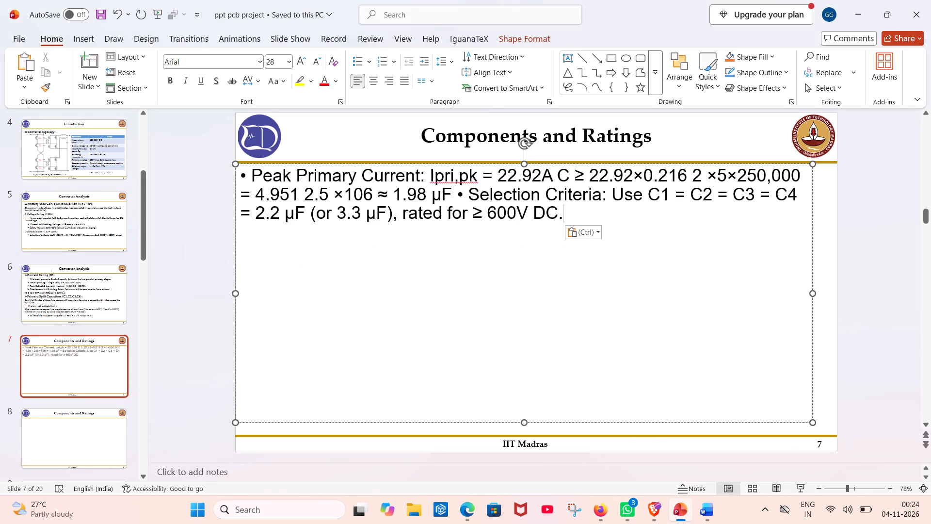
left_click(456, 199)
key("Return")
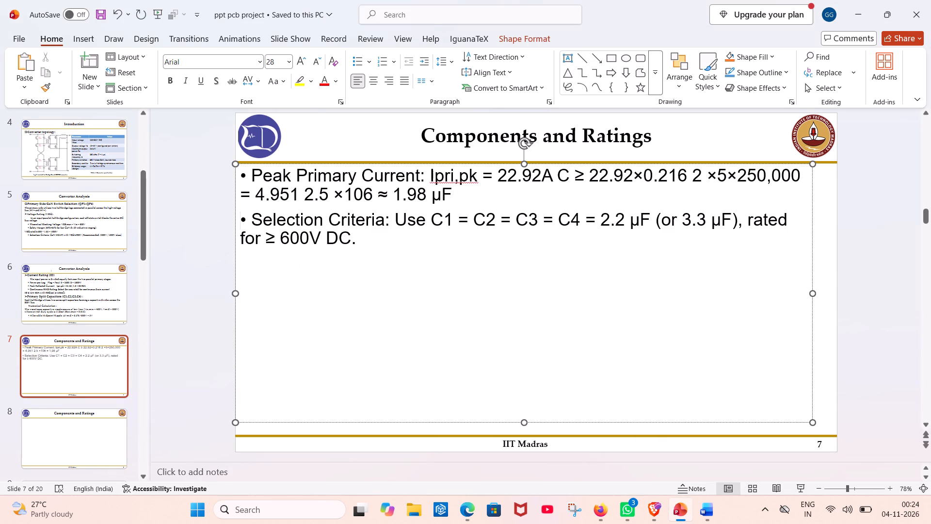
Set the font size of both pasted paragraphs on slide 7 to 22.
left_click_drag(245, 178, 394, 244)
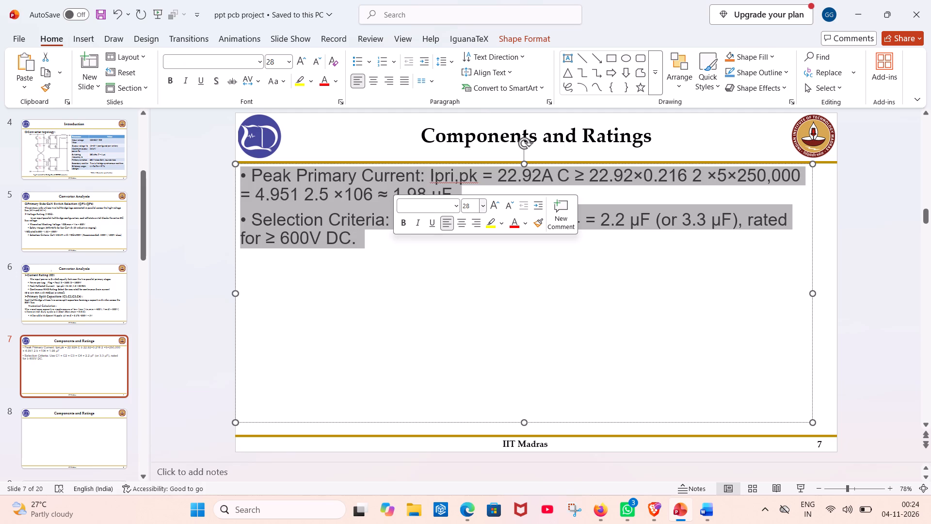
left_click(472, 205)
type("22")
key("Return")
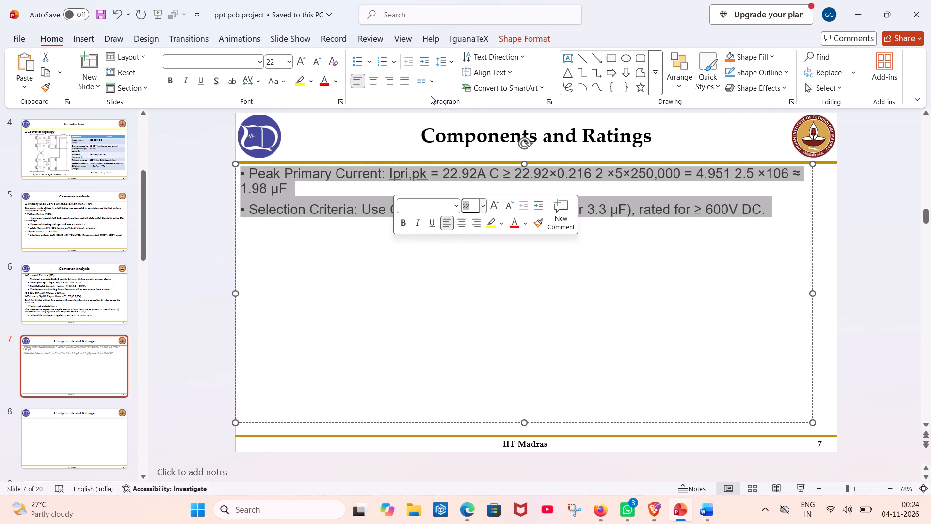
Apply the slide title's font, Palatino Linotype, to both body paragraphs on slide 7.
left_click_drag(444, 125, 527, 135)
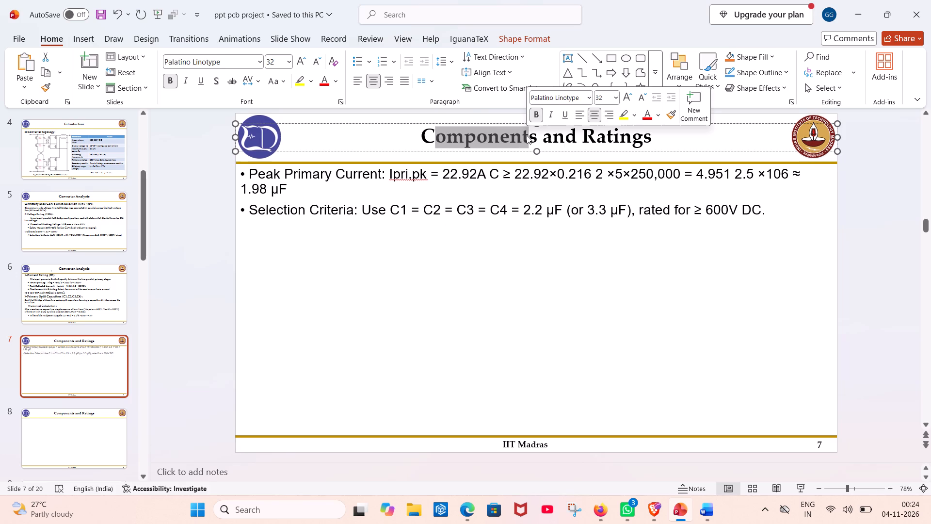
left_click(573, 98)
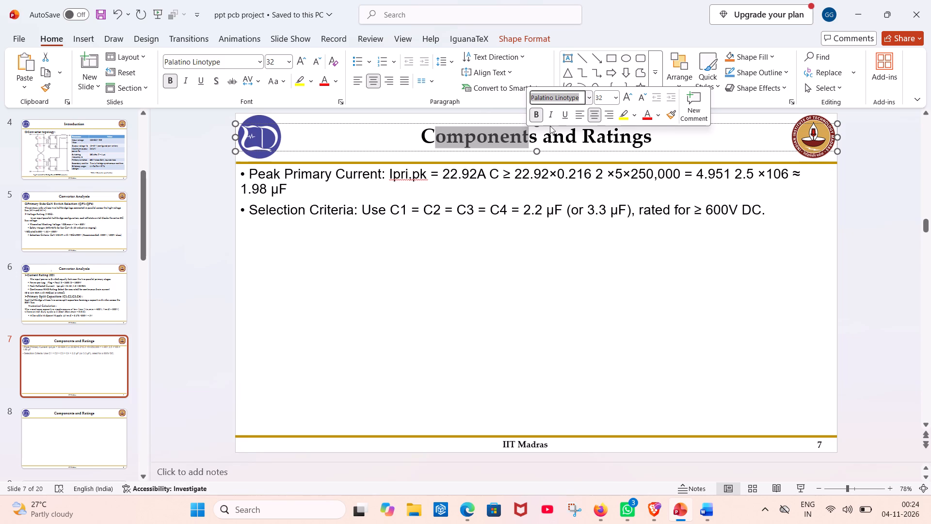
key("ctrl+c")
left_click_drag(249, 179, 700, 220)
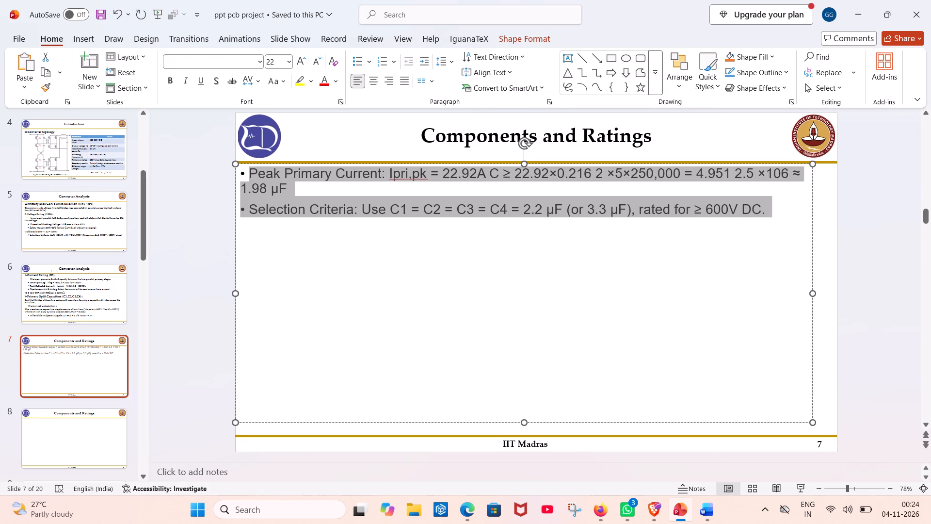
left_click_drag(700, 220, 699, 220)
left_click(204, 54)
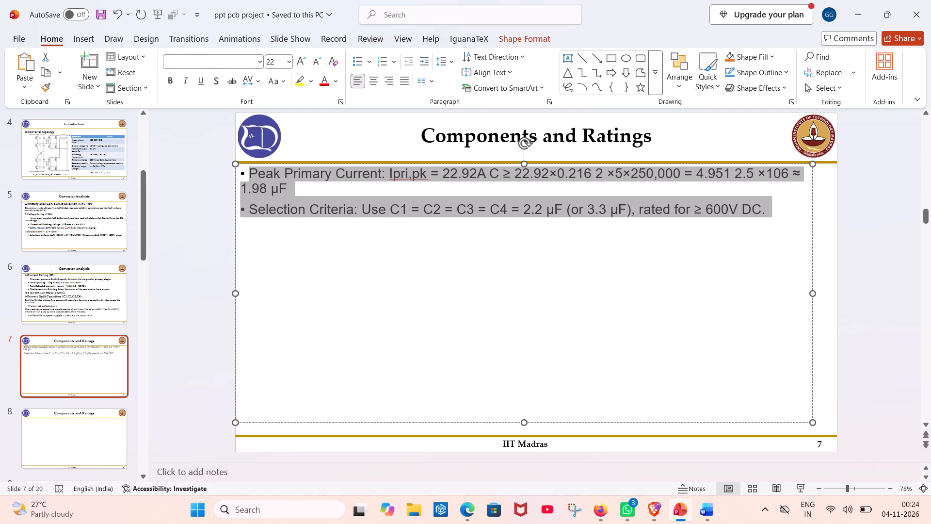
left_click(207, 65)
key("ctrl+v")
key("Return")
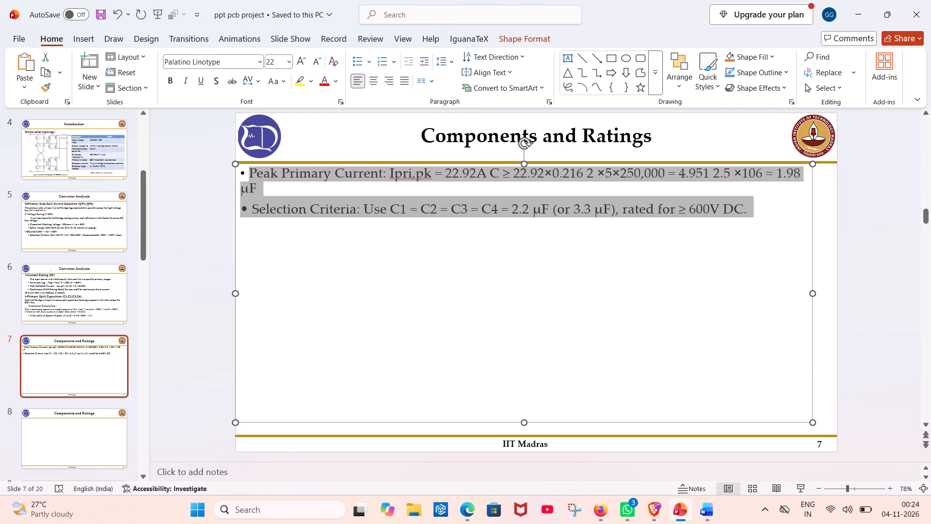
Indent the Peak Primary Current and Selection Criteria paragraphs on slide 7 with five leading spaces each.
left_click(237, 169)
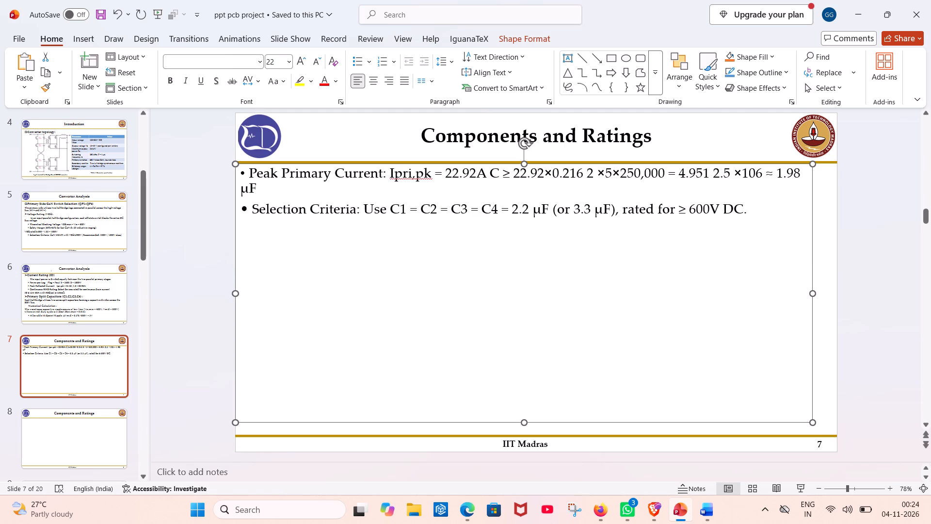
left_click(241, 172)
key("space")
key("space")
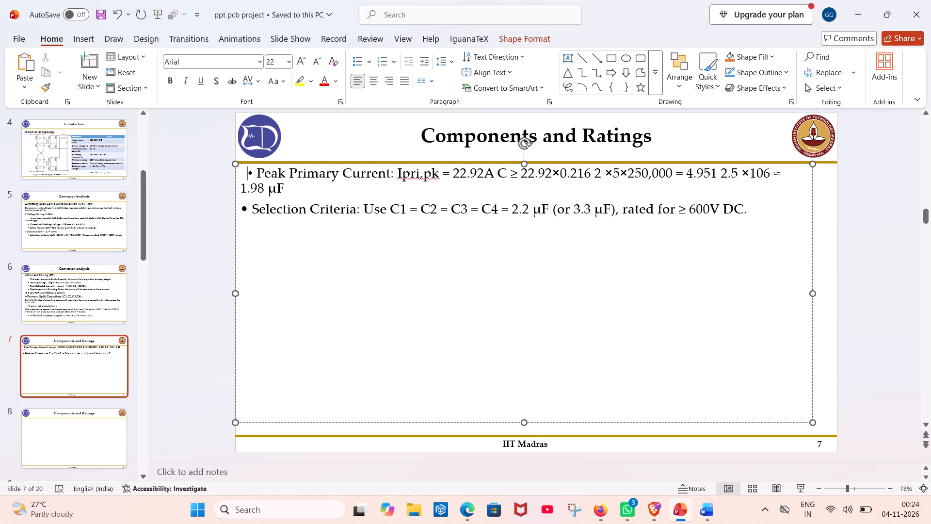
key("space")
key("space")
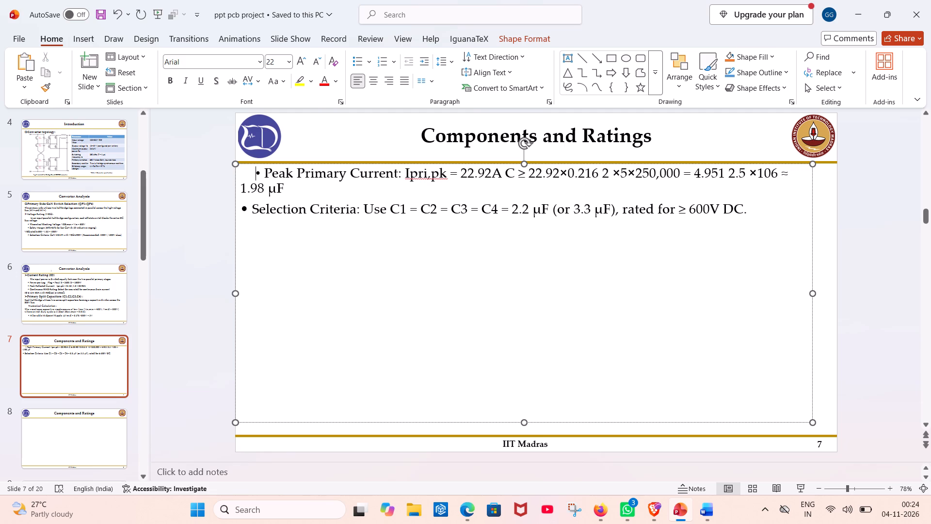
left_click(243, 204)
key("space")
key("space")
key("space")
key("space")
key("space")
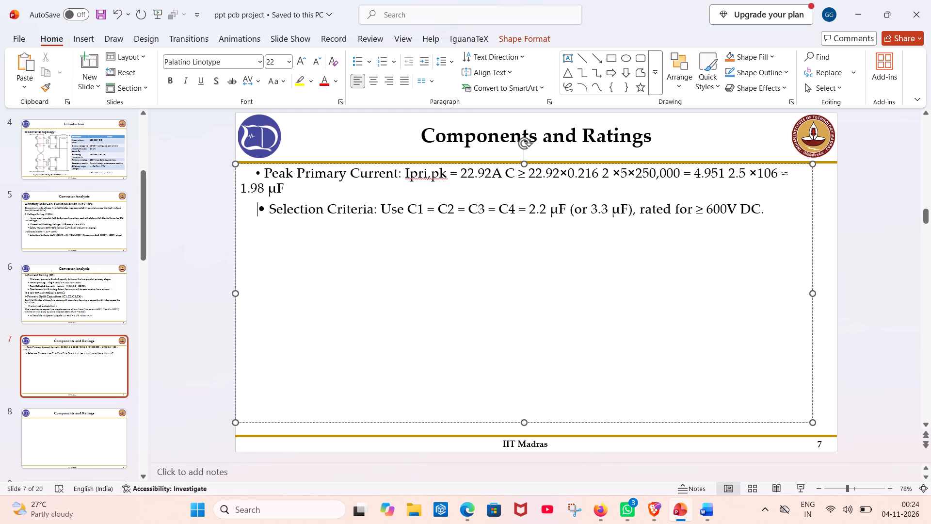
left_click(250, 170)
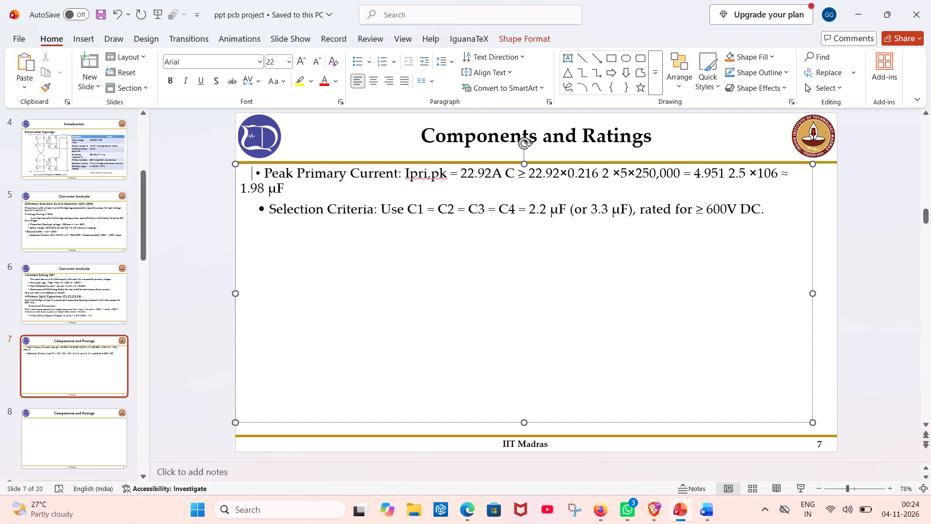
left_click(257, 173)
key("space")
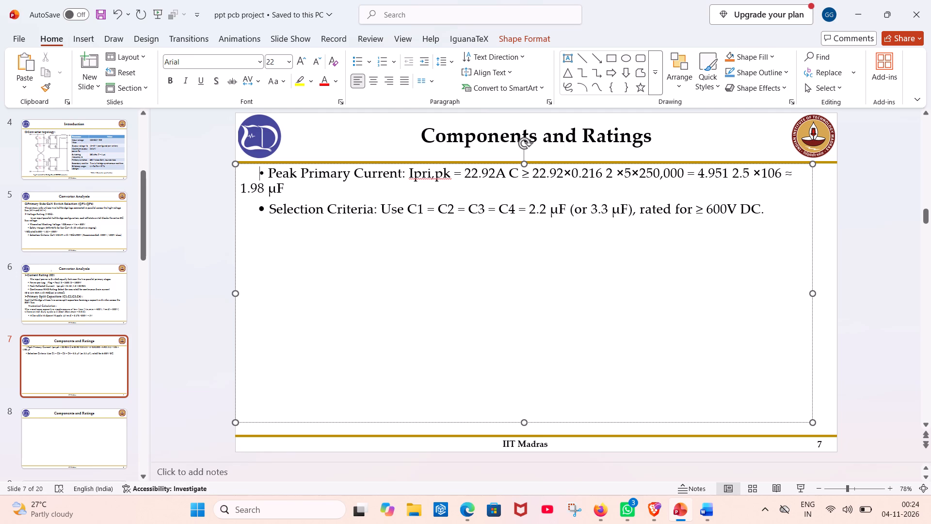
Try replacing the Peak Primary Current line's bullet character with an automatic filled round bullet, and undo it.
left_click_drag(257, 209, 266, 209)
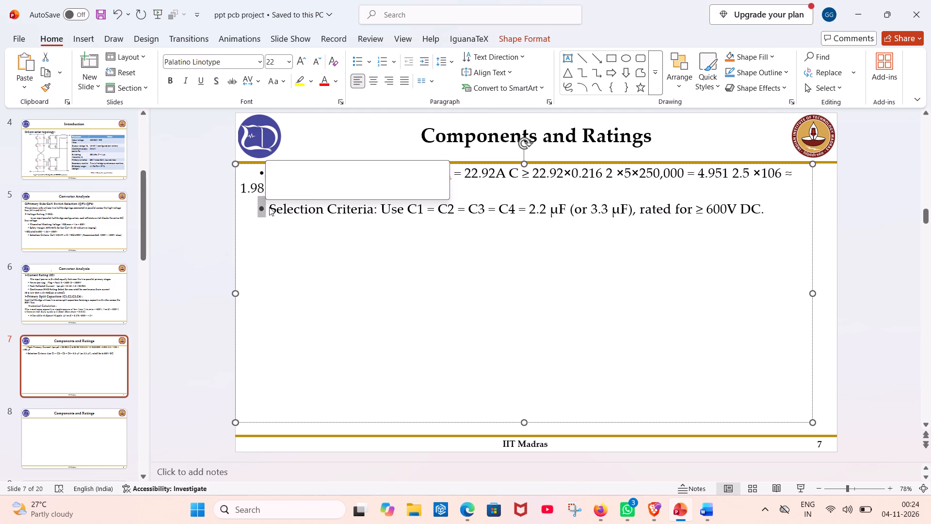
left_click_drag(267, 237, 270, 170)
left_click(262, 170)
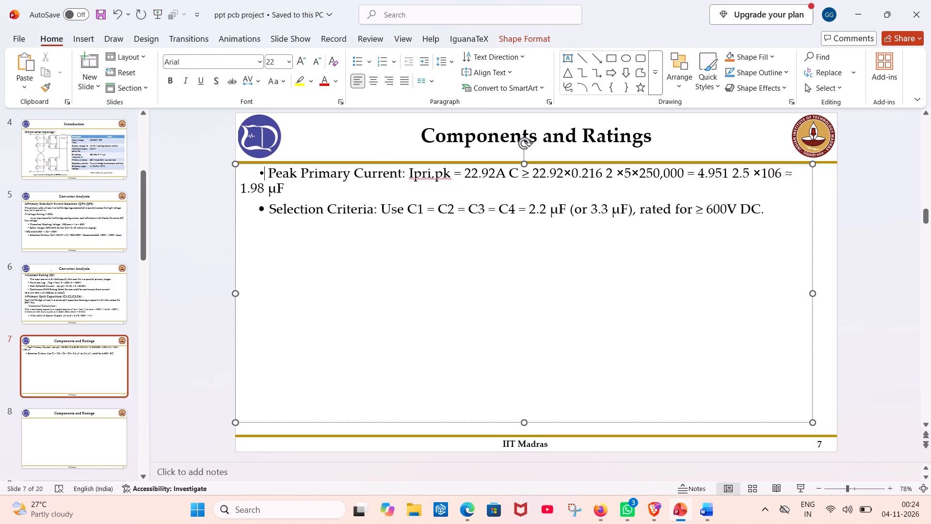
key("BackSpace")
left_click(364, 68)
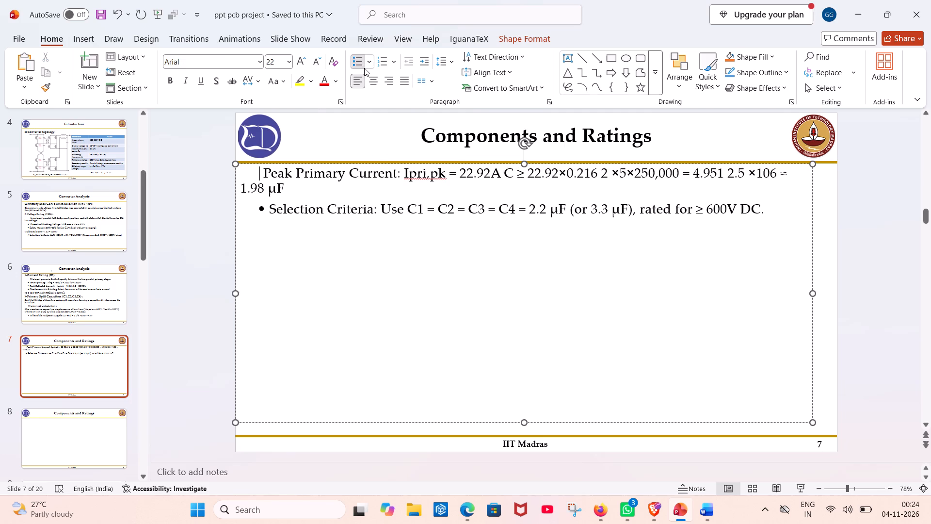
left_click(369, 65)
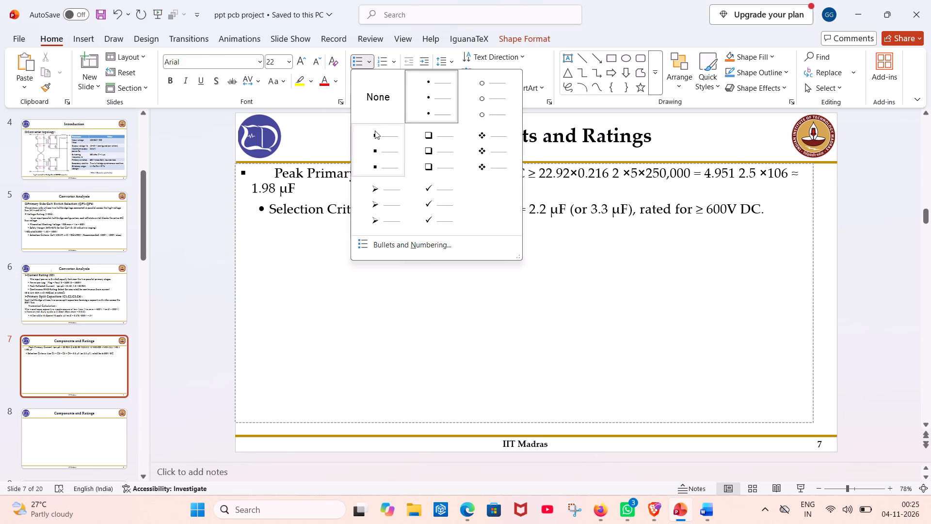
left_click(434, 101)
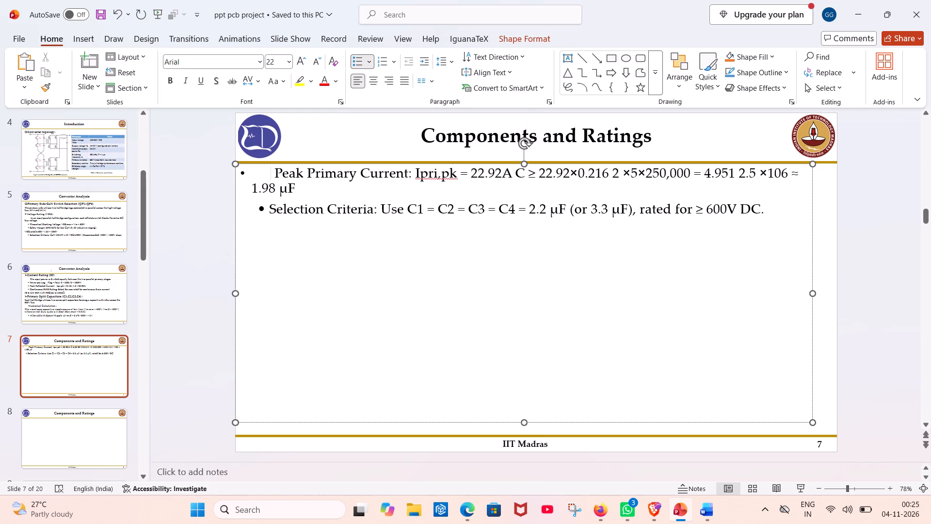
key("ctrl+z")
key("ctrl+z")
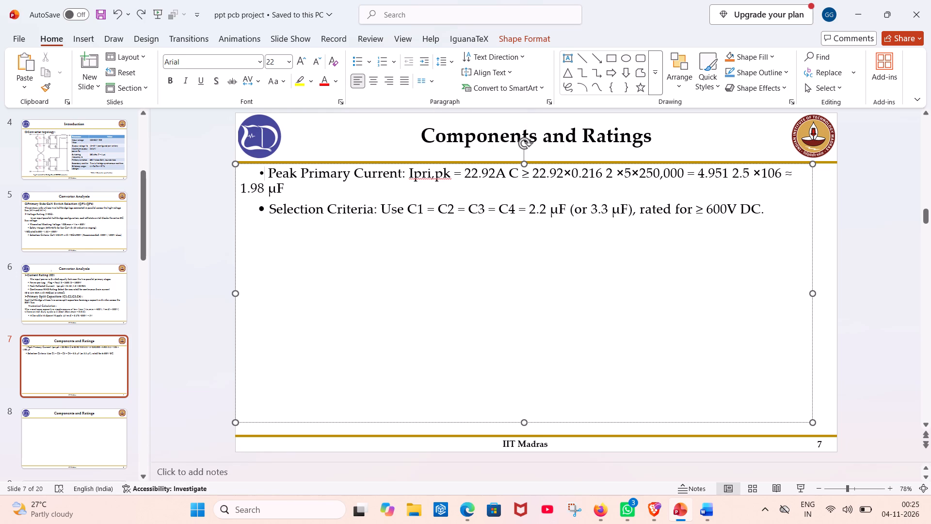
Replace the Peak Primary Current bullet with a copy of the Selection Criteria bullet and adjust both lines' leading spaces to align them.
left_click_drag(265, 211, 253, 210)
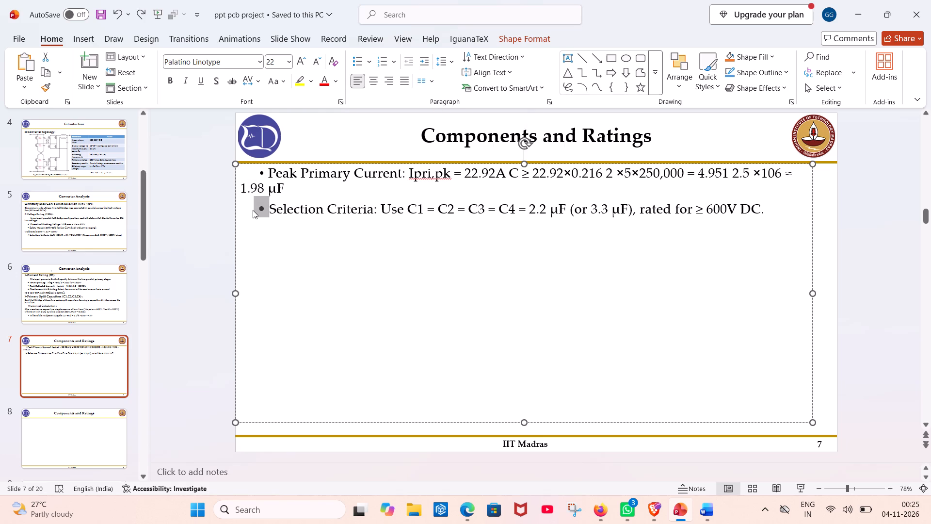
key("ctrl+c")
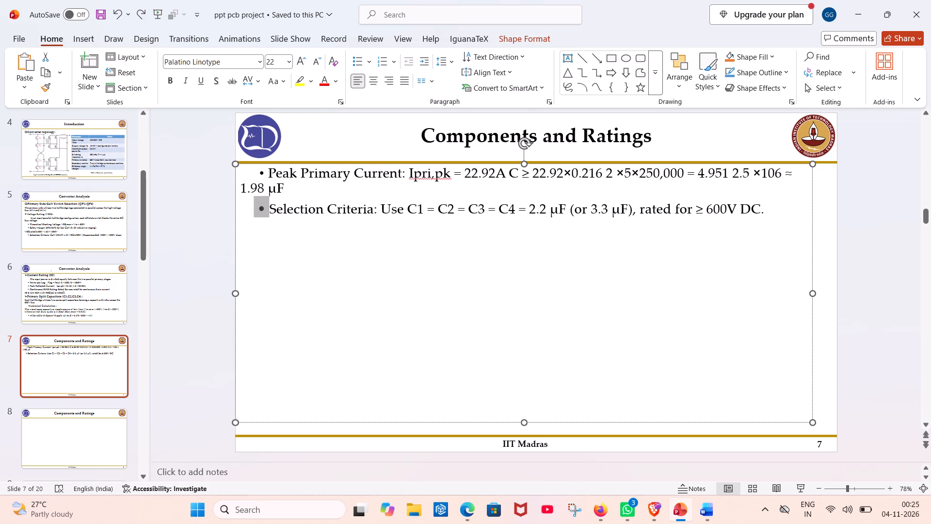
double_click(261, 173)
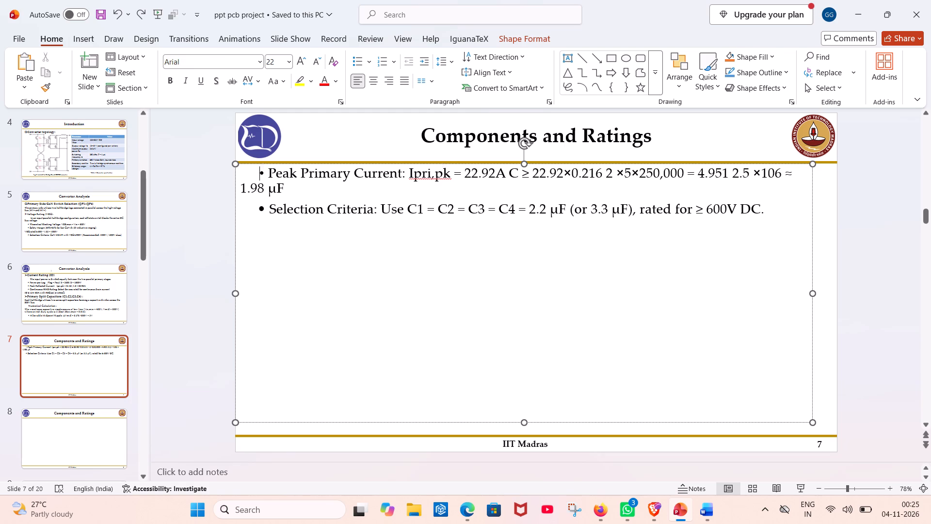
key("ctrl+v")
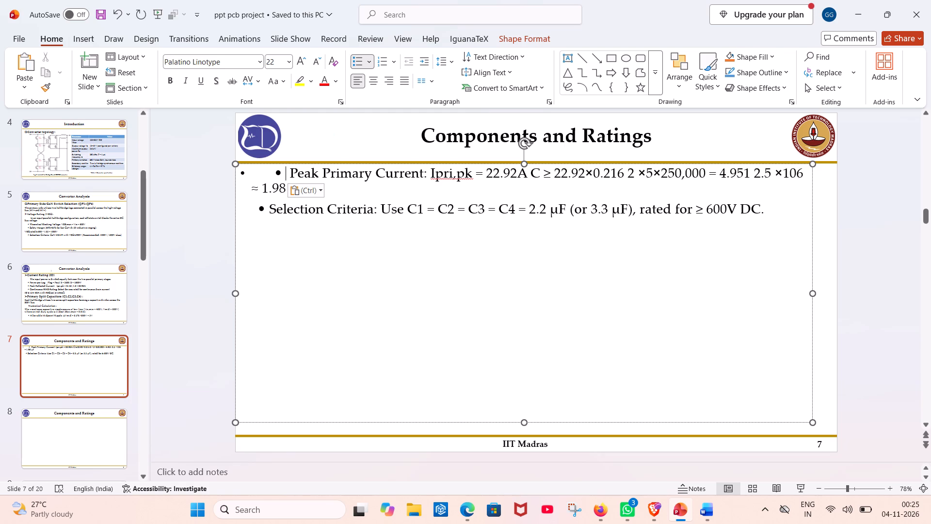
left_click(261, 173)
key("BackSpace")
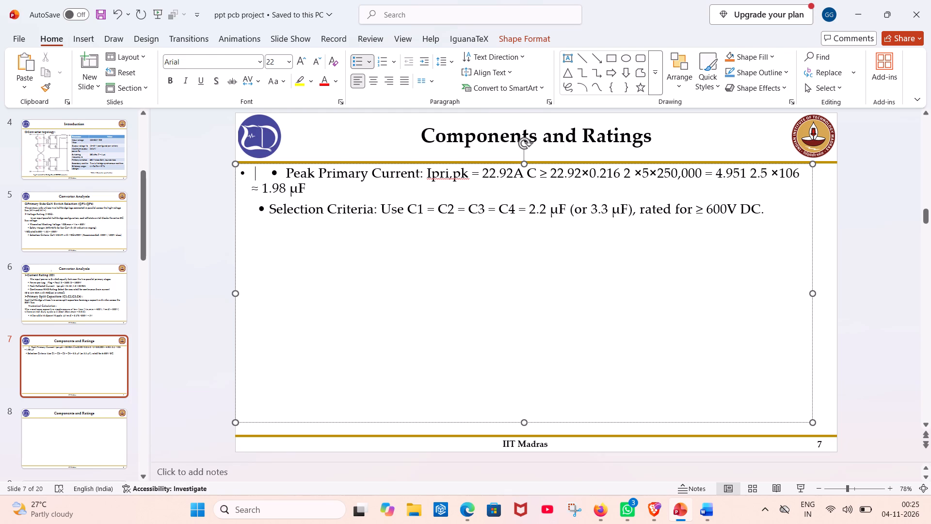
key("BackSpace")
key("BackSpace")
key("space")
key("space")
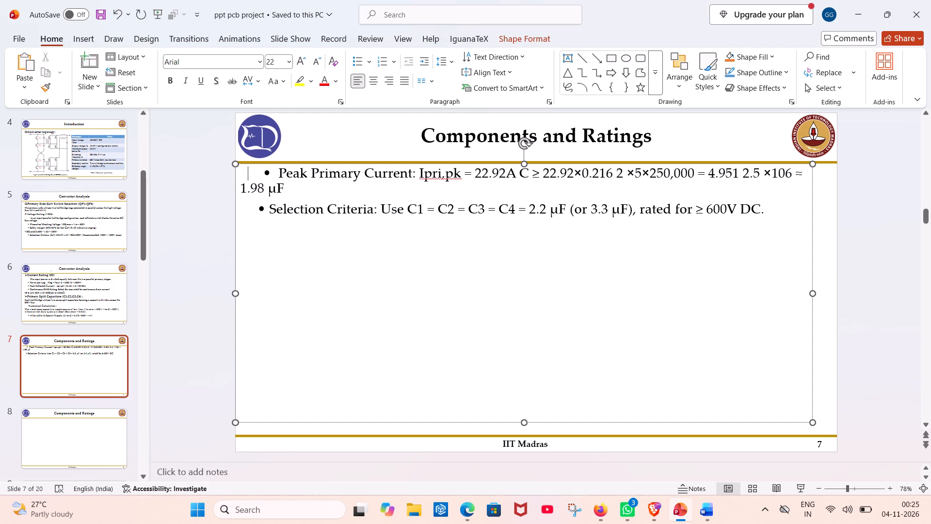
left_click(257, 213)
key("space")
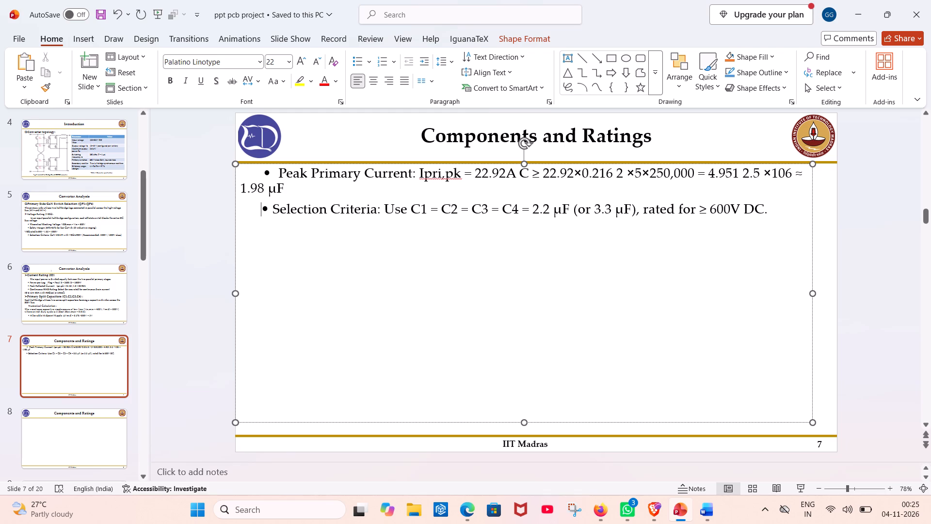
Make the Selection Criteria label on slide 7 bold.
left_click_drag(270, 204, 359, 213)
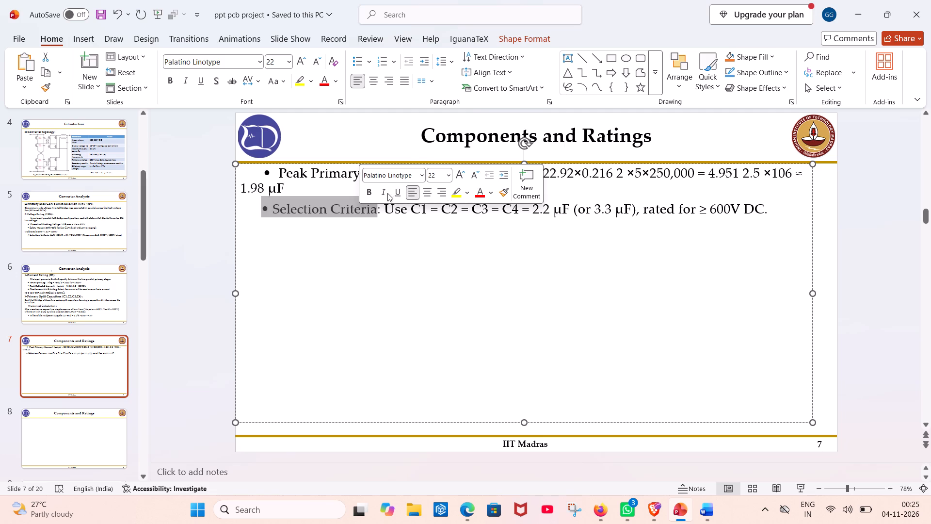
left_click(370, 193)
left_click(399, 251)
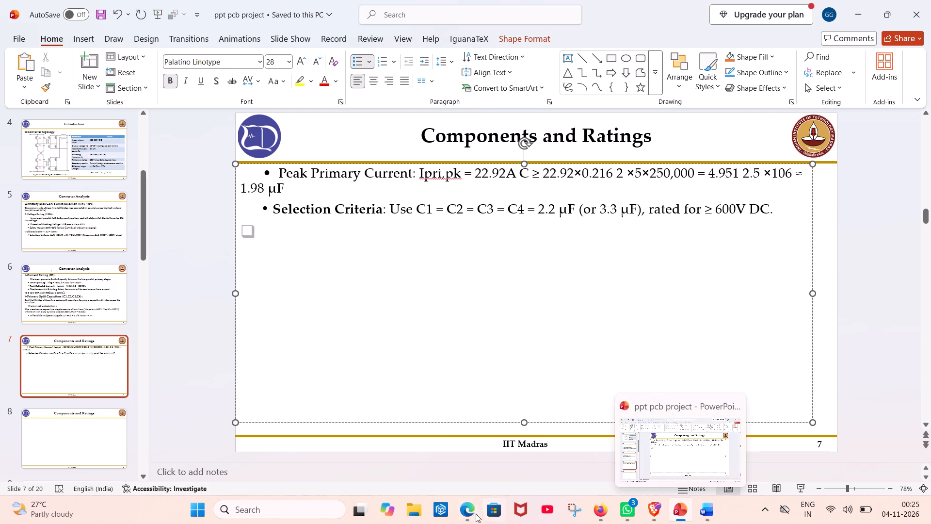
Copy the Transformer Secondary Analysis section through the Low-Line Check from the analysis PDF and paste it below Selection Criteria on slide 7.
left_click(473, 418)
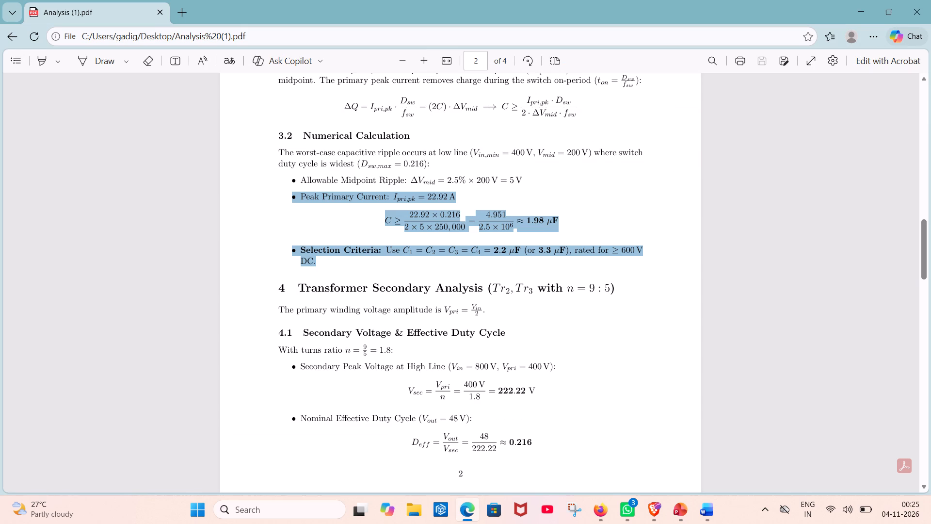
scroll(439, 359, "down", 2)
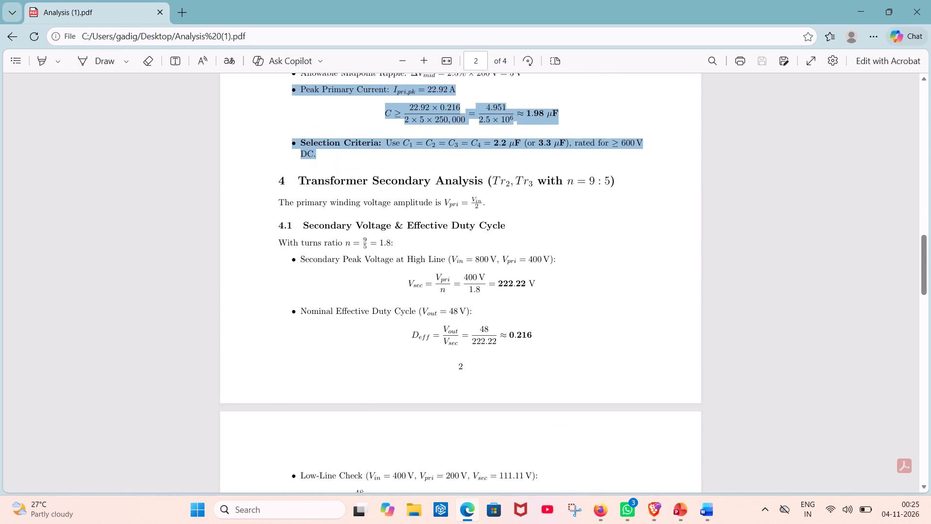
scroll(439, 359, "down", 3)
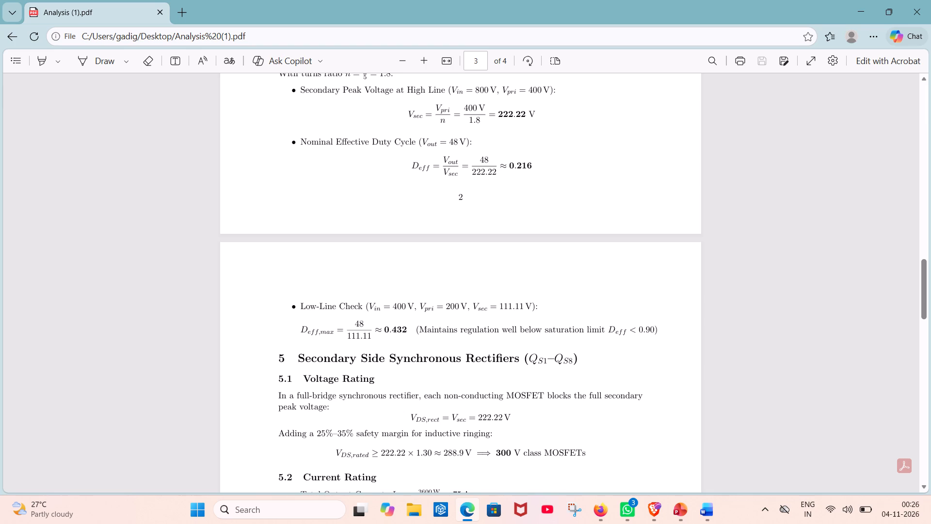
scroll(439, 359, "up", 1)
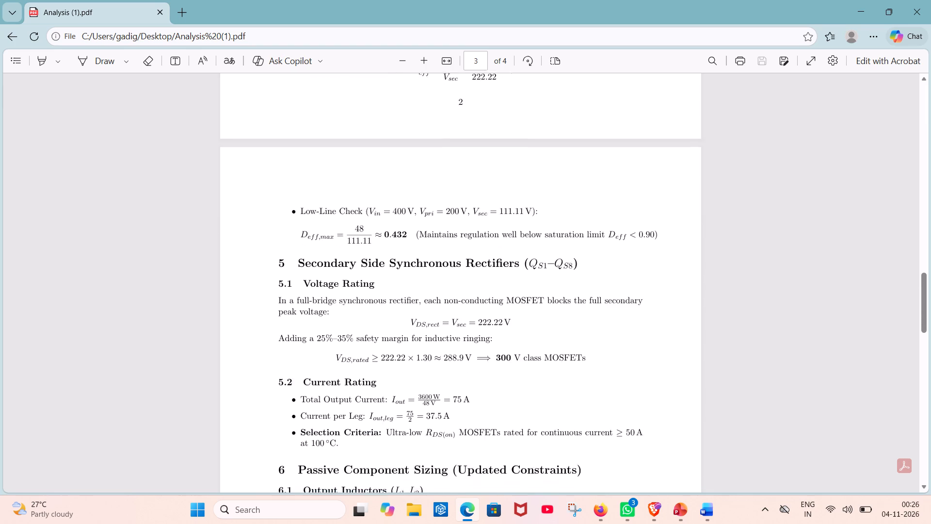
scroll(439, 359, "up", 1)
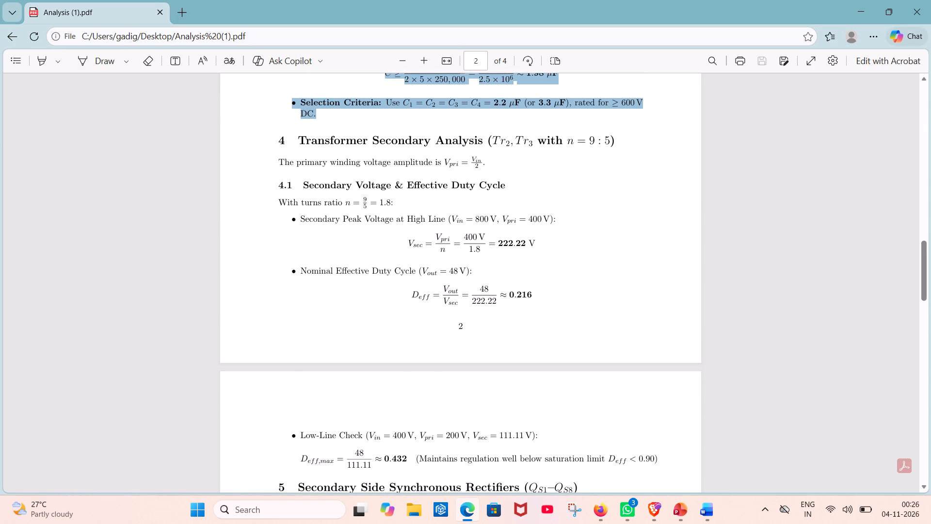
left_click_drag(299, 141, 582, 424)
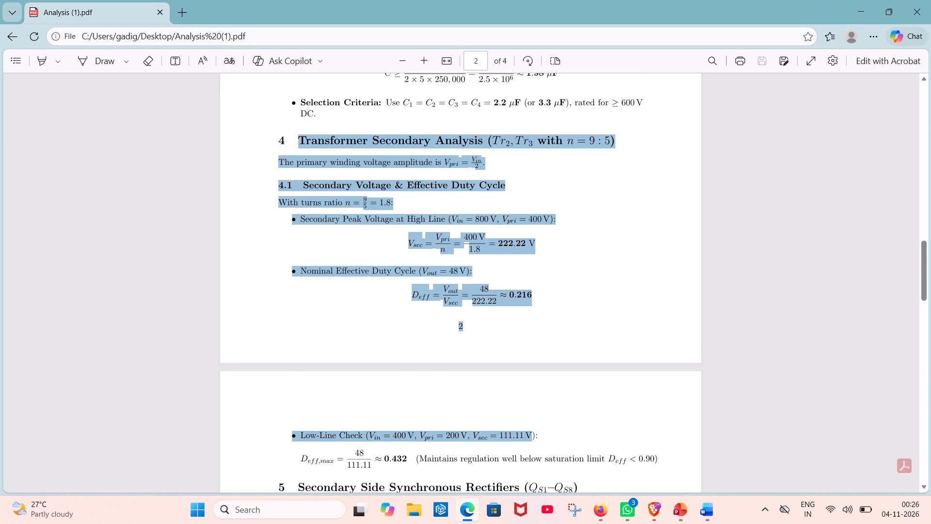
left_click_drag(582, 424, 669, 462)
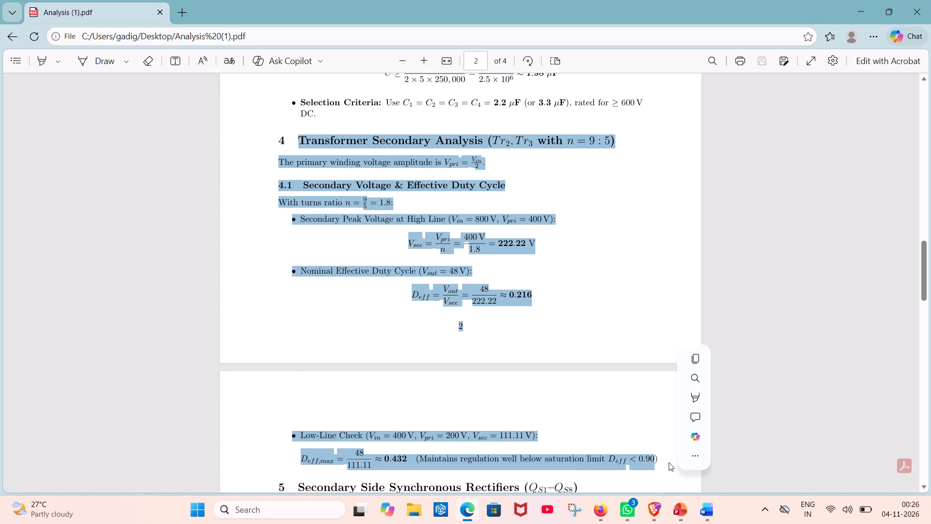
key("ctrl+c")
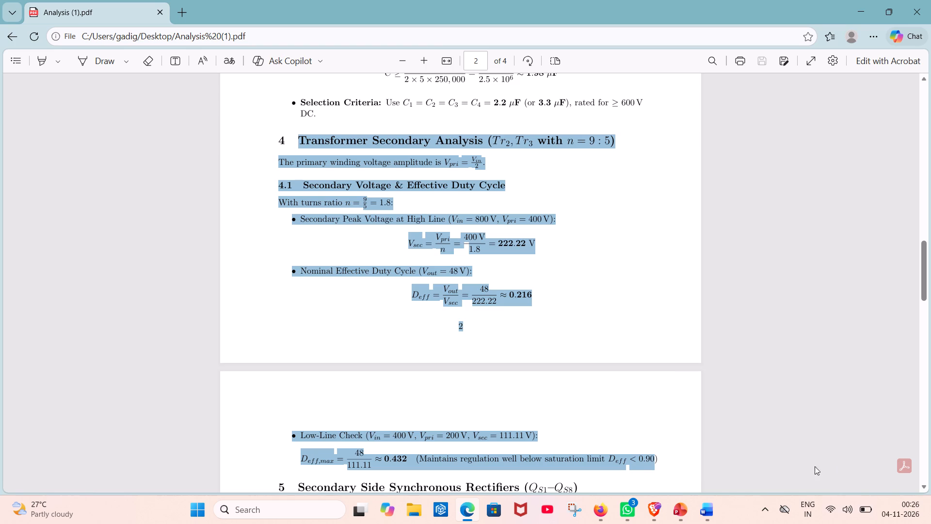
left_click(684, 453)
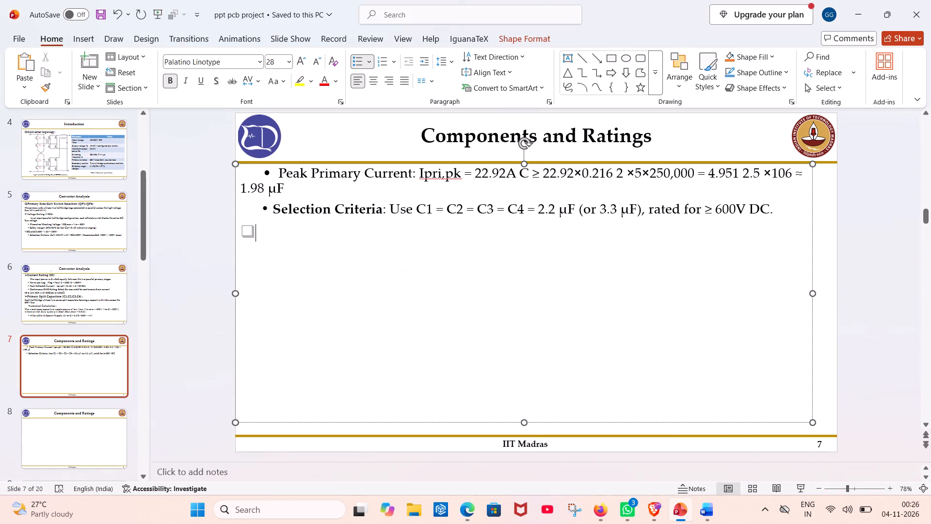
key("ctrl+v")
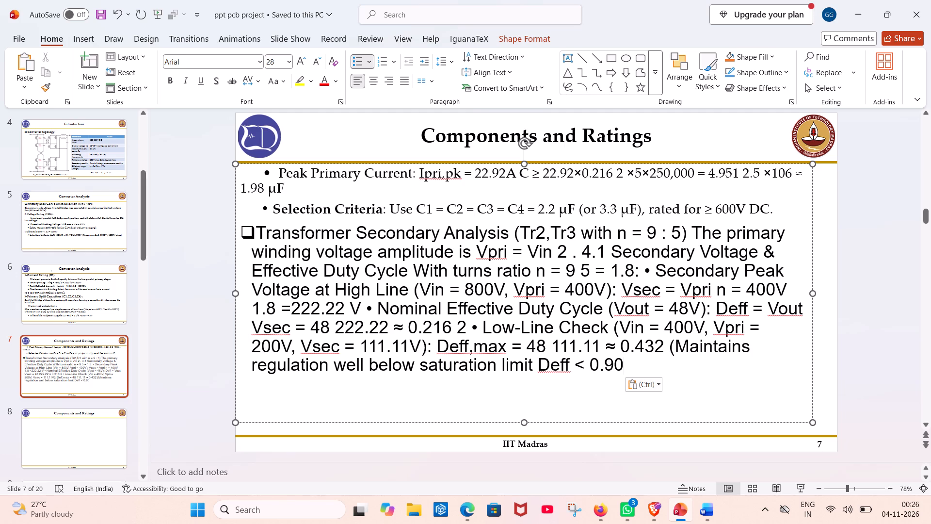
Review the heading, sub-heading and bullet formatting on slides 4 to 6 as a reference for slide 7's pasted text.
scroll(714, 234, "up", 2)
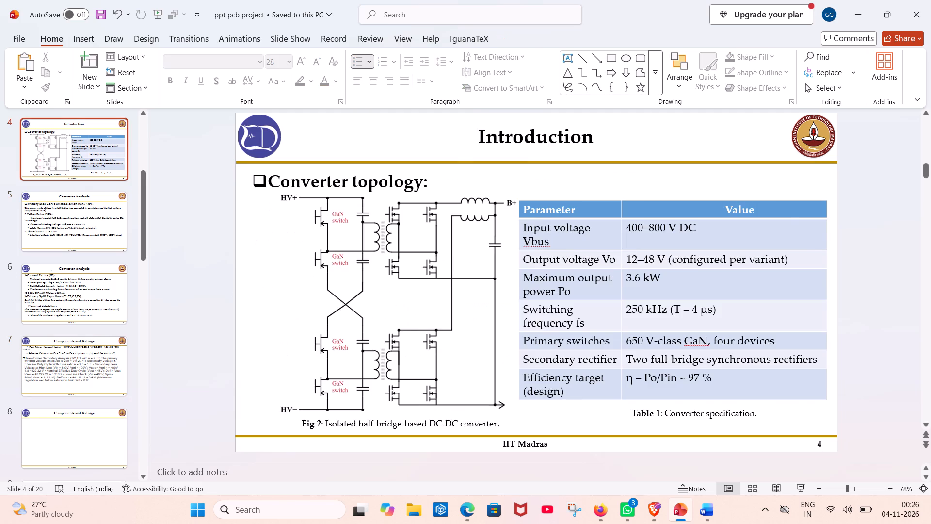
scroll(714, 234, "up", 1)
scroll(714, 234, "down", 2)
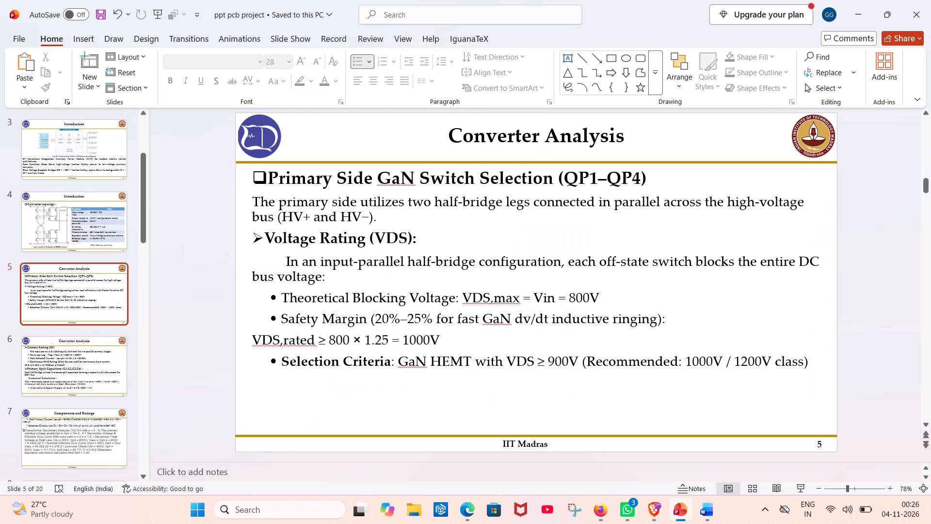
scroll(714, 234, "down", 1)
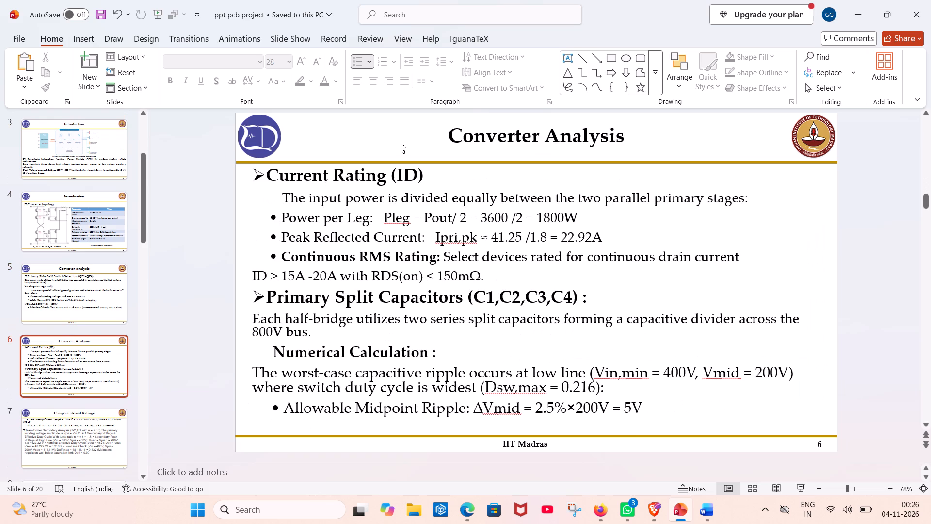
scroll(714, 234, "down", 1)
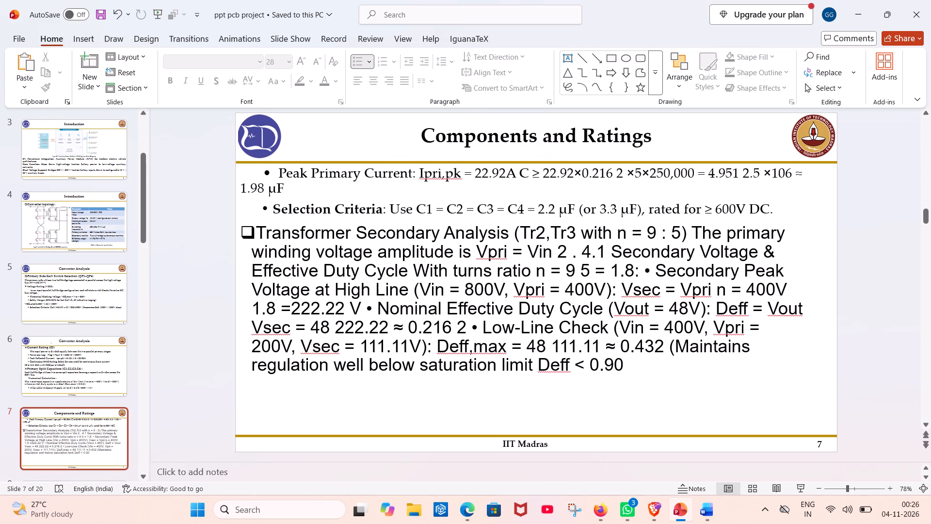
Switch back to the analysis PDF and examine the layout of the Transformer Secondary Analysis section against slide 7's pasted text.
left_click(699, 236)
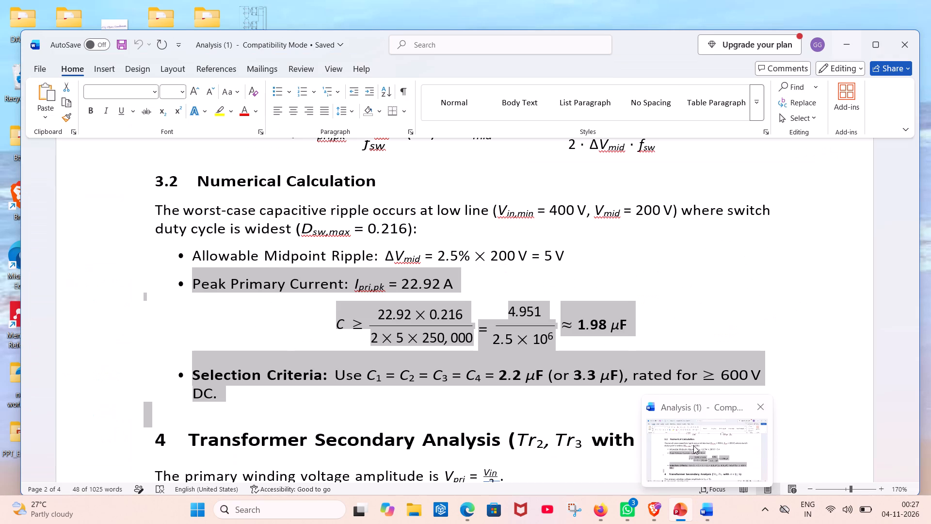
left_click(693, 445)
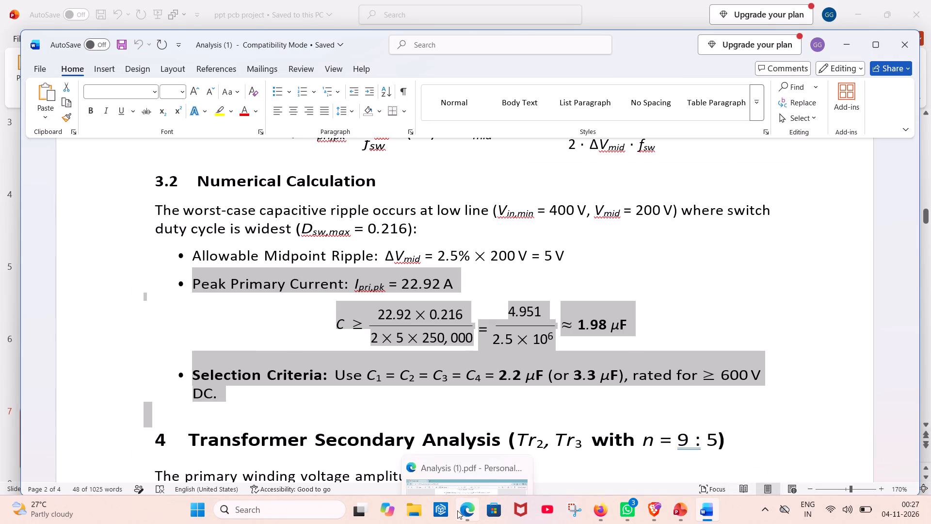
left_click(461, 468)
scroll(461, 468, "down", 1)
scroll(461, 468, "up", 1)
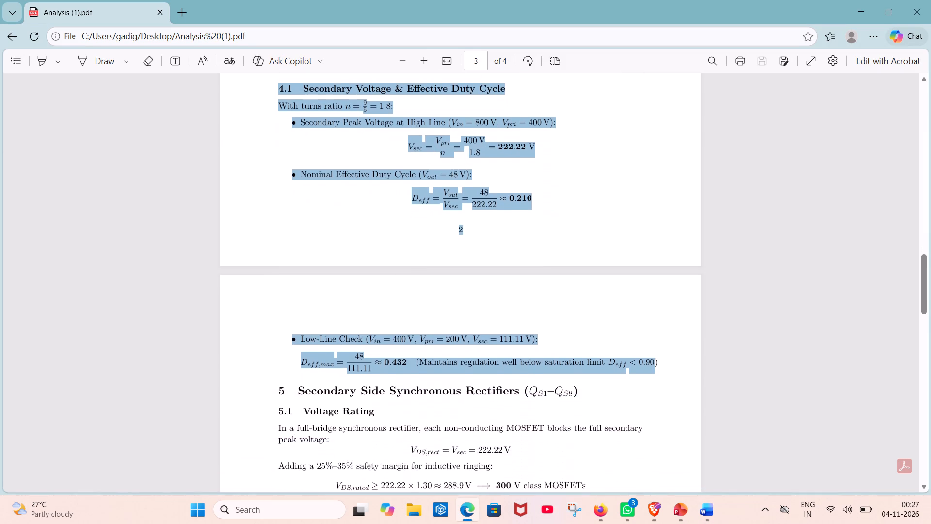
scroll(461, 468, "up", 1)
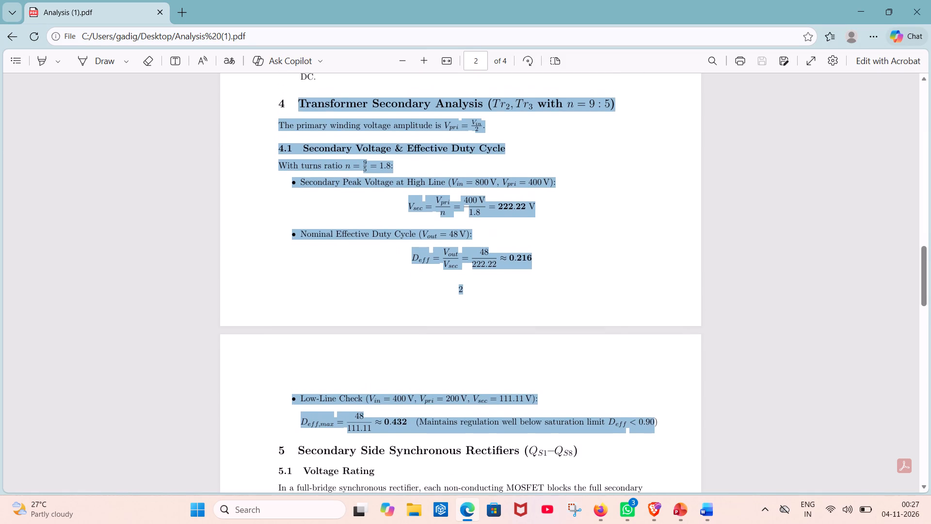
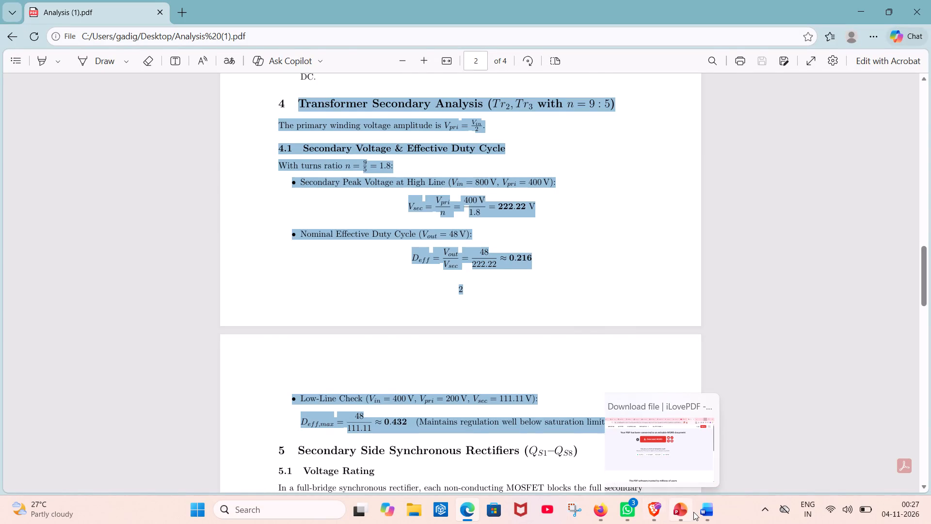
Switch to the presentation and put the primary winding voltage sentence on its own unbulleted line below slide 7's Transformer Secondary Analysis heading.
left_click(687, 460)
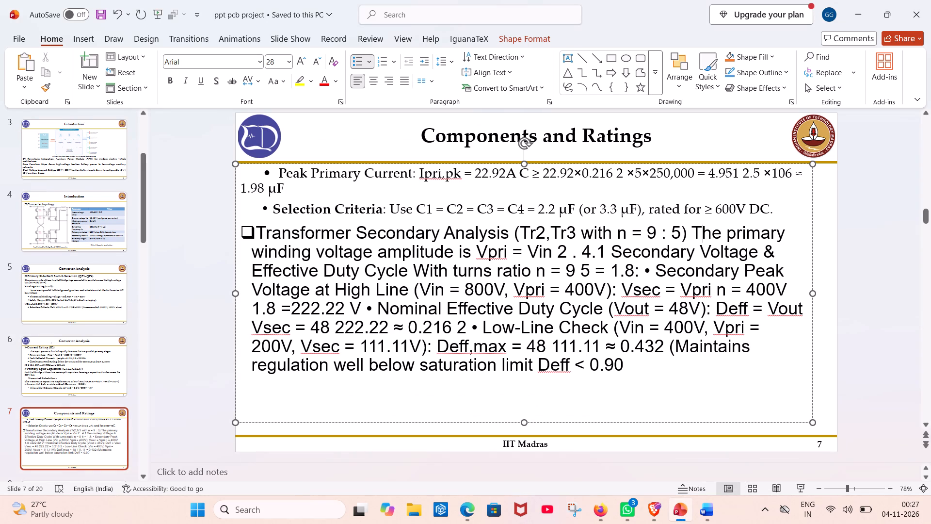
left_click(689, 228)
key("Return")
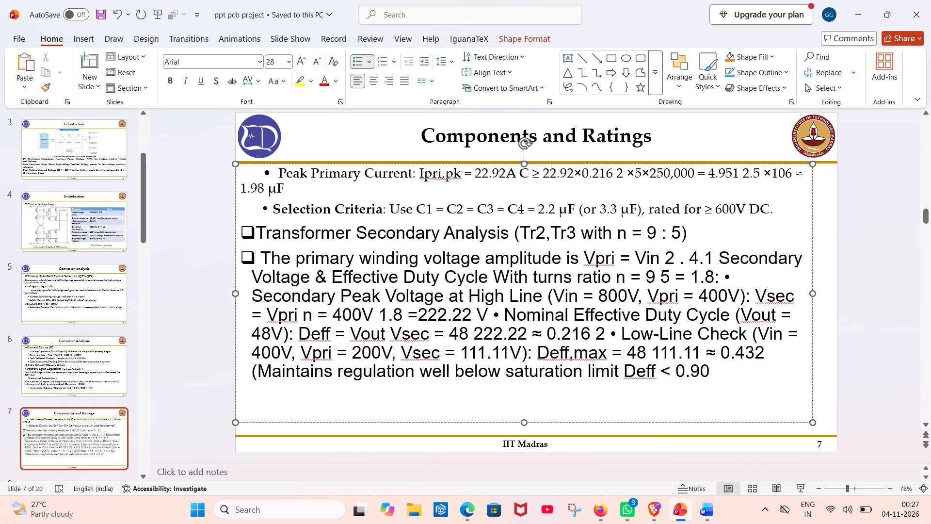
key("BackSpace")
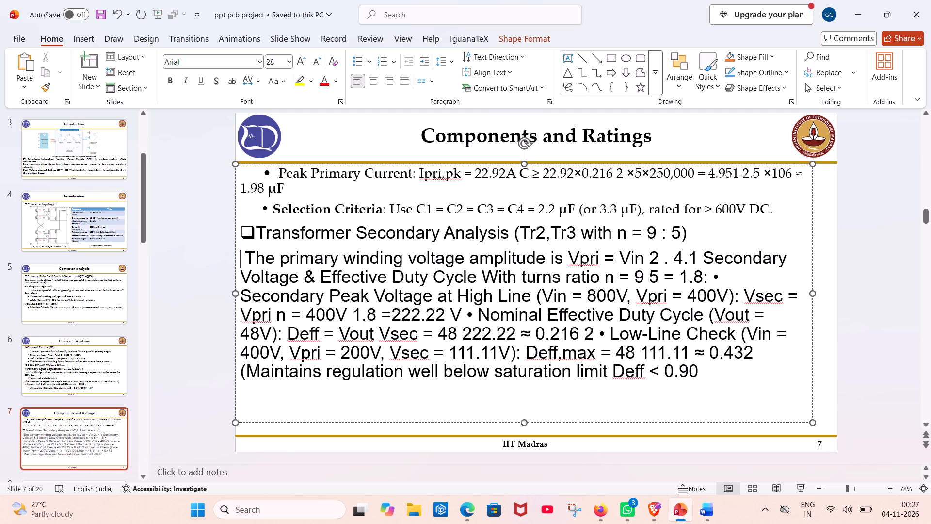
Write the primary winding voltage fraction as Vin/ 2 and start the 4.1 Secondary Voltage & Effective Duty Cycle text on a new line.
left_click(646, 260)
key("slash")
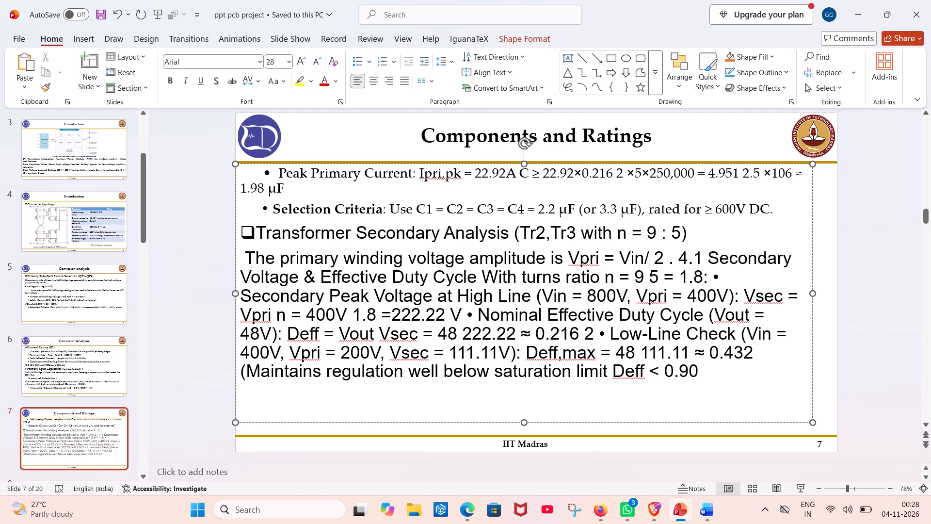
key("Return")
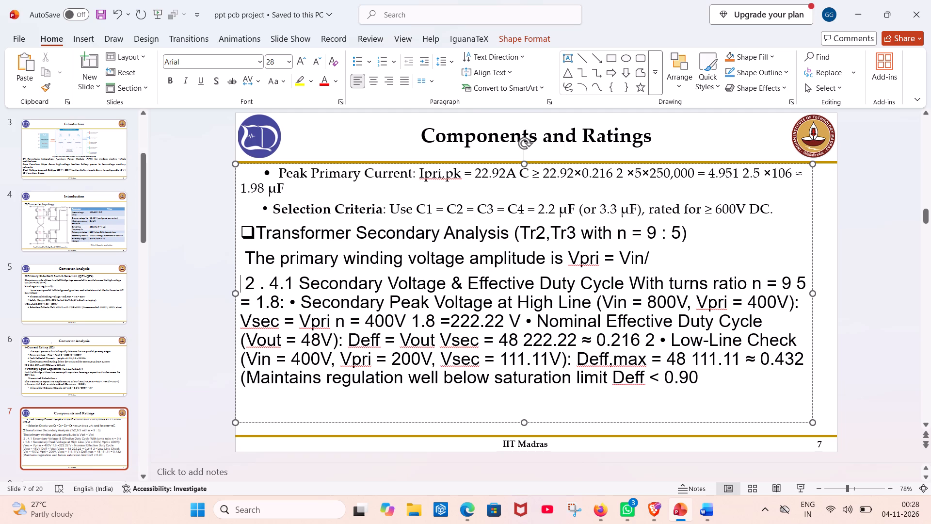
key("BackSpace")
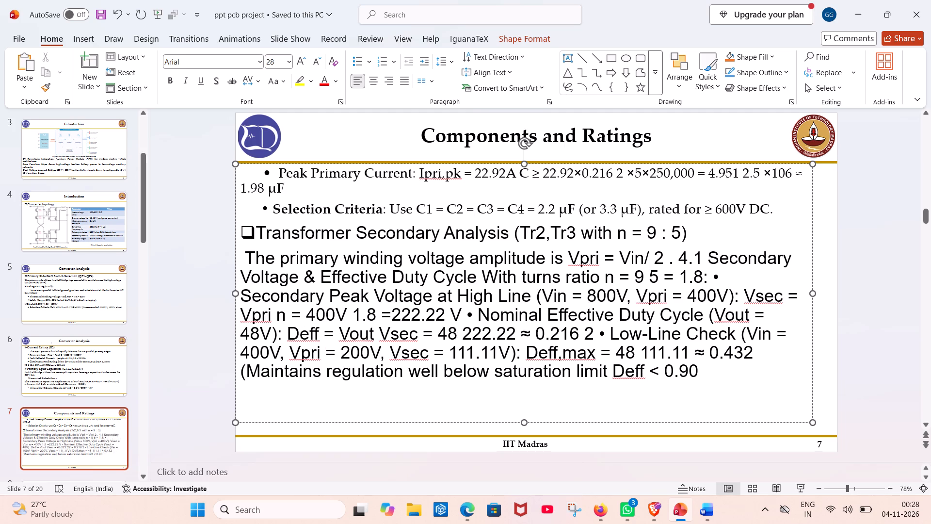
key("Right")
key("Right")
key("Right")
key("Return")
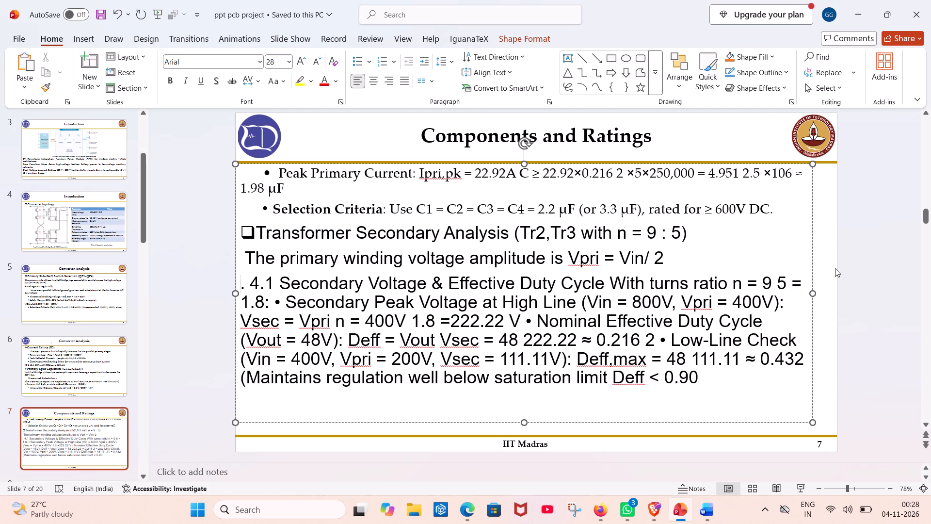
Move the text from "With turns ratio" onto a new line below the 4.1 sub-heading, indented by five spaces.
left_click(608, 292)
key("Return")
key("space")
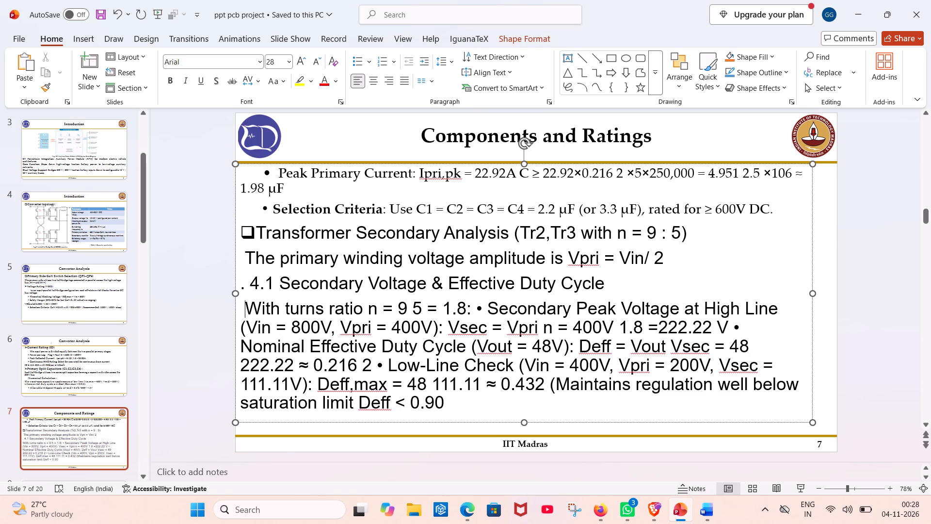
key("space")
key("space")
key("space")
key("space")
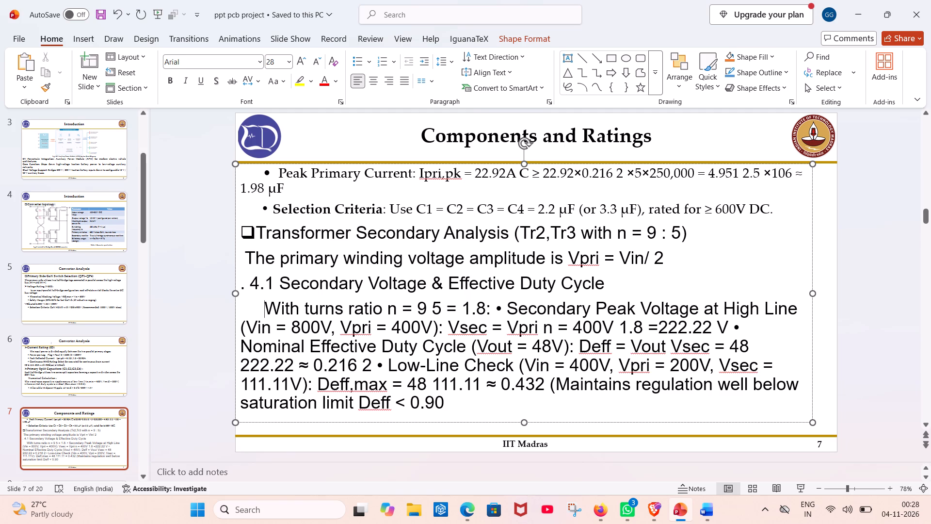
Write the turns ratio fraction as 9/5, with no space before the slash.
left_click(427, 308)
key("Right")
key("slash")
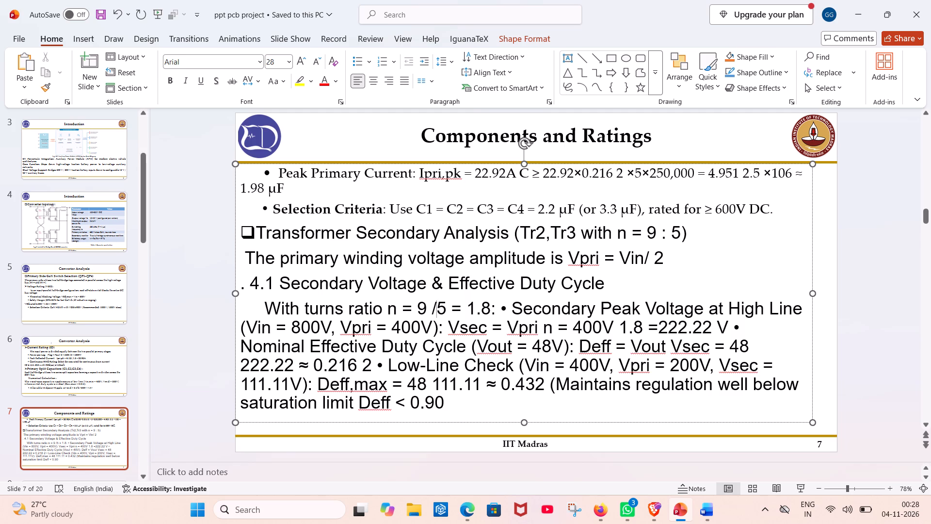
left_click(428, 302)
left_click(433, 308)
key("BackSpace")
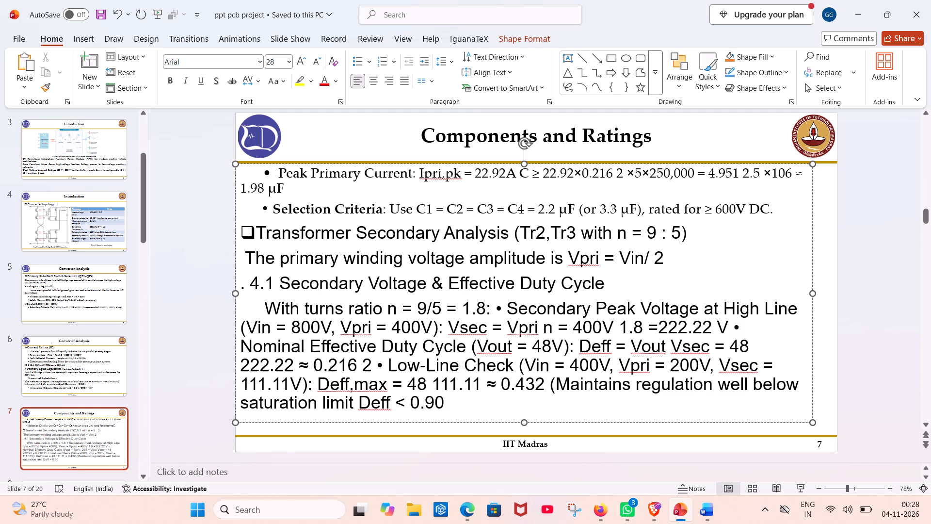
Put the Secondary Peak Voltage at High Line bullet and its Vsec equation on separate lines, with the Nominal Effective Duty Cycle bullet starting below.
left_click(495, 309)
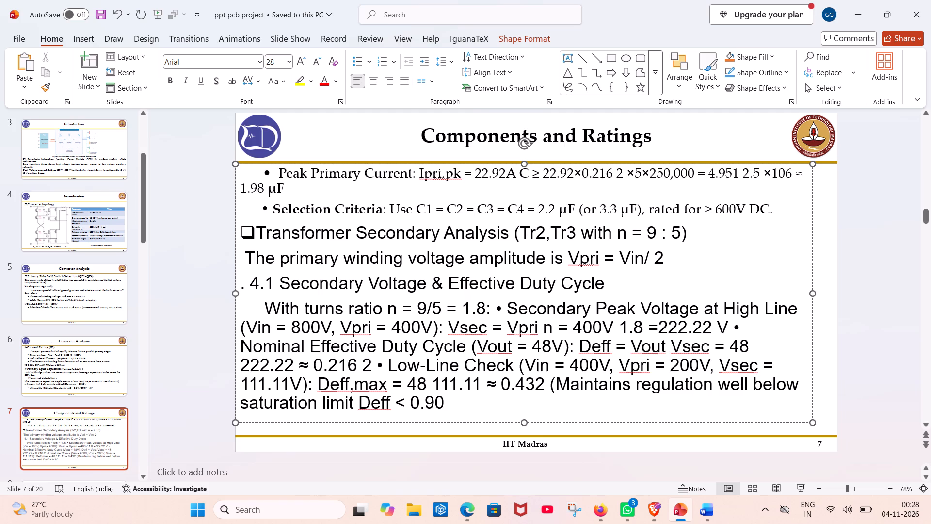
key("Return")
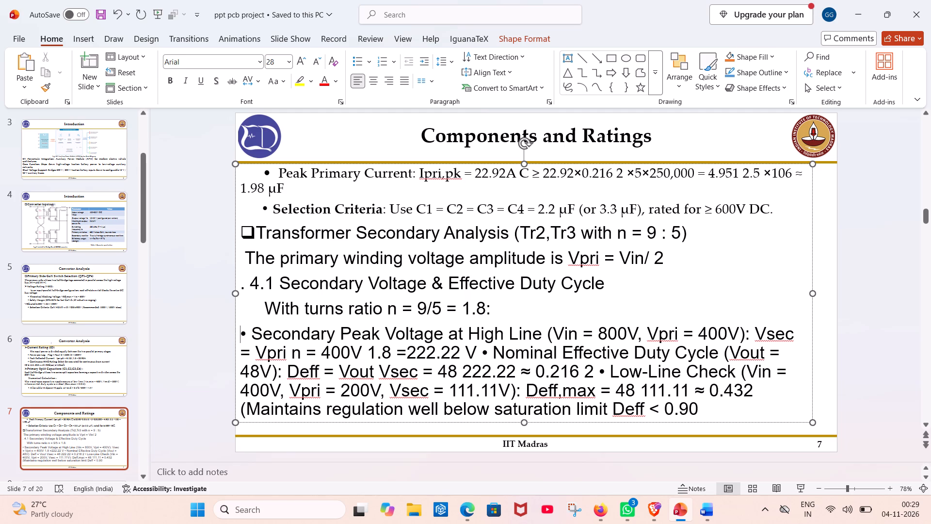
left_click(754, 336)
key("Return")
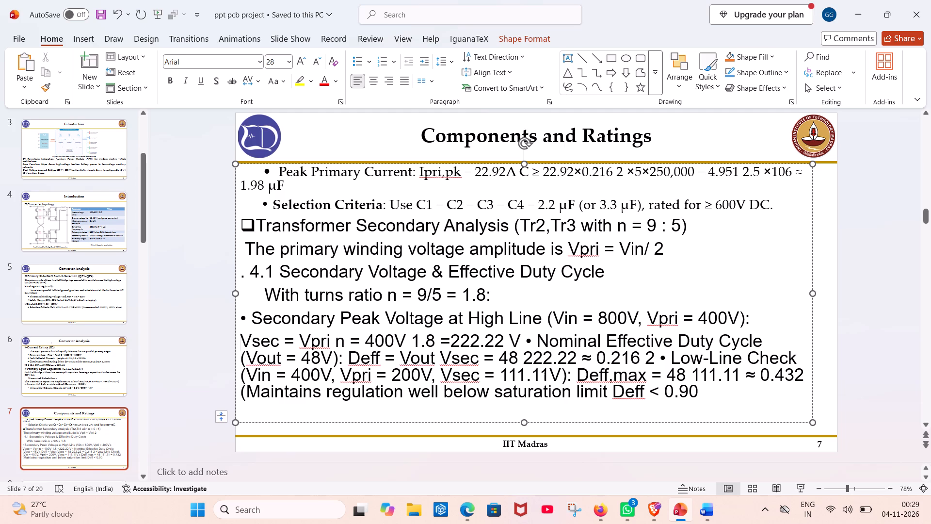
left_click(521, 339)
key("Return")
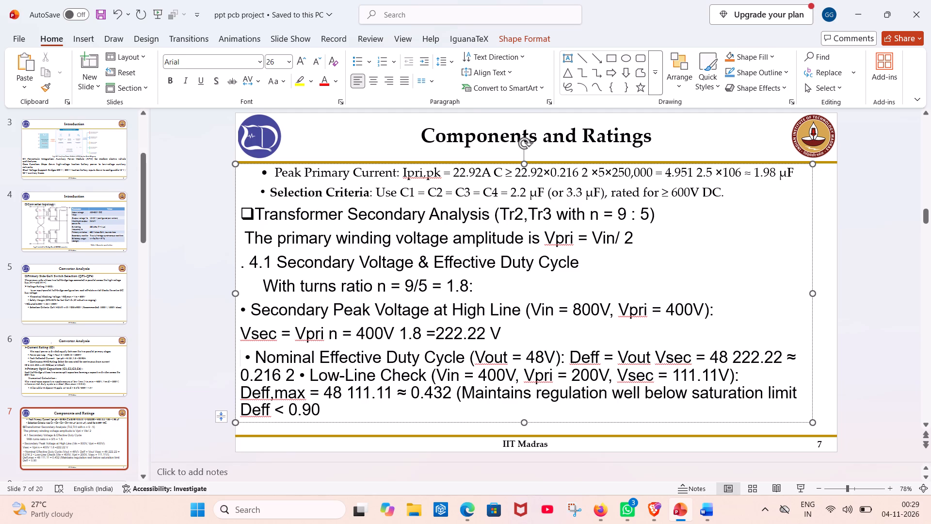
Split the Deff equation, the Low-Line Check bullet and the Deff,max equation onto separate lines.
left_click(568, 364)
key("Return")
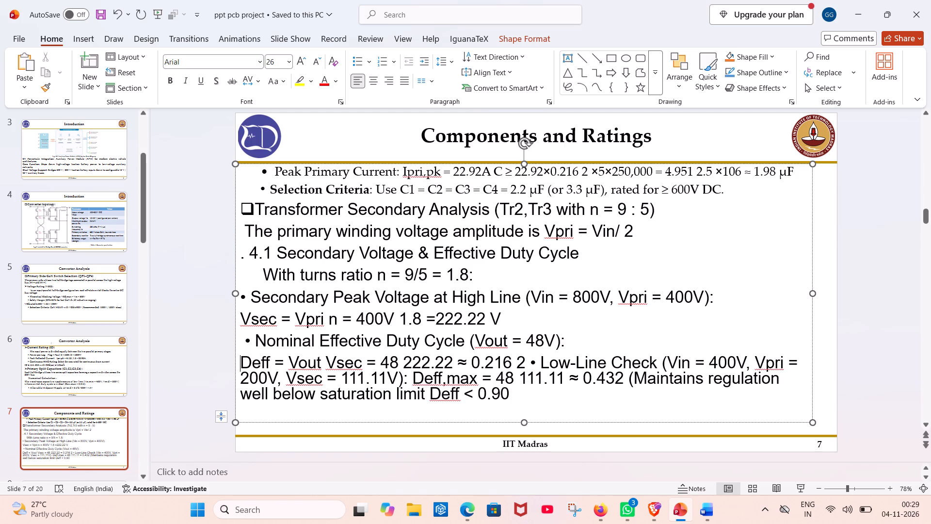
left_click(522, 364)
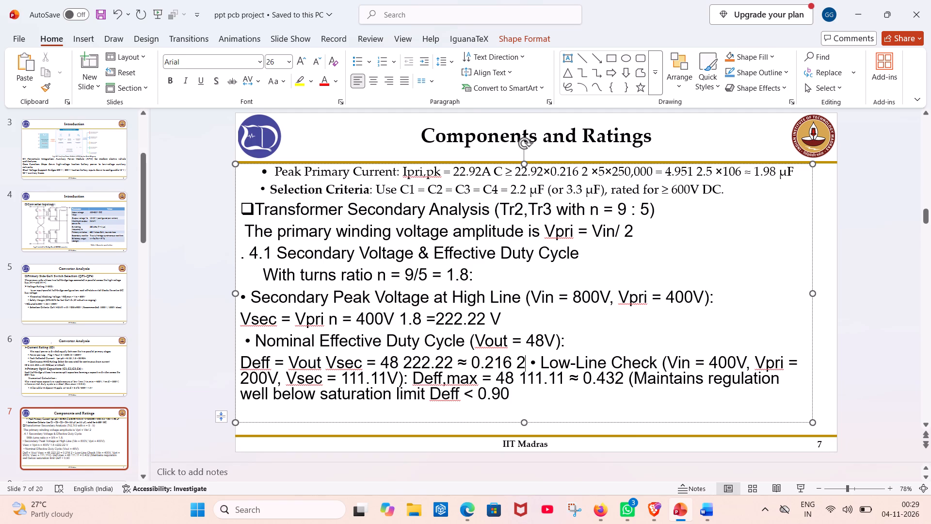
left_click(523, 364)
key("Return")
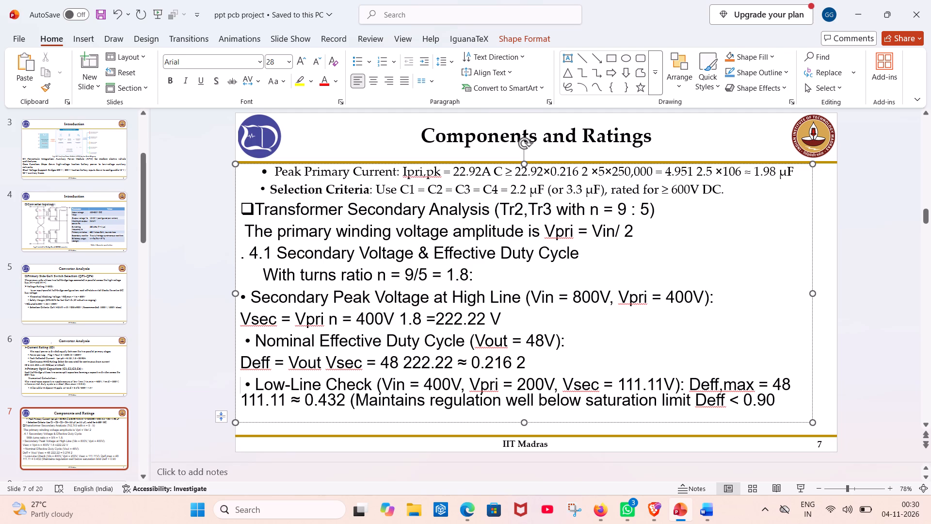
left_click(681, 380)
key("Right")
key("Return")
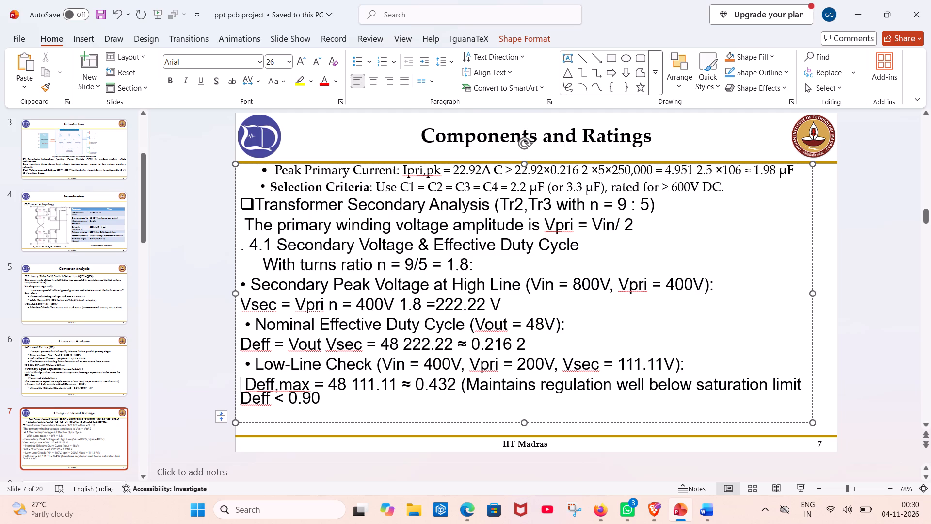
Change the whole Transformer Secondary Analysis section, from its heading to the Deff,max line, to the slide title's Palatino Linotype font.
left_click_drag(249, 227, 527, 302)
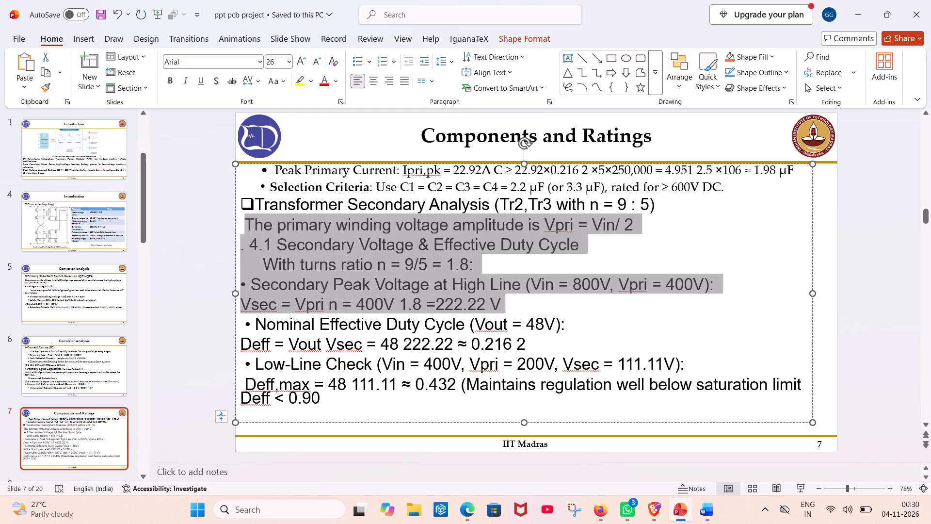
left_click_drag(527, 302, 567, 323)
left_click_drag(259, 203, 278, 207)
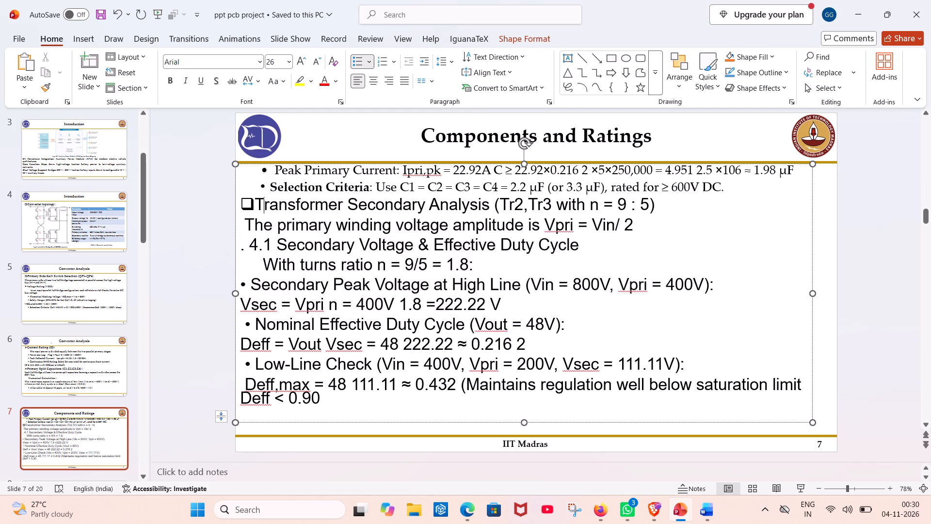
left_click_drag(278, 207, 560, 408)
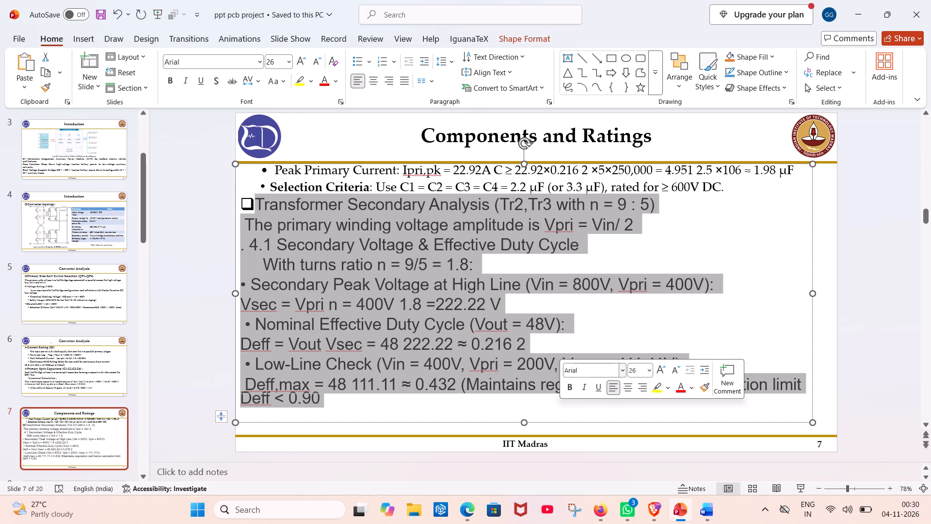
left_click(592, 365)
left_click(590, 370)
left_click_drag(436, 132, 523, 135)
left_click(231, 59)
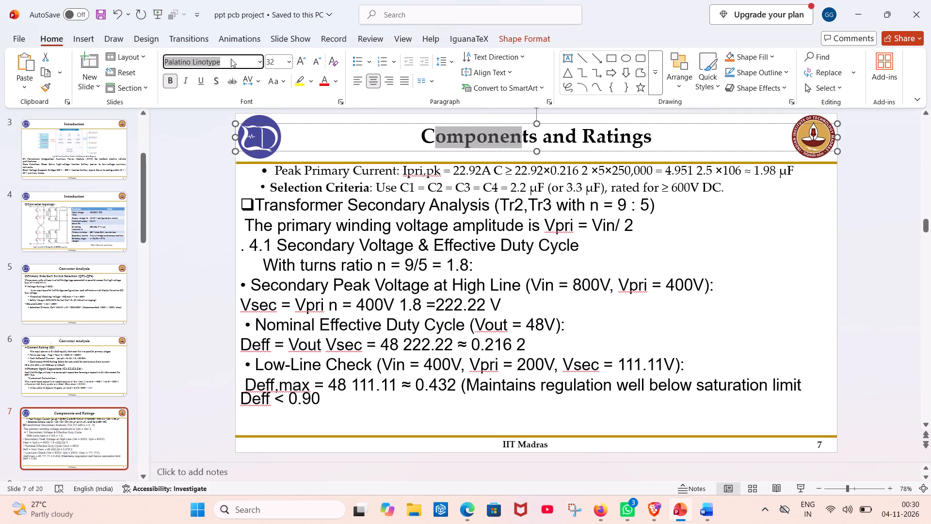
key("ctrl+c")
left_click_drag(256, 206, 607, 425)
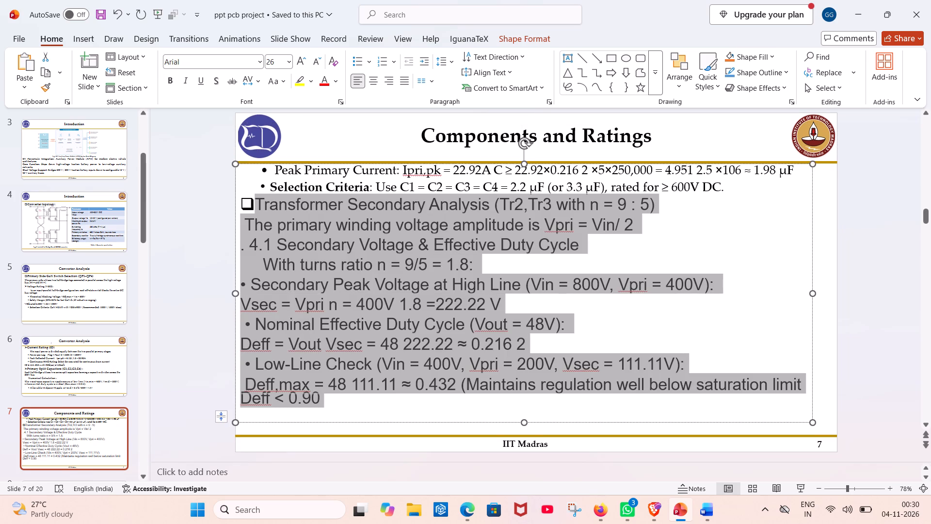
left_click_drag(607, 425, 606, 425)
left_click(639, 378)
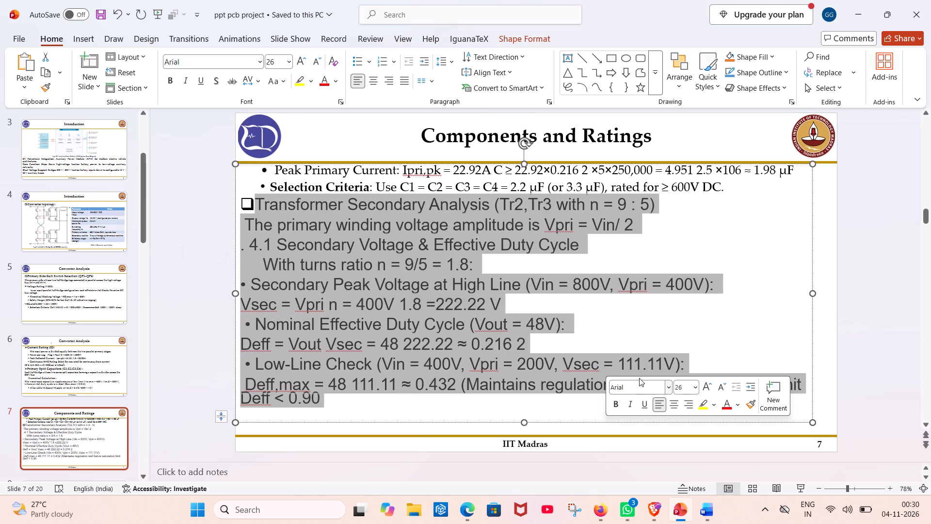
left_click(635, 384)
key("ctrl+v")
key("Return")
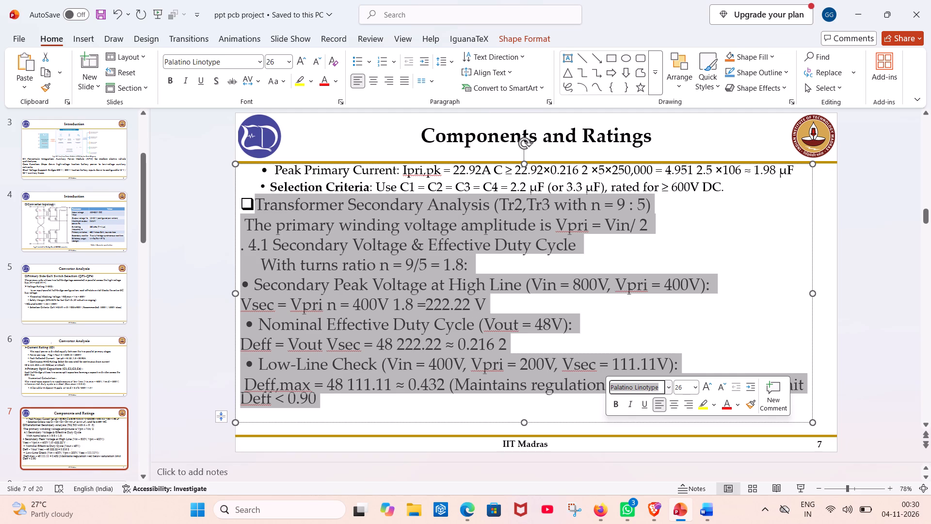
Set the font size of the Transformer Secondary Analysis section to 22.
left_click(681, 389)
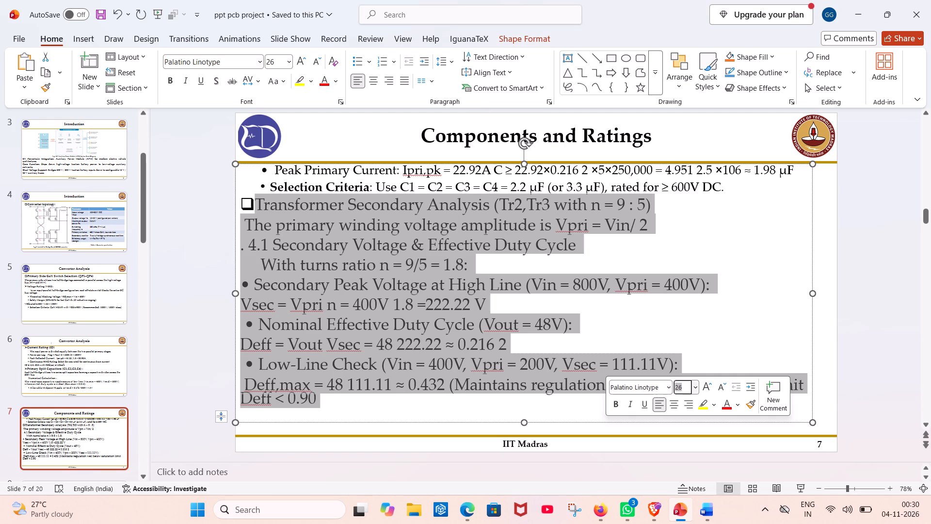
type("22")
key("Return")
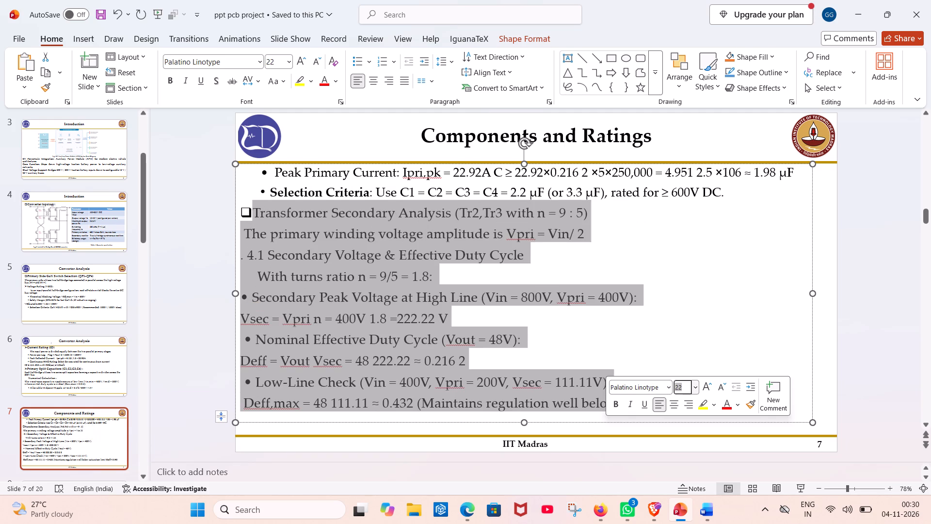
left_click(626, 301)
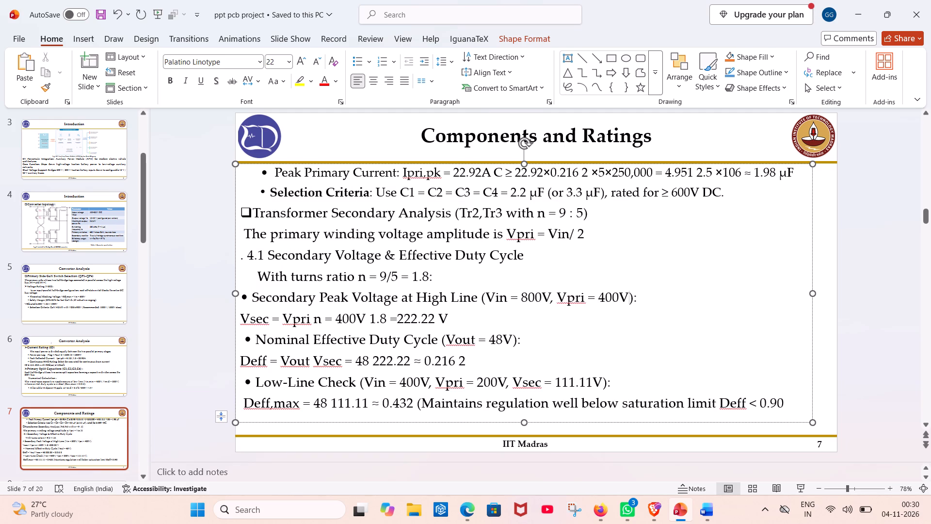
Set the Peak Primary Current and Selection Criteria bullets to font size 22.
left_click_drag(280, 177, 349, 190)
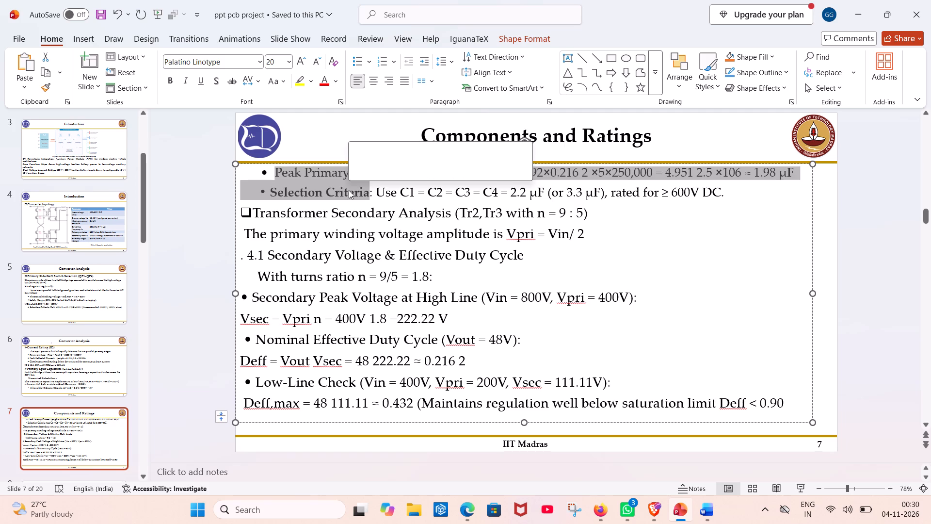
left_click(349, 190)
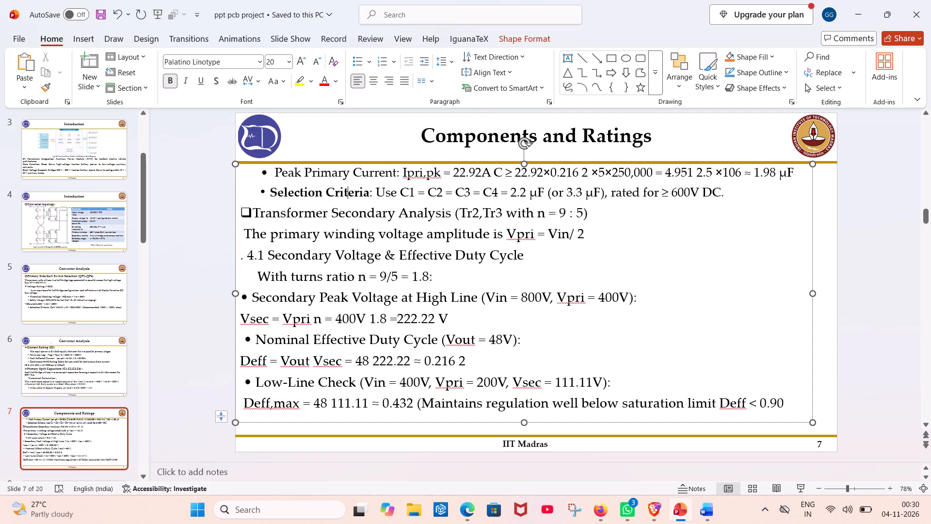
left_click_drag(274, 172, 317, 189)
left_click_drag(317, 189, 665, 196)
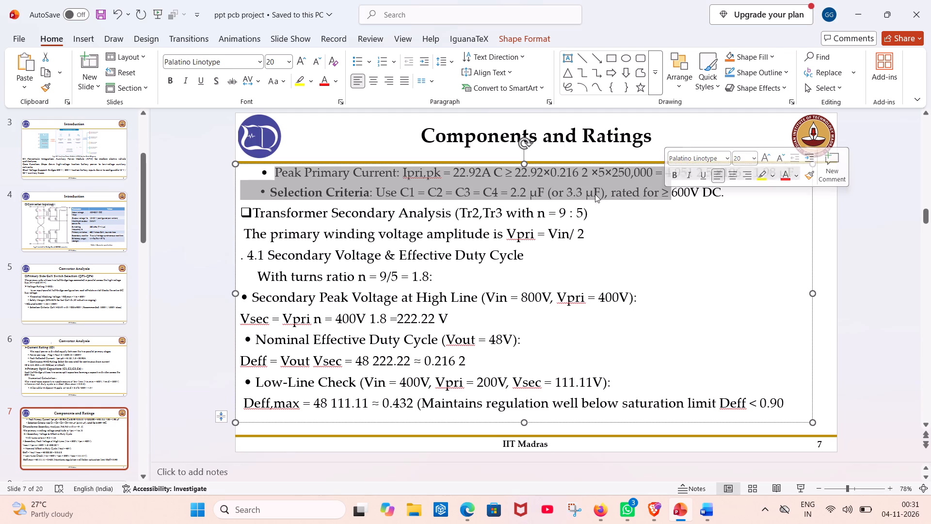
left_click(267, 169)
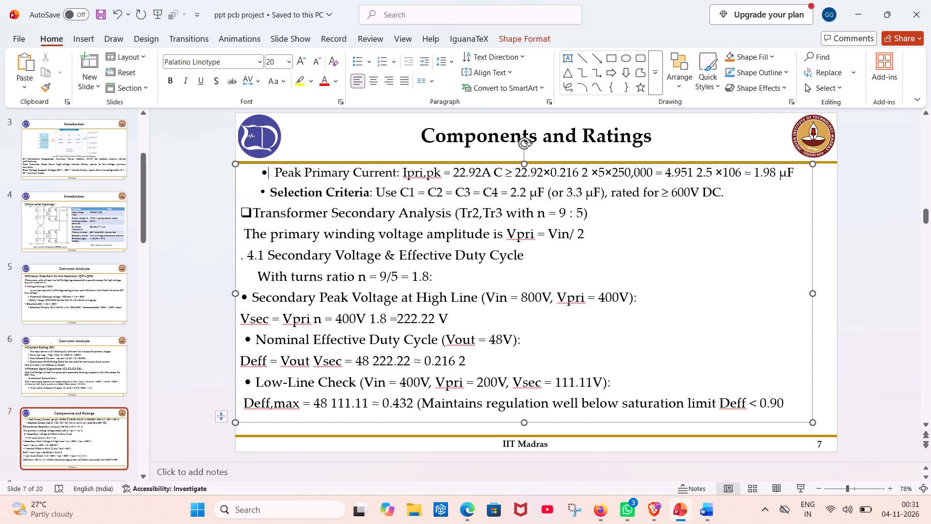
left_click_drag(259, 173, 551, 194)
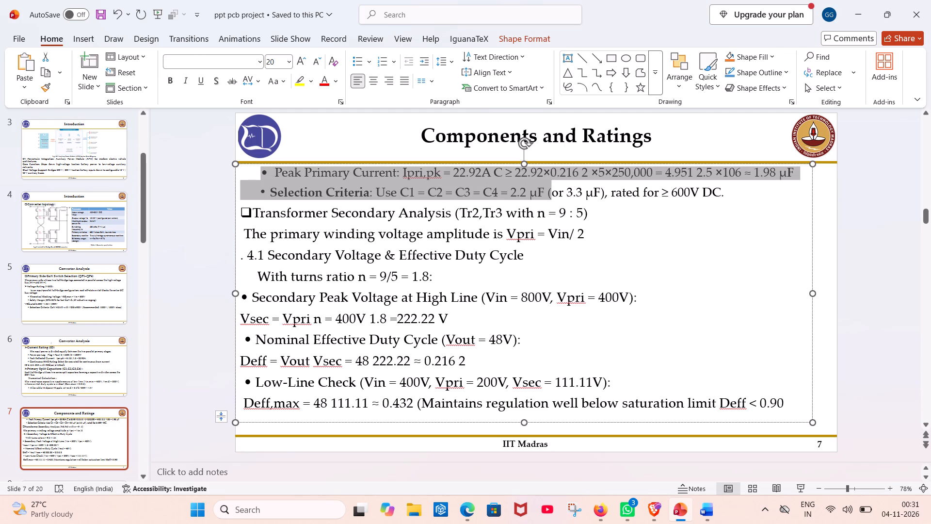
left_click_drag(551, 194, 758, 193)
scroll(713, 236, "right", 1)
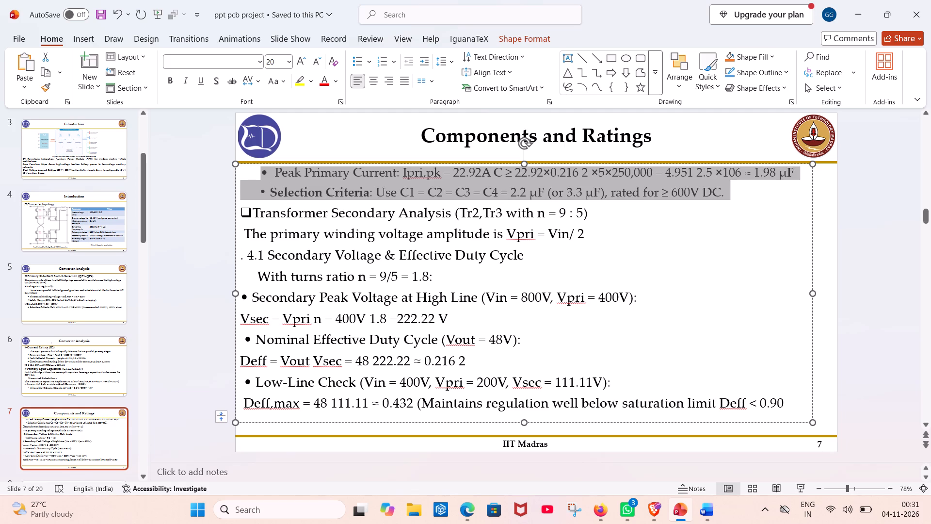
left_click_drag(758, 193, 758, 192)
left_click(820, 156)
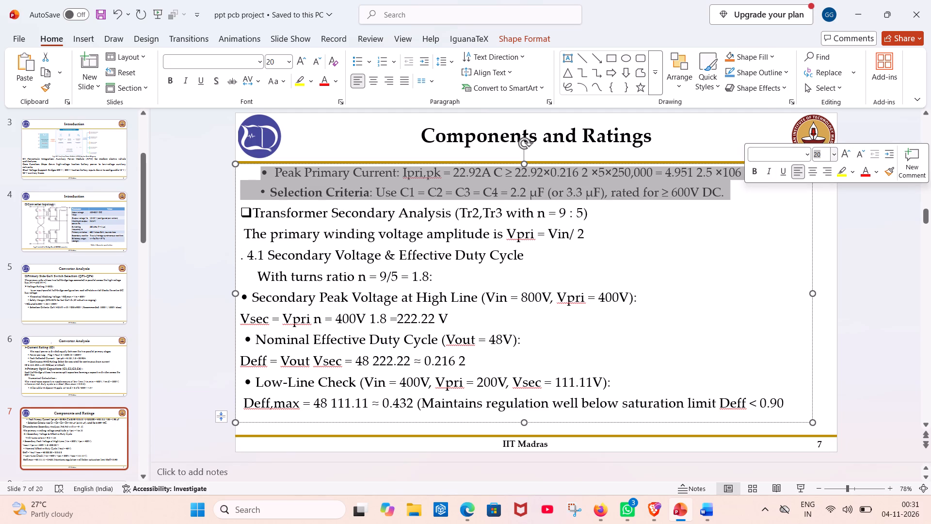
type("22")
key("Return")
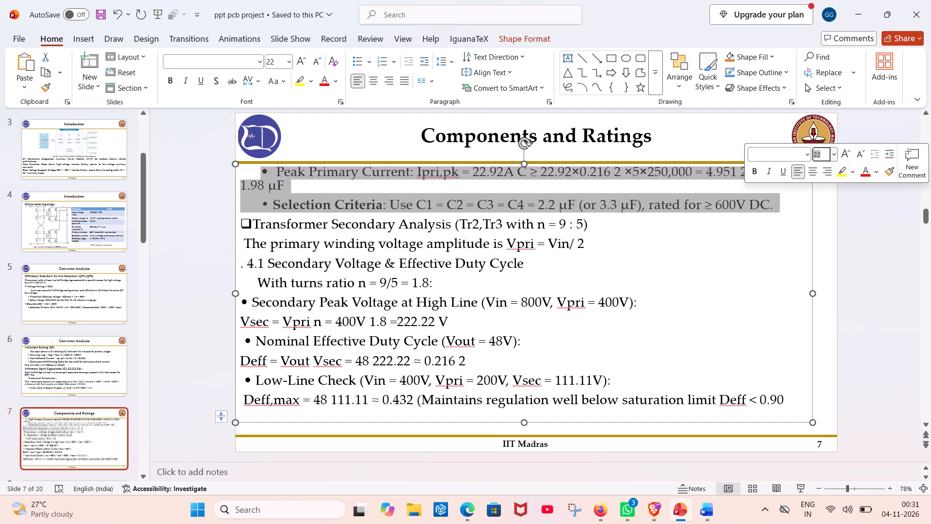
left_click(846, 218)
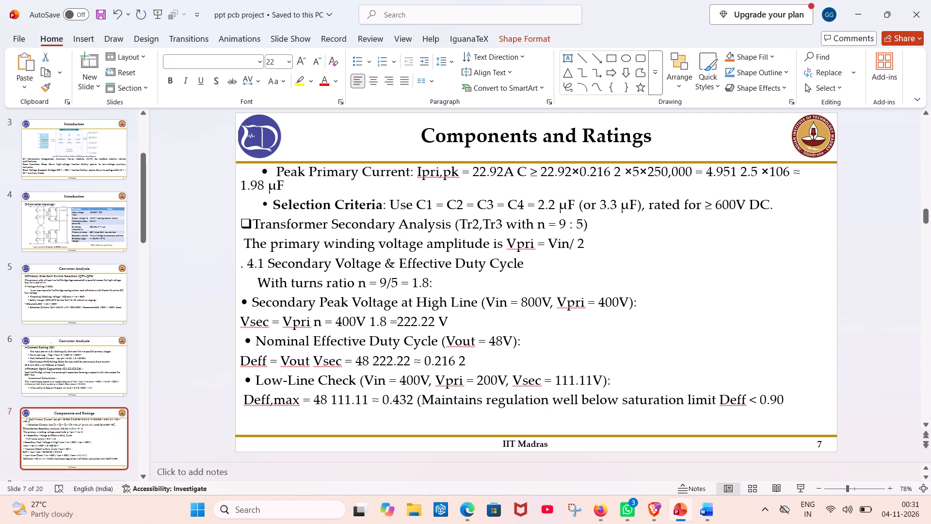
Make the Transformer Secondary Analysis heading bold at font size 24.
left_click_drag(255, 228, 575, 225)
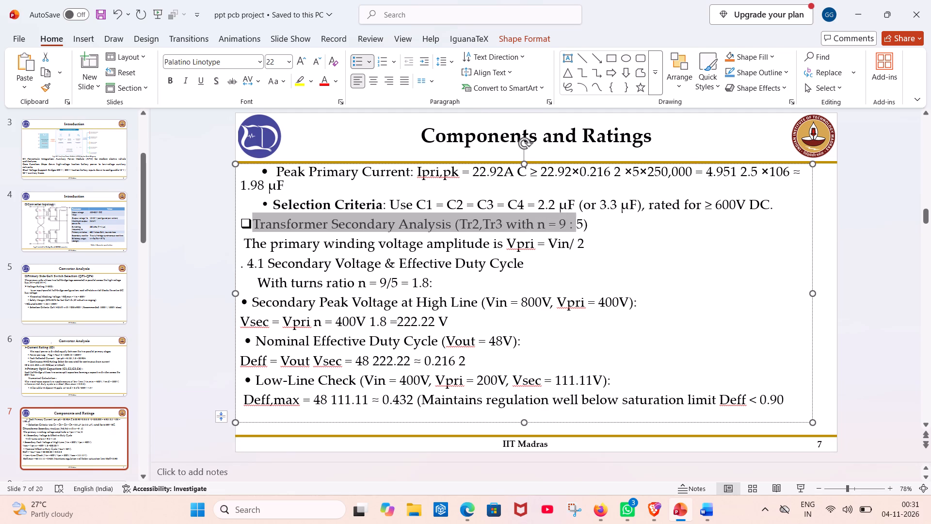
left_click_drag(575, 225, 593, 230)
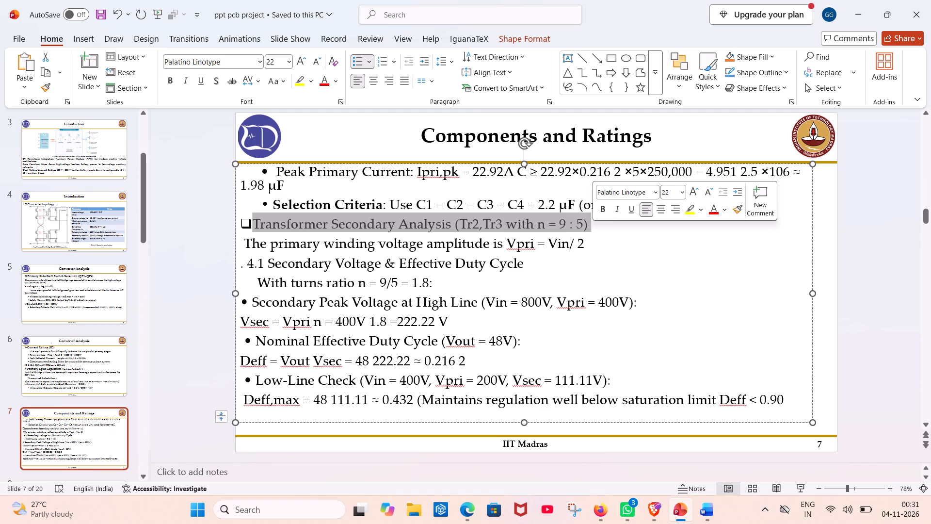
left_click(673, 191)
type("24")
key("Return")
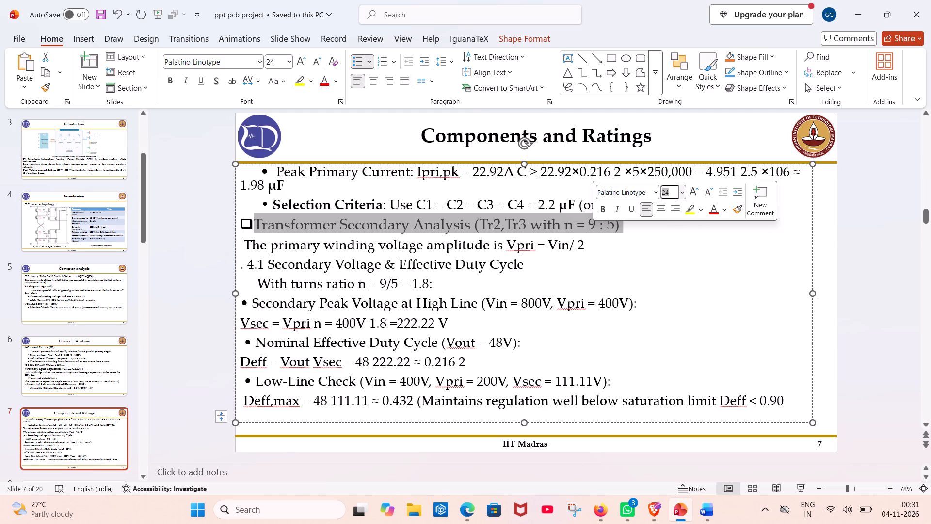
left_click(602, 209)
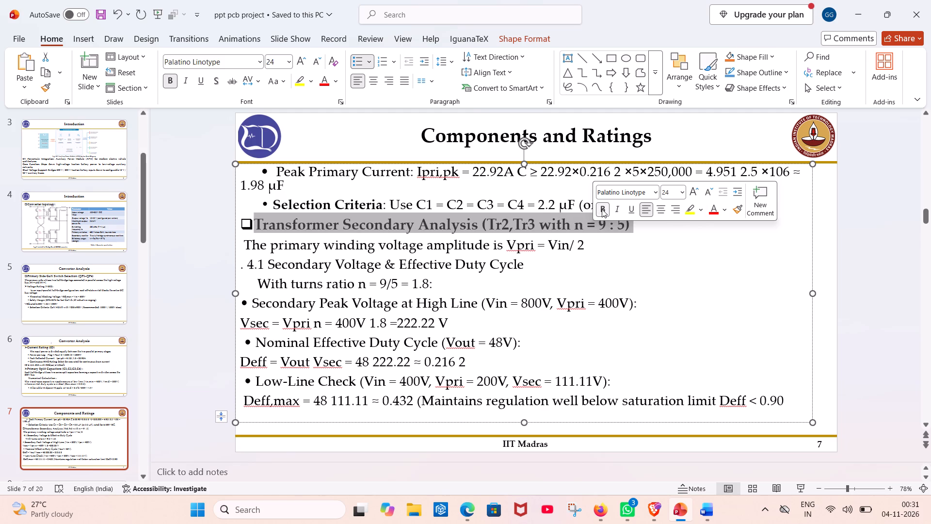
left_click(566, 287)
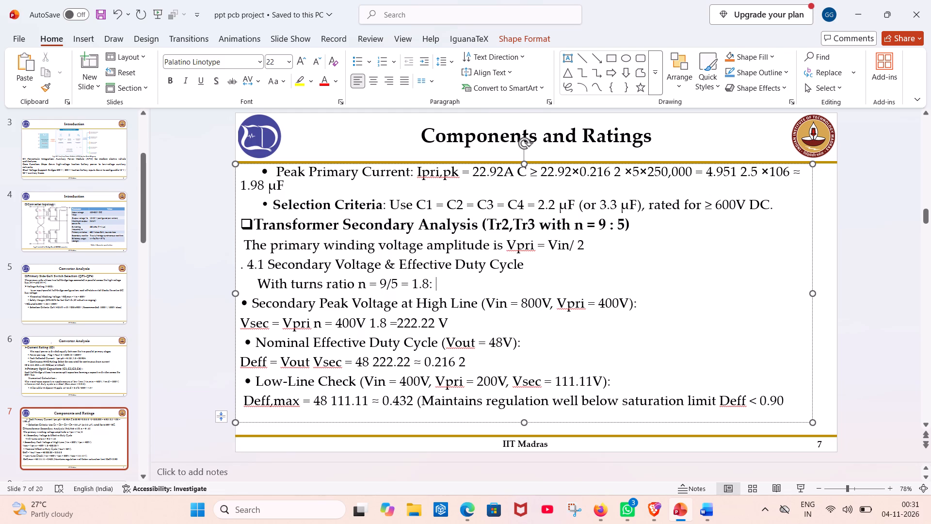
Remove the number 4.1 from the Secondary Voltage & Effective Duty Cycle sub-heading and give that line an arrow bullet.
left_click(261, 261)
key("BackSpace")
key("BackSpace")
key("BackSpace")
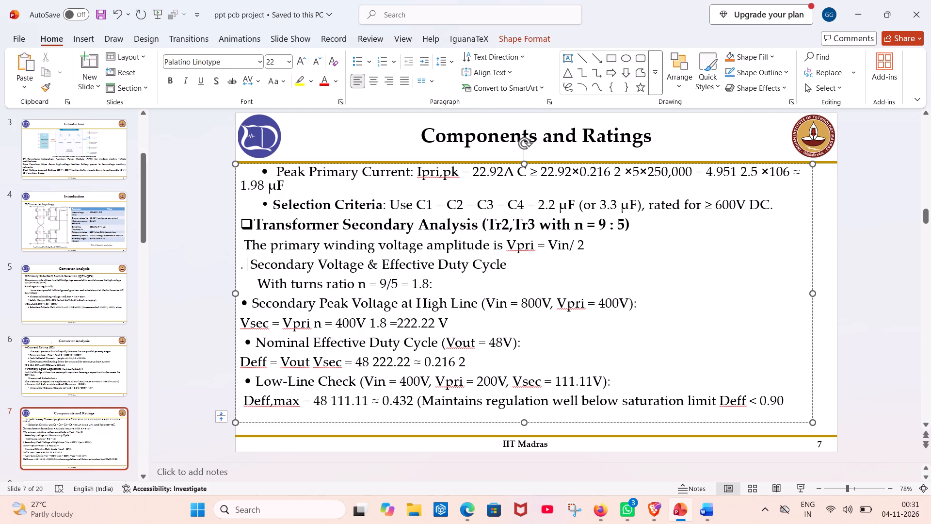
left_click(370, 62)
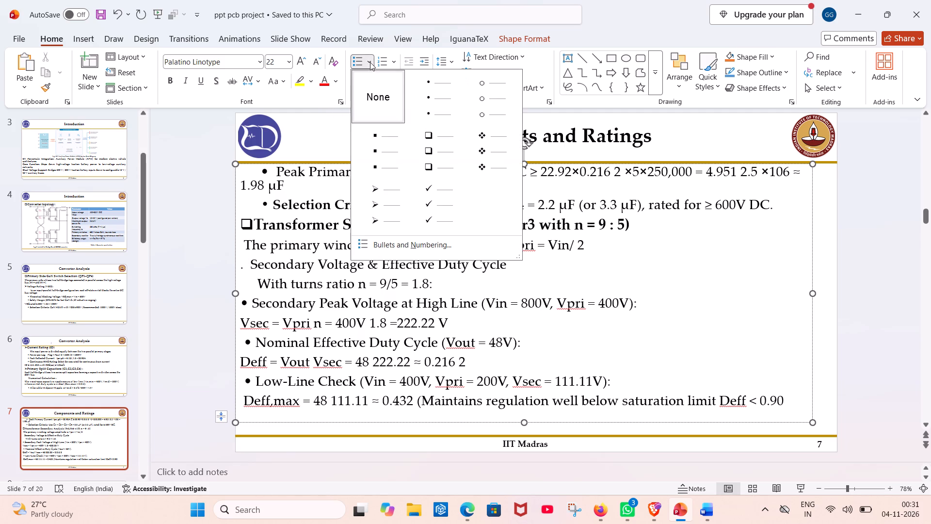
left_click(389, 196)
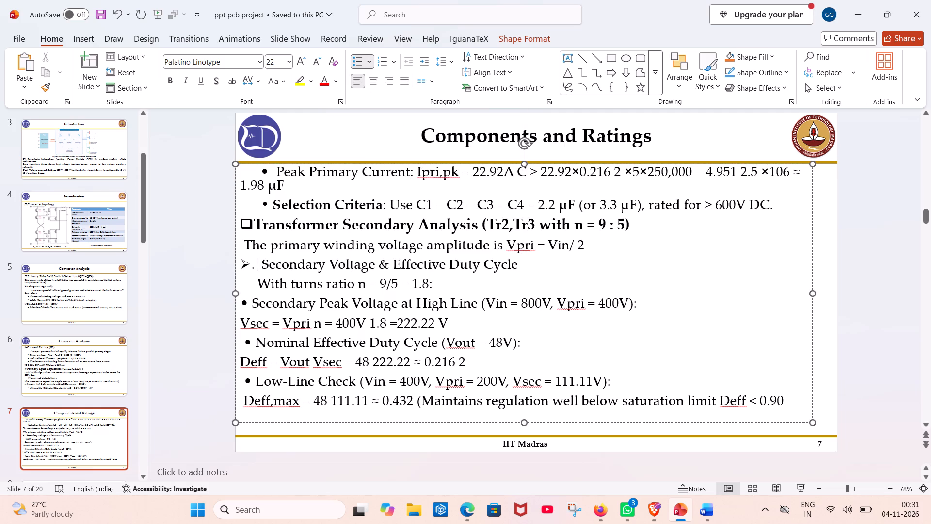
Make the Secondary Voltage & Effective Duty Cycle sub-heading bold at font size 24.
left_click_drag(262, 262, 461, 253)
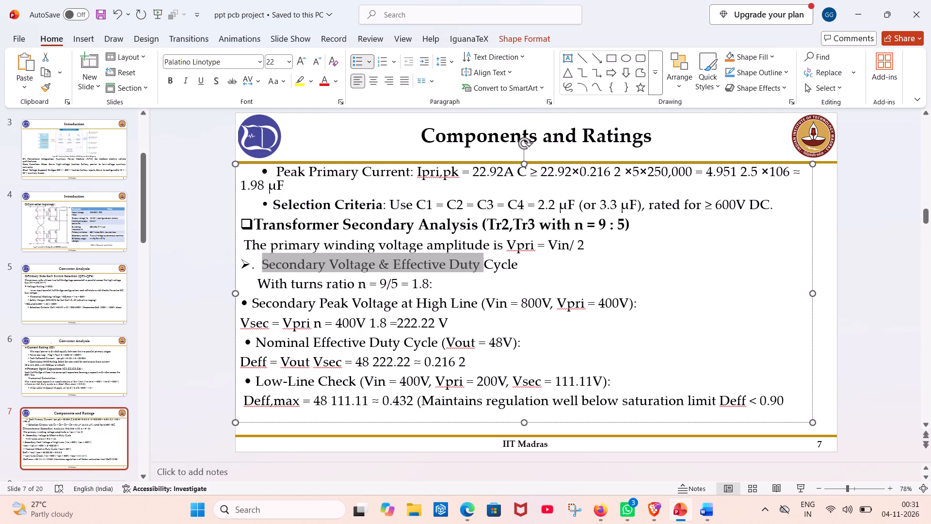
left_click_drag(461, 253, 525, 265)
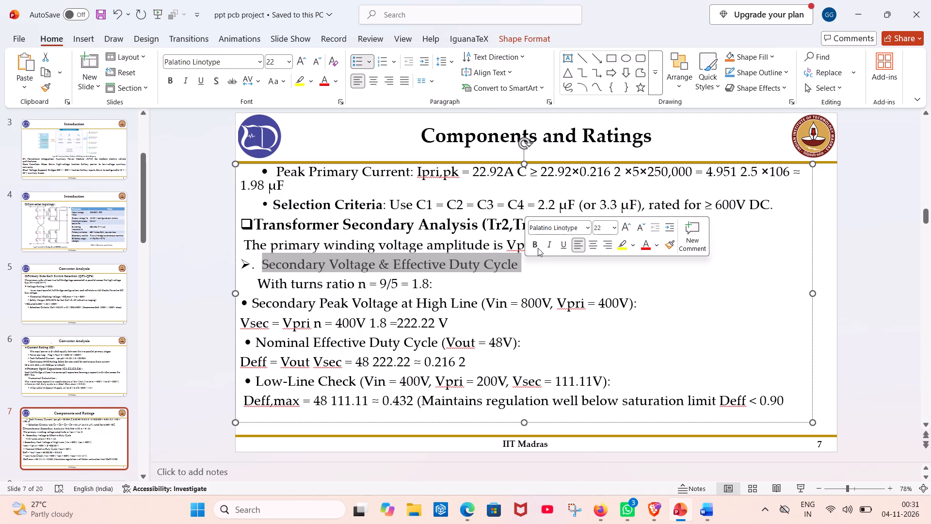
left_click(538, 248)
left_click(602, 225)
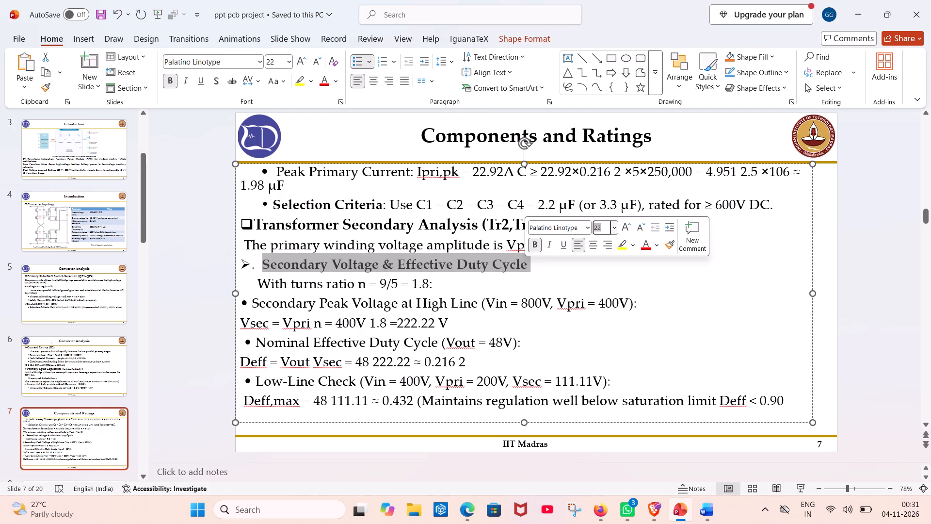
type("24")
key("Return")
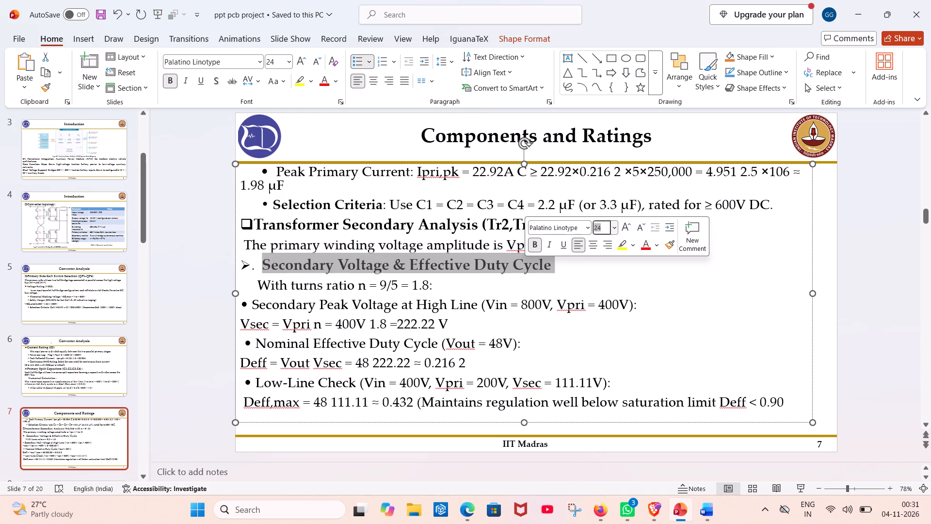
left_click(394, 295)
Remove the extra spaces between the leading dot and the Secondary Voltage & Effective Duty Cycle sub-heading text.
left_click(253, 288)
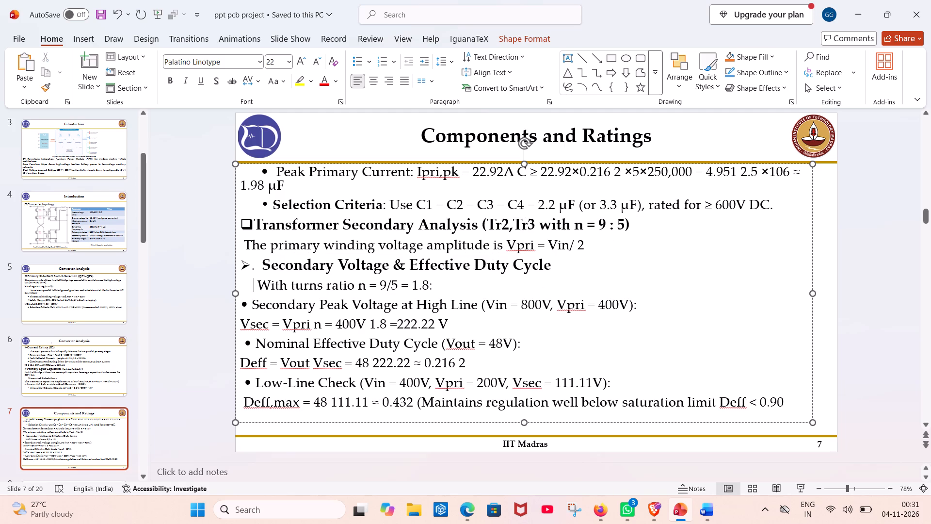
left_click(262, 271)
key("BackSpace")
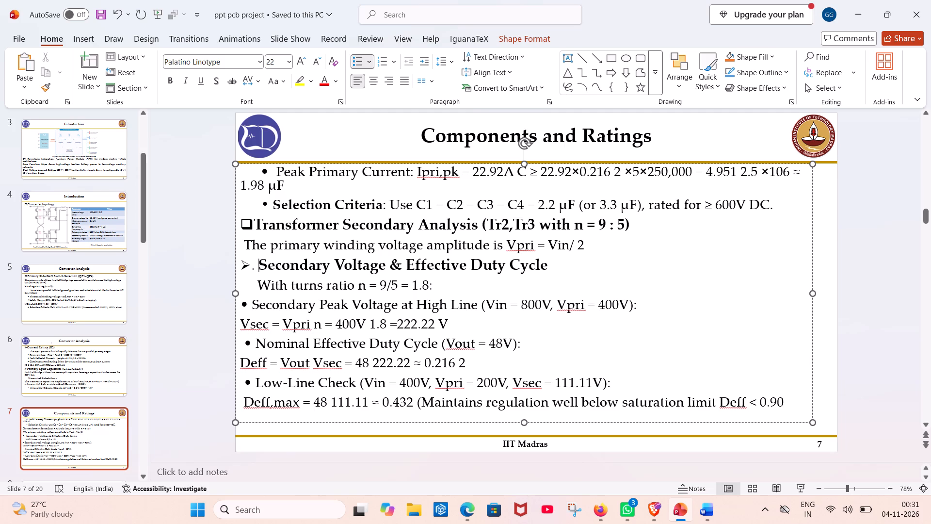
key("BackSpace")
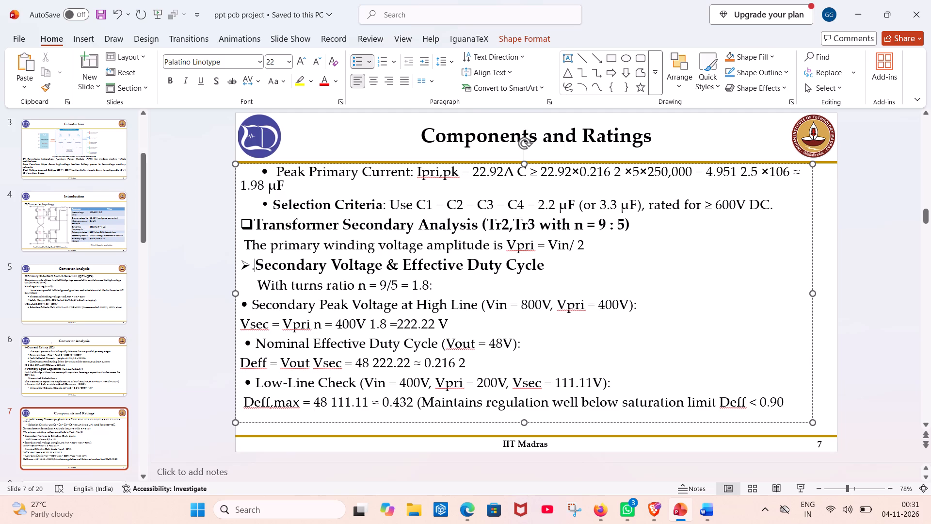
Indent the turns ratio line and the Secondary Peak Voltage at High Line bullet beneath the sub-heading using leading spaces.
left_click(259, 295)
left_click(256, 284)
key("space")
key("space")
key("space")
key("space")
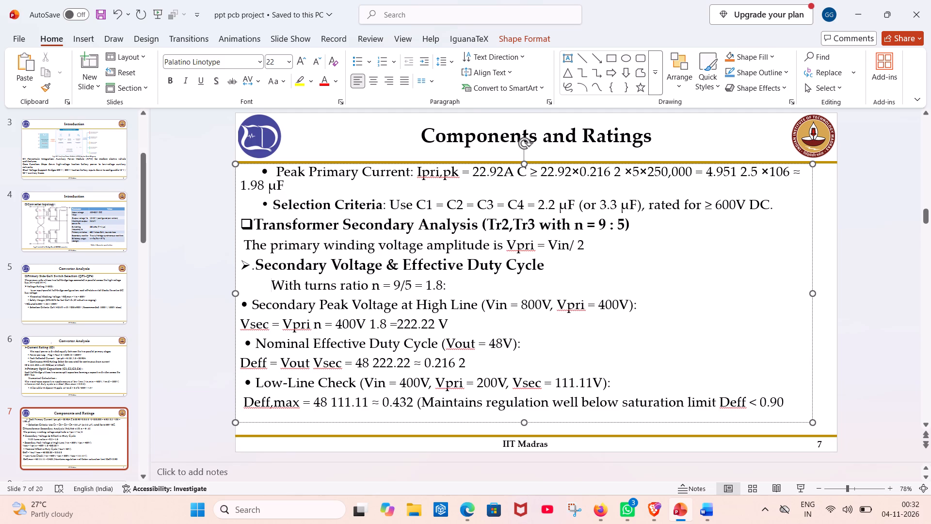
left_click(241, 302)
key("space")
key("space")
key("space")
key("space")
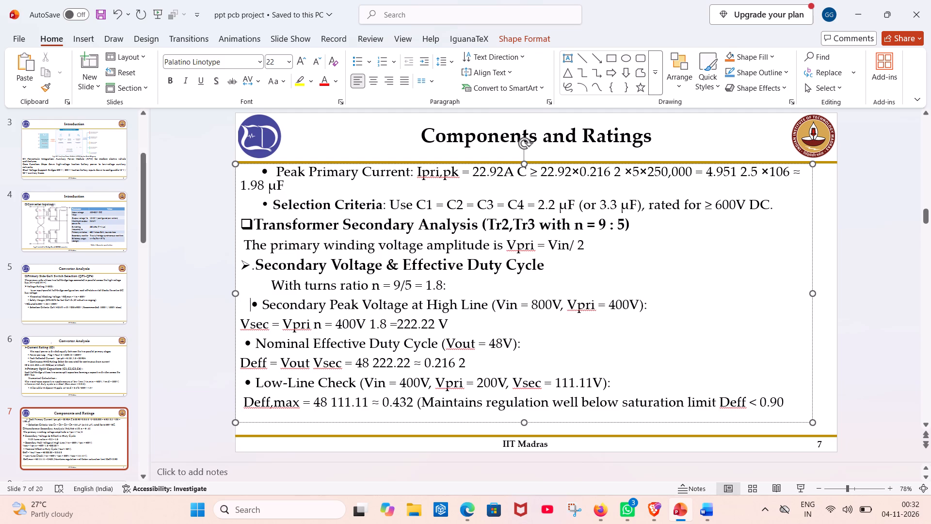
key("space")
key("space")
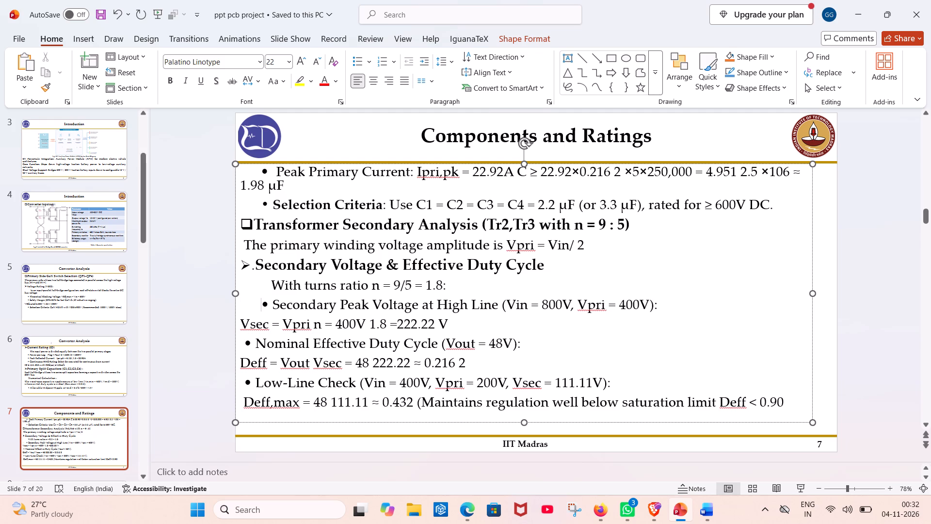
Indent the Vsec equation well past its Secondary Peak Voltage bullet using leading spaces.
left_click(243, 327)
key("space")
key("space")
key("space")
key("space")
key("space")
key("space")
key("space")
key("space")
key("space")
key("space")
key("space")
key("space")
key("space")
key("space")
key("space")
key("space")
key("space")
key("space")
key("space")
key("space")
key("space")
key("space")
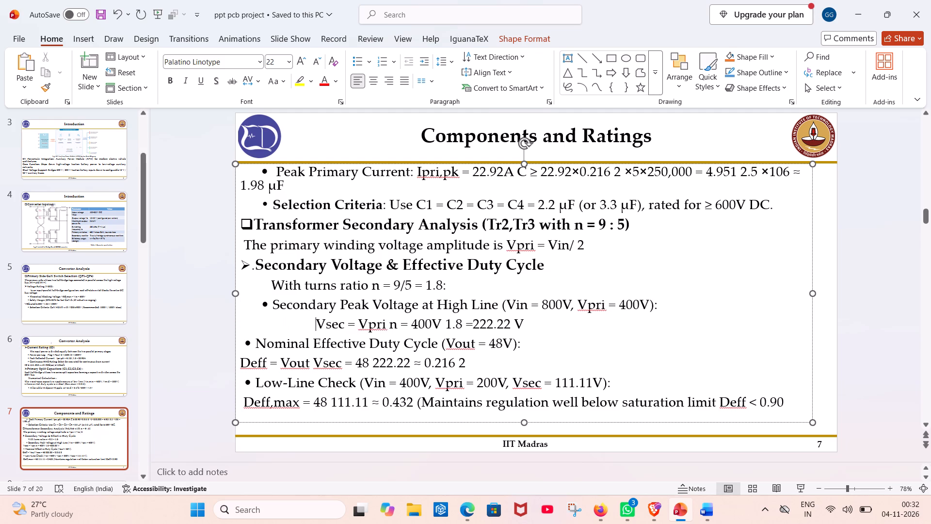
key("space")
key("space")
key("space")
key("space")
key("space")
key("space")
key("space")
key("space")
key("space")
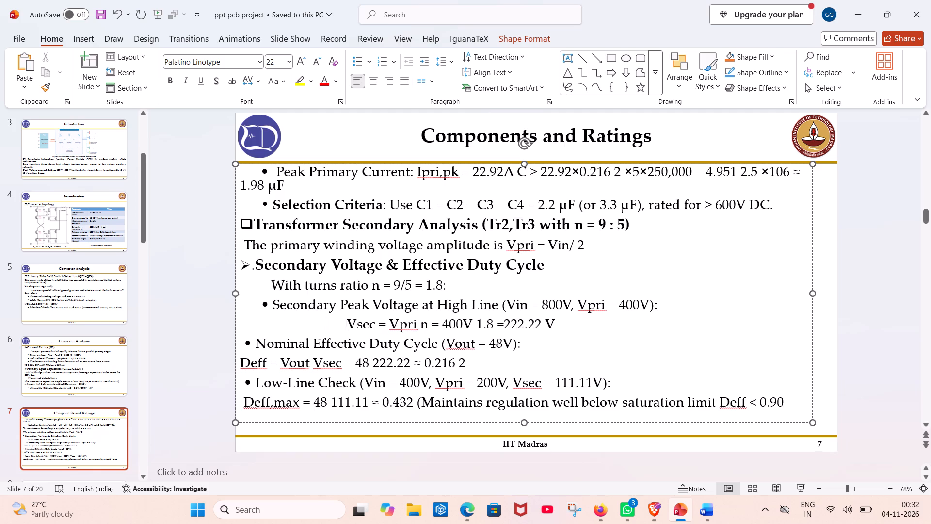
Indent the Nominal Effective Duty Cycle bullet with leading spaces to align with the Secondary Peak Voltage bullet.
left_click(245, 345)
key("space")
key("space")
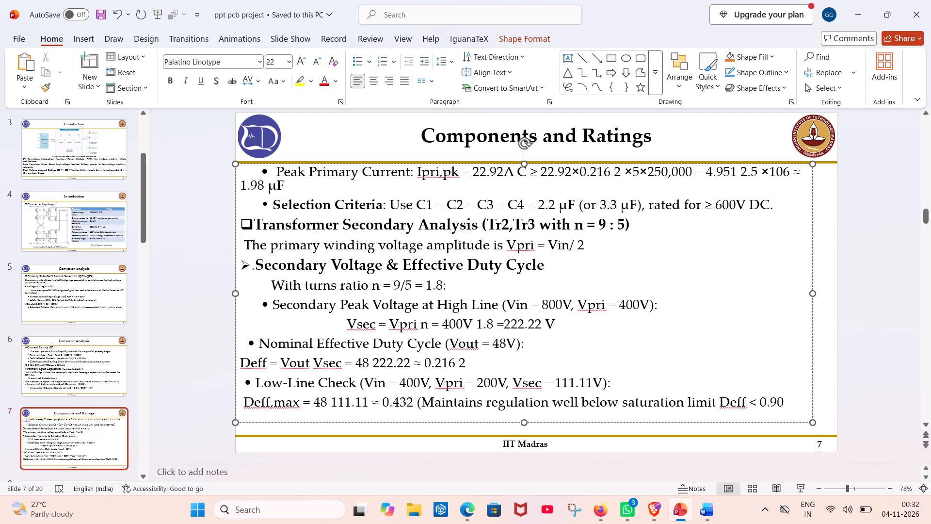
key("space")
key("space")
key("space")
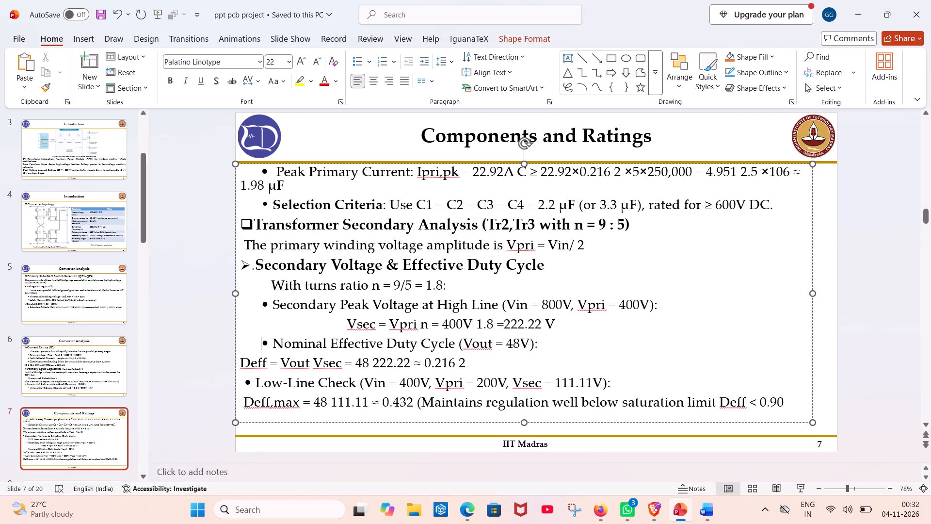
Indent the Deff equation under the Nominal Effective Duty Cycle bullet with spaces, roughly in line with the Vsec equation.
left_click(245, 366)
key("space")
key("space")
key("space")
key("space")
key("space")
key("space")
key("space")
key("space")
key("space")
key("space")
key("space")
key("space")
key("space")
key("space")
key("space")
key("space")
key("space")
key("space")
key("space")
key("space")
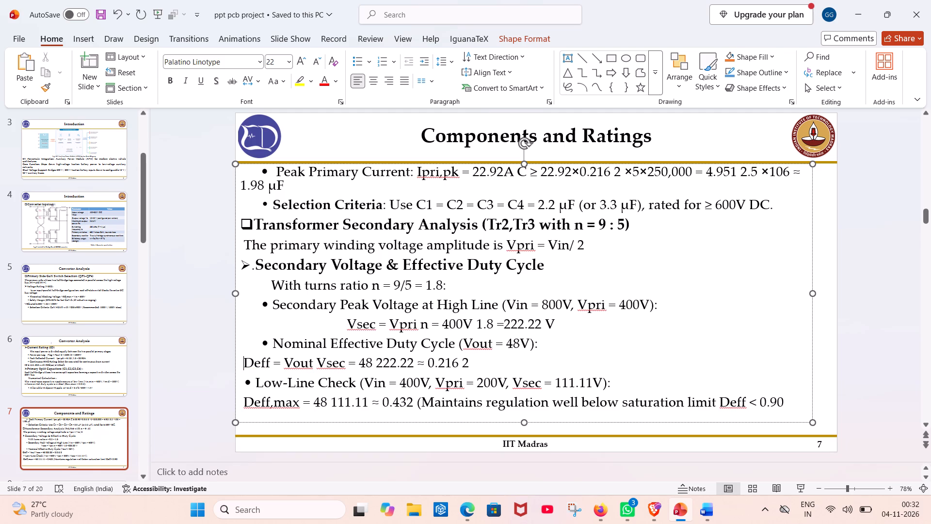
key("space")
key("space")
key("space")
key("space")
key("space")
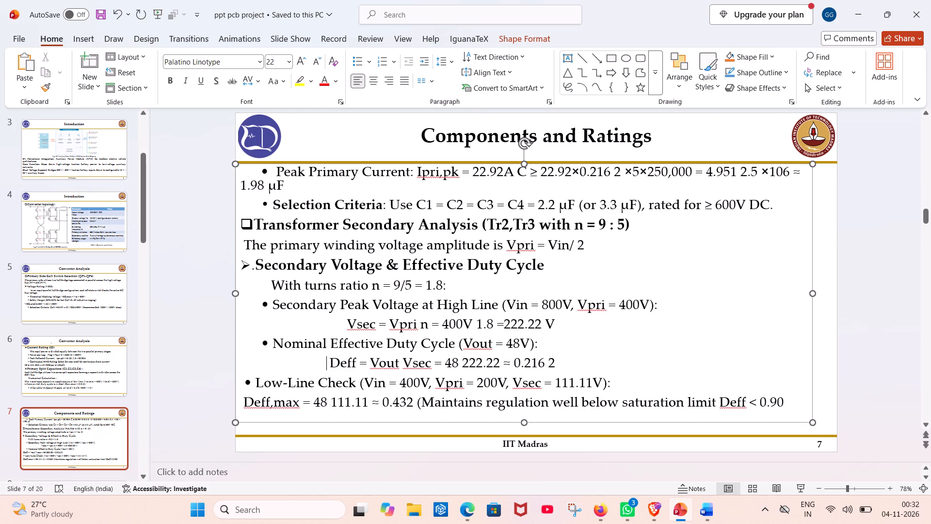
key("space")
key("space")
key("space")
key("space")
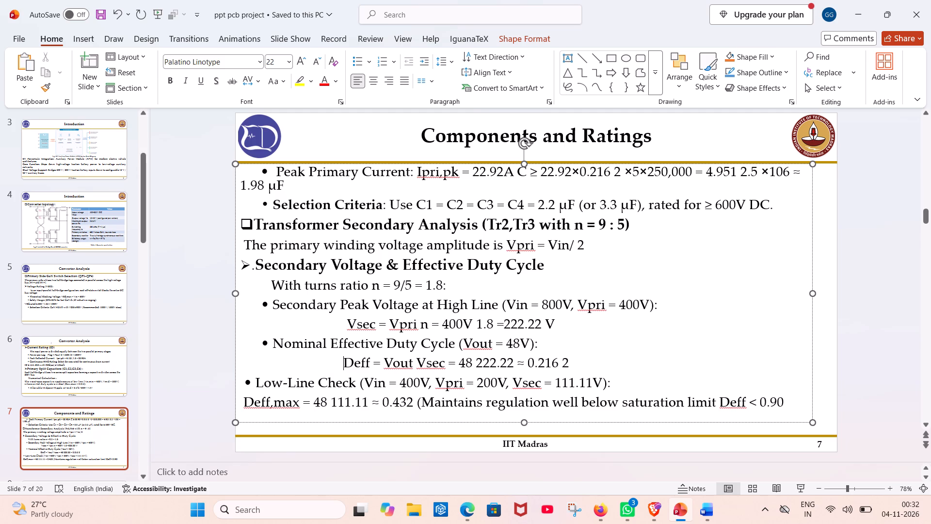
Insert the missing division slashes in the Vsec, Deff and Deff,max equations, giving 400V /1.8, 48 /222.22 and 48 /111.11.
left_click(475, 320)
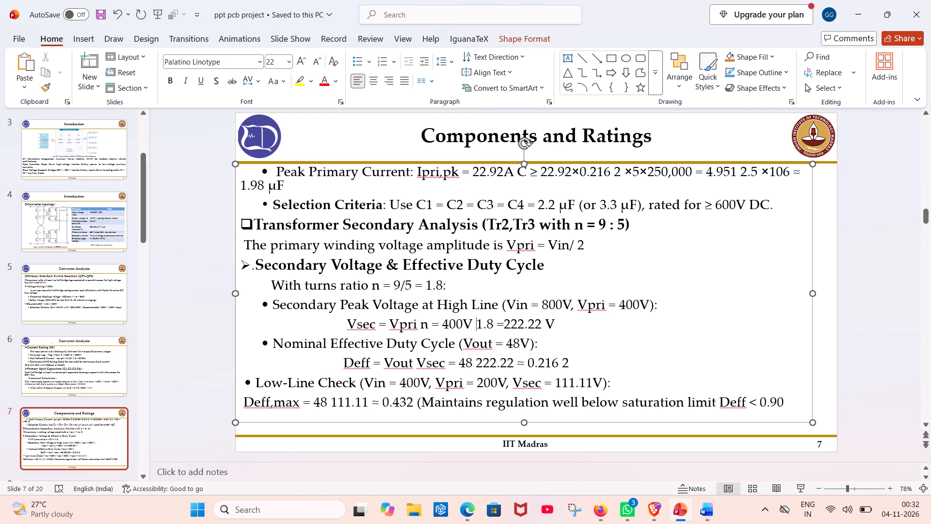
key("slash")
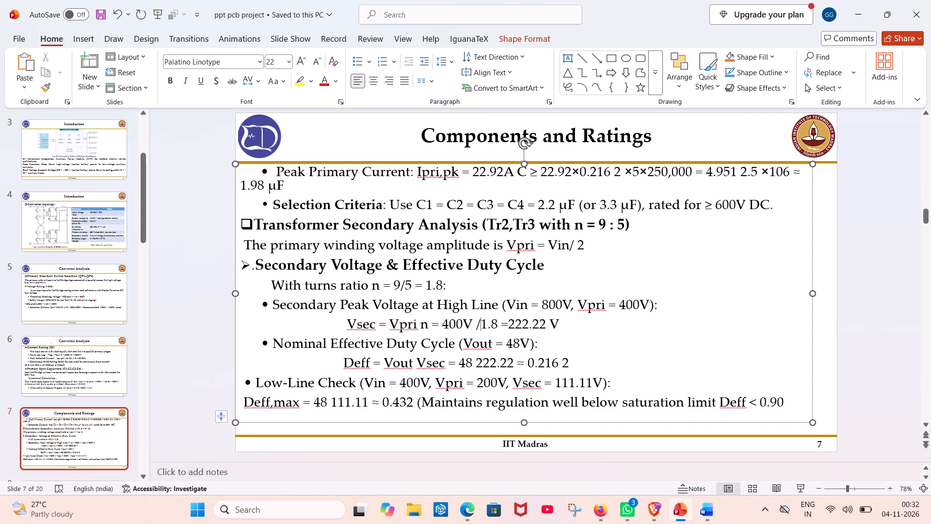
left_click(481, 364)
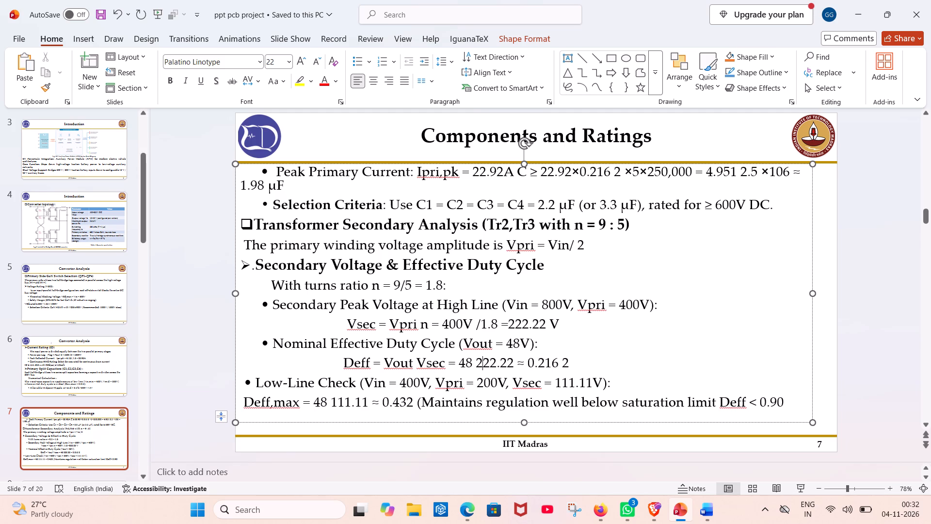
left_click(472, 361)
key("Right")
key("slash")
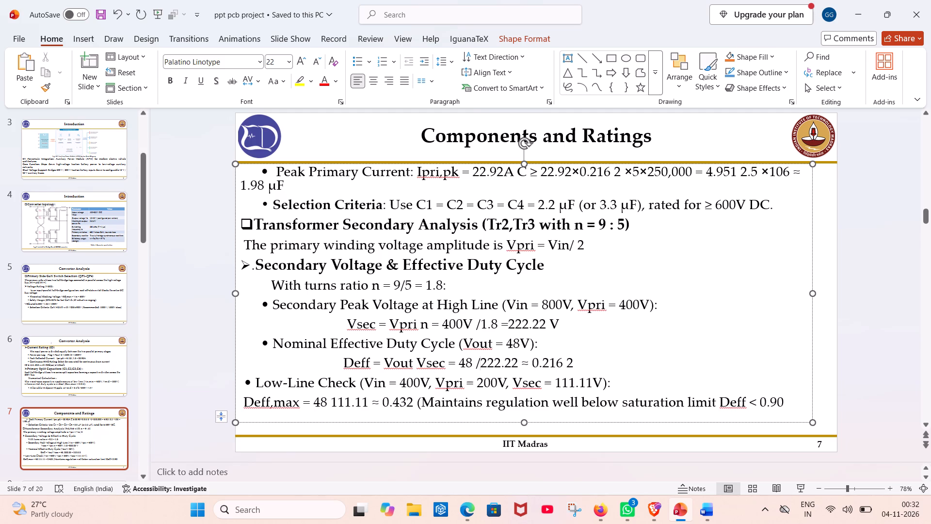
left_click(328, 403)
key("Right")
key("slash")
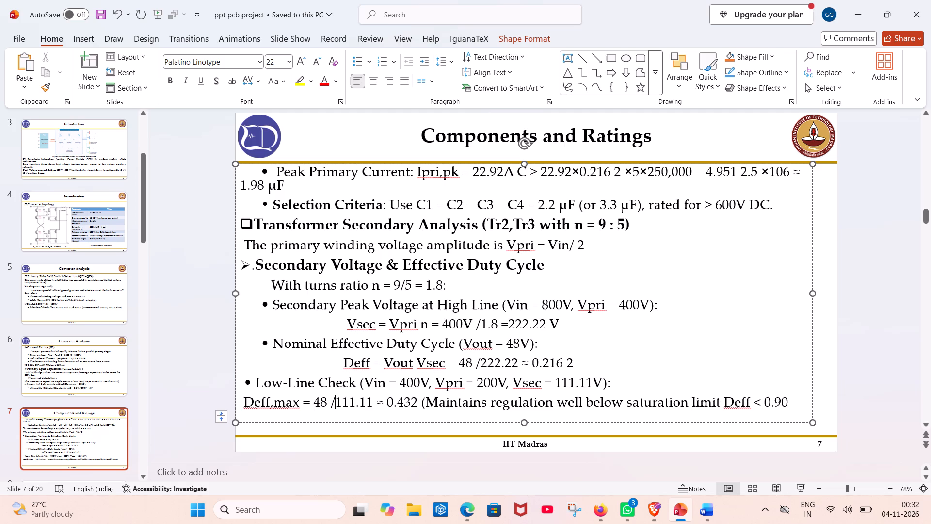
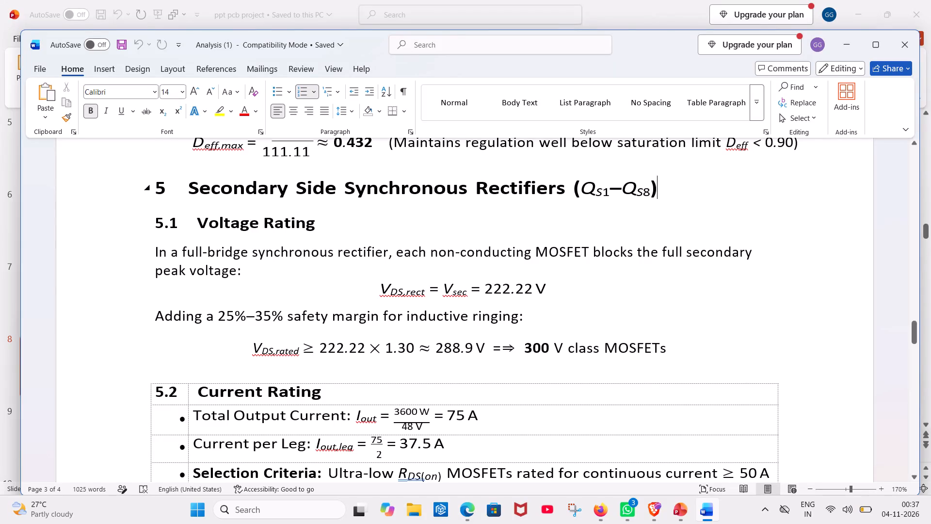
Copy section 5, Secondary Side Synchronous Rectifiers, from the Word analysis document onto slide 8, leaving only its 5.2 Current Rating table there.
left_click_drag(186, 191, 544, 446)
scroll(449, 390, "right", 1)
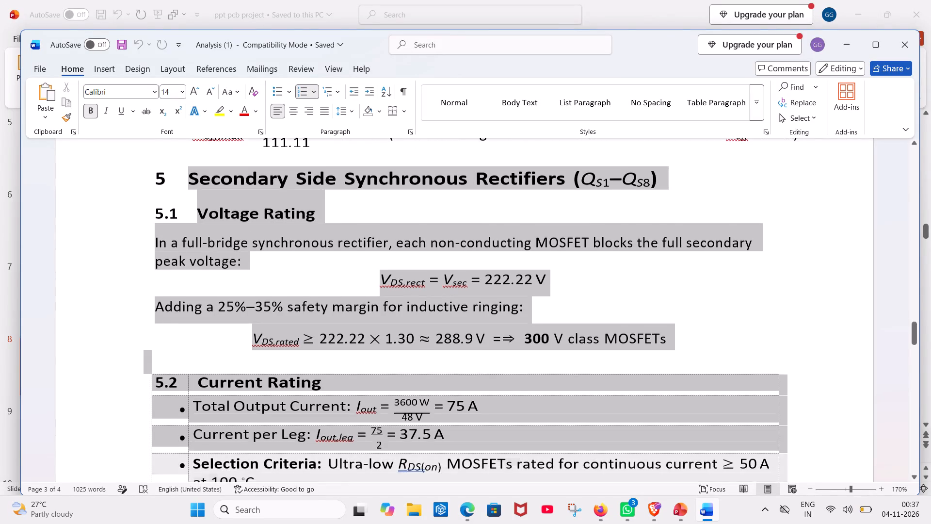
left_click_drag(544, 446, 504, 395)
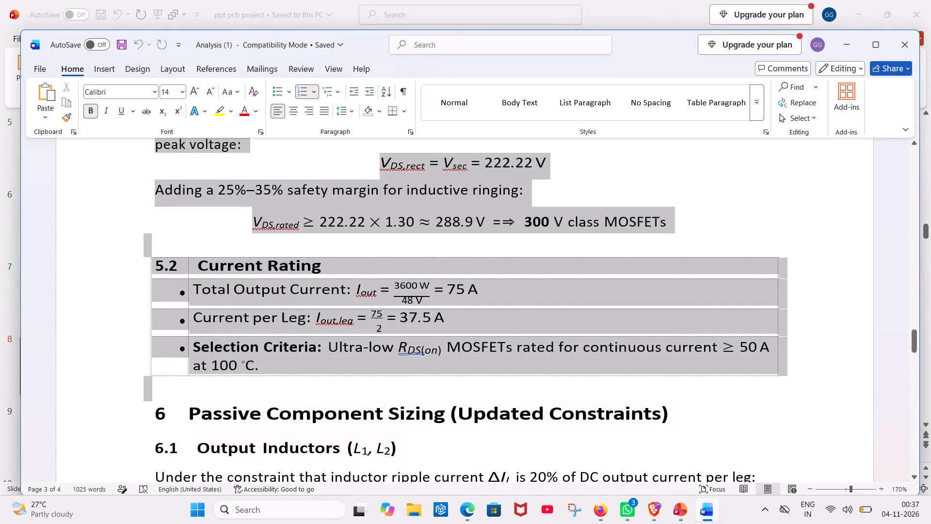
left_click_drag(504, 395, 504, 394)
key("ctrl+c")
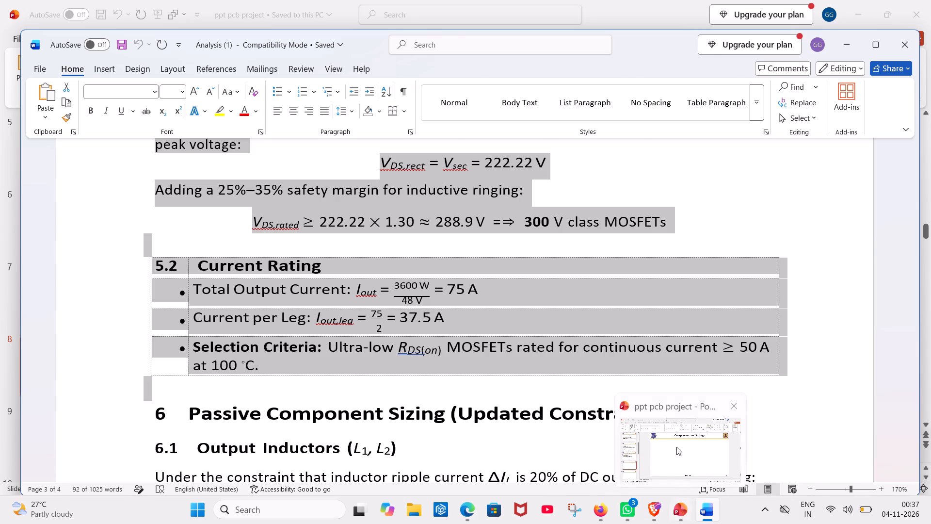
left_click(676, 447)
key("ctrl+v")
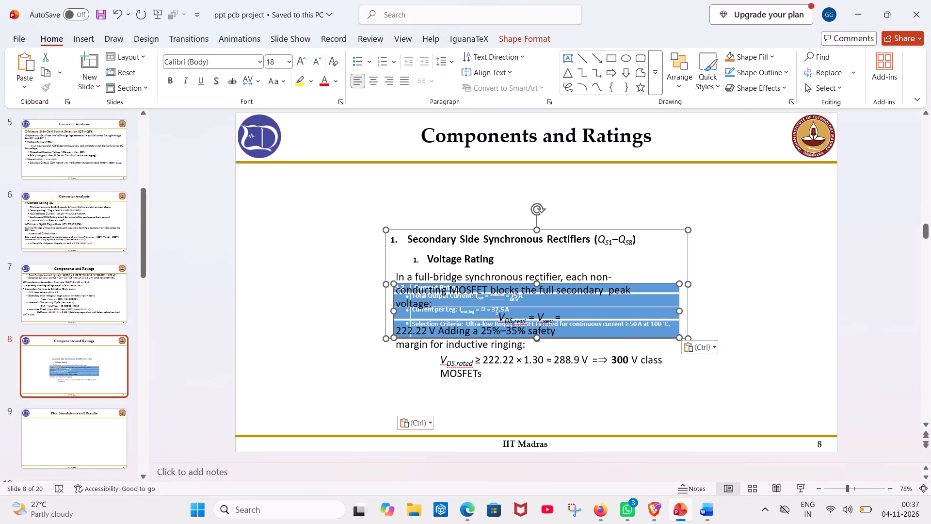
key("ctrl+z")
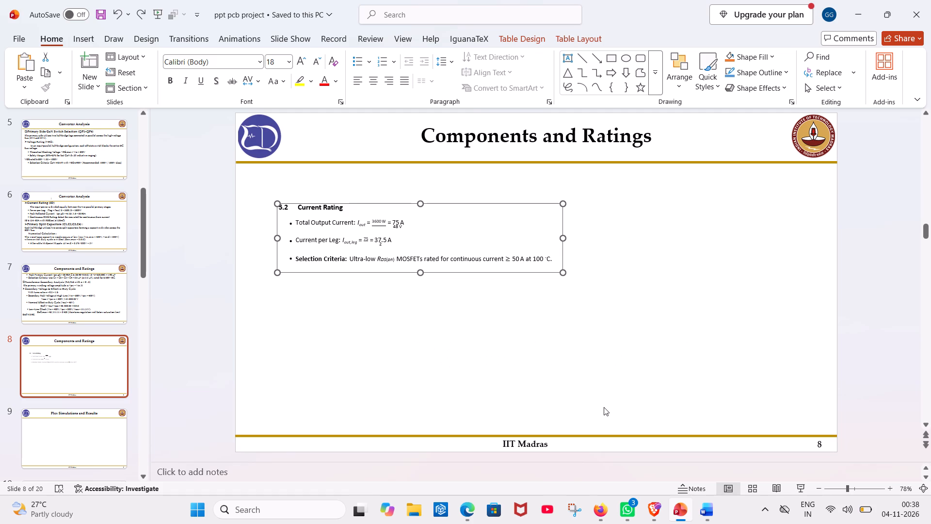
Remove the broken 3600 W over 48 V fraction from the Total Output Current bullet in the Current Rating table.
scroll(435, 233, "up", 4, "ctrl")
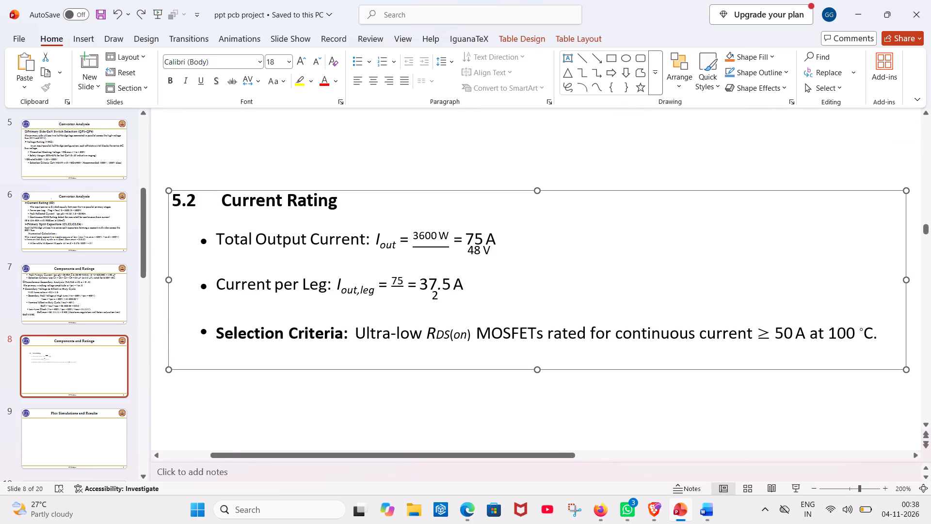
left_click_drag(217, 194, 330, 257)
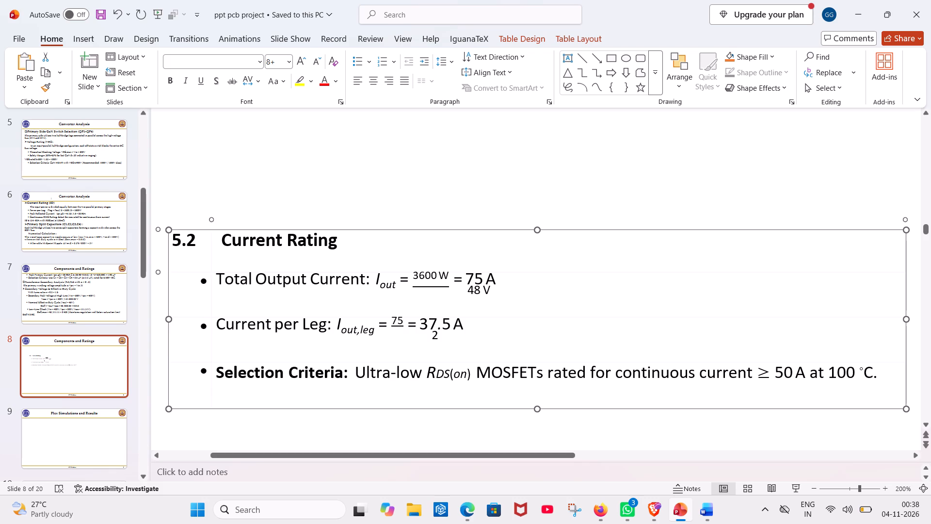
left_click_drag(376, 232, 378, 282)
scroll(378, 282, "up", 2, "ctrl")
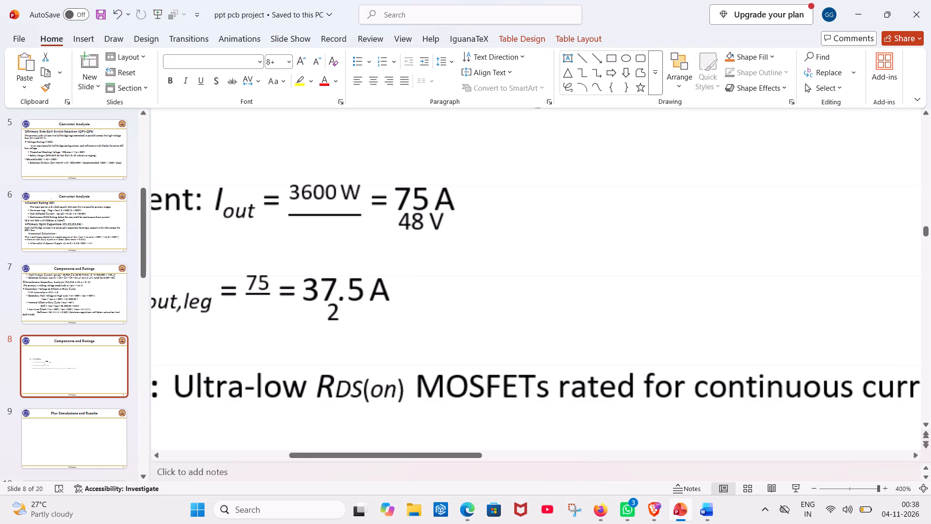
scroll(378, 282, "up", 1, "ctrl")
scroll(378, 282, "down", 2, "ctrl")
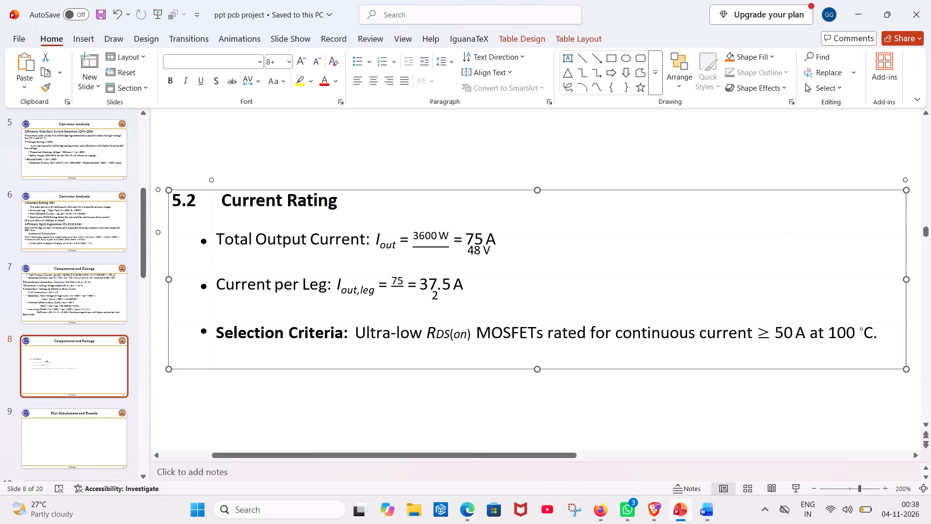
left_click(480, 250)
left_click(444, 237)
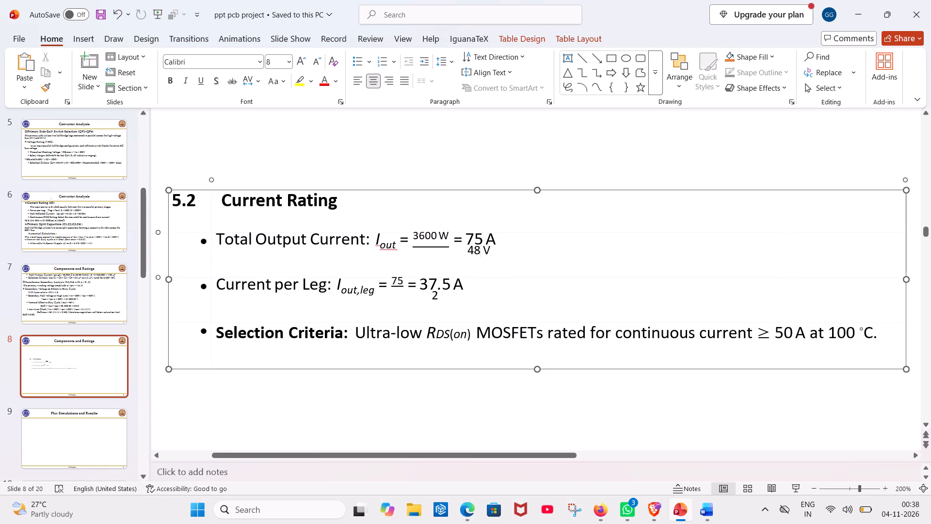
left_click(453, 237)
left_click(451, 238)
key("BackSpace")
key("BackSpace")
key("BackSpace")
key("BackSpace")
key("BackSpace")
key("BackSpace")
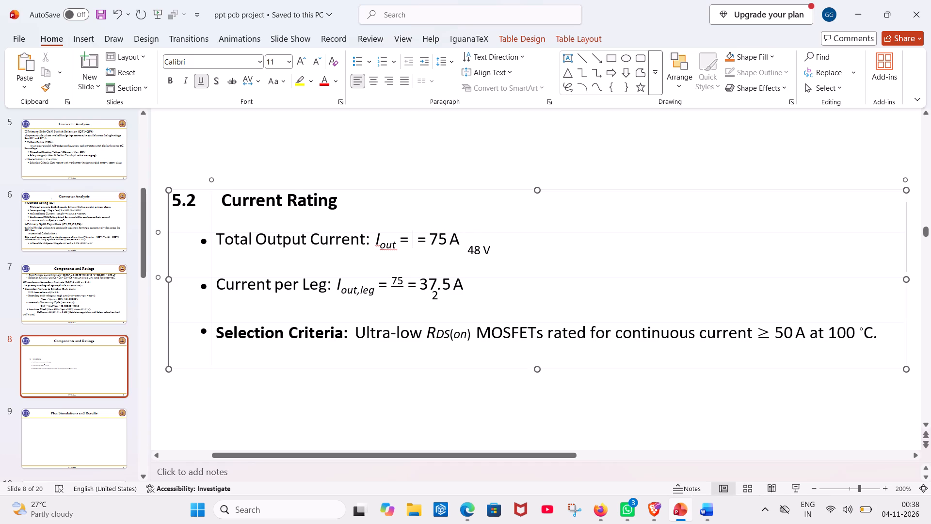
left_click(497, 247)
left_click_drag(497, 247, 481, 251)
left_click(481, 251)
left_click(481, 251)
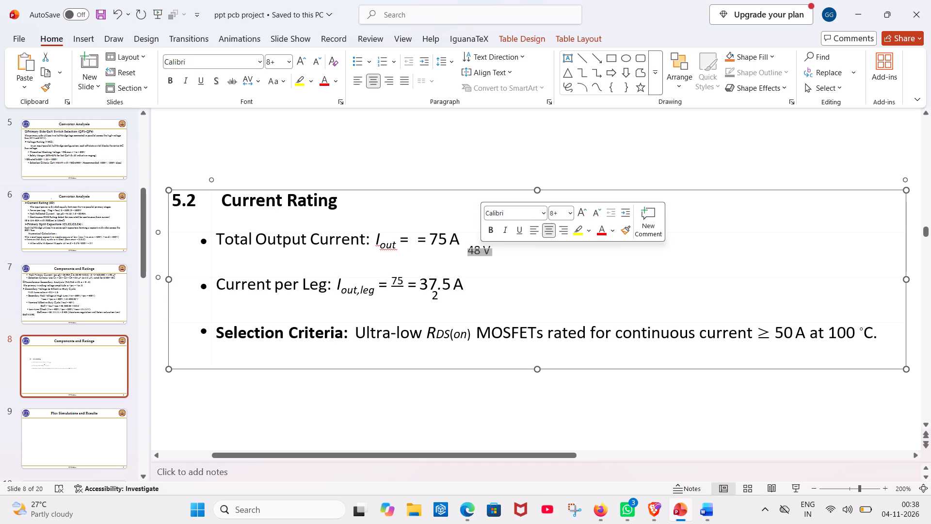
key("Delete")
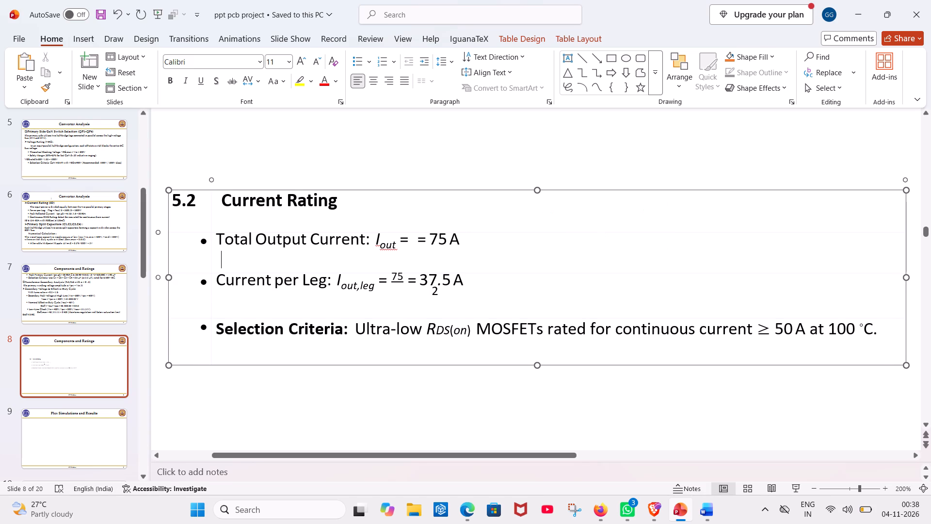
Remove the 75 over 2 fraction and extra equals sign so the Current per Leg bullet reads Iout,leg = 37.5 A.
left_click(440, 293)
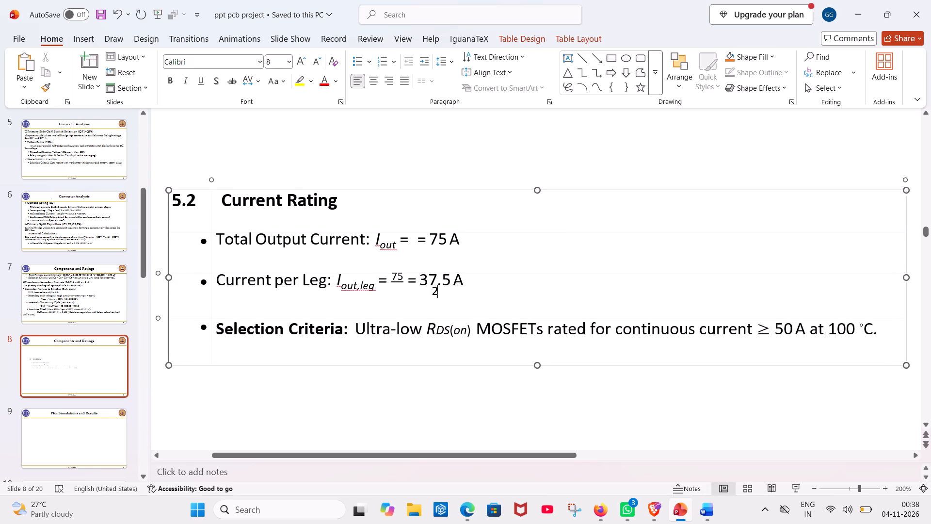
key("BackSpace")
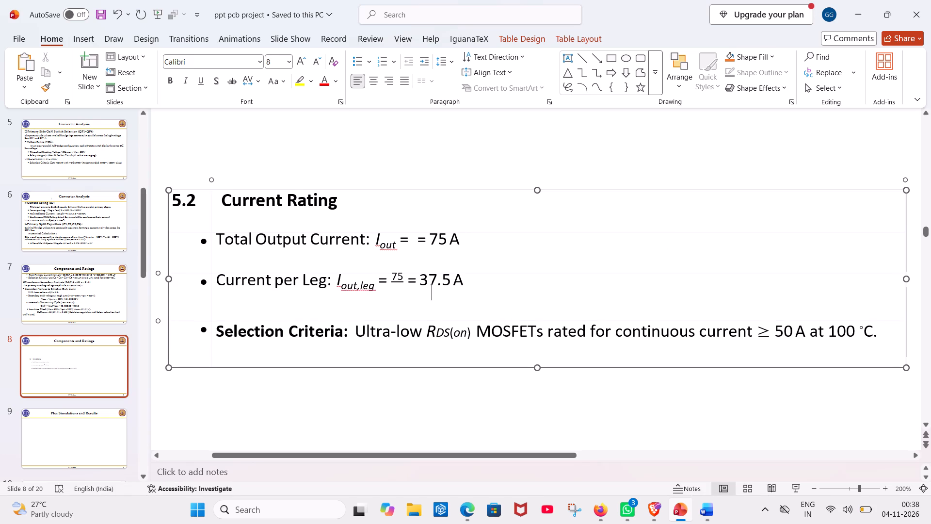
left_click(402, 284)
key("BackSpace")
key("BackSpace")
key("BackSpace")
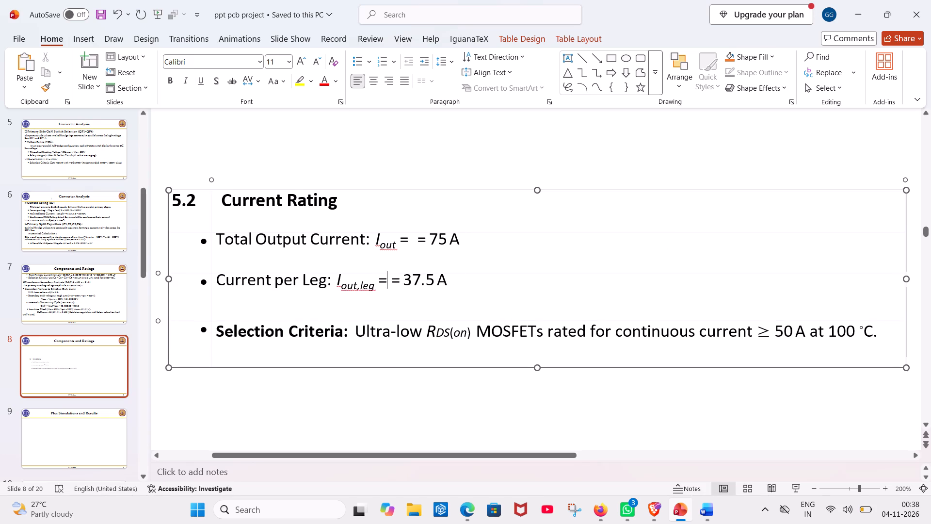
key("BackSpace")
key("BackSpace")
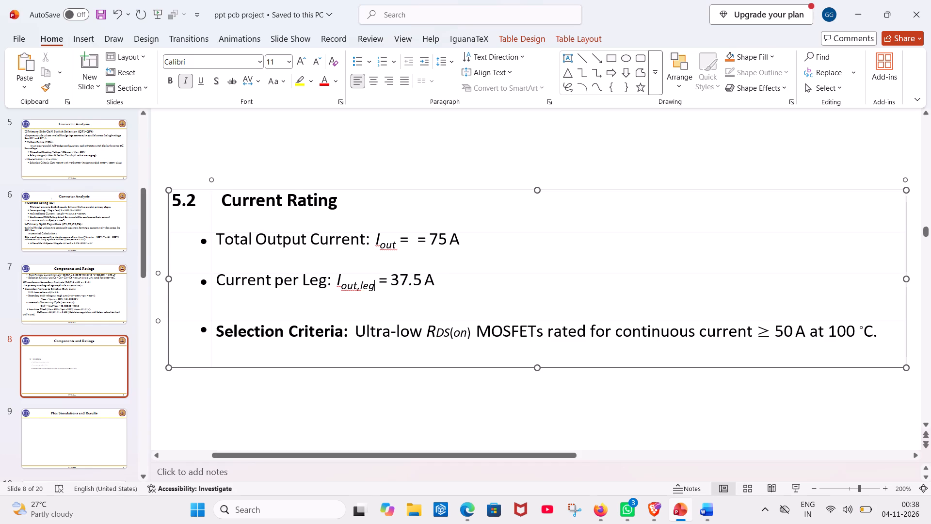
Delete the duplicate equals sign in the Total Output Current bullet so it reads Iout = 75 A.
left_click(428, 239)
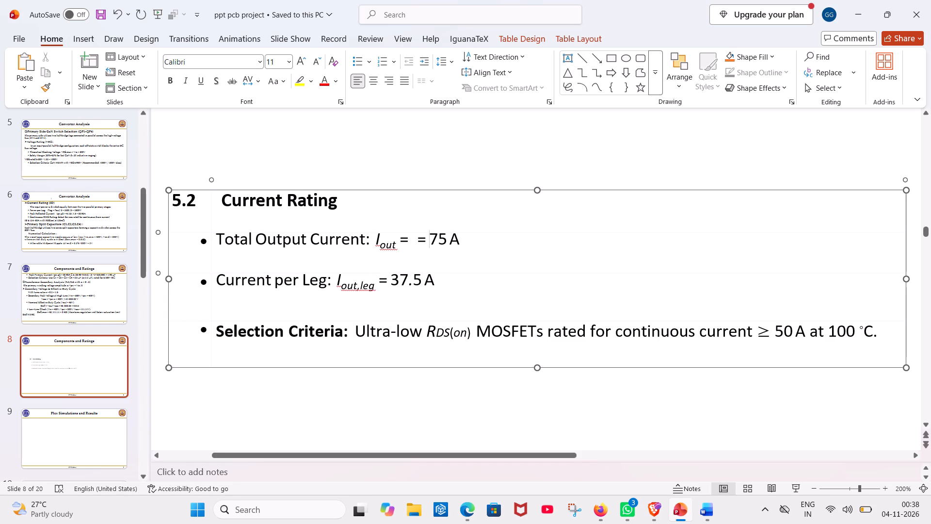
key("BackSpace")
key("BackSpace")
key("BackSpace")
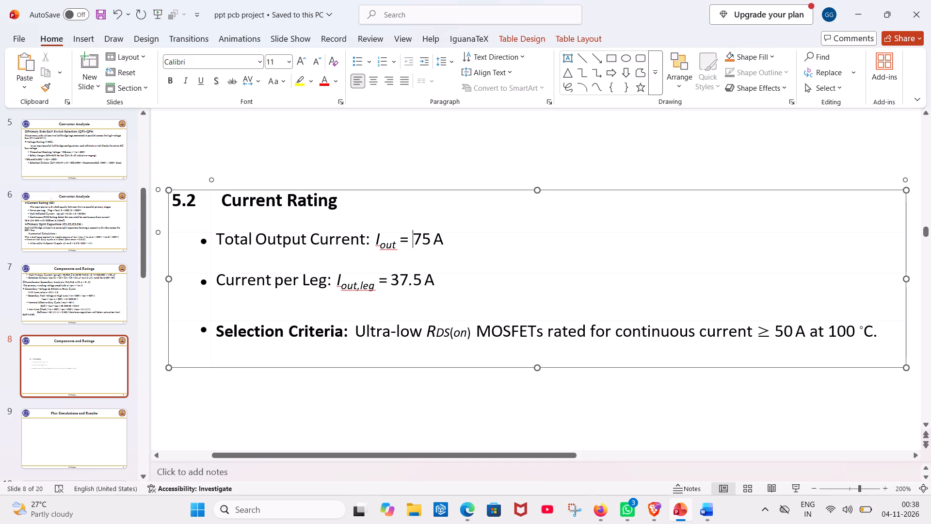
Reposition the Current Rating table on slide 8 and widen it on both sides to span nearly the full slide width.
scroll(494, 220, "down", 3, "ctrl")
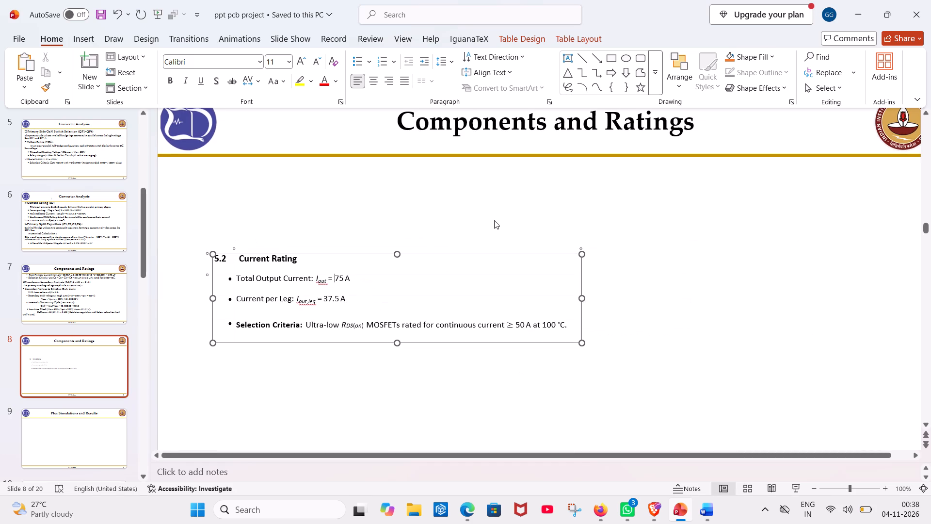
scroll(494, 220, "down", 2, "ctrl")
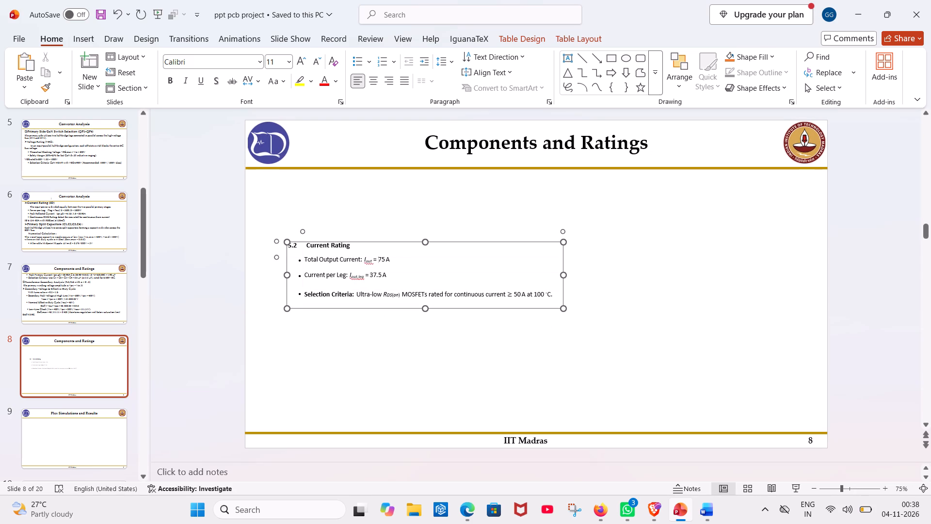
left_click_drag(307, 244, 332, 252)
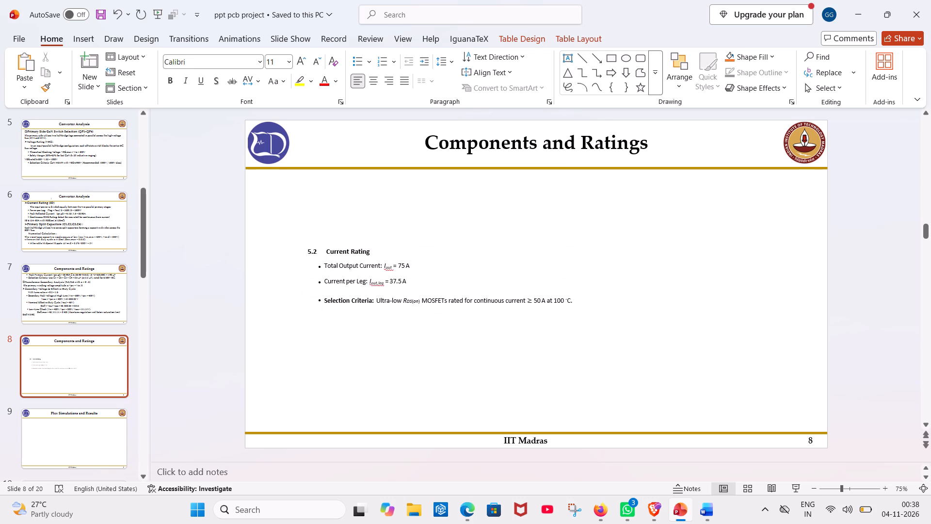
left_click_drag(332, 252, 363, 286)
double_click(369, 292)
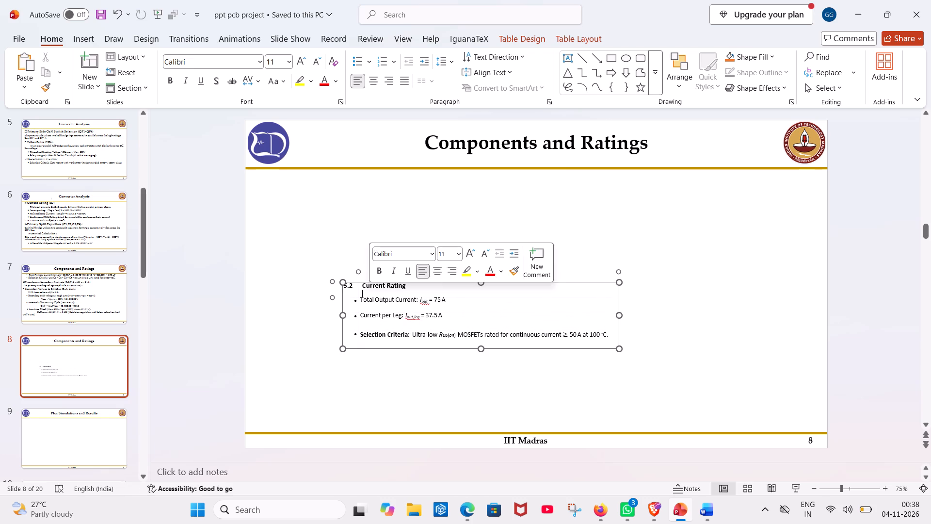
double_click(344, 317)
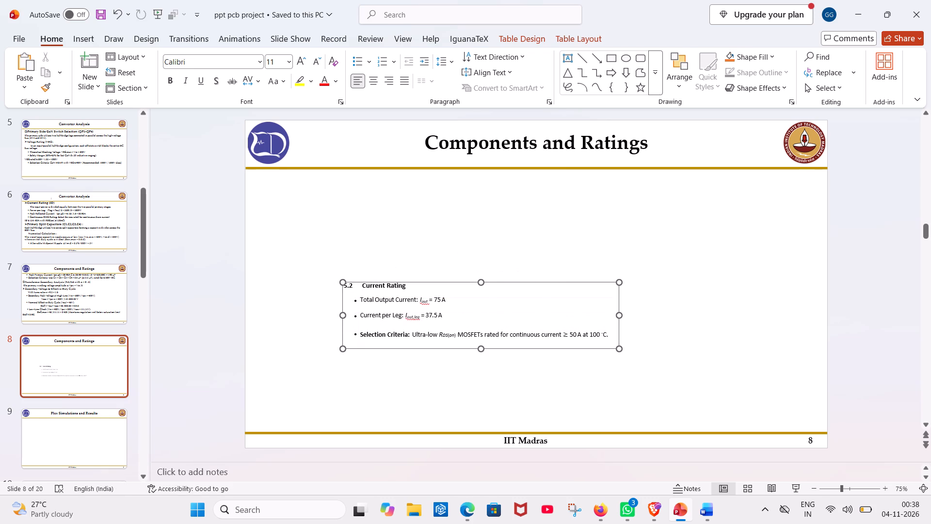
left_click_drag(341, 317, 312, 319)
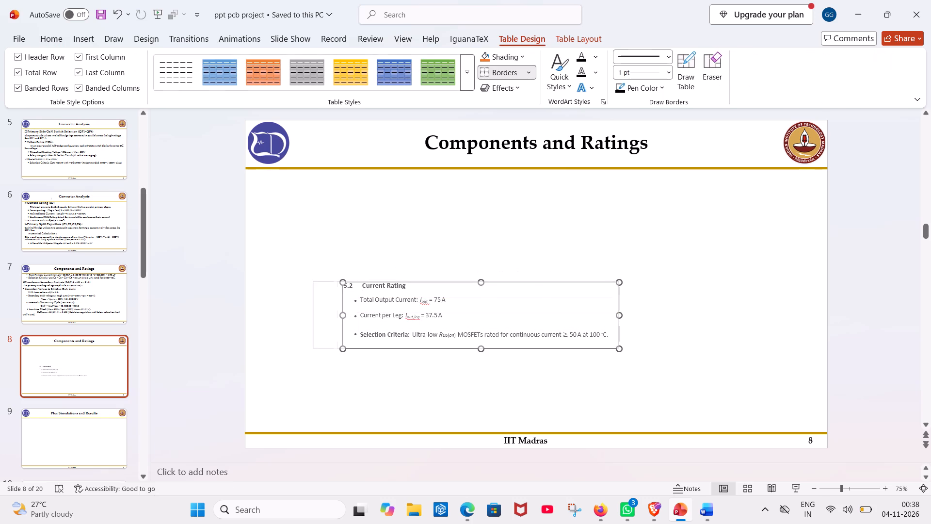
left_click_drag(312, 319, 256, 321)
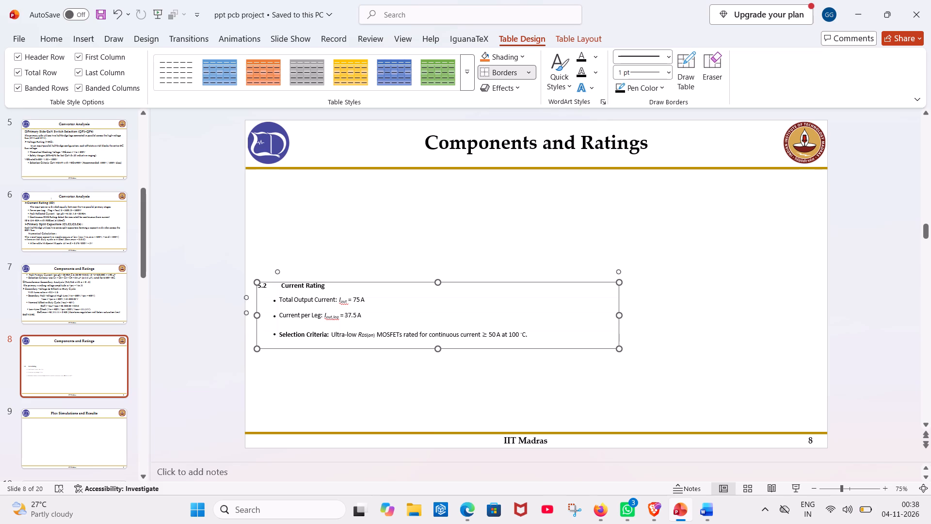
left_click(619, 320)
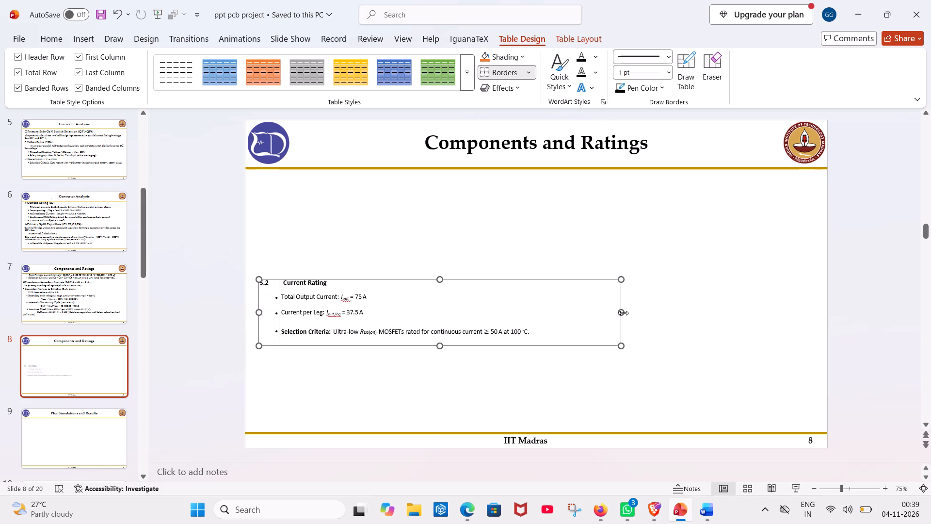
left_click_drag(623, 310, 718, 334)
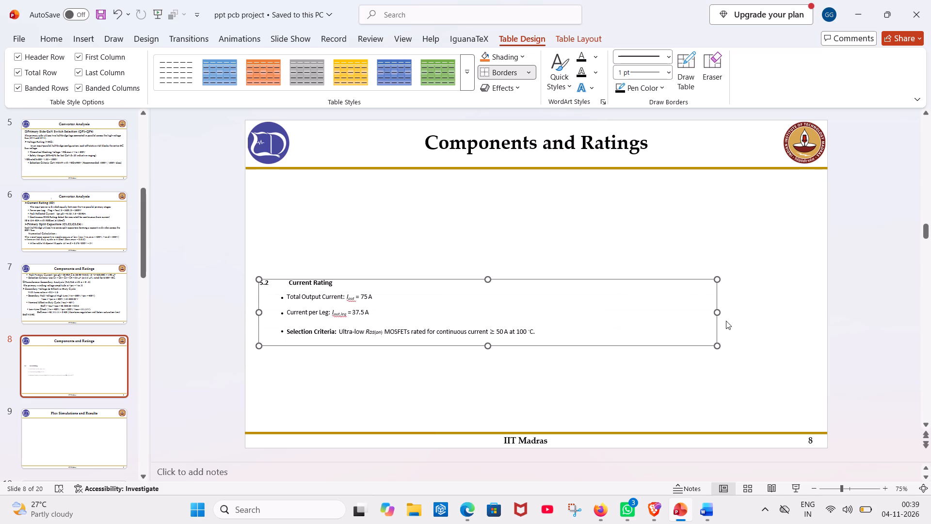
left_click(715, 312)
left_click_drag(715, 312, 718, 312)
left_click_drag(718, 312, 758, 324)
left_click_drag(718, 311, 825, 335)
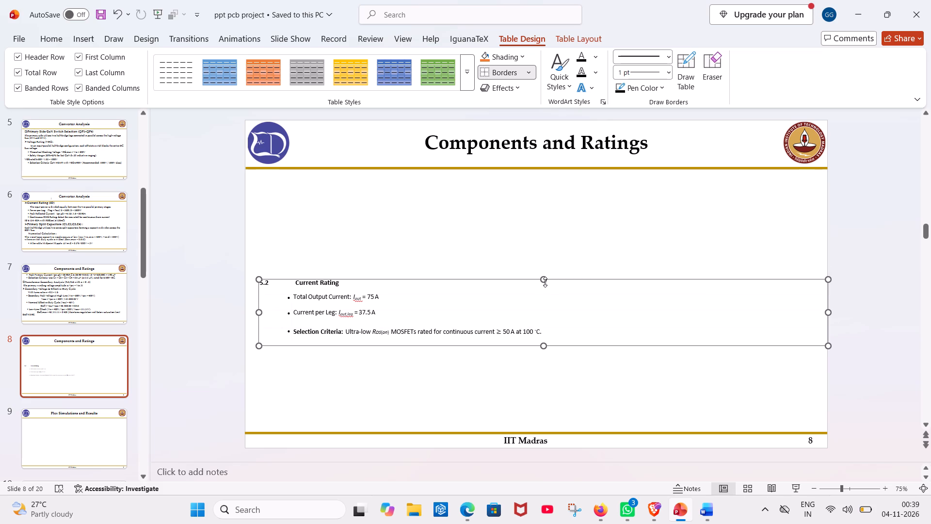
Stretch the Current Rating table vertically to fill the slide from just below the title line to just above the footer line.
left_click_drag(546, 282, 528, 177)
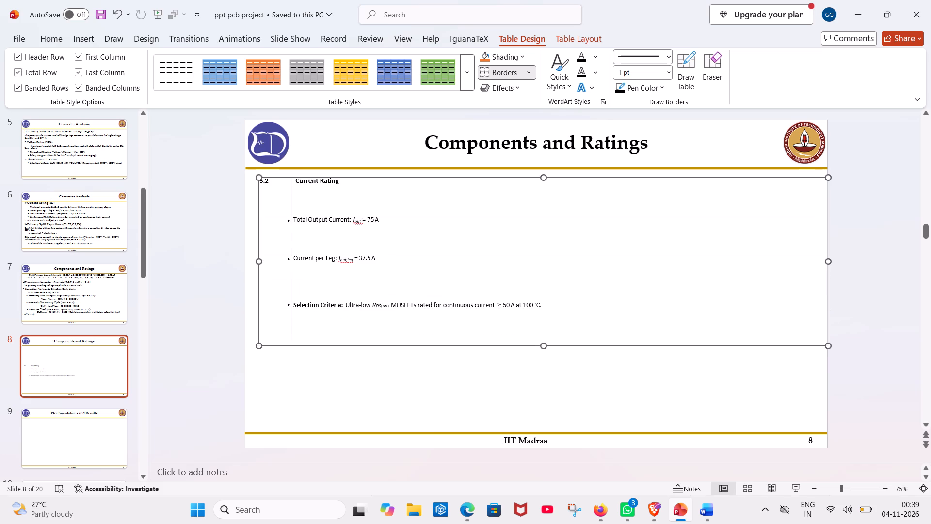
left_click_drag(541, 347, 553, 393)
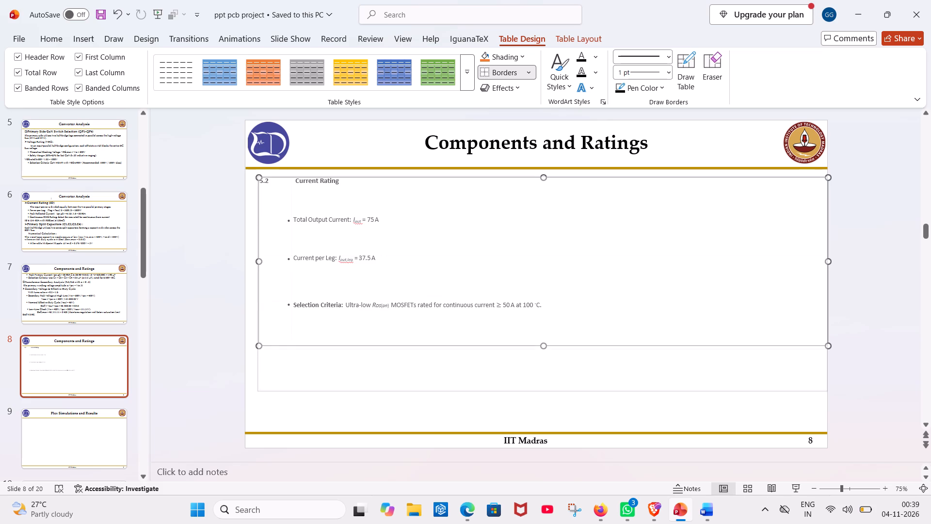
left_click_drag(553, 393, 555, 416)
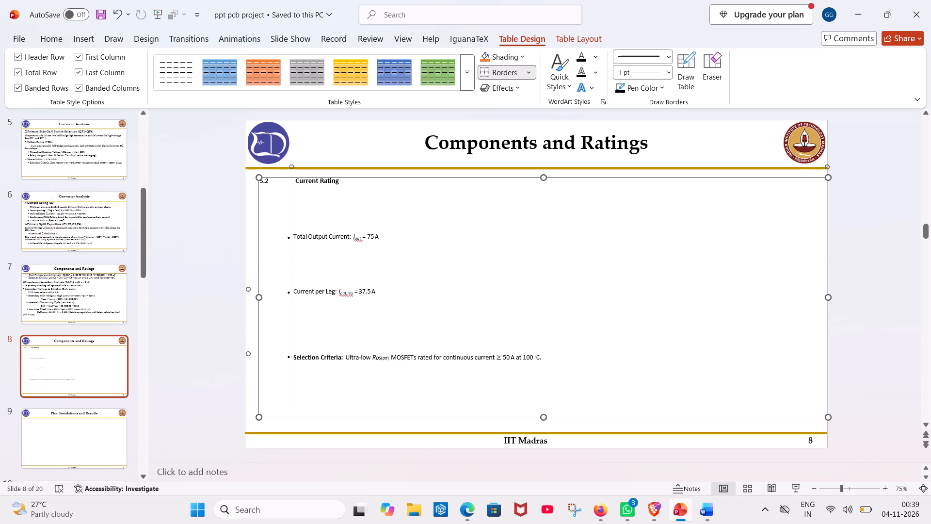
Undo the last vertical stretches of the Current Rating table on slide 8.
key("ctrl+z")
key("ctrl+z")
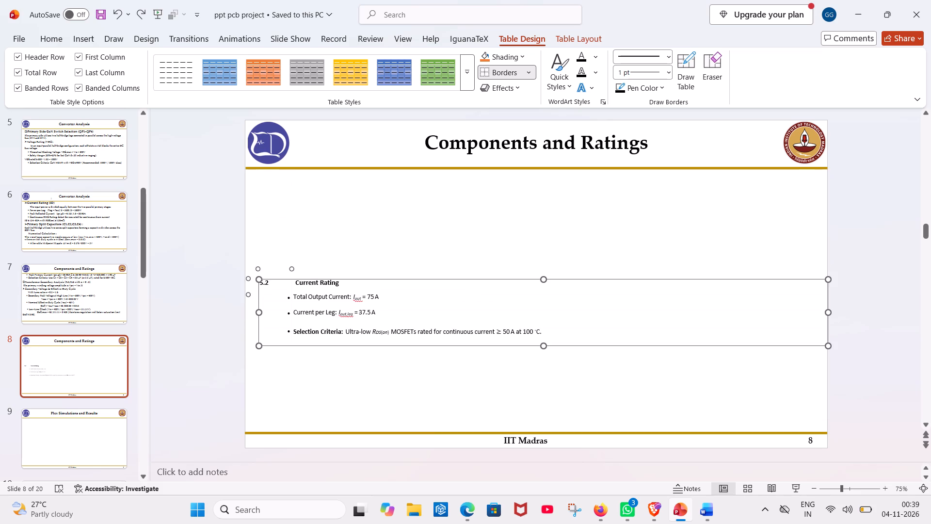
Copy the Current Rating heading, both current bullets and the Selection Criteria from the table on slide 8.
left_click_drag(296, 286, 378, 330)
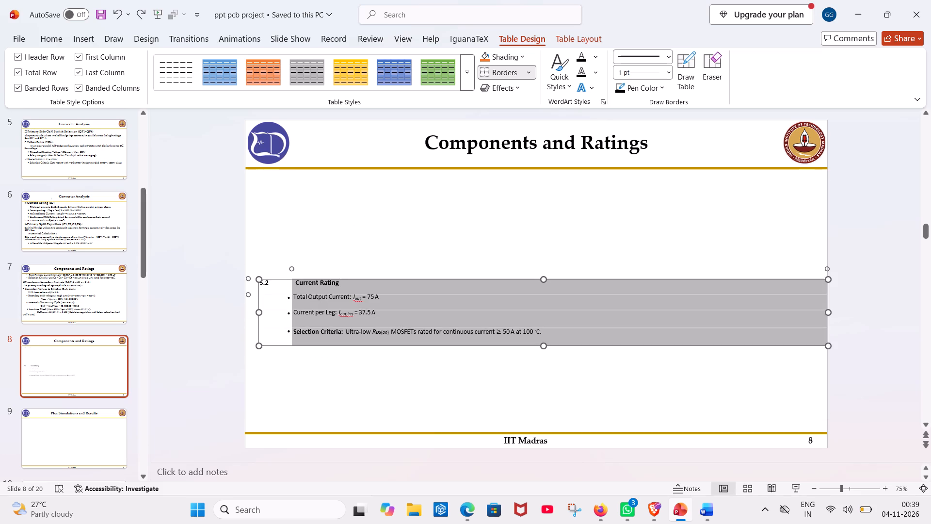
left_click_drag(378, 330, 537, 357)
key("ctrl+c")
left_click(569, 249)
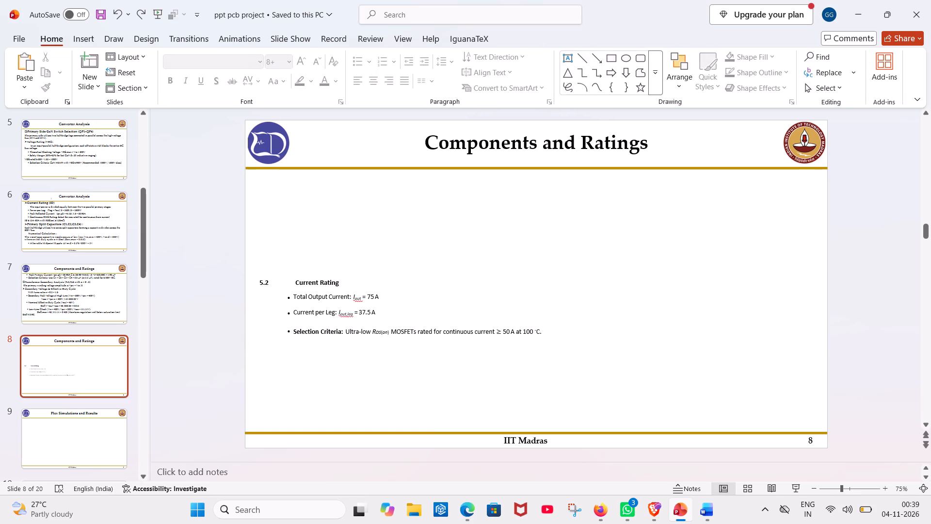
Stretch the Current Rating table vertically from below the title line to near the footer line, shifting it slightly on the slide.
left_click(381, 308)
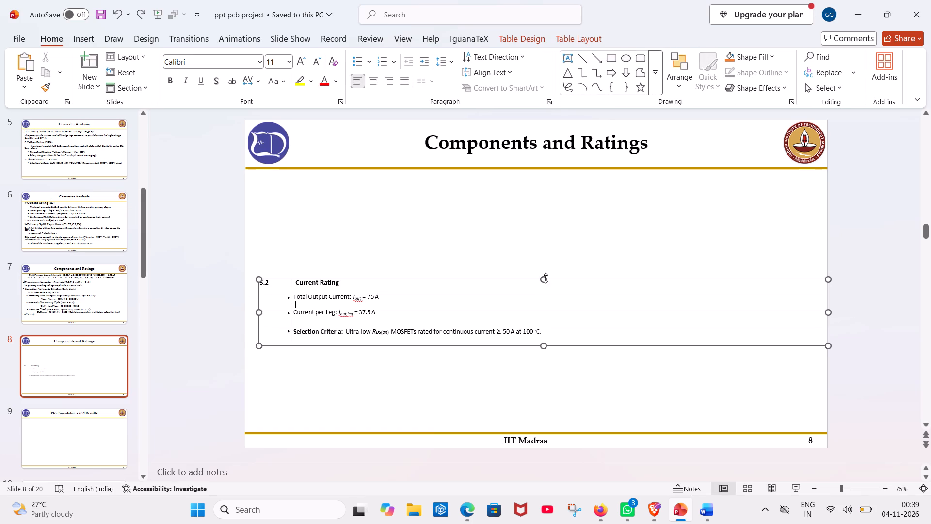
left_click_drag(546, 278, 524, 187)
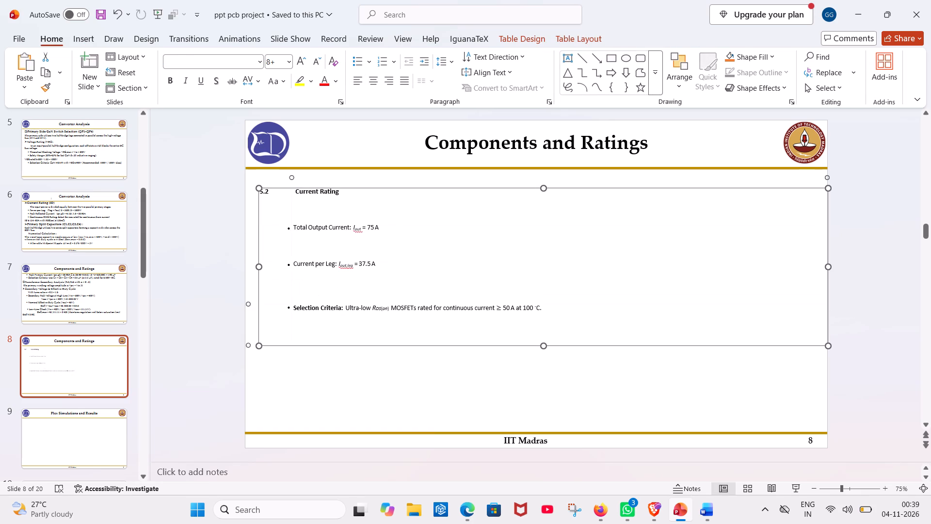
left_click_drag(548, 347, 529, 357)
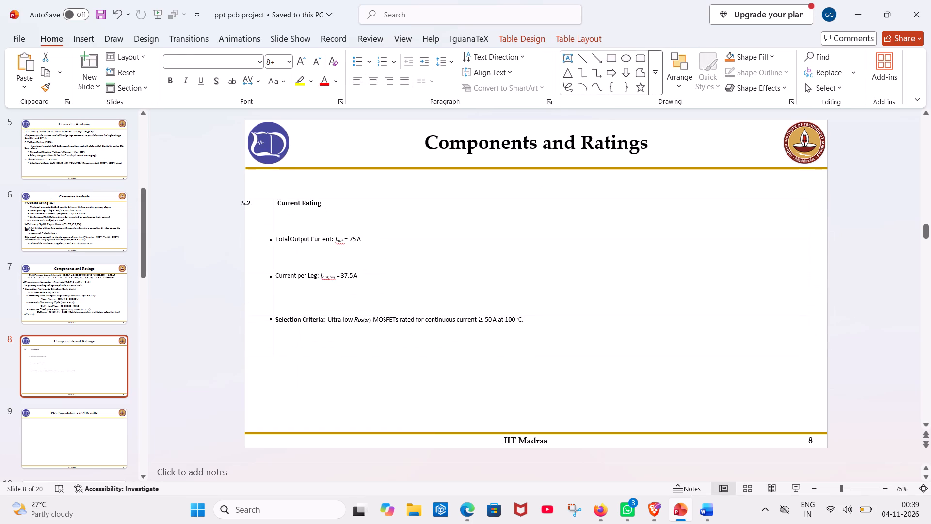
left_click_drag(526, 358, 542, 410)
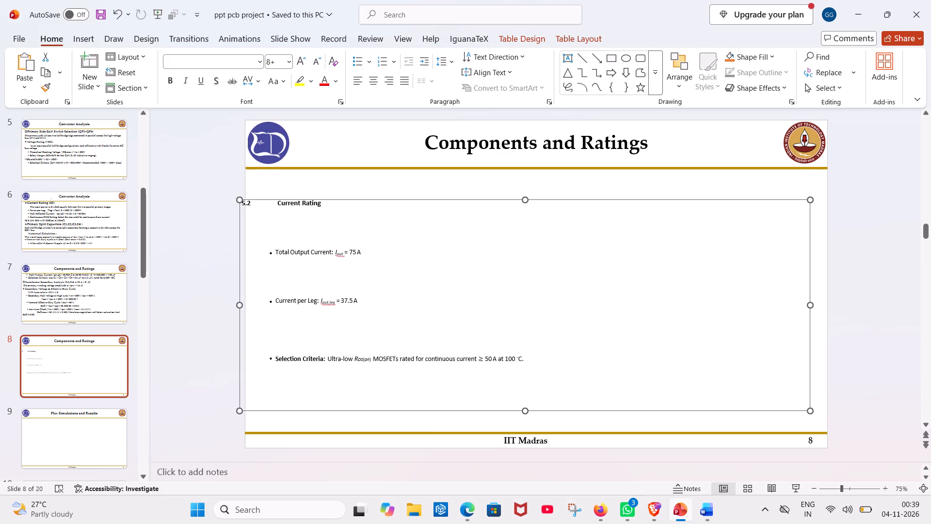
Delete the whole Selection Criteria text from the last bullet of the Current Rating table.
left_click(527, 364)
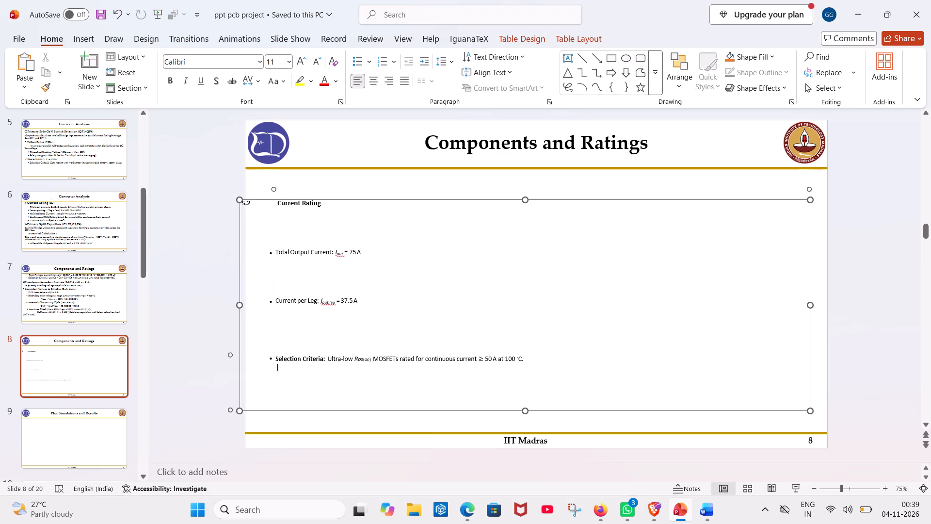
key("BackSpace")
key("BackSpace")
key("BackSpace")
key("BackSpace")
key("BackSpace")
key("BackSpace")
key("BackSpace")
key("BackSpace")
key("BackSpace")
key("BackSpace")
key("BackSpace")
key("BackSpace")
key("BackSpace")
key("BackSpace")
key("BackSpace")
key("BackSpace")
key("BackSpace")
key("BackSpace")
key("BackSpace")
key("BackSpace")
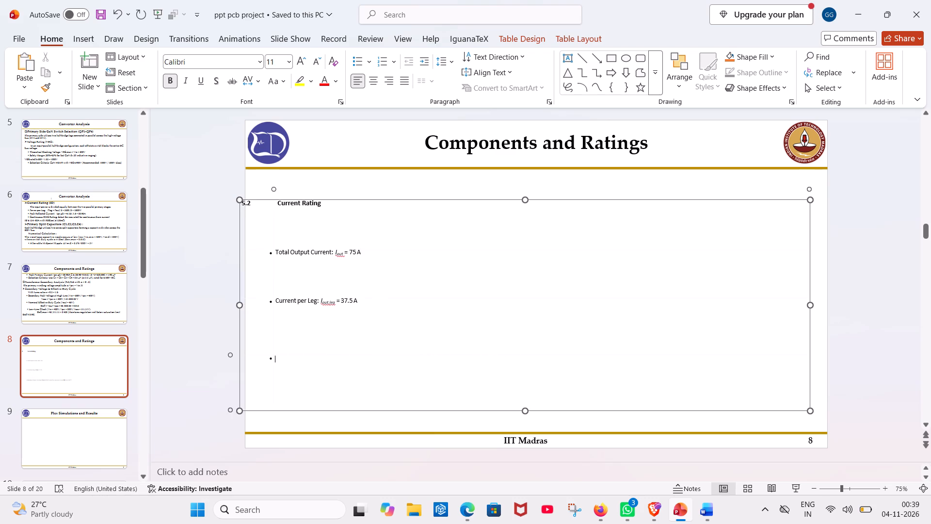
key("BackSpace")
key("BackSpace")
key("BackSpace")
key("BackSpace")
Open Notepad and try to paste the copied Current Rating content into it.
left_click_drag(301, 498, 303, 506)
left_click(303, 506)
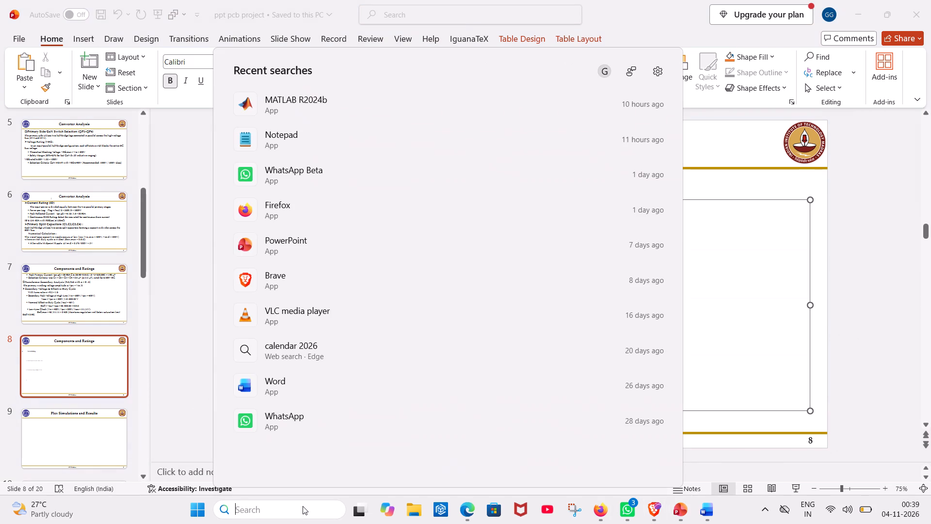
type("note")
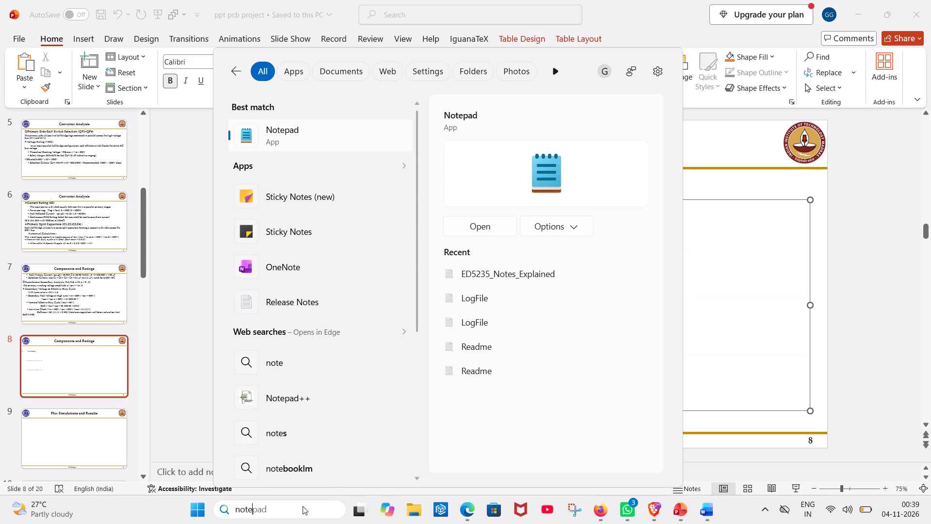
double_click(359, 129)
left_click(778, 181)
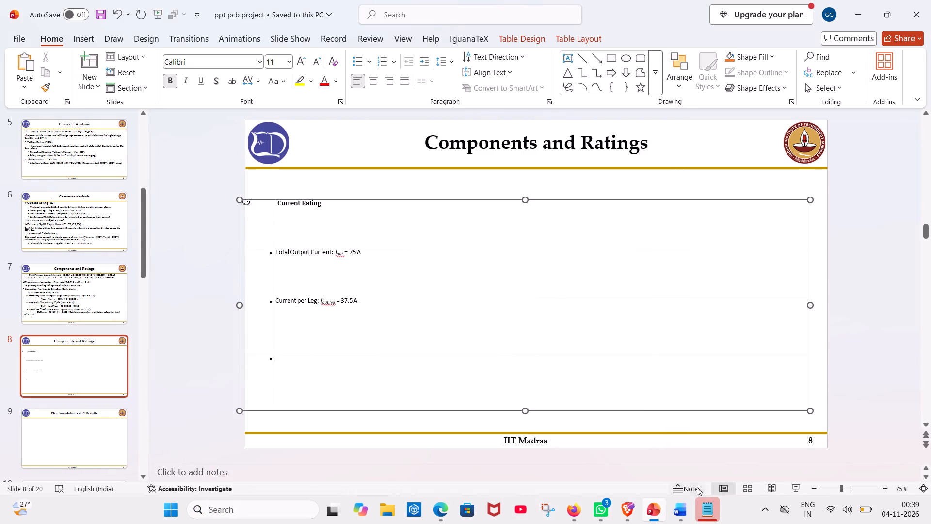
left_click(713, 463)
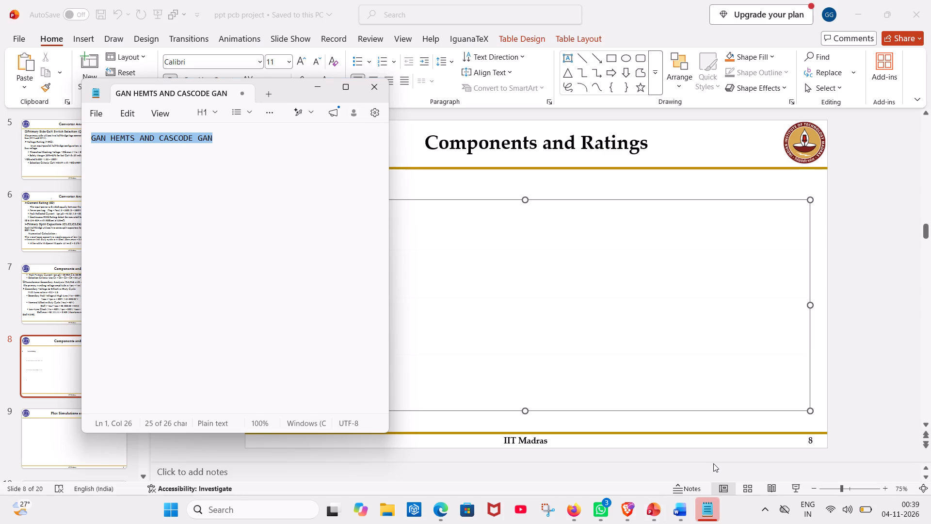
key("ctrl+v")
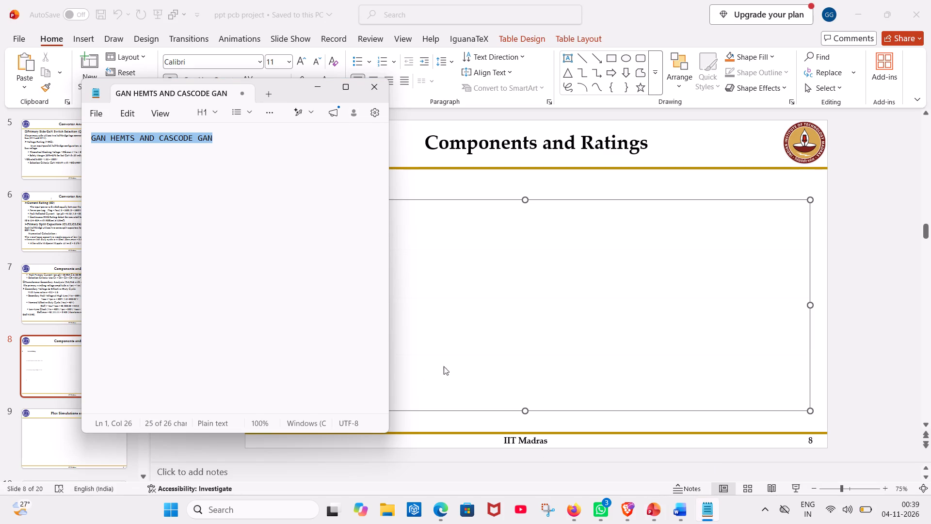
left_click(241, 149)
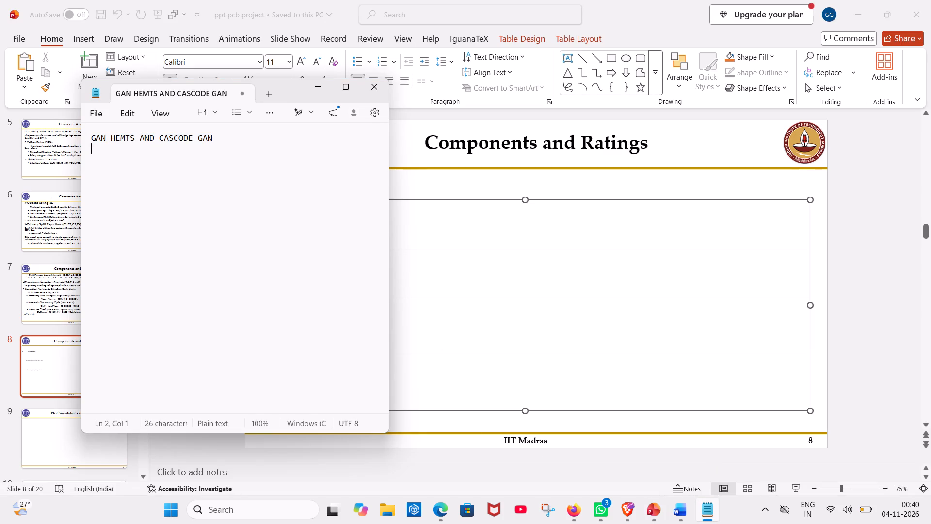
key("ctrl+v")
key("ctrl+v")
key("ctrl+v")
Erase the existing text "GAN HEMTS AND CASCODE GAN" from the Notepad file.
key("BackSpace")
key("BackSpace")
key("BackSpace")
key("BackSpace")
key("BackSpace")
key("BackSpace")
key("BackSpace")
key("BackSpace")
key("BackSpace")
key("BackSpace")
key("BackSpace")
key("BackSpace")
key("BackSpace")
key("BackSpace")
key("BackSpace")
key("BackSpace")
key("BackSpace")
key("BackSpace")
key("BackSpace")
key("BackSpace")
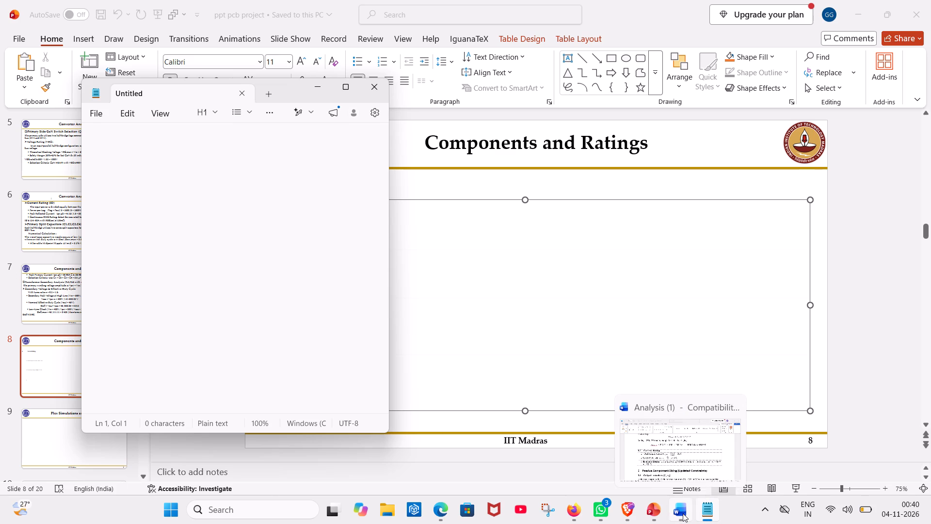
Switch to the Analysis document in Word and paste the copied Current Rating rows directly below the component specification table.
left_click(676, 476)
scroll(565, 236, "down", 20)
scroll(565, 236, "down", 8)
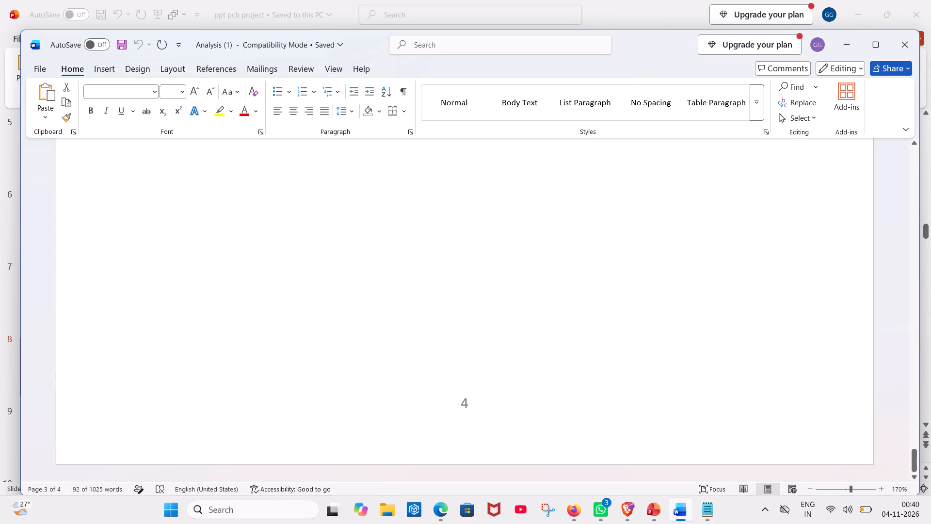
scroll(565, 236, "down", 3)
left_click(454, 398)
left_click(444, 324)
scroll(444, 324, "up", 2)
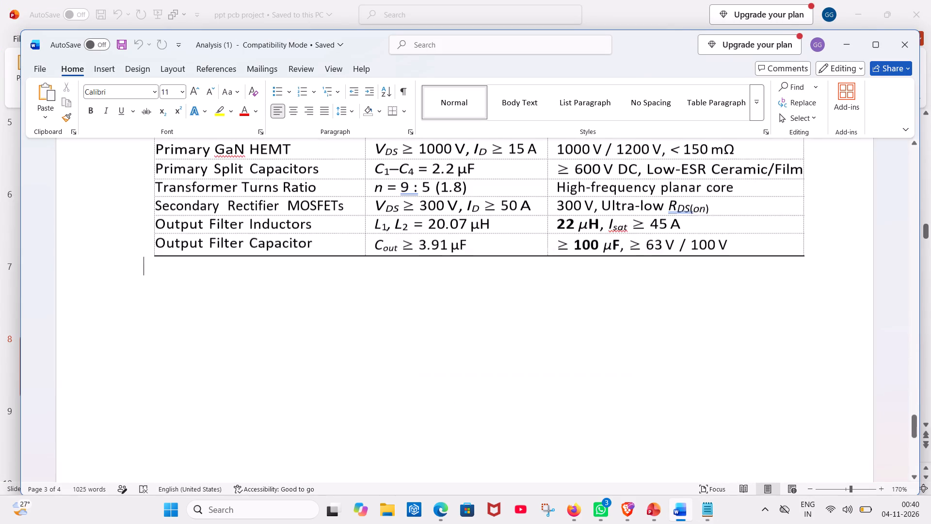
key("ctrl+v")
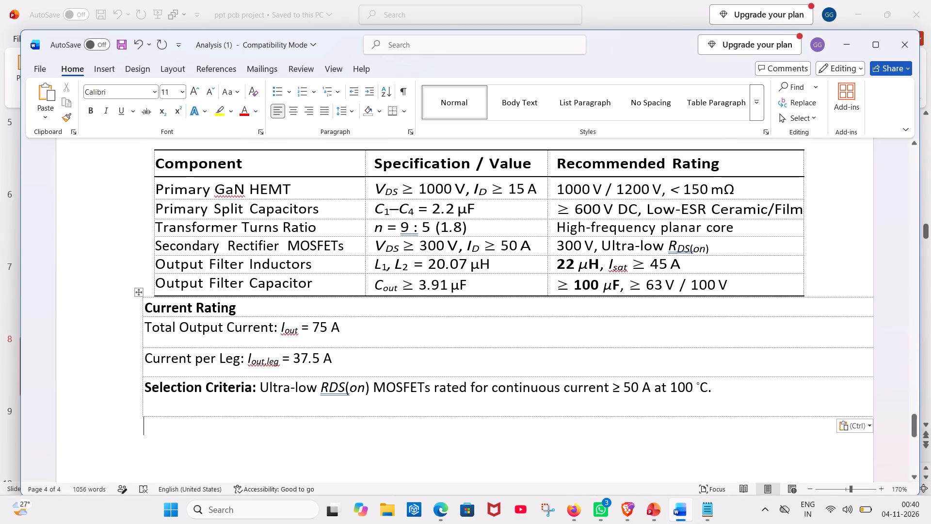
left_click(459, 453)
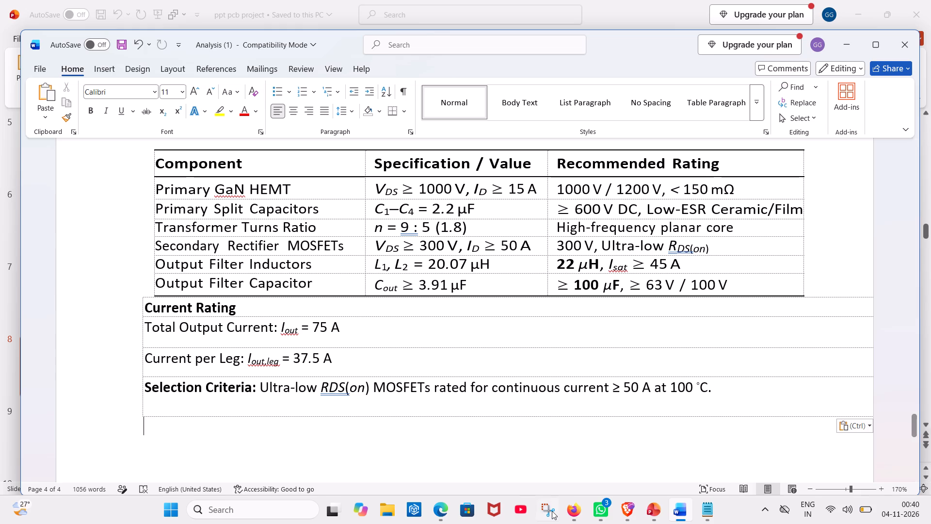
left_click(589, 489)
Copy the Secondary Side Synchronous Rectifiers (QS1–QS8) heading and its Voltage Rating section, through the 300 V class MOSFETs line.
scroll(443, 272, "up", 3)
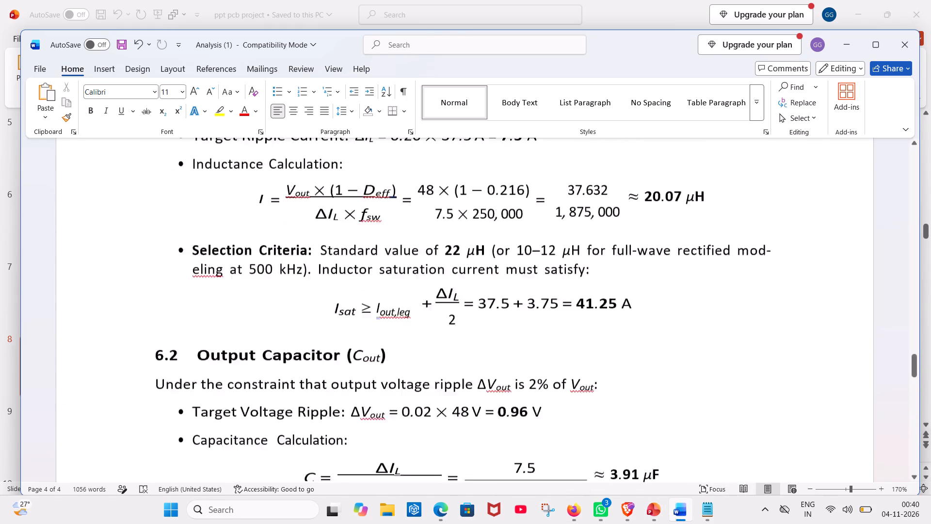
scroll(443, 272, "up", 2)
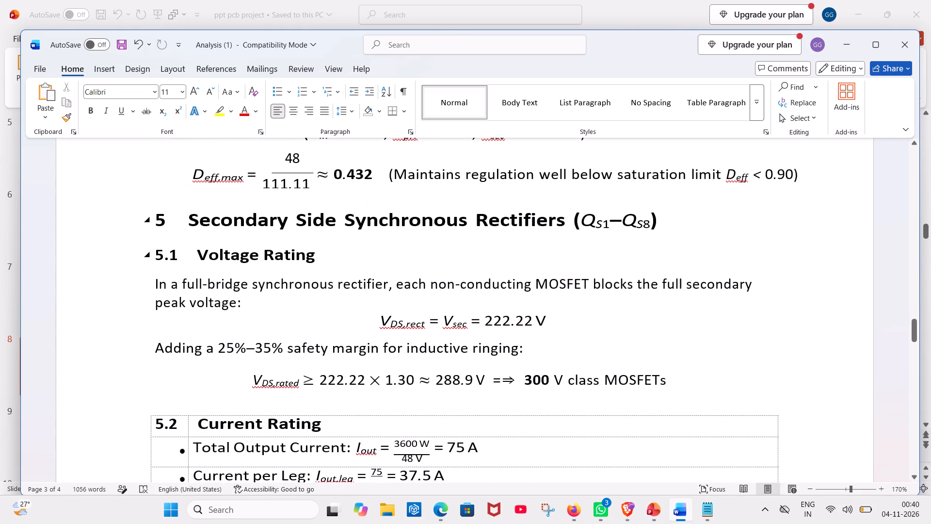
left_click_drag(185, 226, 729, 366)
key("ctrl+c")
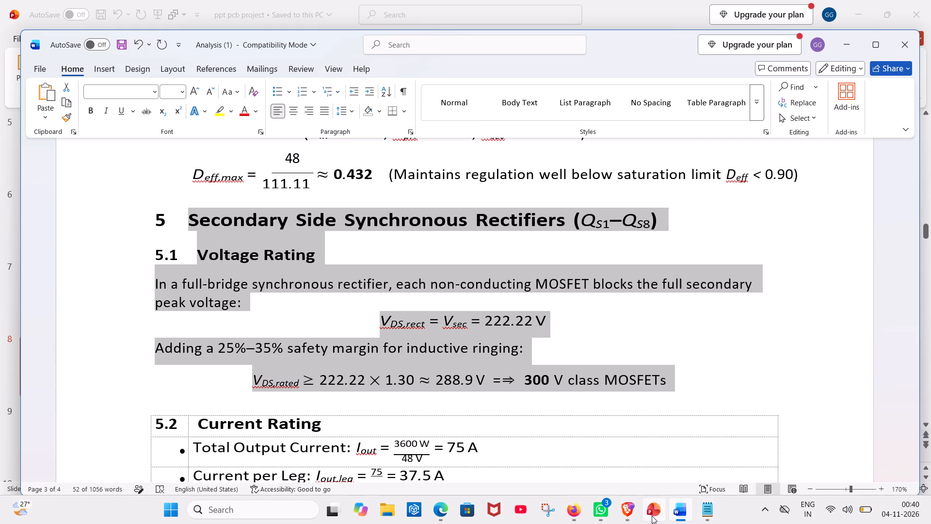
Switch back to PowerPoint and delete the entire Current Rating table from slide 8.
left_click(654, 488)
left_click(656, 453)
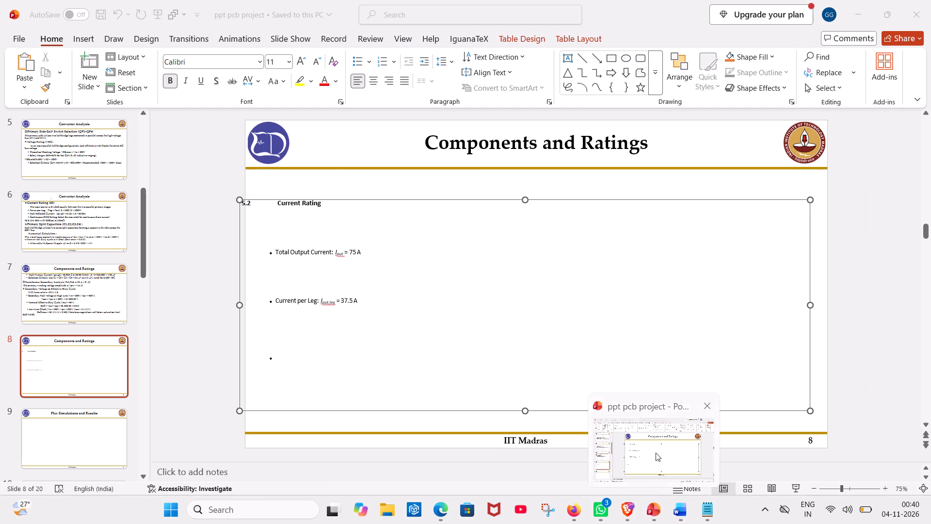
left_click_drag(525, 203, 527, 253)
key("BackSpace")
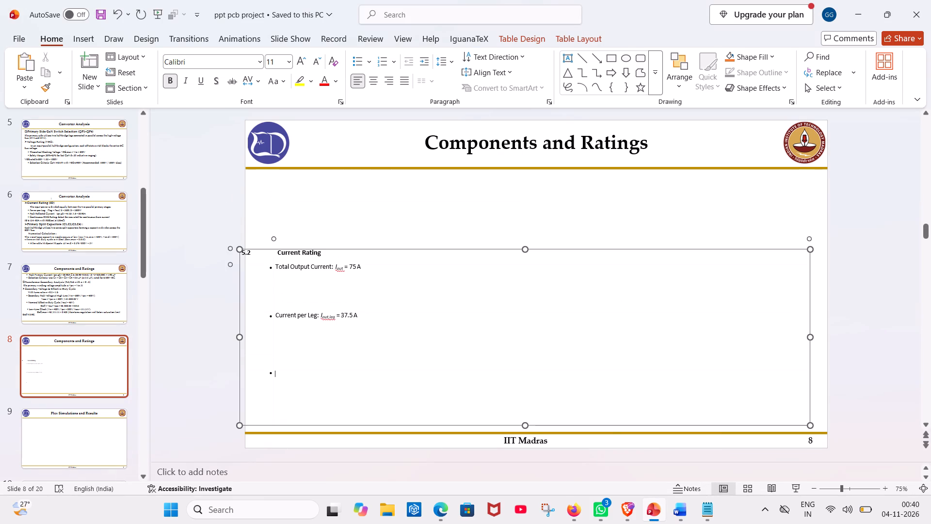
key("Delete")
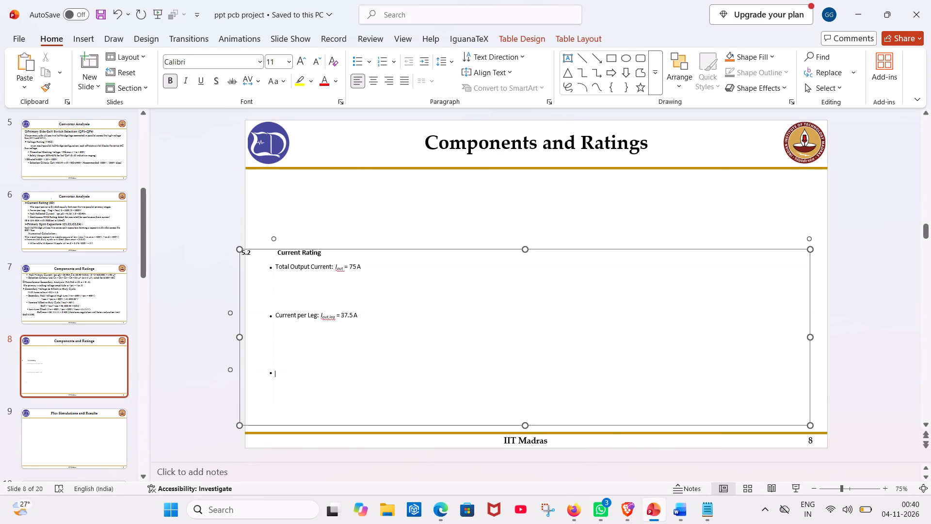
left_click_drag(814, 337, 739, 346)
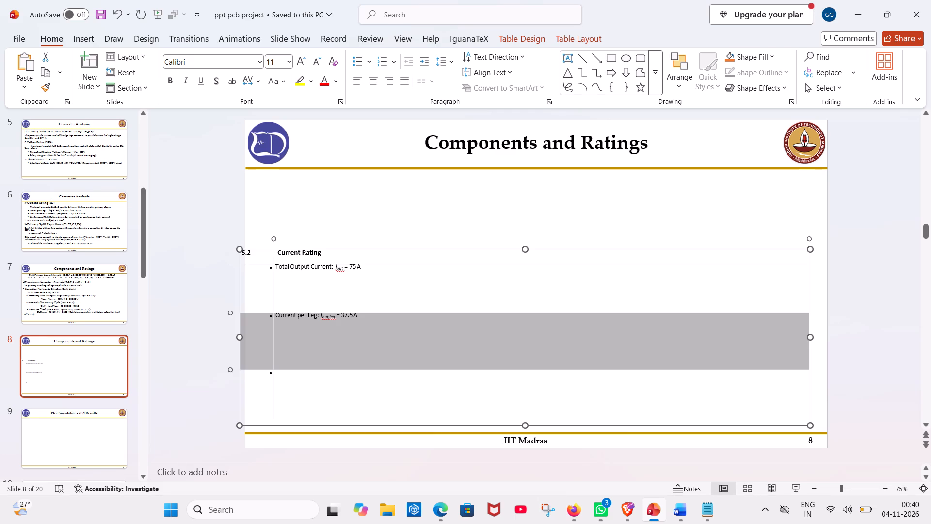
left_click_drag(807, 339, 685, 382)
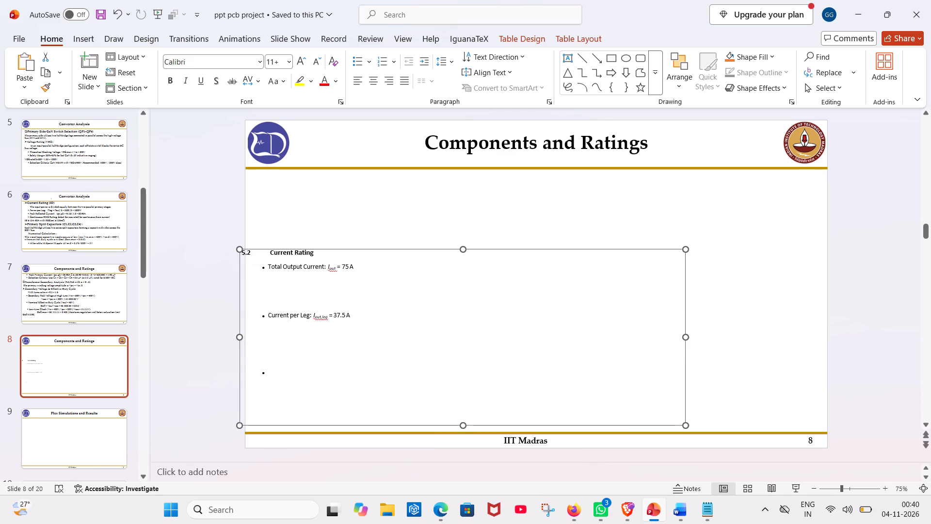
key("Delete")
Paste the copied Secondary Side Synchronous Rectifiers heading and its Voltage Rating section onto the empty slide 8.
scroll(683, 321, "up", 1)
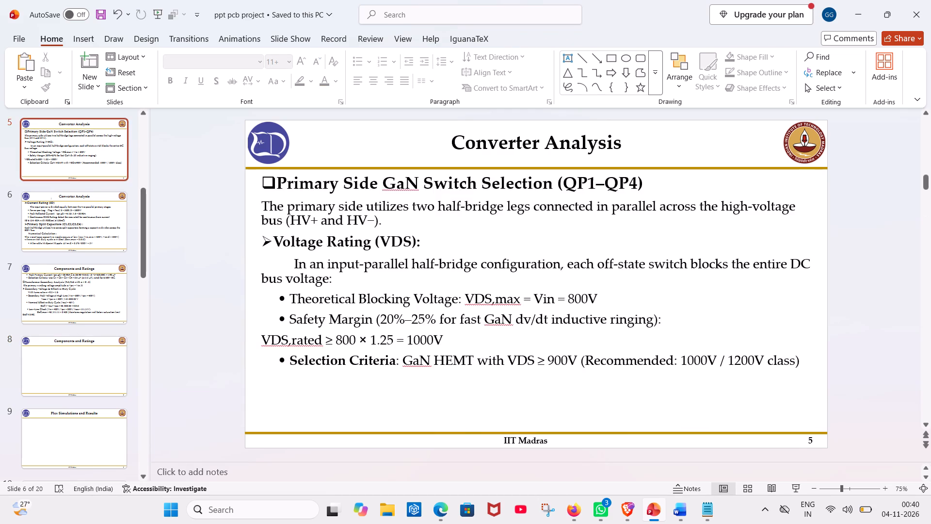
scroll(656, 300, "down", 1)
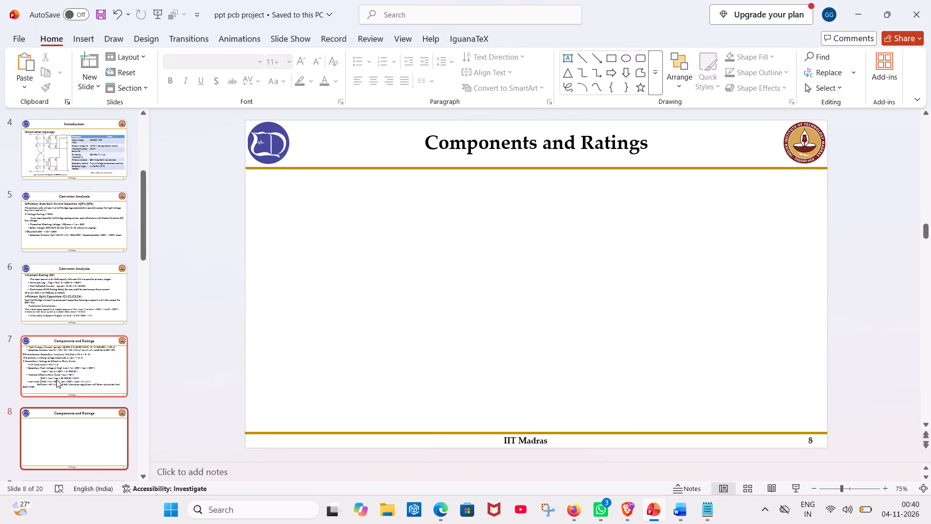
left_click(56, 379)
left_click(356, 299)
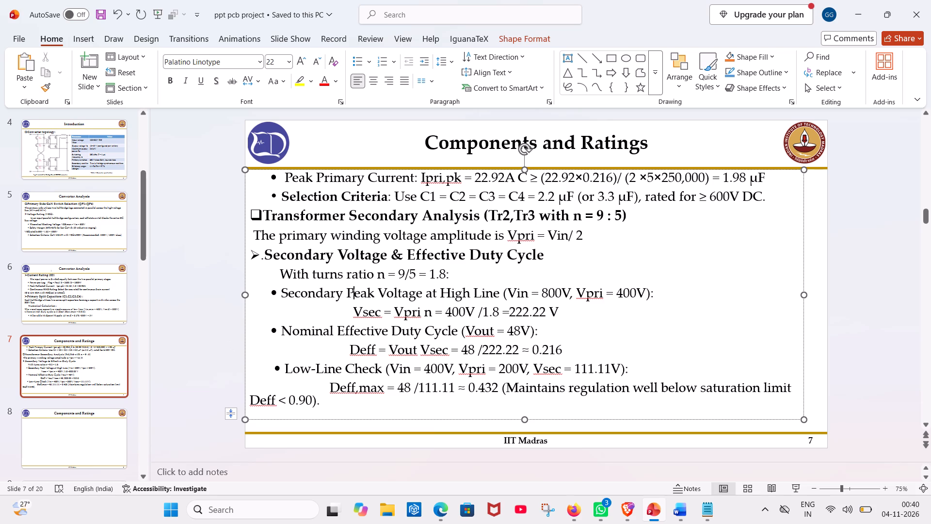
key("ctrl+c")
left_click(104, 432)
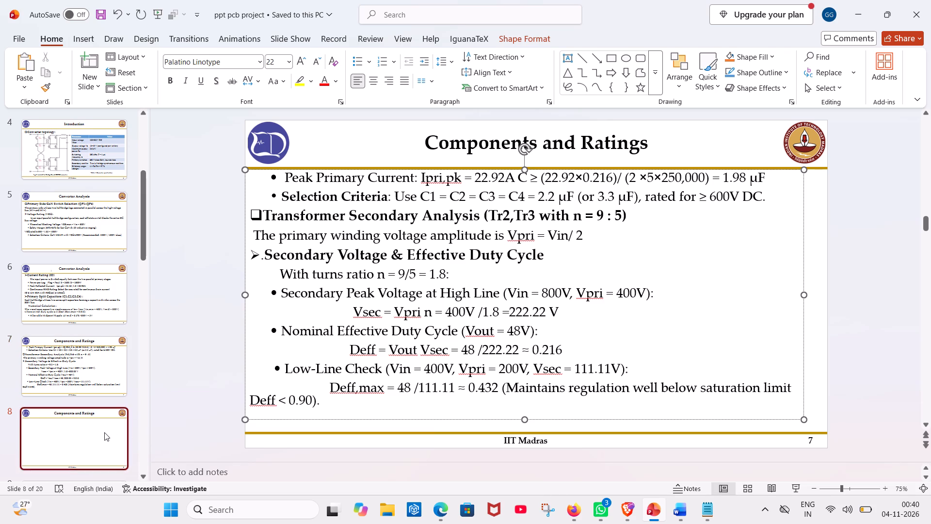
key("ctrl+v")
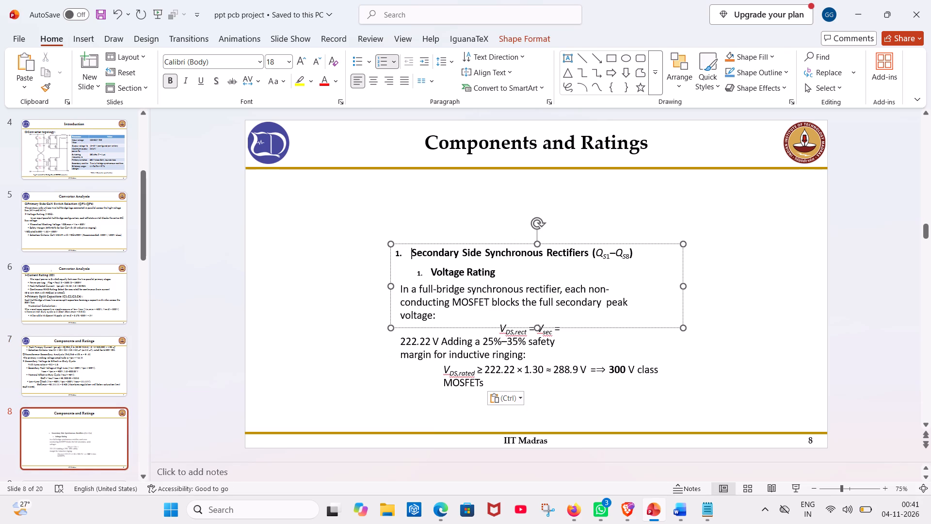
Move the pasted rectifier text box below slide 8's title and widen it to span the slide.
left_click_drag(544, 245, 487, 162)
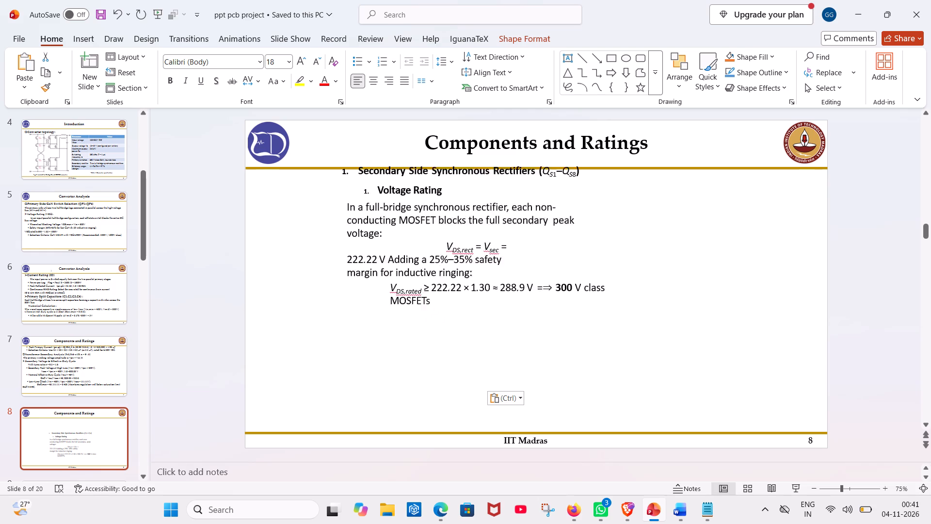
left_click_drag(487, 162, 406, 191)
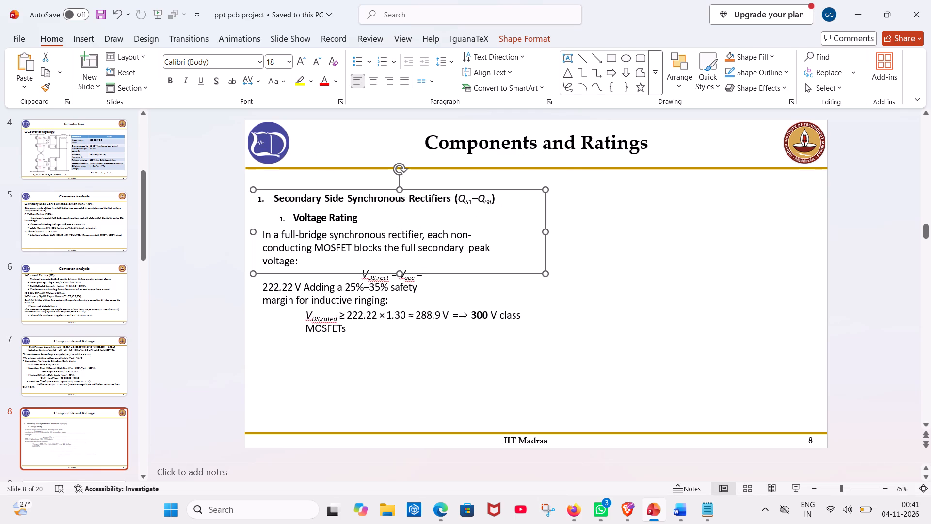
left_click_drag(548, 231, 625, 232)
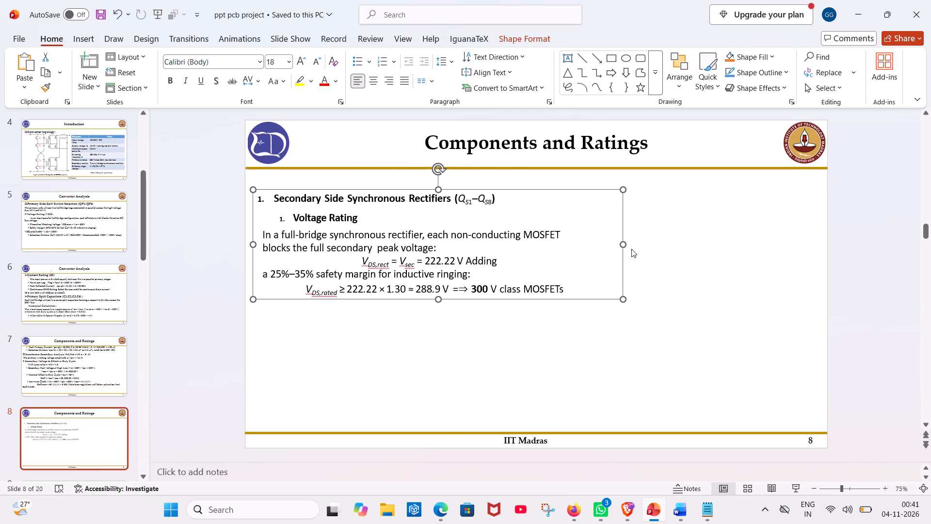
left_click_drag(624, 243, 758, 261)
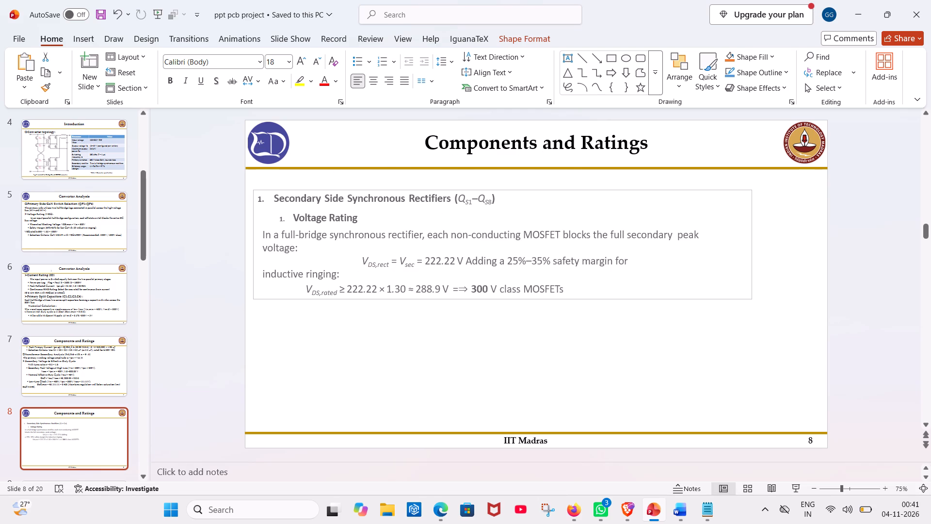
left_click_drag(758, 261, 835, 262)
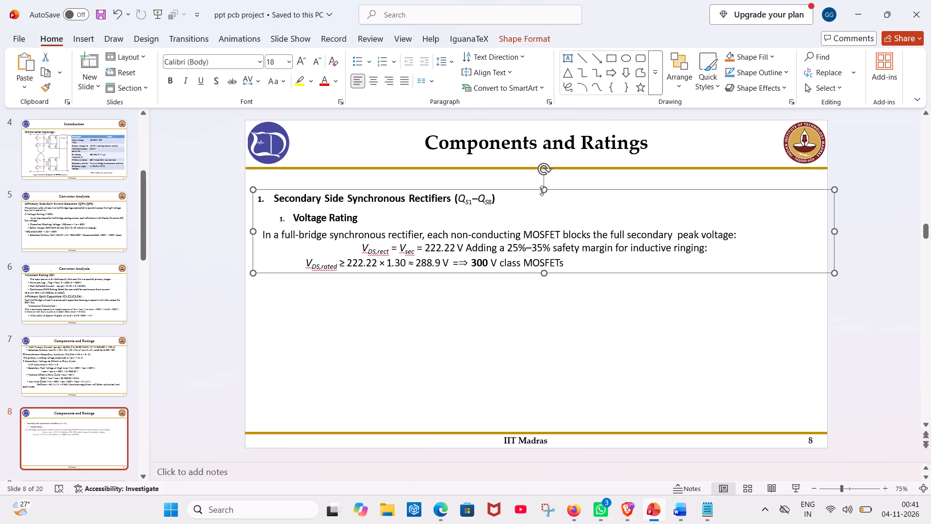
left_click_drag(542, 191, 544, 170)
left_click_drag(545, 274, 550, 401)
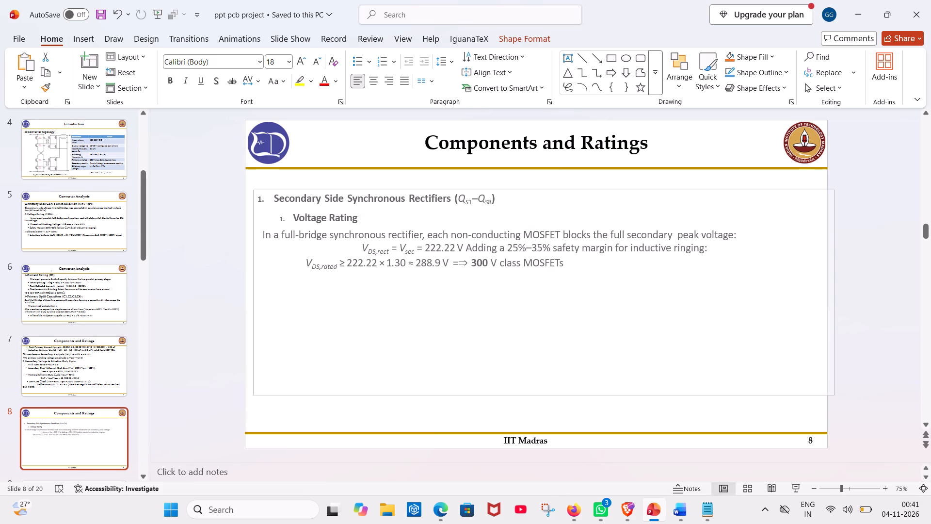
left_click_drag(550, 401, 551, 424)
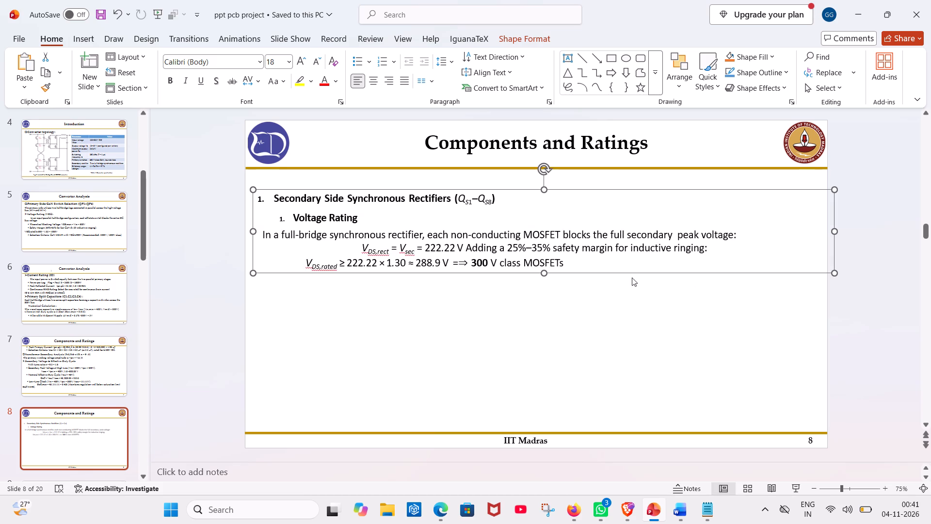
Select all the text in slide 8's rectifier box and replace it by pasting the copied section over it.
left_click_drag(628, 269, 375, 207)
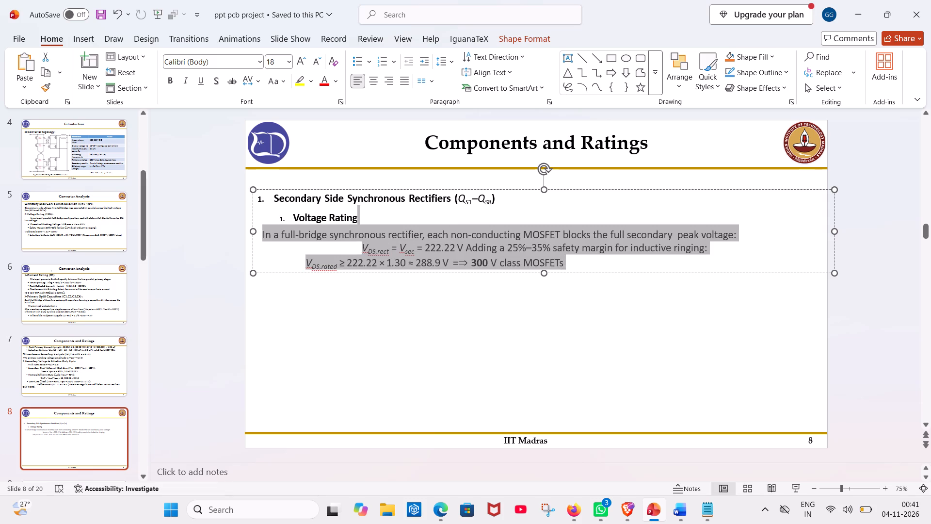
left_click_drag(375, 207, 289, 201)
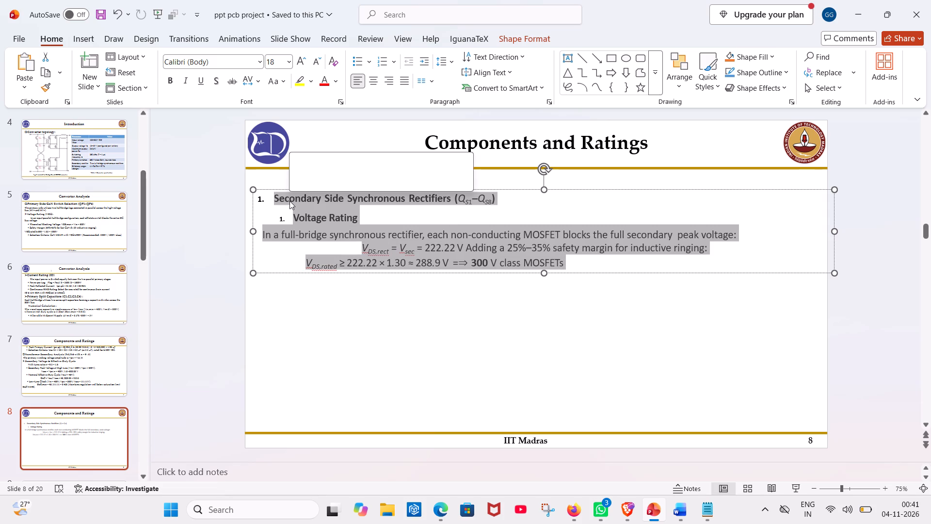
key("ctrl+v")
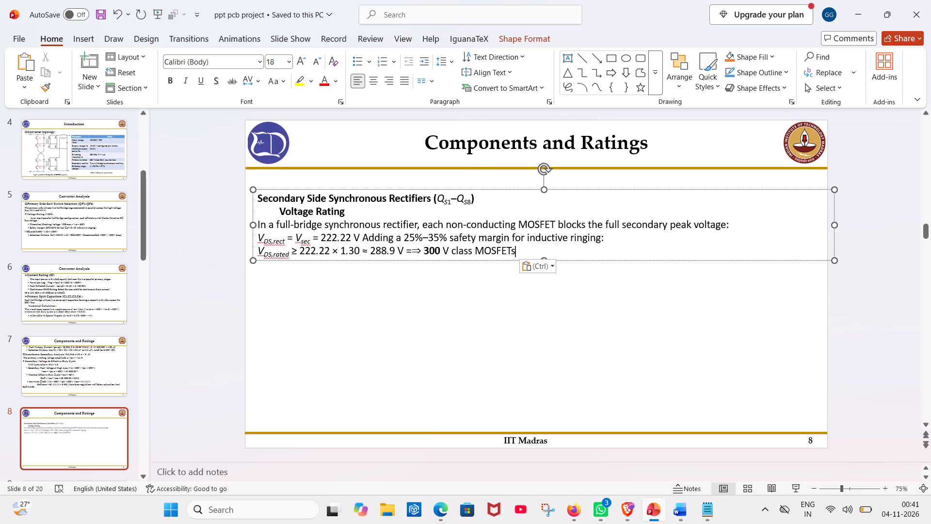
left_click(258, 200)
Move slide 8's rectifier text box up directly beneath the title line and bring its right edge just inside the slide.
left_click_drag(543, 185, 543, 171)
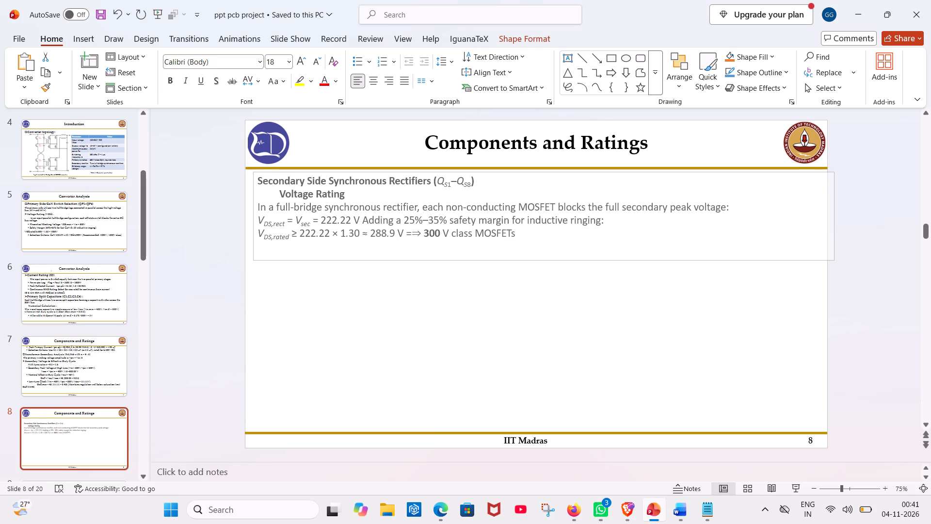
left_click(588, 262)
left_click_drag(588, 262, 585, 245)
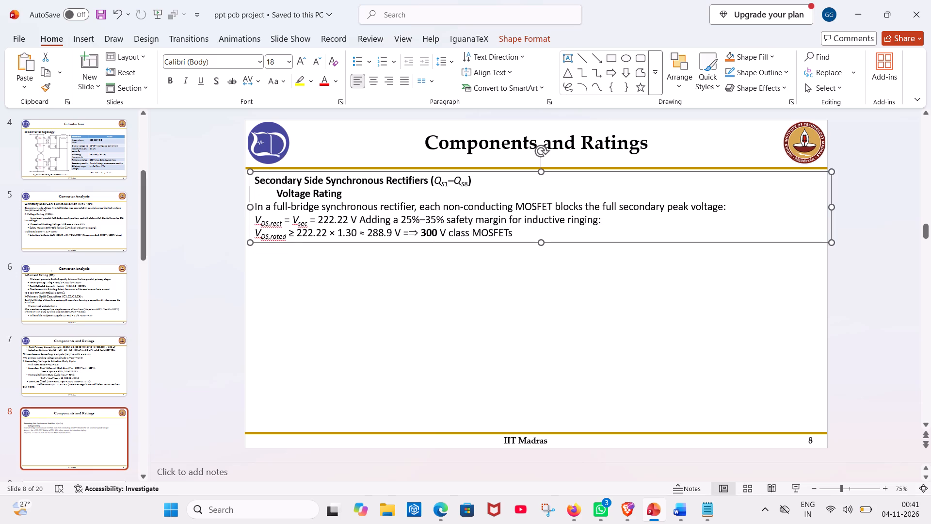
left_click_drag(829, 210, 801, 228)
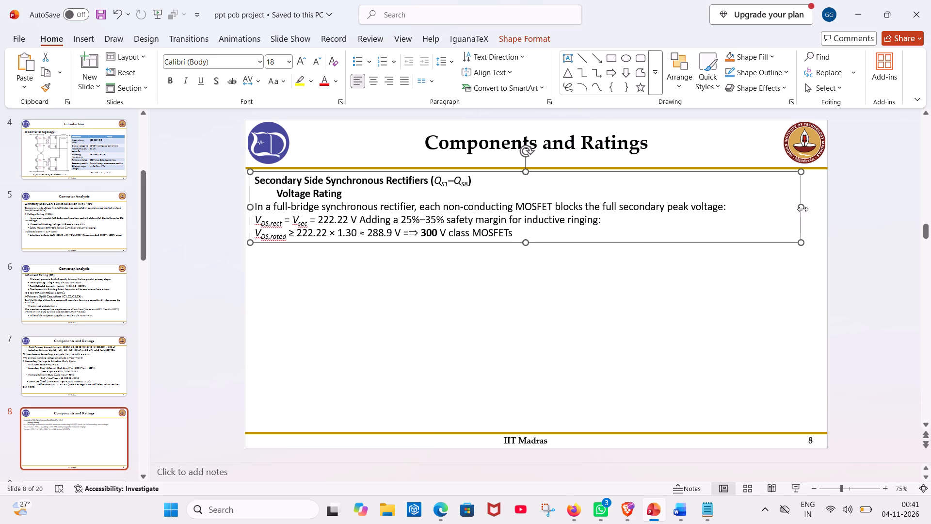
left_click_drag(803, 209, 820, 212)
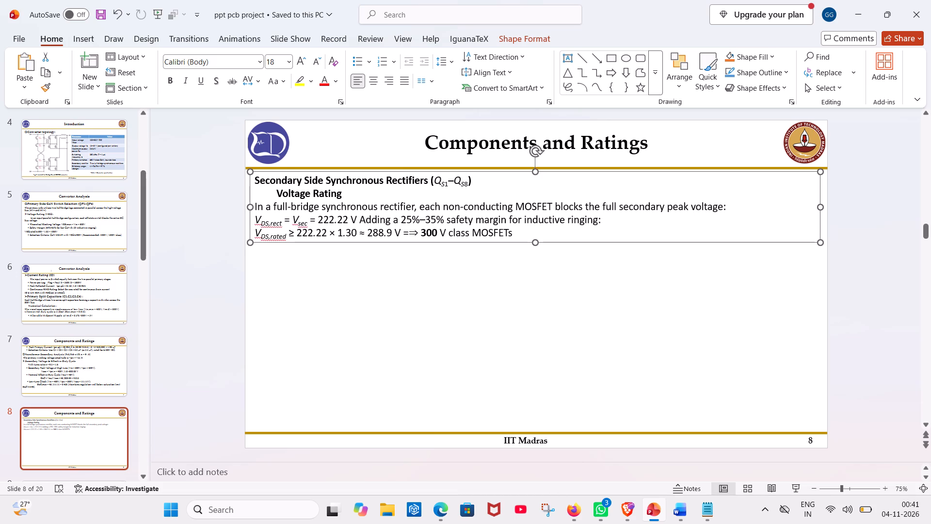
left_click(839, 251)
Go to slide 7 and widen its body text box to the slide's right edge.
key("Up")
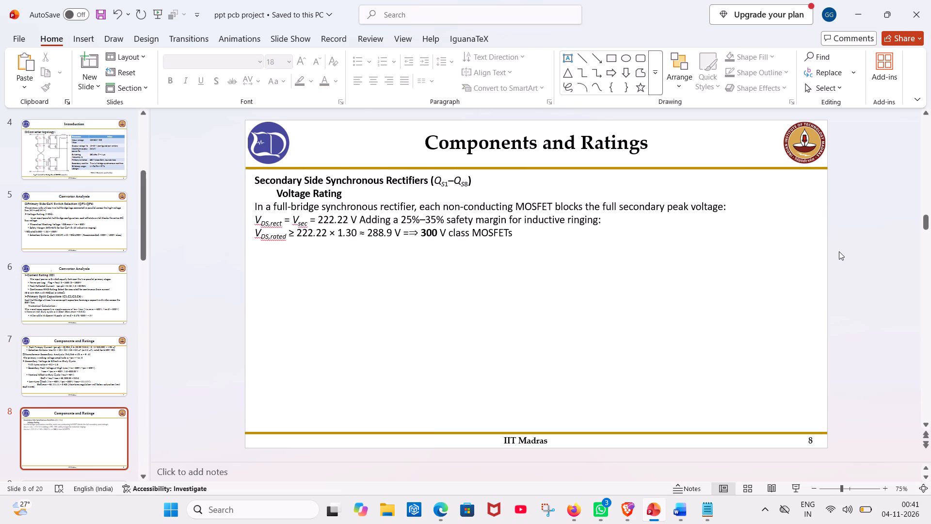
left_click(742, 265)
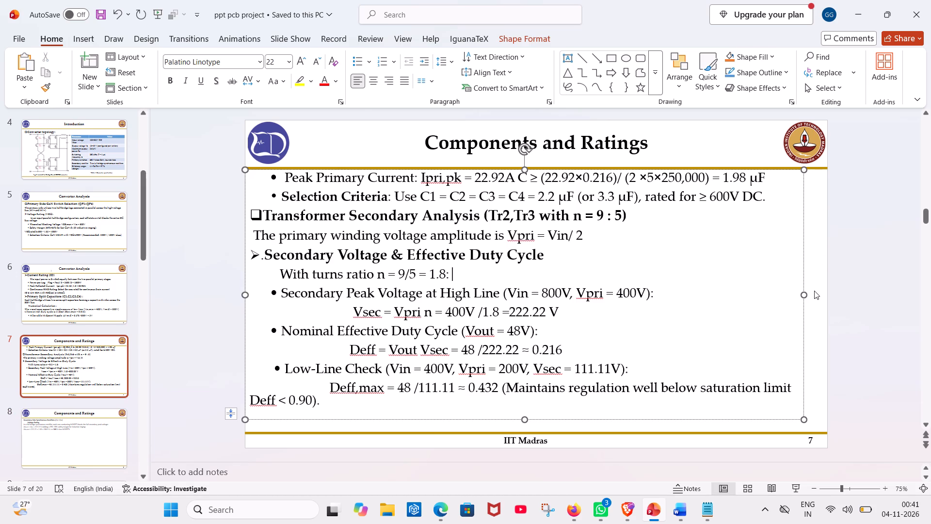
left_click_drag(807, 295, 829, 294)
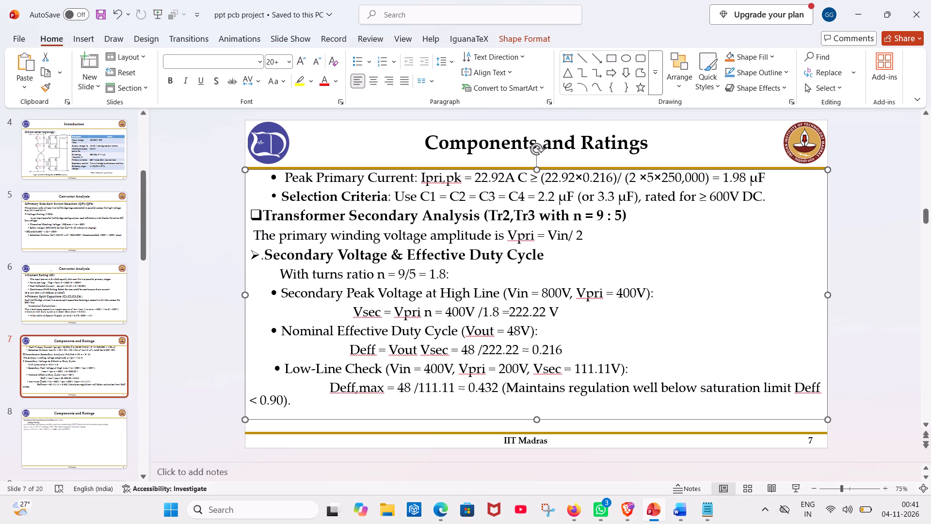
left_click(851, 217)
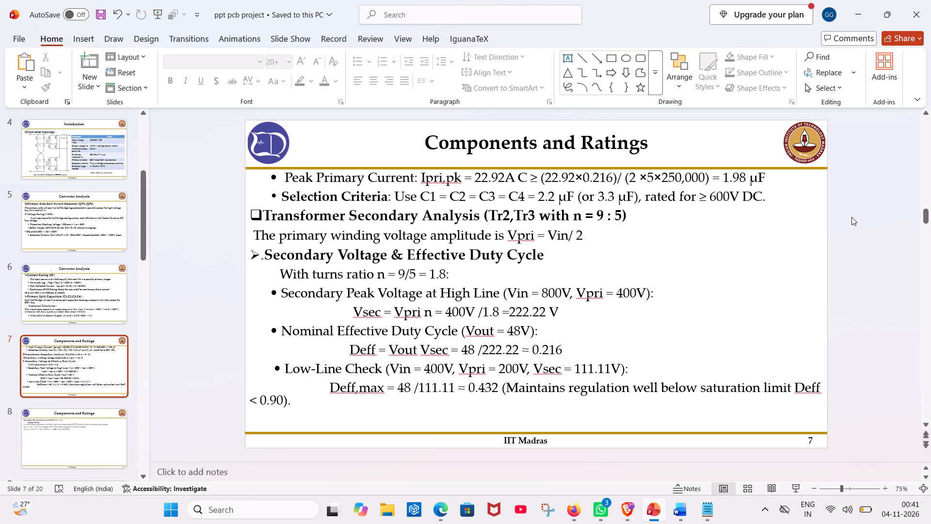
Go to slide 6 and widen its body text box to both the left and right edges of the slide.
key("Up")
left_click(766, 265)
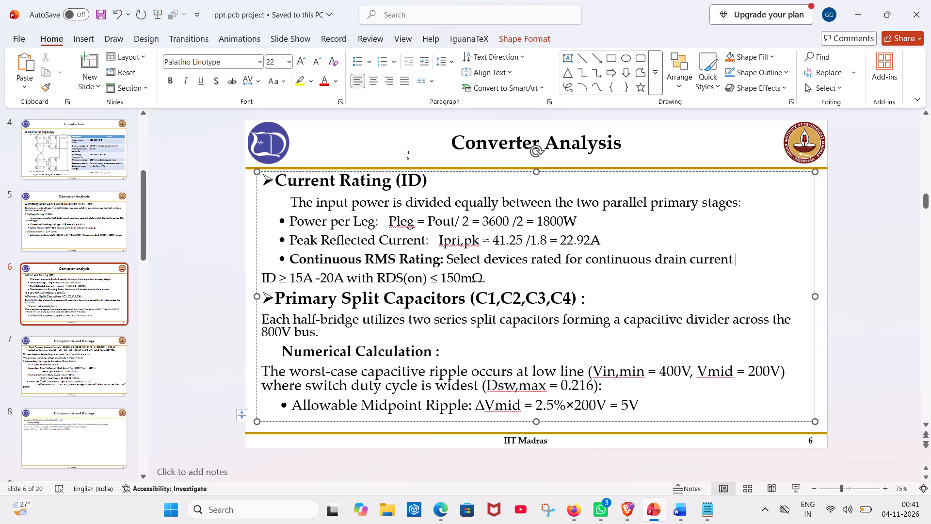
left_click_drag(817, 294, 832, 317)
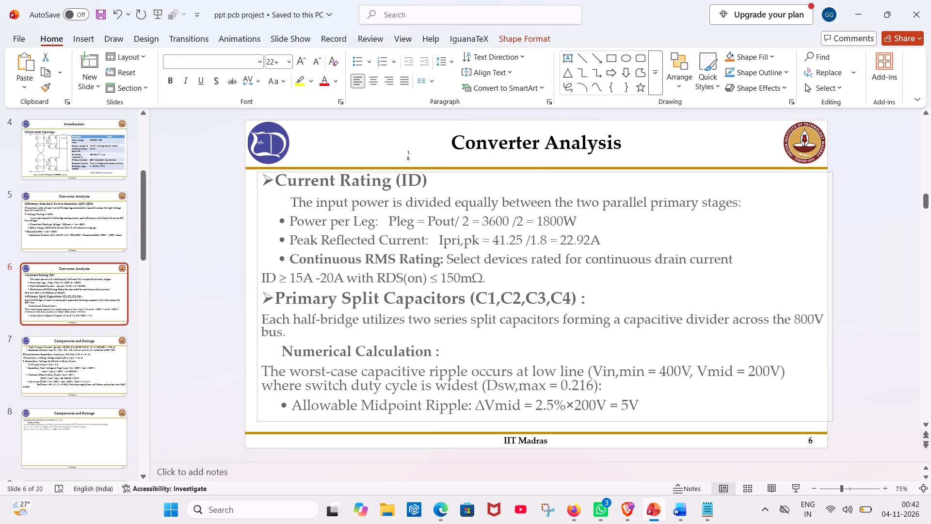
left_click_drag(832, 317, 825, 318)
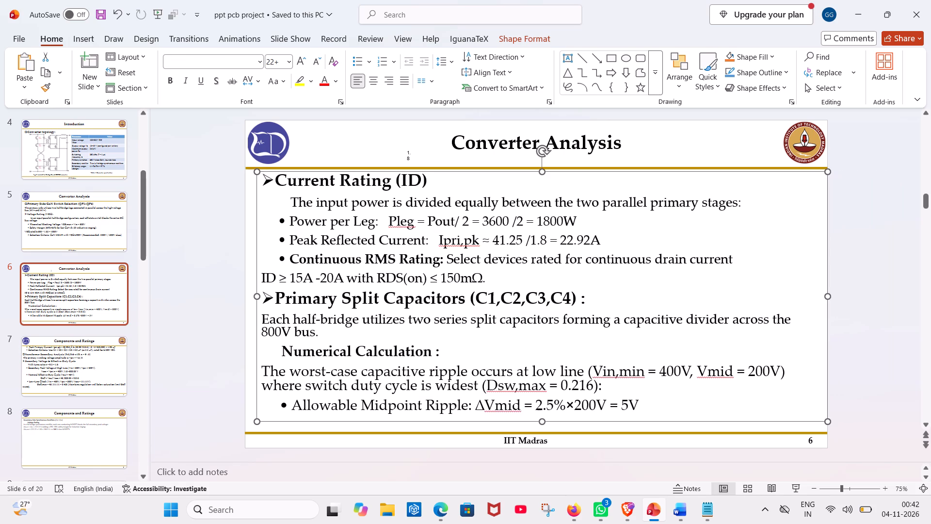
left_click(852, 314)
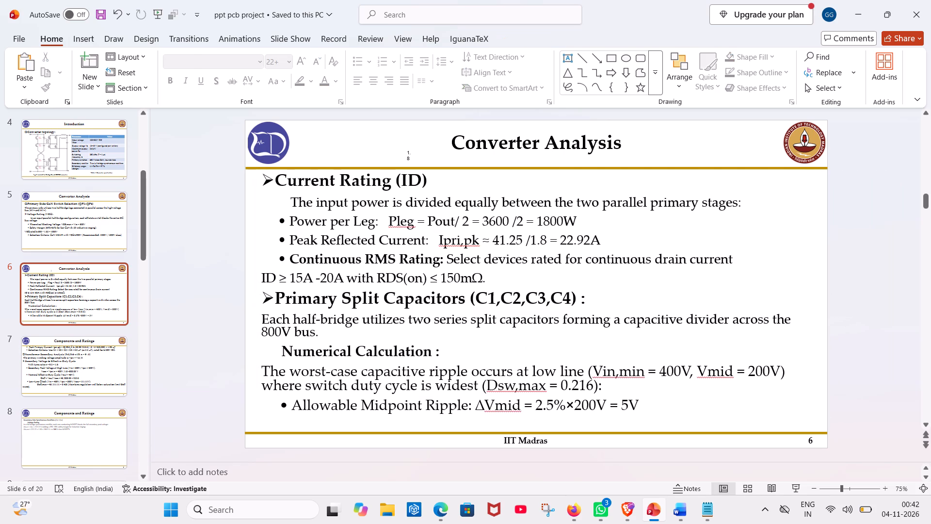
left_click(395, 264)
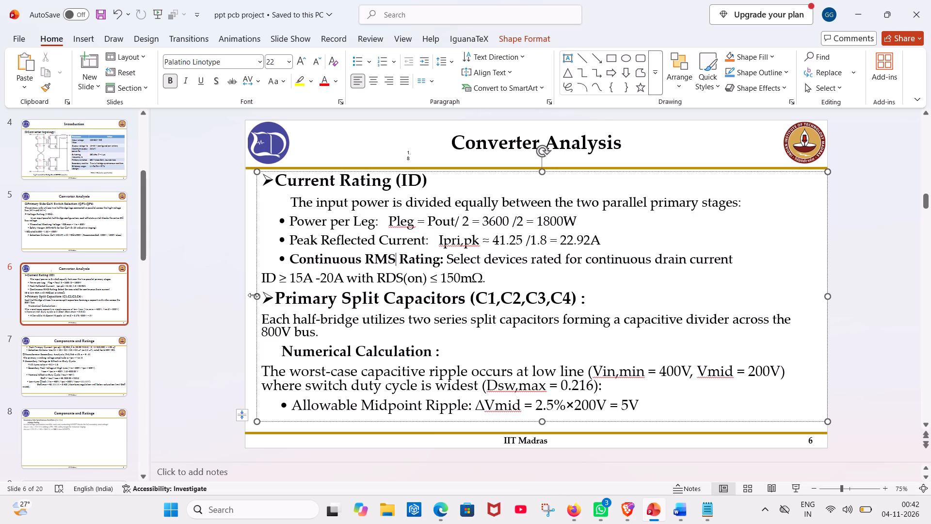
left_click_drag(253, 295, 244, 297)
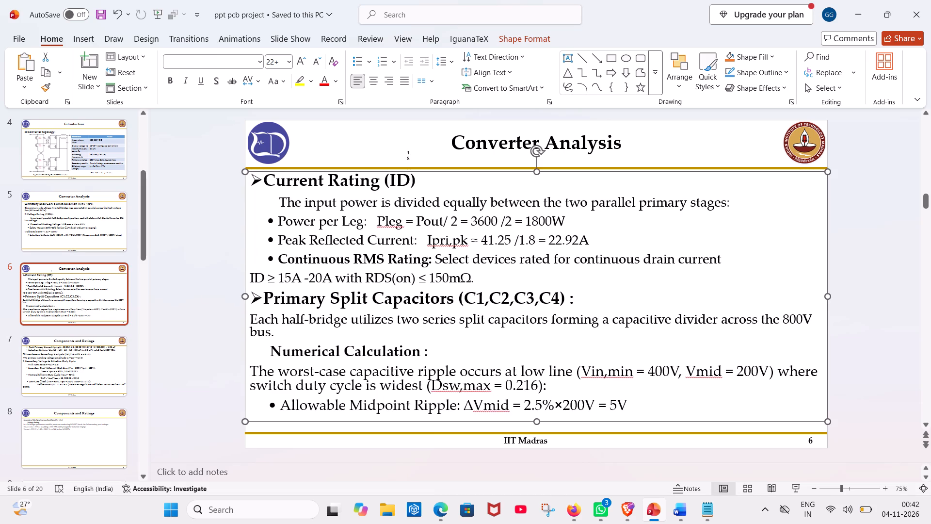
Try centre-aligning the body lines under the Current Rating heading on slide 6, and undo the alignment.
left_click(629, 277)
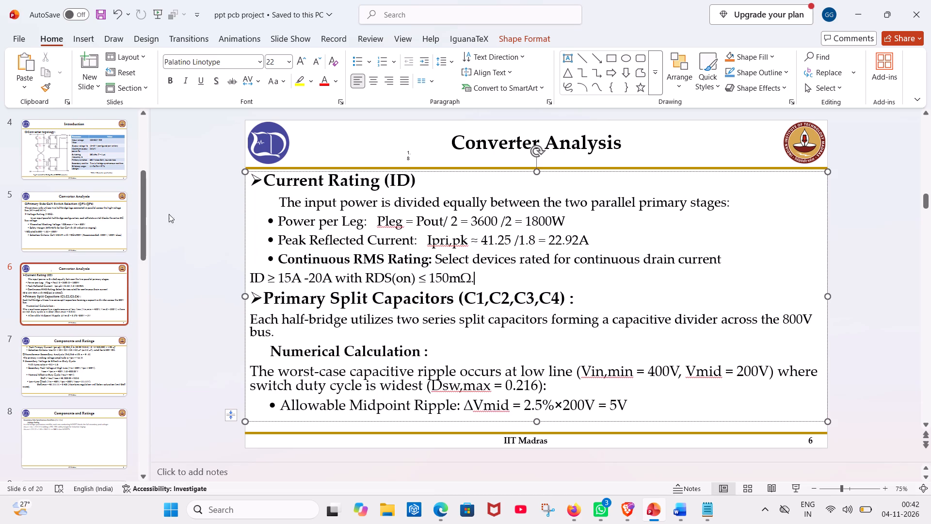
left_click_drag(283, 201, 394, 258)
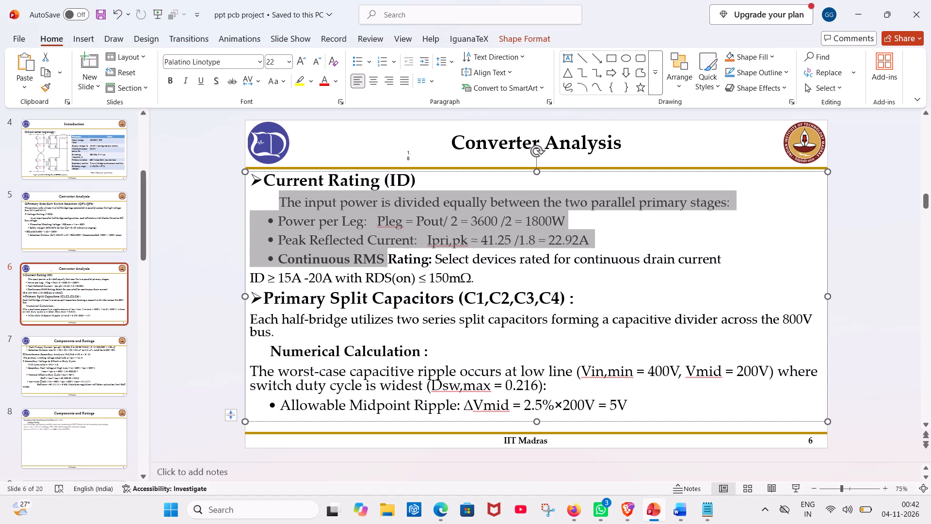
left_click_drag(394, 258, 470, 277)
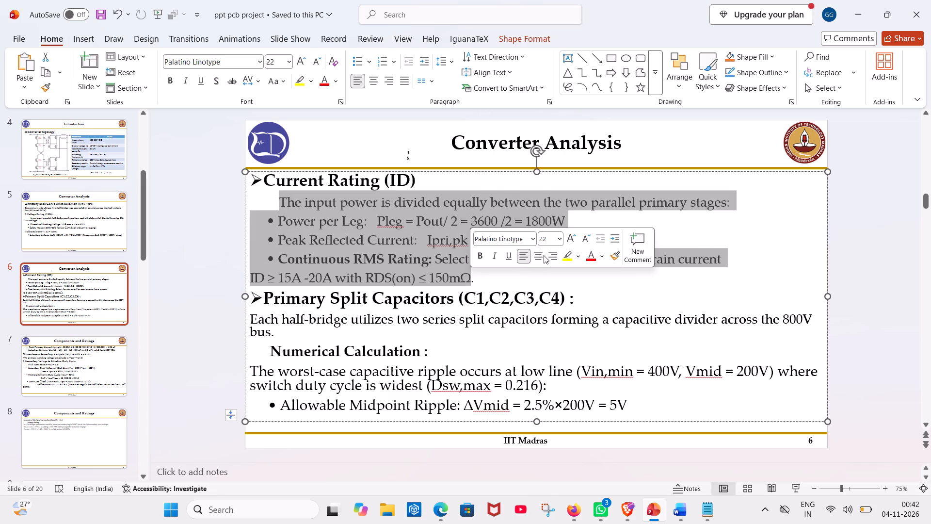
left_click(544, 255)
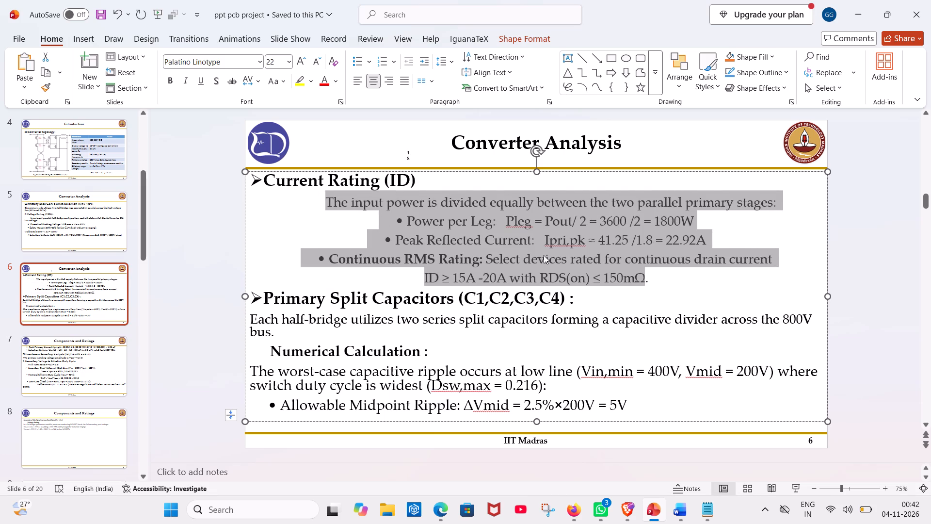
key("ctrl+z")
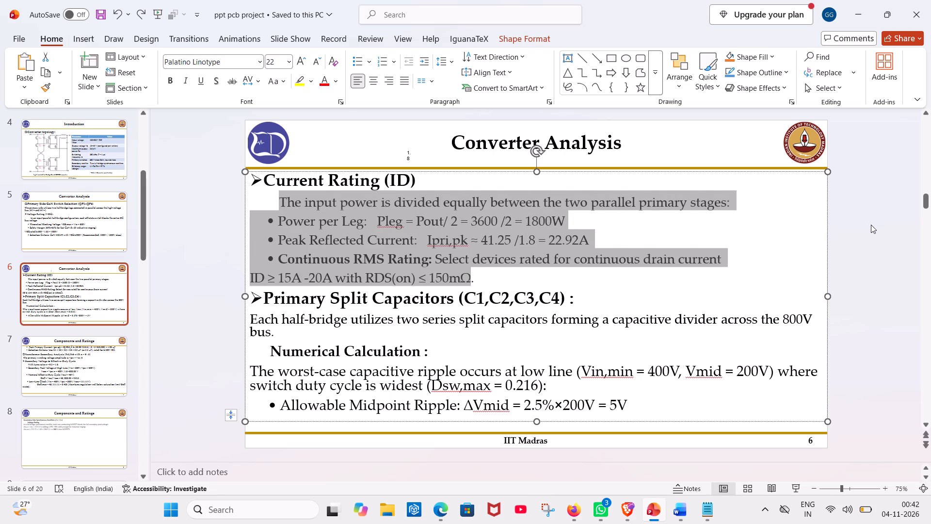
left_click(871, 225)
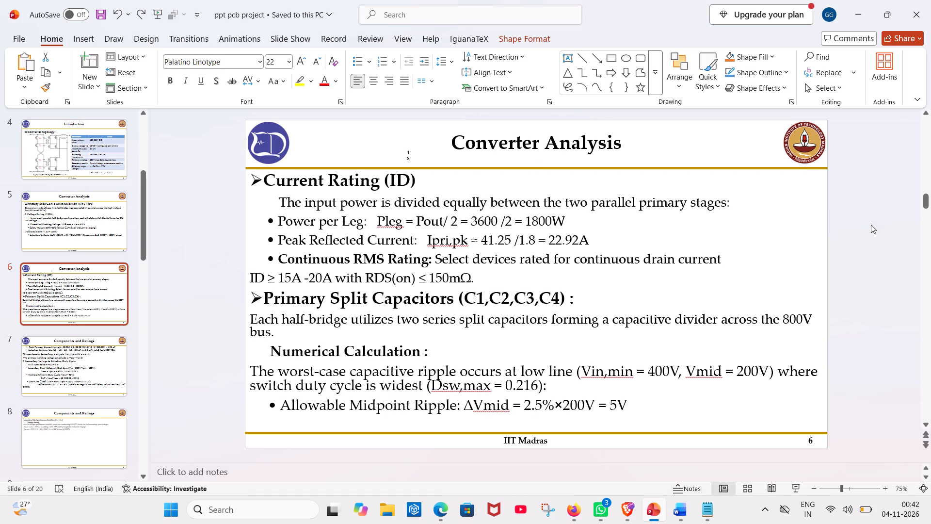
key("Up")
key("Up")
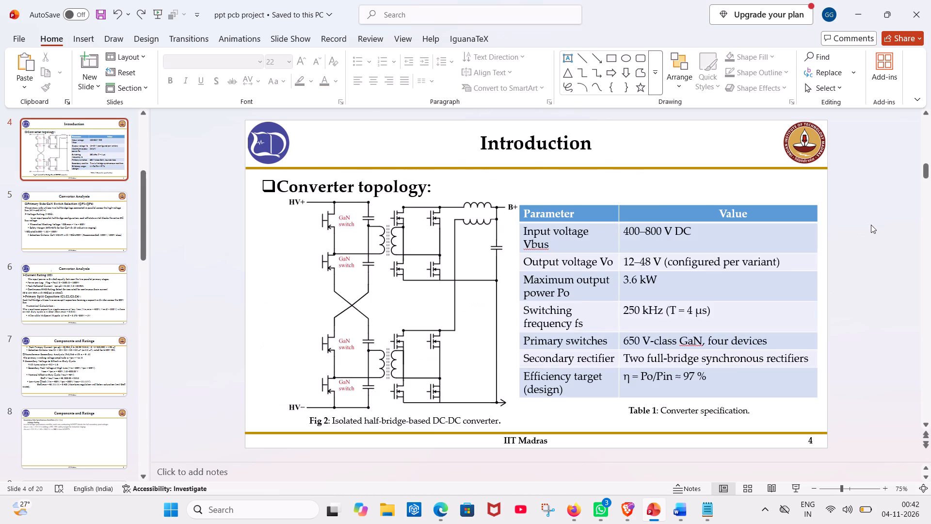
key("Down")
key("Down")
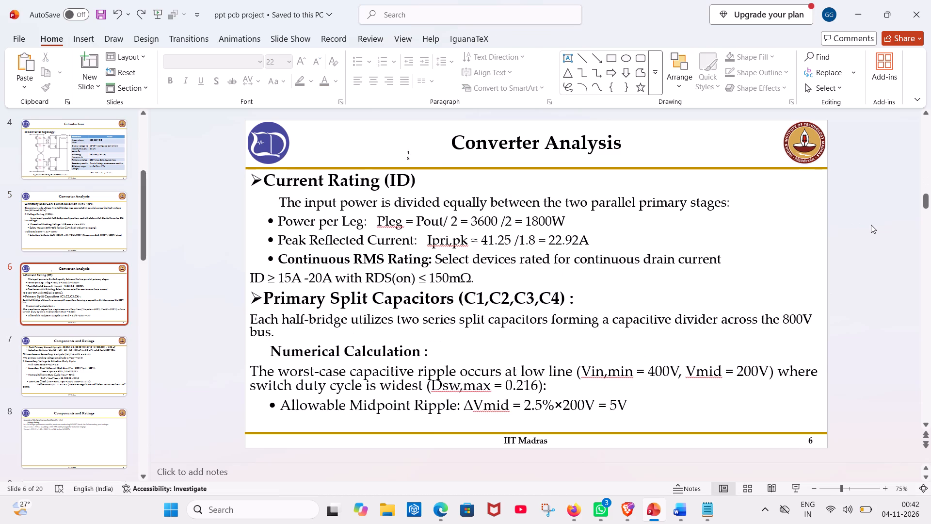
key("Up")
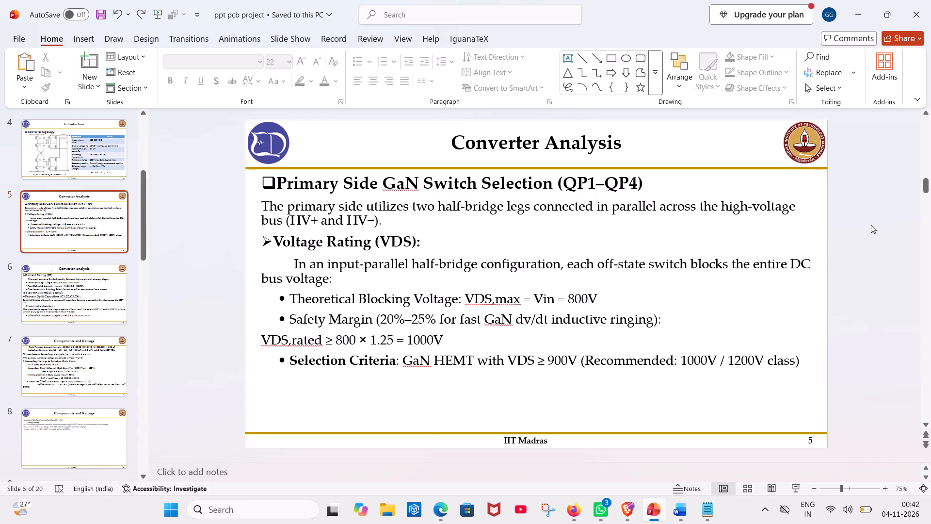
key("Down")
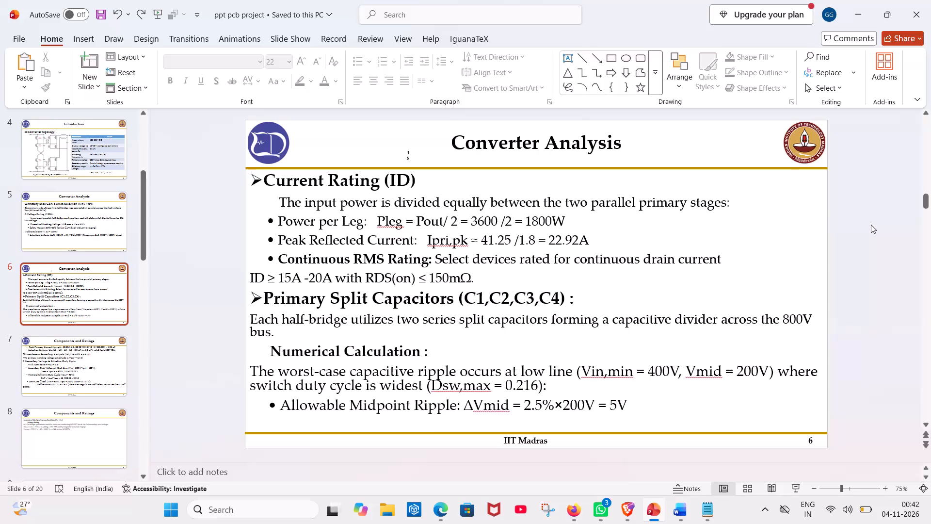
Join the "ID ≥ 15A -20A" line onto the end of slide 6's Continuous RMS Rating bullet.
left_click(723, 263)
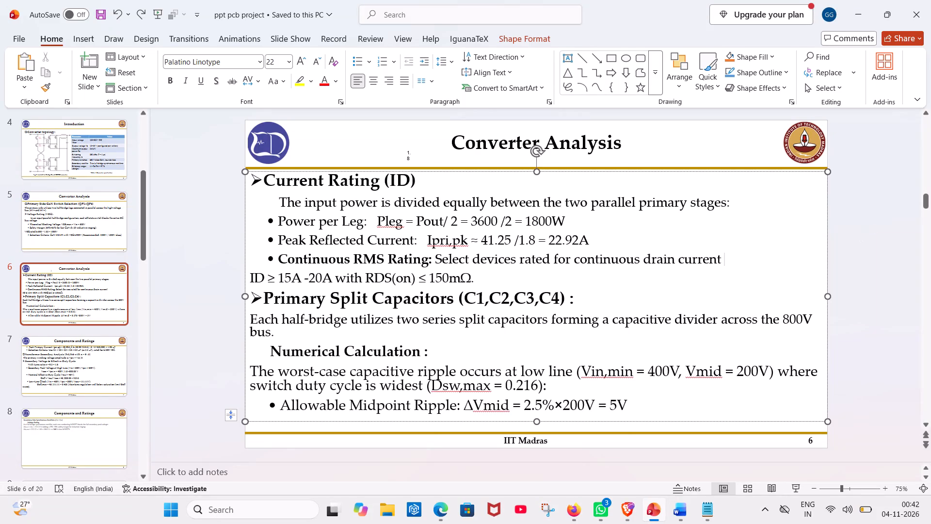
left_click(250, 281)
key("BackSpace")
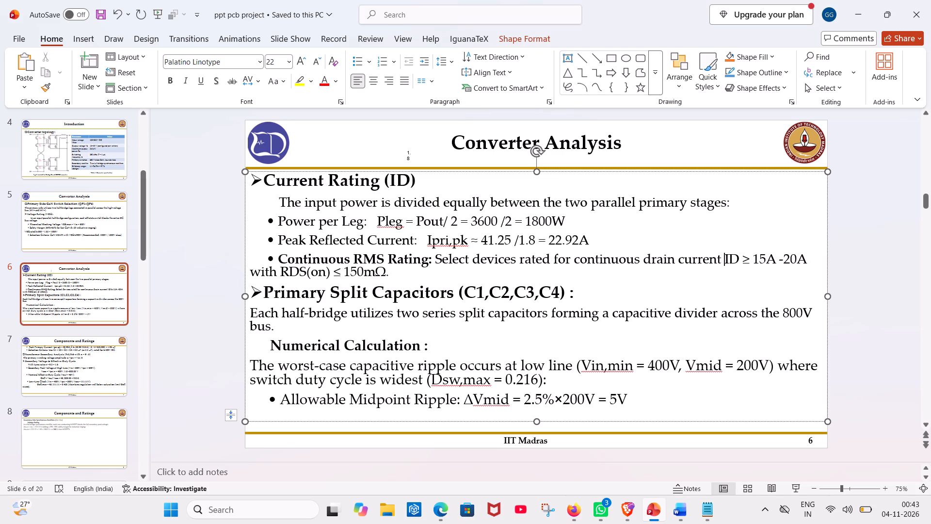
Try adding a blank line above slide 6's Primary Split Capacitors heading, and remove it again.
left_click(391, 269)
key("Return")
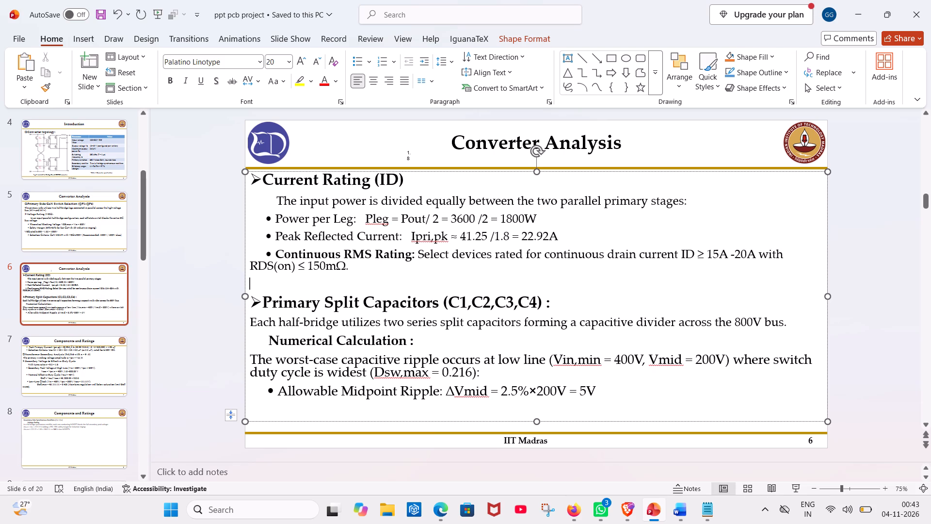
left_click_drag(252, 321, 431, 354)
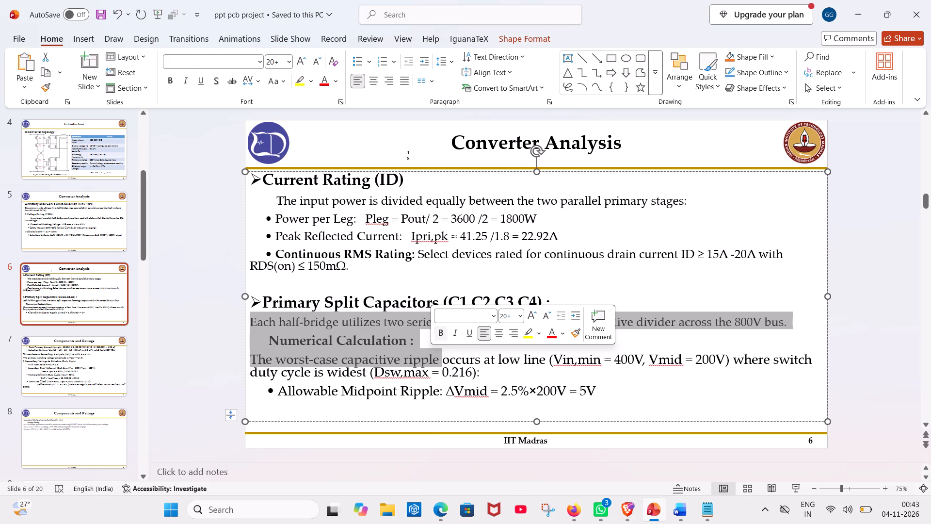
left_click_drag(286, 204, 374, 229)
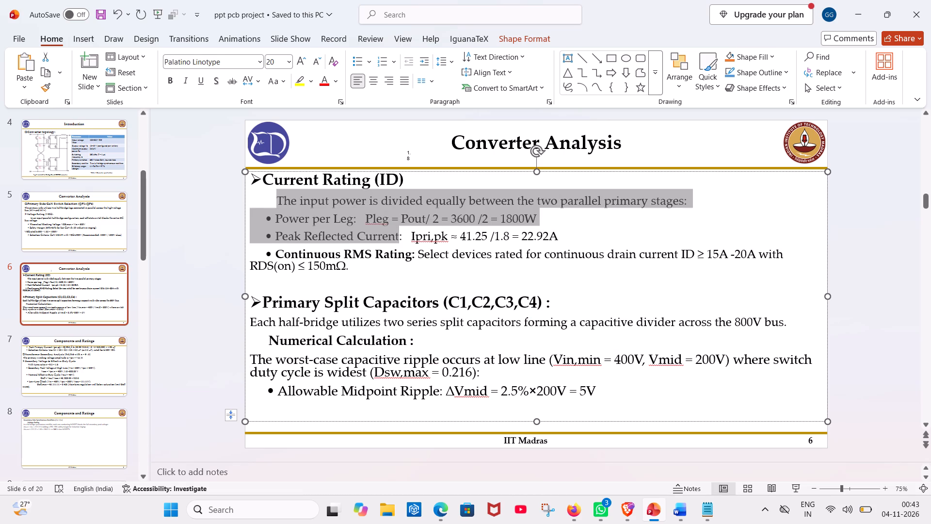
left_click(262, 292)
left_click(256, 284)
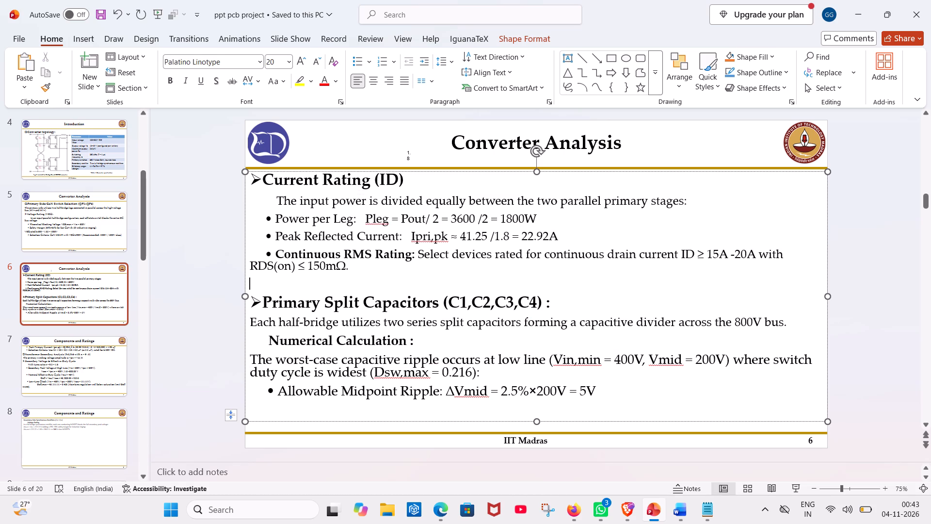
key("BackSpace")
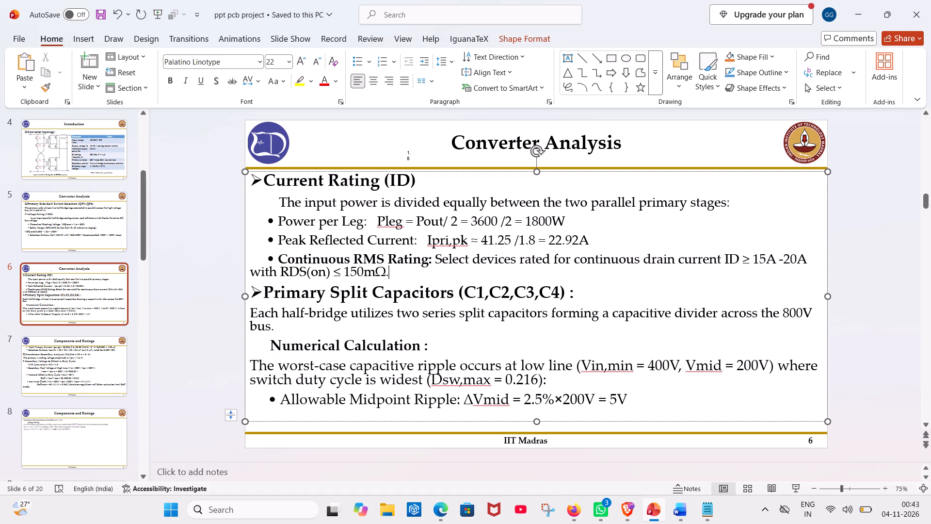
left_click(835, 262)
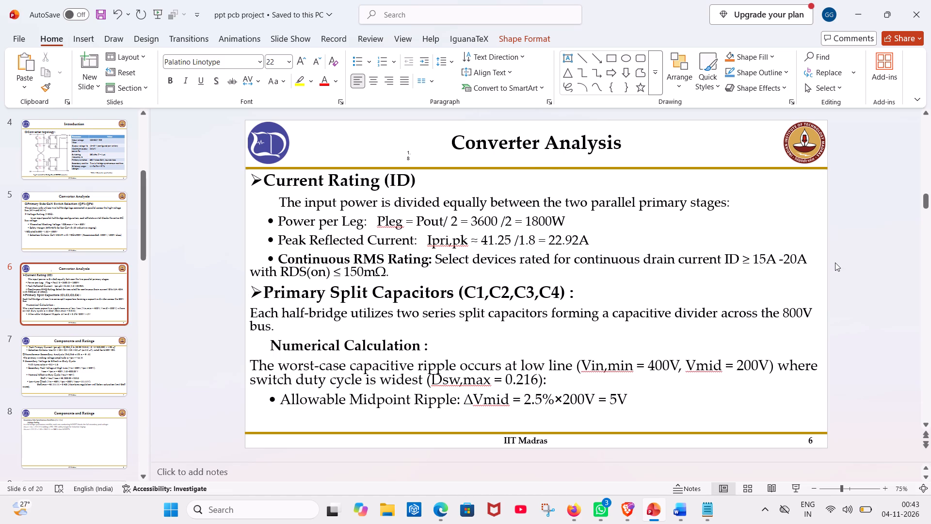
Go to slide 8 and extend its rectifier text box to the slide's left edge.
key("Down")
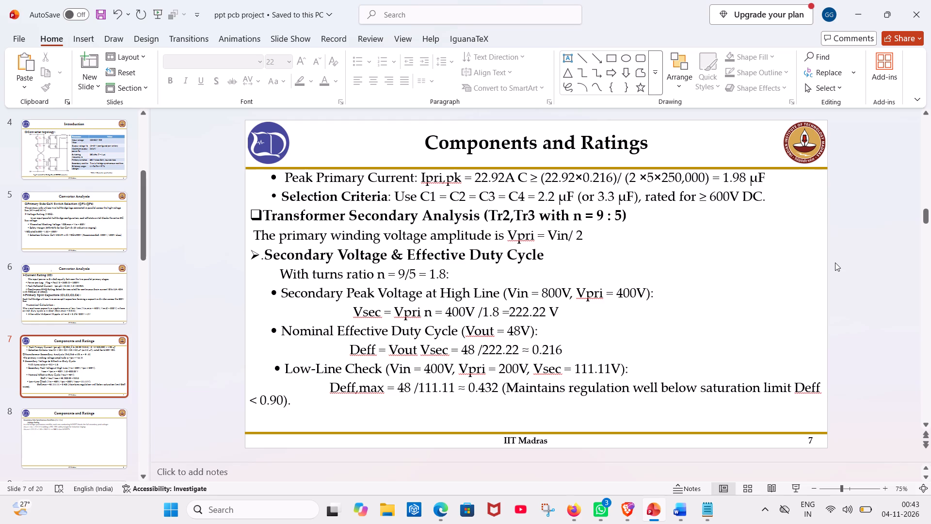
key("Down")
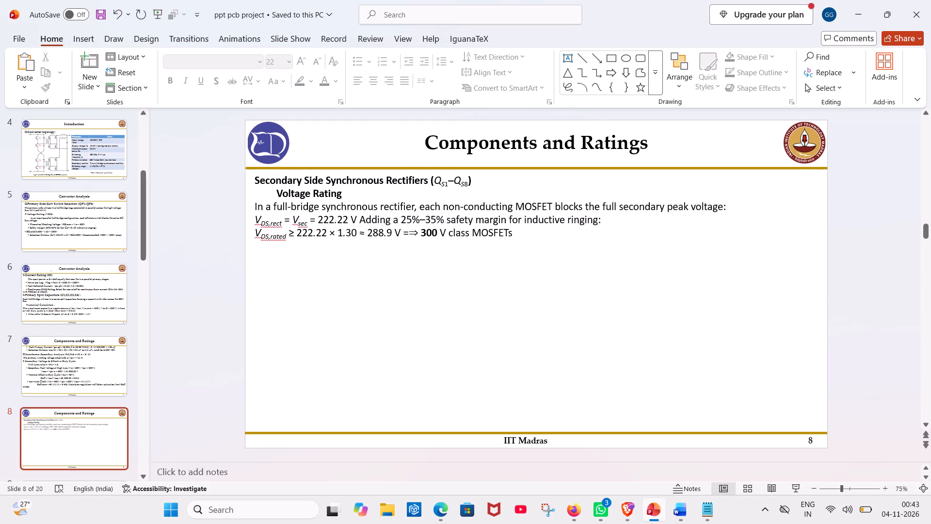
left_click(294, 174)
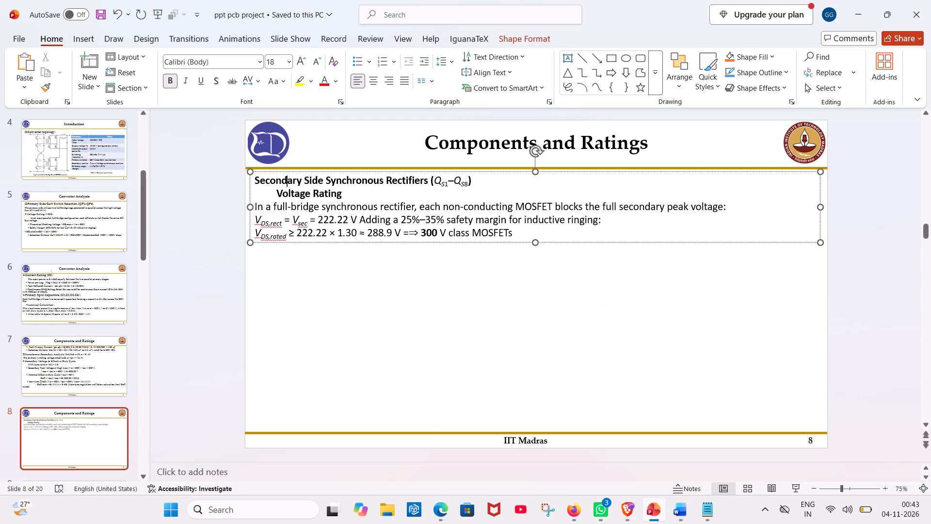
left_click_drag(246, 245, 238, 271)
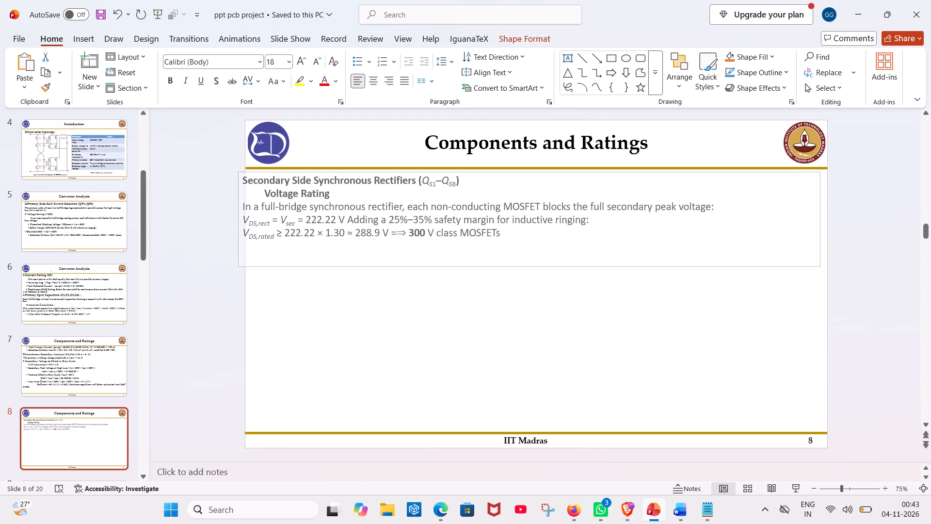
left_click_drag(238, 271, 247, 282)
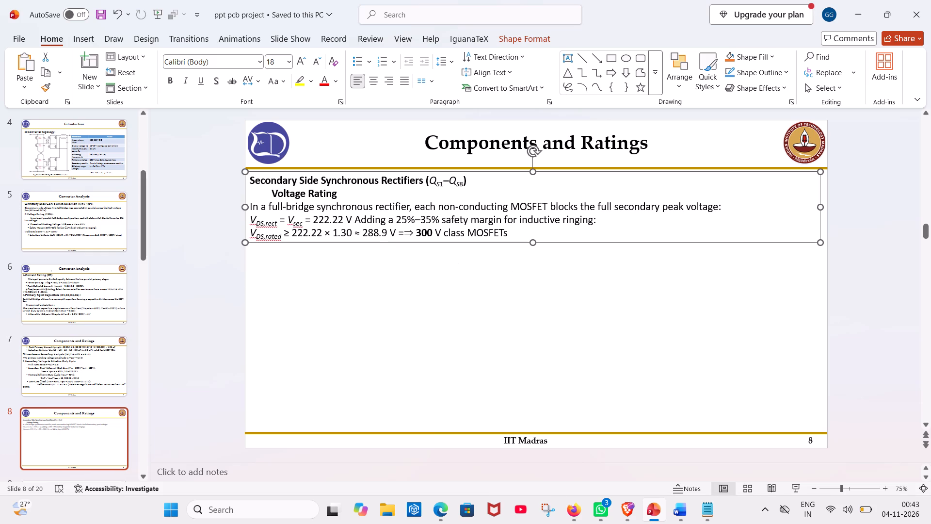
Change all of slide 8's rectifier body text to the slide title's font, Palatino Linotype.
left_click(249, 186)
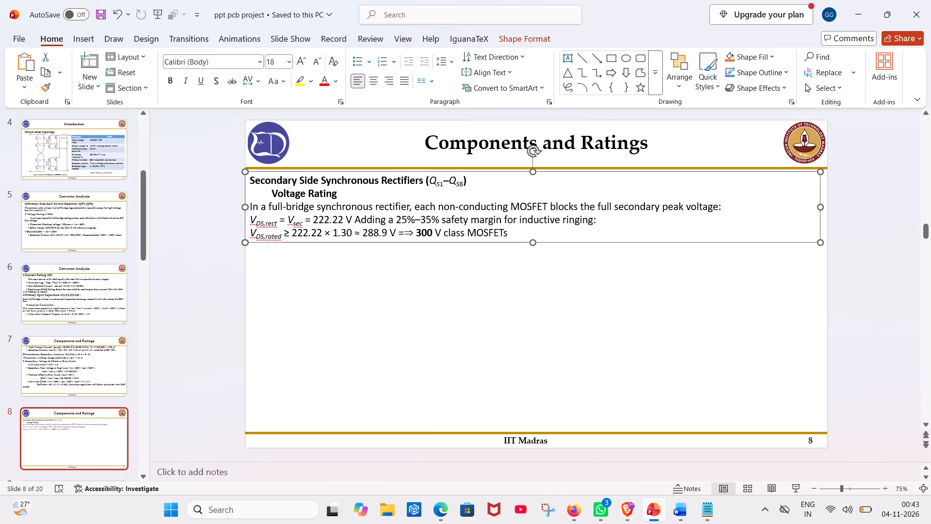
left_click(249, 182)
left_click_drag(258, 182, 385, 233)
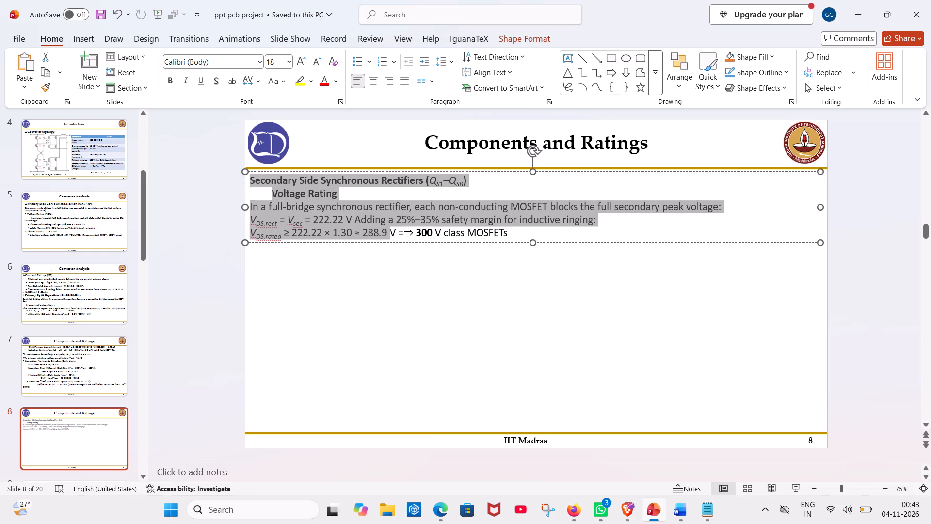
left_click_drag(385, 233, 506, 230)
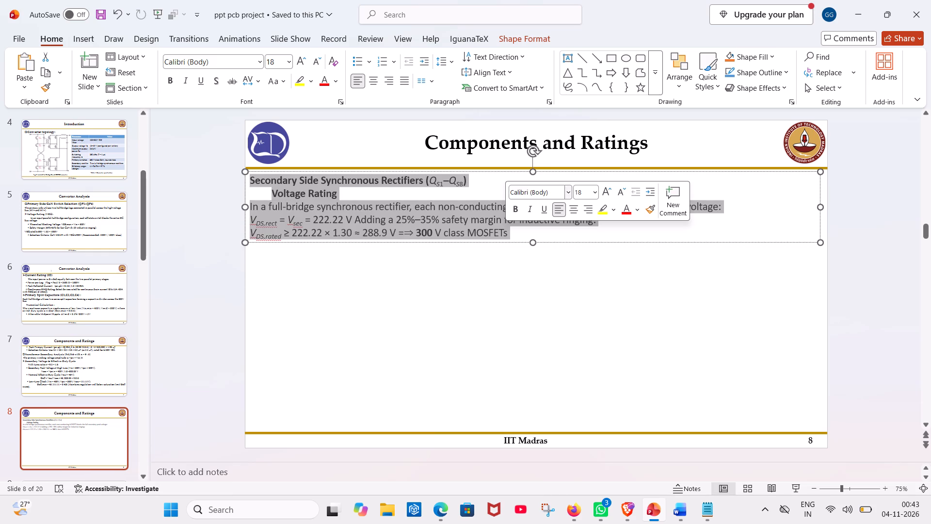
left_click_drag(483, 155, 621, 157)
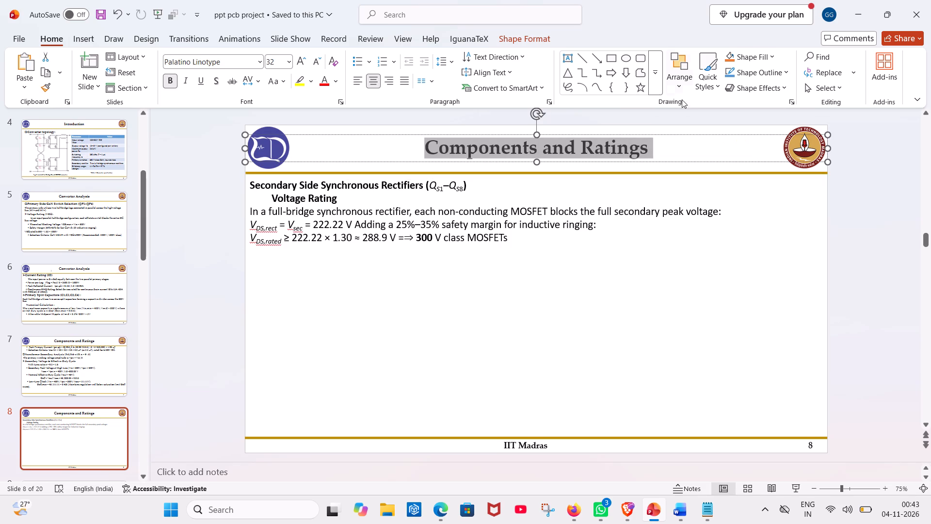
left_click(221, 64)
key("ctrl+c")
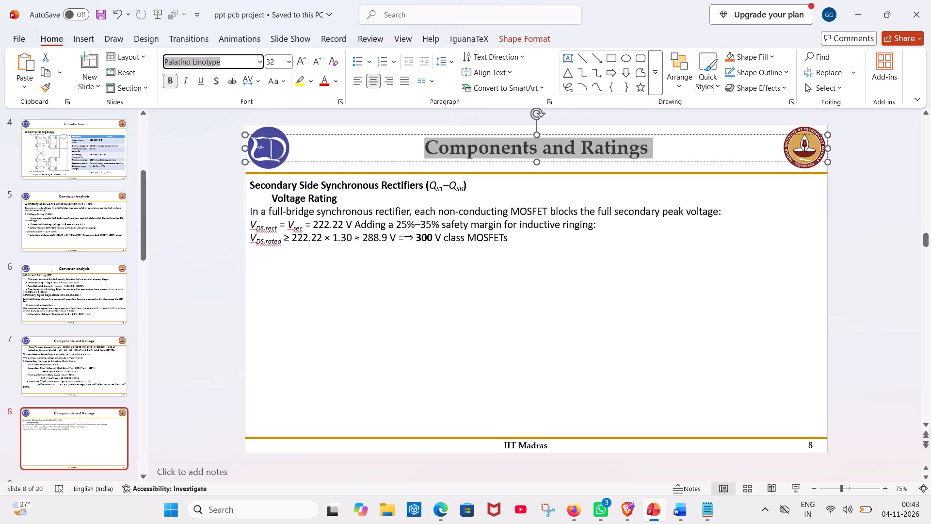
left_click(271, 184)
left_click(257, 181)
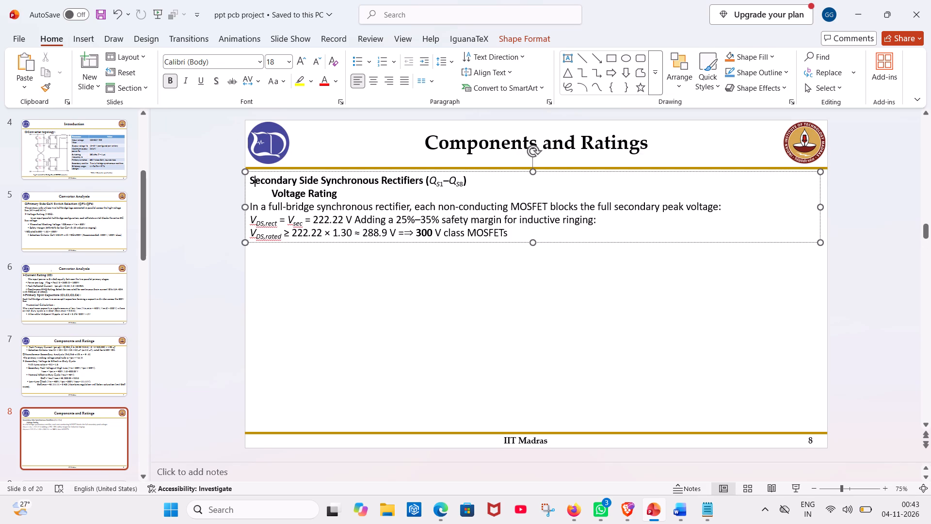
left_click_drag(250, 179, 468, 239)
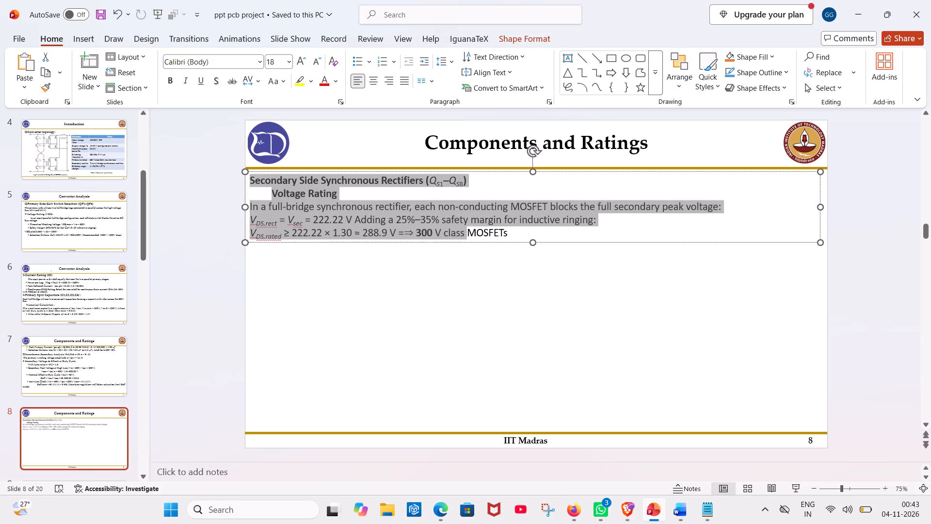
left_click_drag(468, 239, 526, 265)
left_click(566, 232)
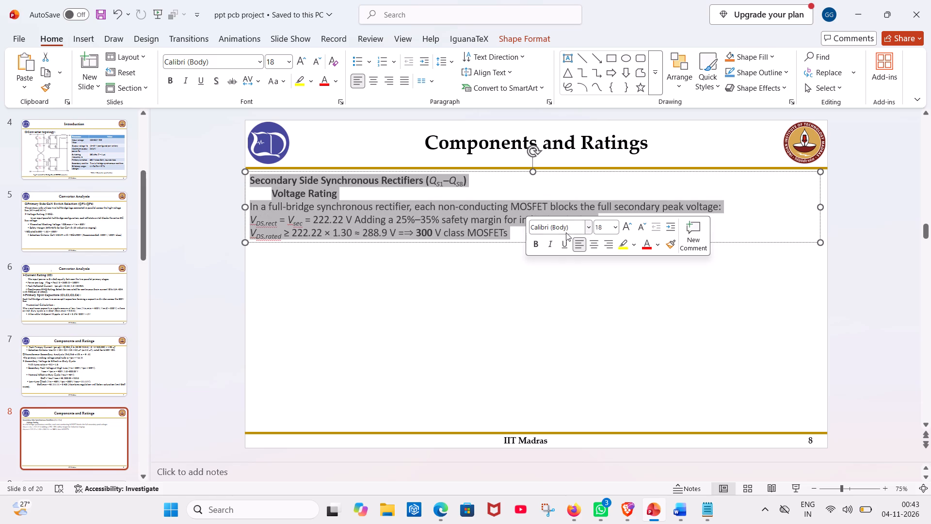
left_click(575, 224)
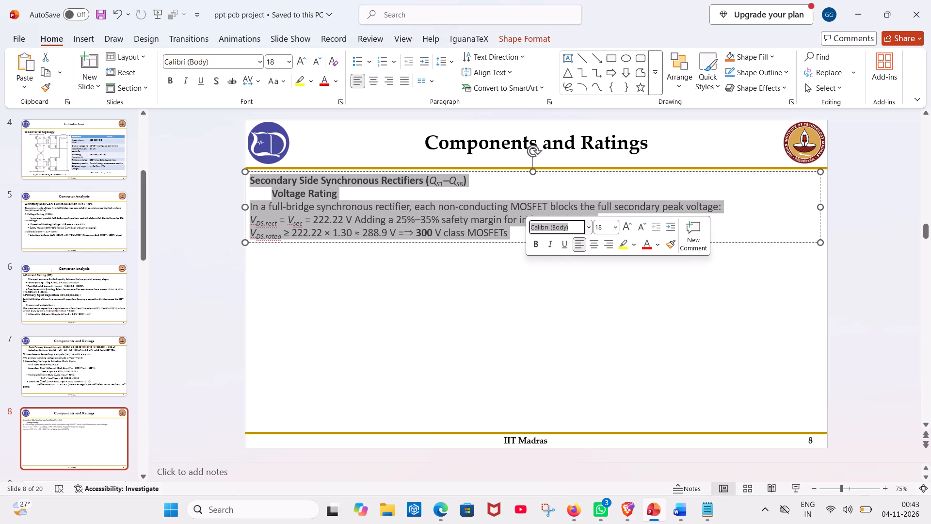
key("ctrl+v")
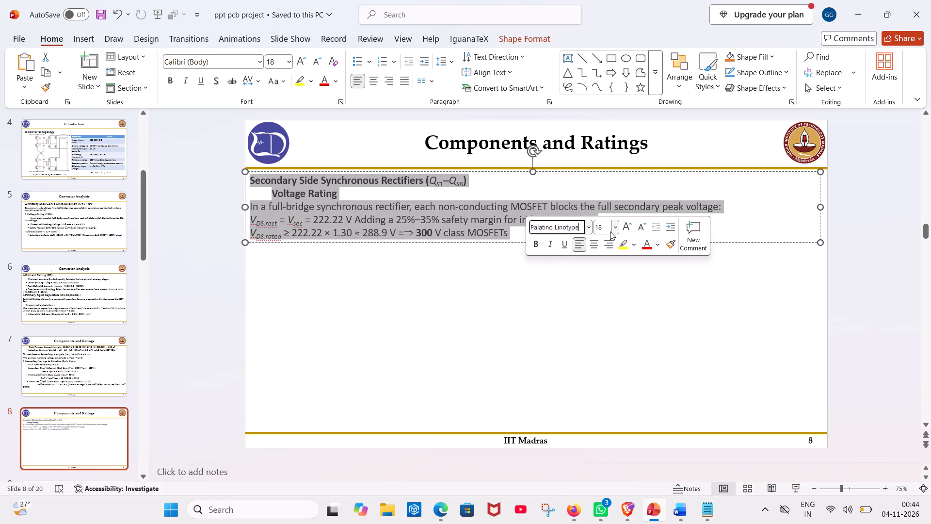
Set the font size of slide 8's rectifier body text to 22.
left_click(606, 230)
type("22")
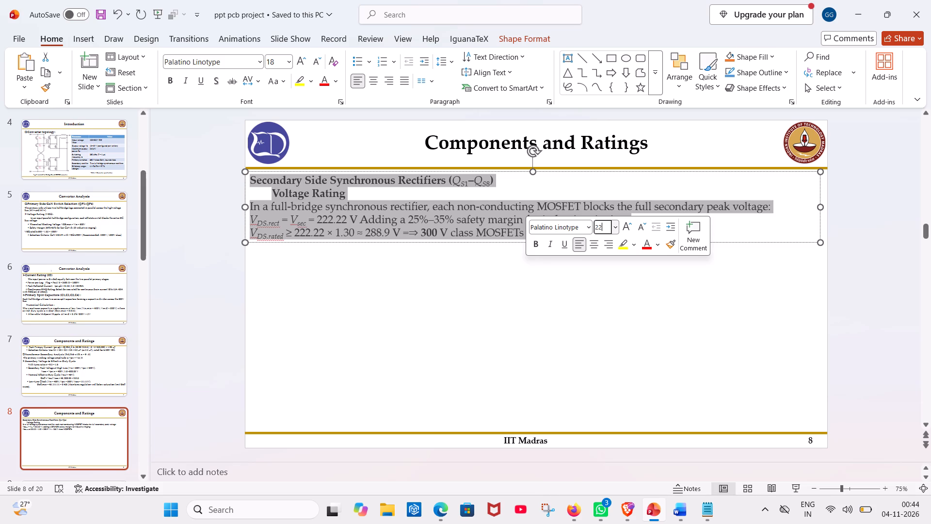
key("Return")
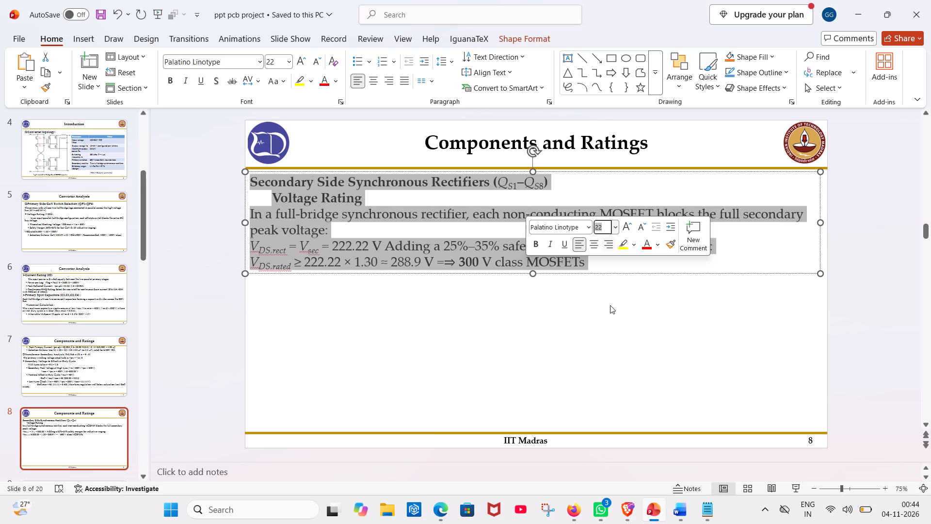
left_click(602, 328)
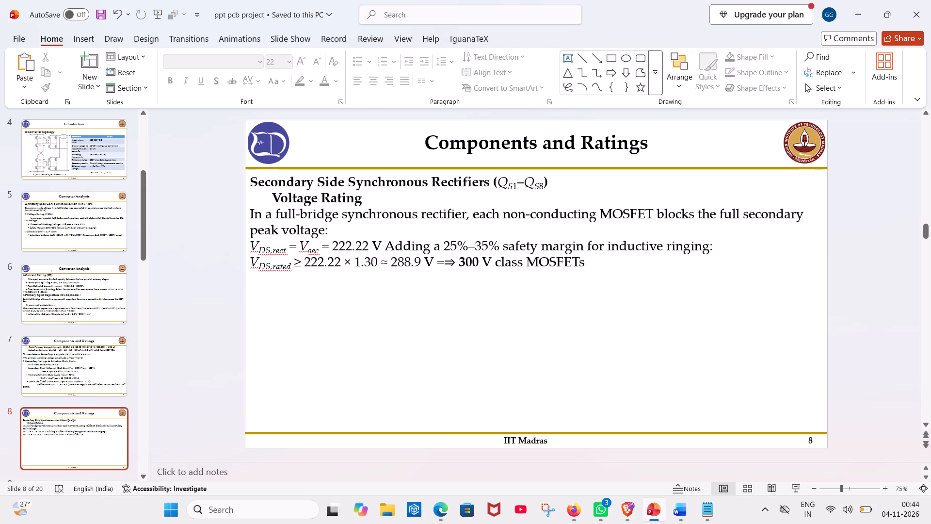
Give the Secondary Side Synchronous Rectifiers heading a hollow square bullet.
left_click(254, 180)
left_click(249, 182)
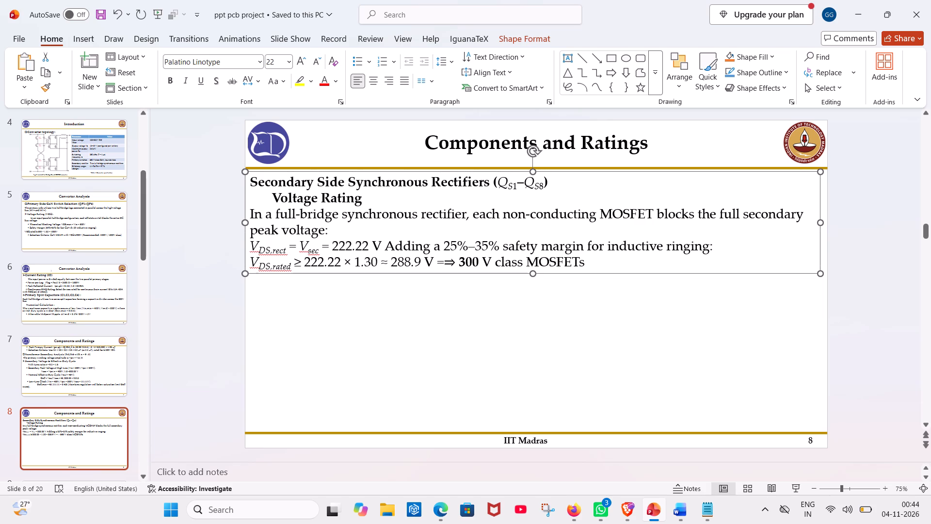
left_click(253, 182)
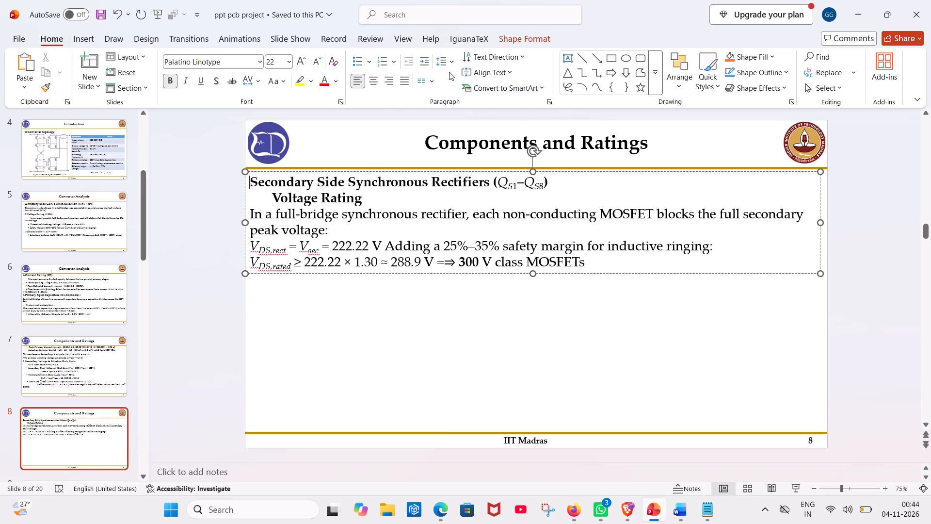
left_click(374, 62)
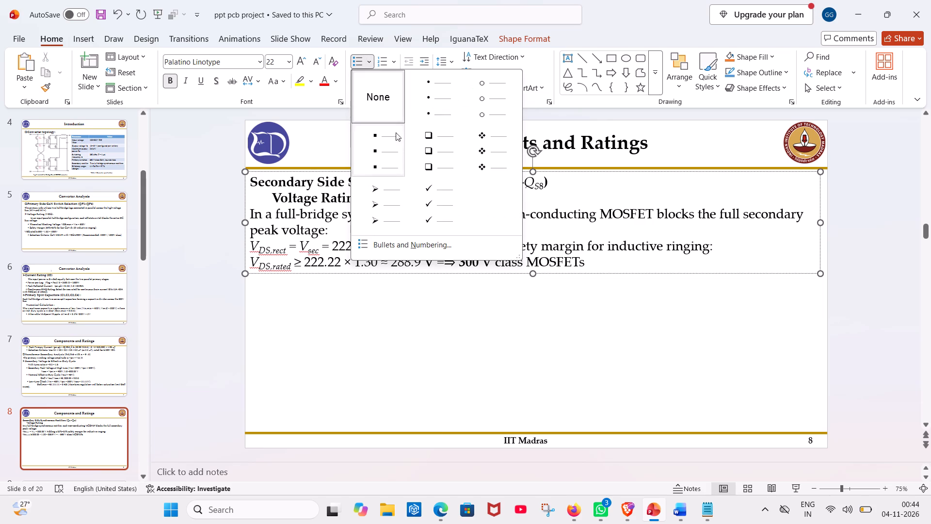
left_click(435, 160)
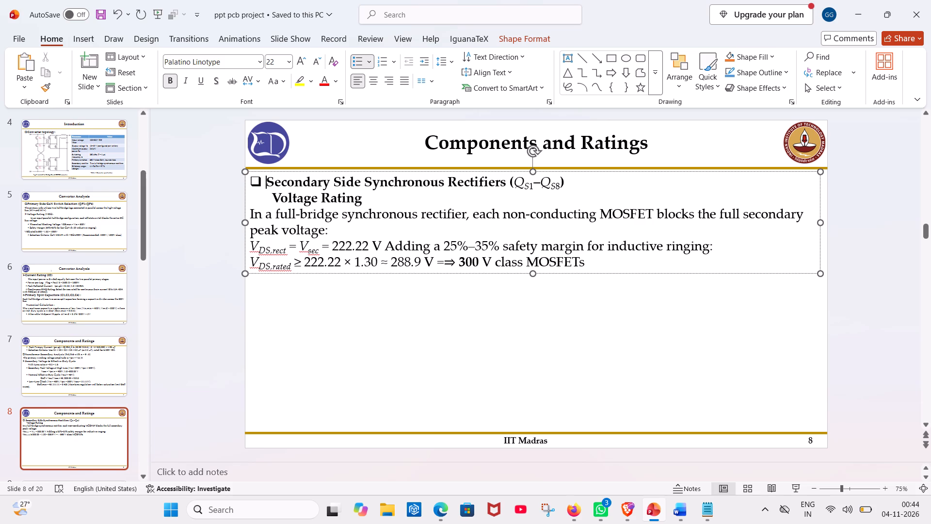
Give the Voltage Rating subheading an arrow bullet.
left_click(272, 196)
left_click_drag(363, 64, 370, 56)
left_click(370, 56)
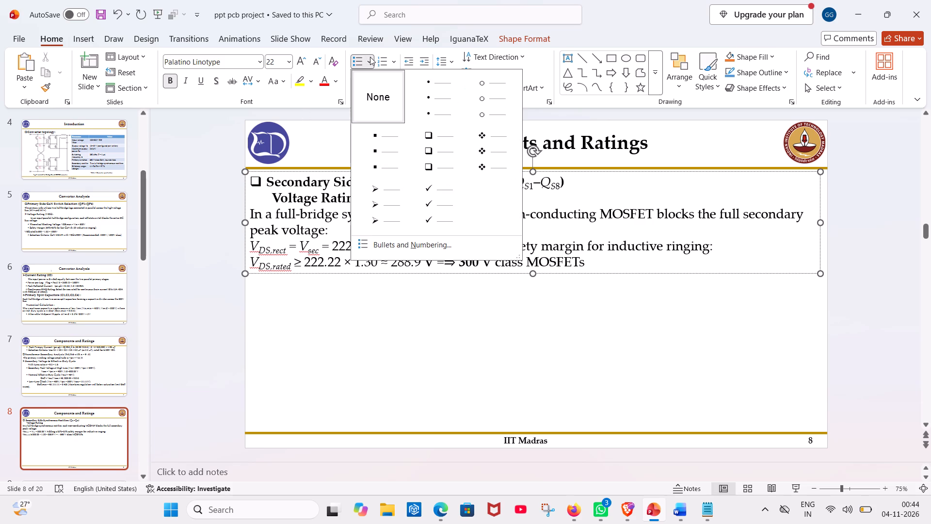
left_click(380, 195)
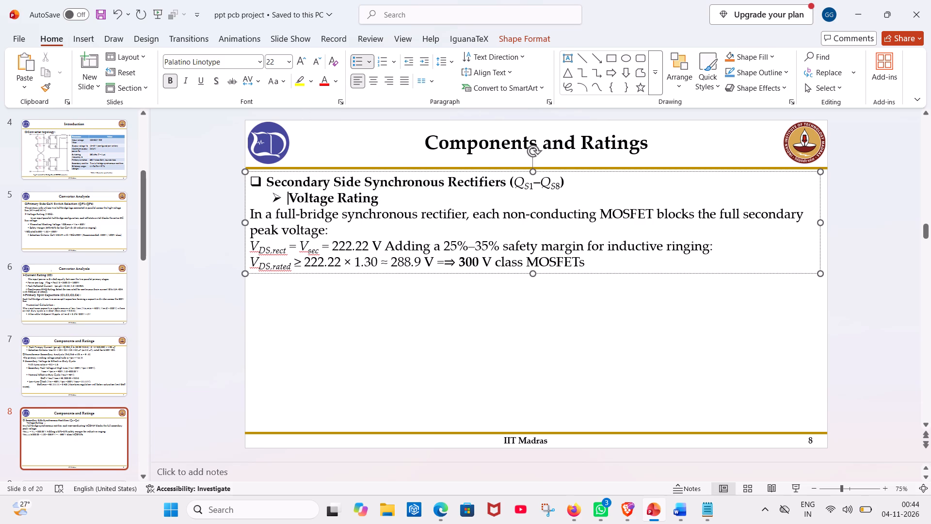
Indent the first line of the "In a full-bridge synchronous rectifier" paragraph with 16 spaces, past the start of the Voltage Rating text.
left_click(250, 215)
key("space")
key("space")
key("space")
key("space")
key("space")
key("space")
key("space")
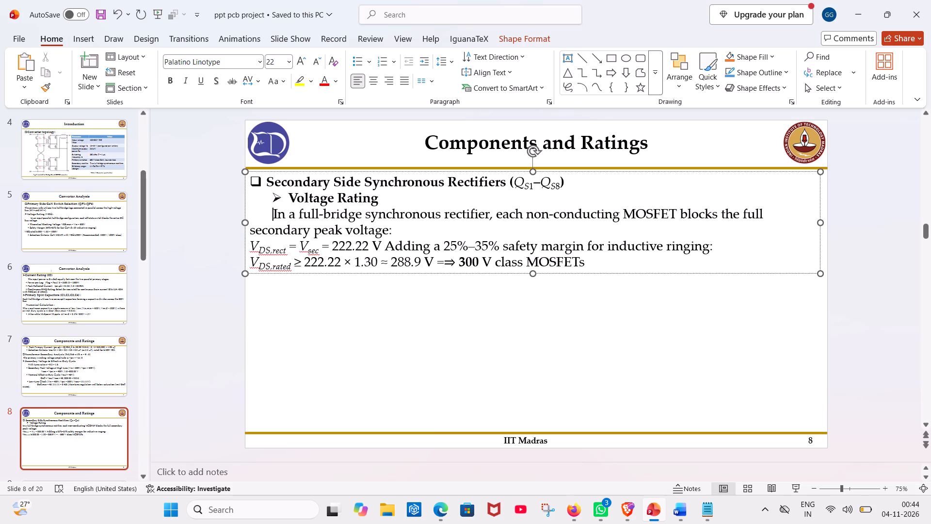
key("space")
key("space")
key("space")
key("space")
key("space")
key("space")
key("space")
key("space")
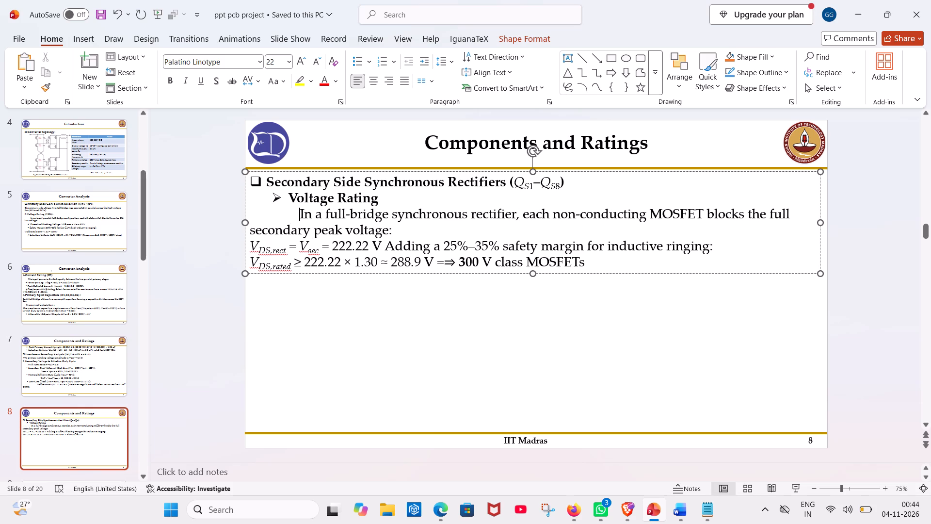
key("space")
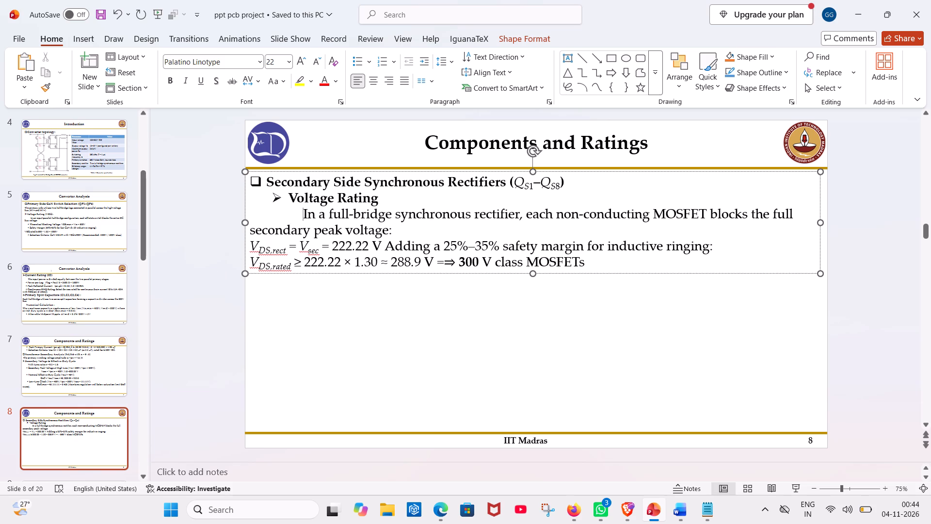
Indent the V DS,rect equation line with spaces so it lines up with the indented first line of the paragraph above.
left_click(255, 245)
key("Left")
key("Return")
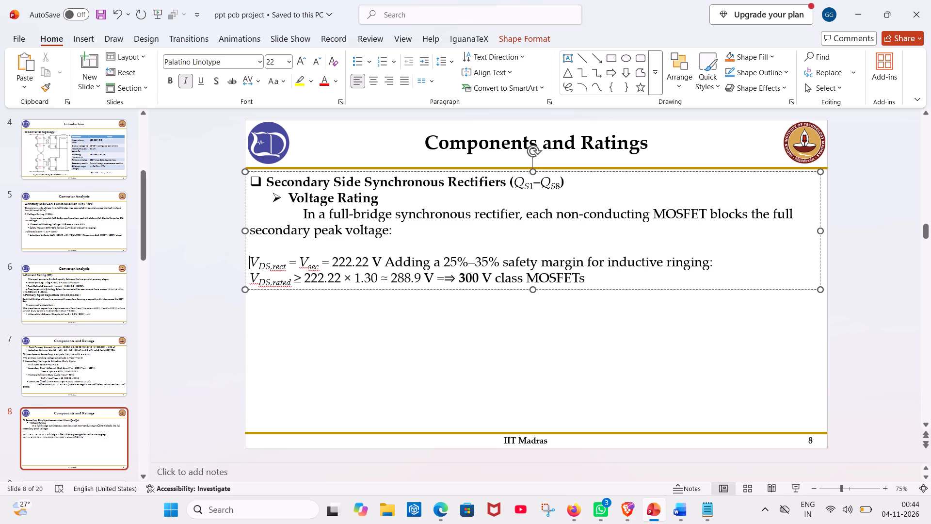
key("ctrl+z")
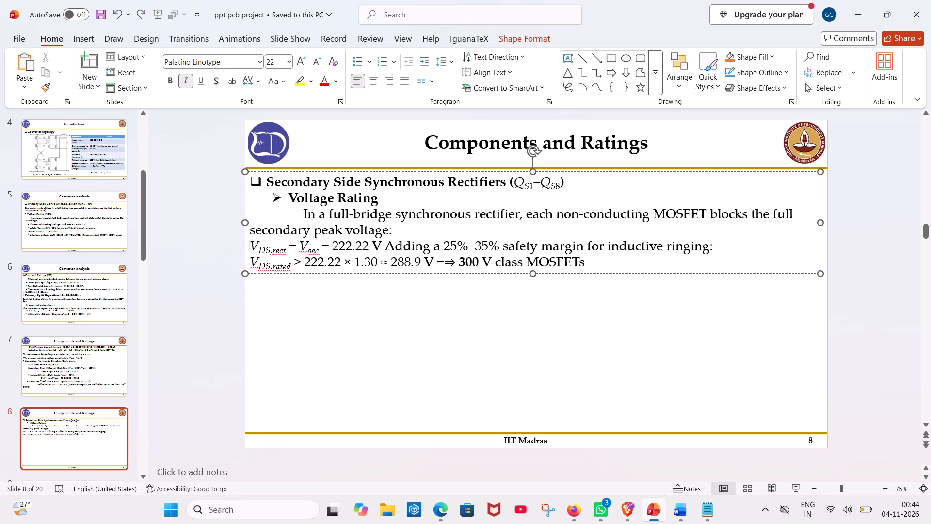
key("space")
key("space")
key("space")
key("space")
key("space")
key("space")
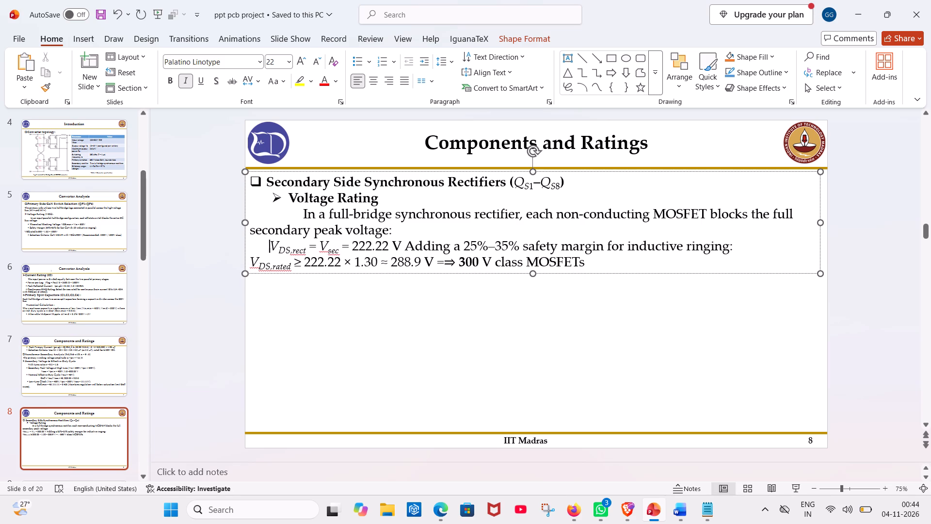
key("space")
key("space")
key("space")
key("space")
key("space")
key("space")
key("space")
key("space")
key("space")
key("space")
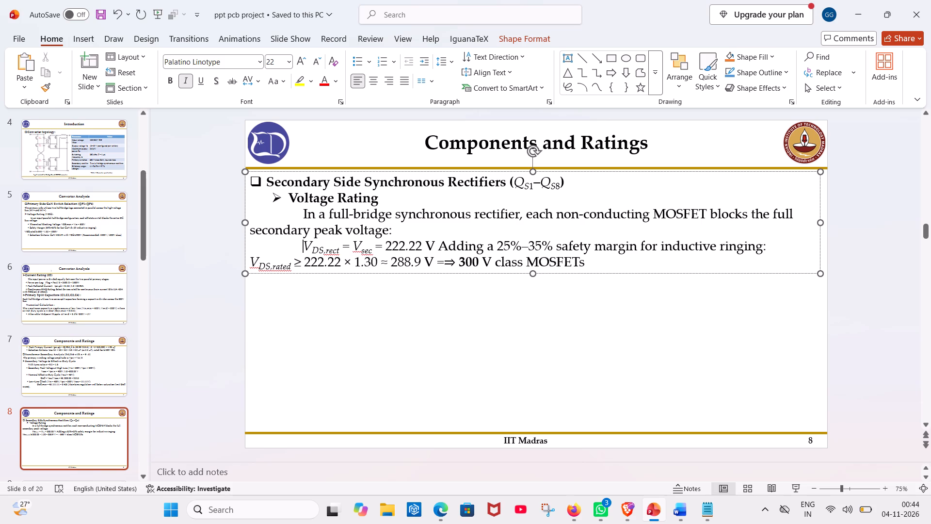
Indent the V DS,rated equation line with spaces so it aligns with the V DS,rect line above.
left_click(250, 261)
key("space")
key("space")
key("space")
key("space")
key("space")
key("space")
key("space")
key("space")
key("space")
key("space")
key("space")
key("space")
key("space")
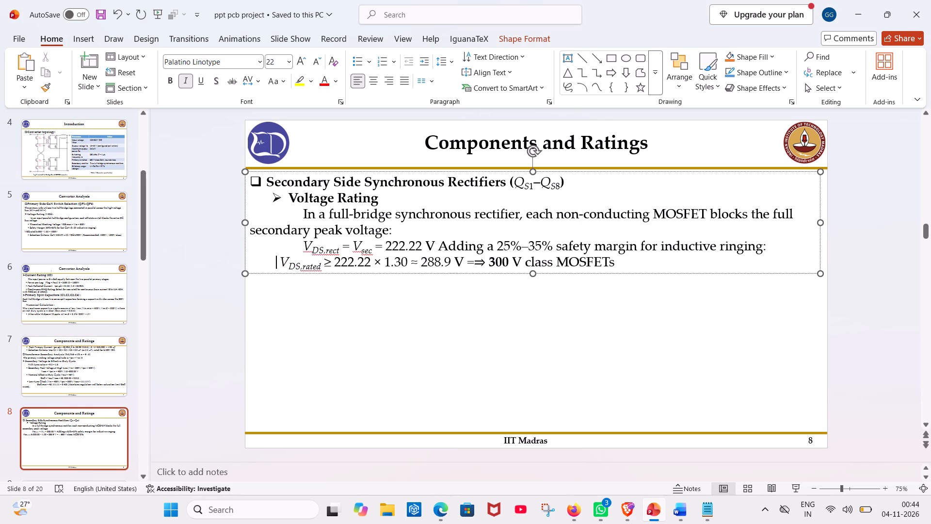
key("space")
key("space")
key("space")
key("space")
key("space")
key("space")
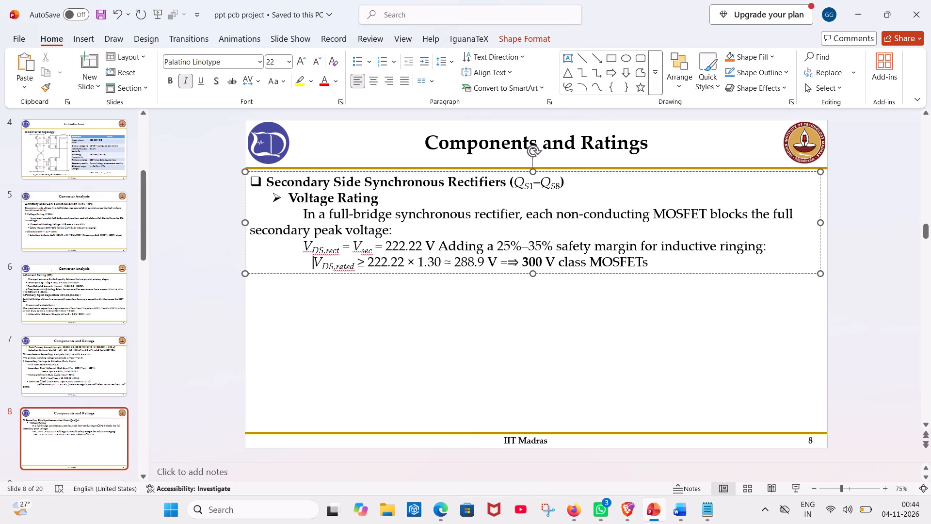
key("BackSpace")
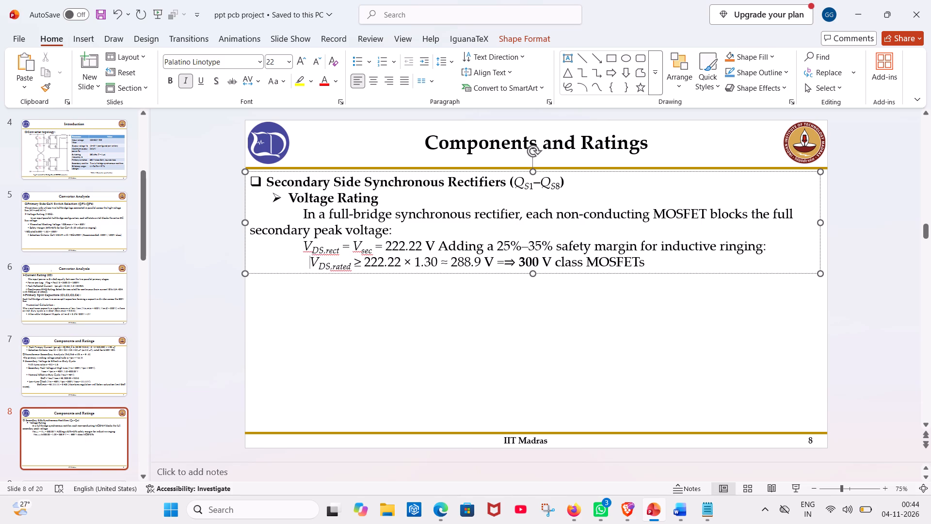
key("BackSpace")
key("BackSpace")
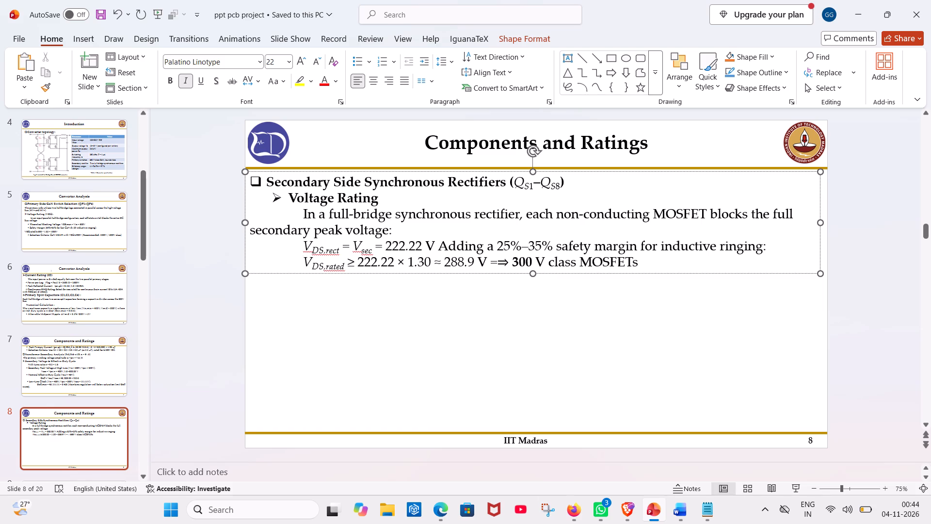
left_click(355, 328)
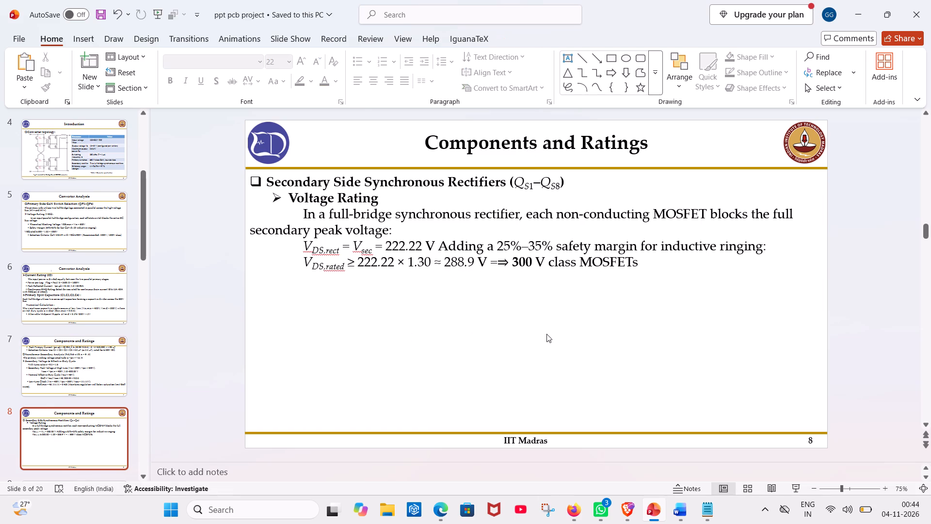
Add a new line below the V DS,rated equation on slide 8 and indent it with eight spaces.
left_click(640, 264)
key("Return")
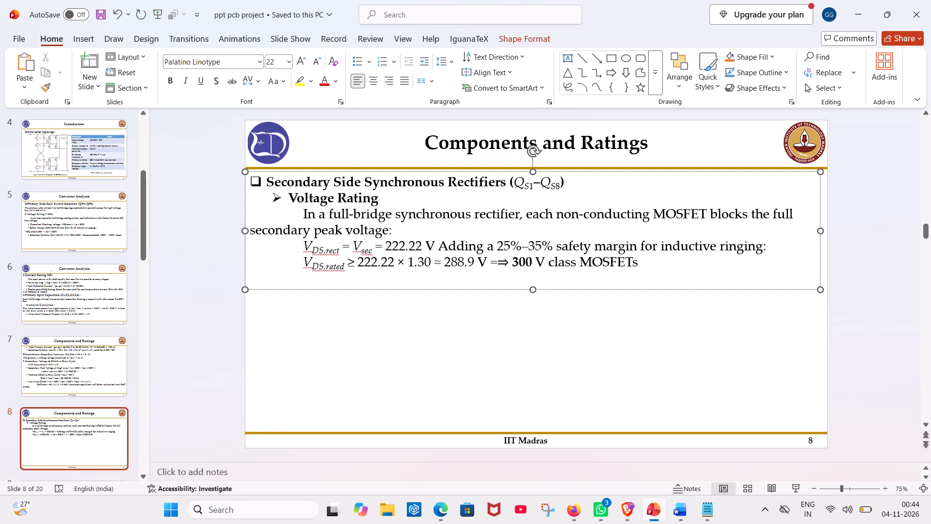
key("space")
key("space")
key("space")
key("space")
key("space")
key("space")
key("space")
key("space")
Following the layout in the Word analysis document, move "Adding a 25%–35% safety margin for inductive ringing:" onto its own line on slide 8, indented eight spaces.
left_click(681, 473)
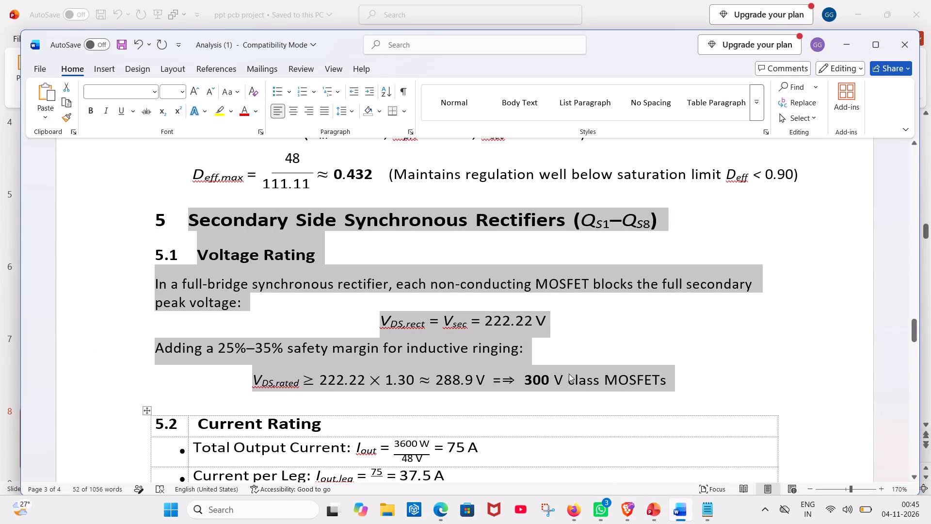
scroll(569, 374, "down", 2)
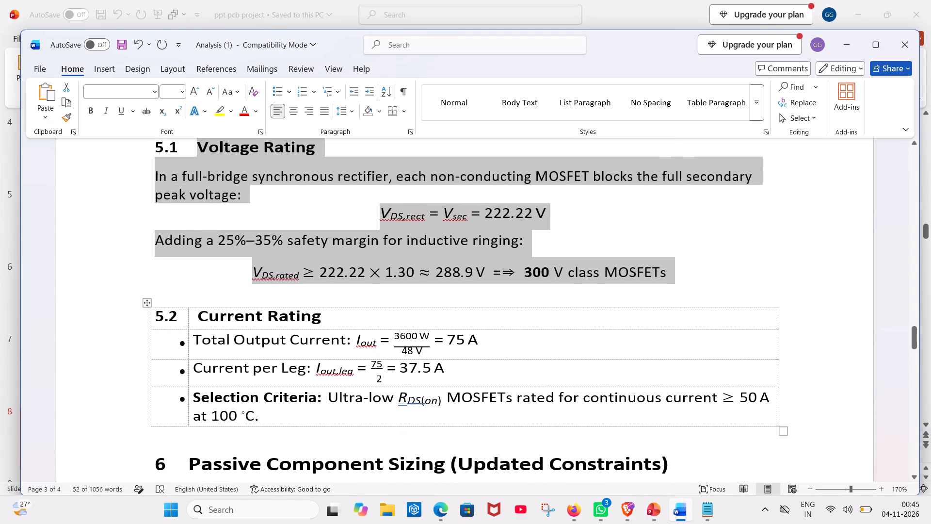
scroll(569, 374, "down", 2)
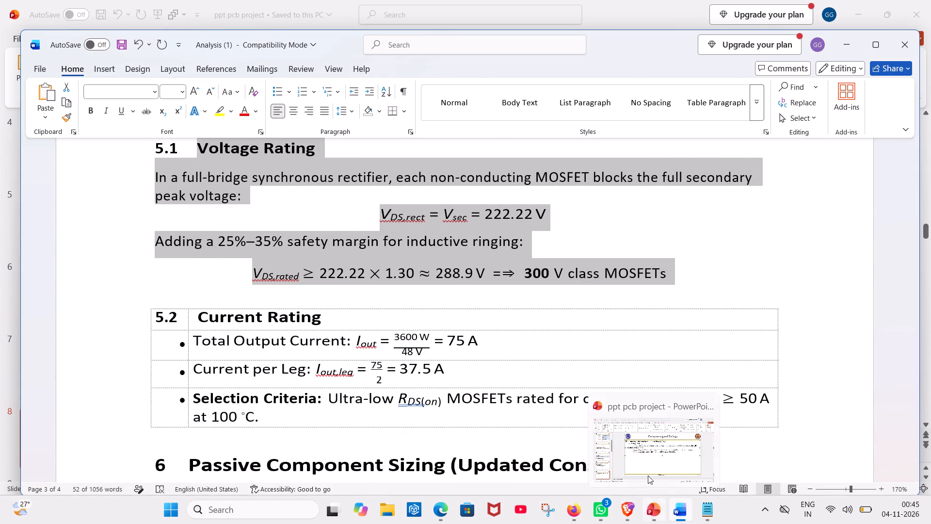
left_click(647, 458)
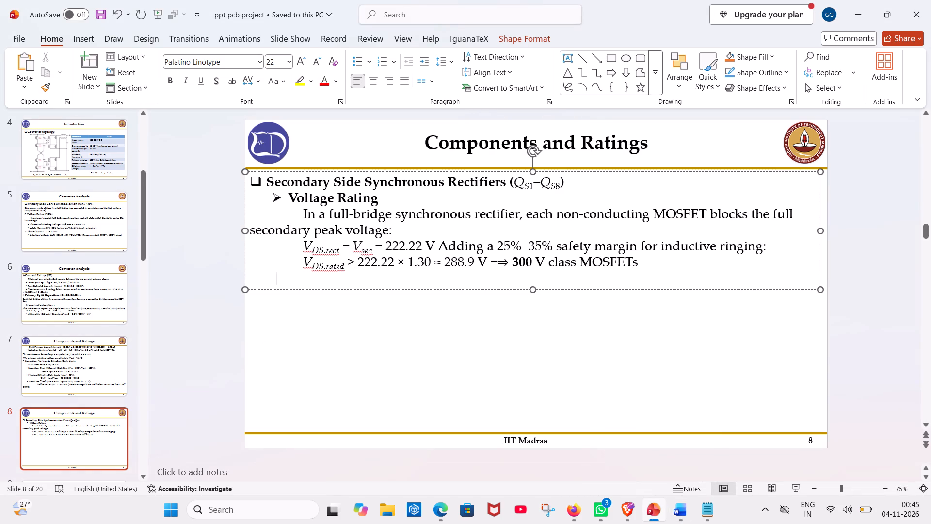
left_click(436, 246)
key("Return")
key("space")
key("space")
key("space")
key("space")
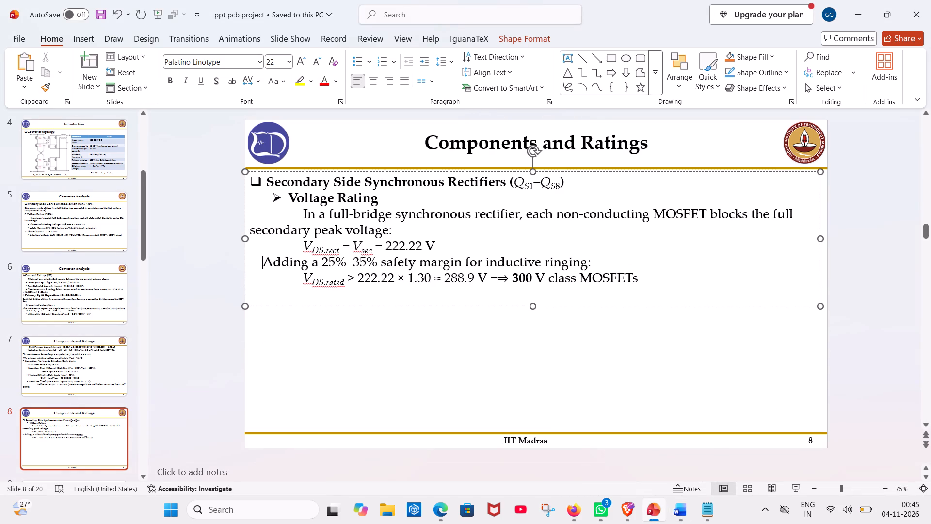
key("space")
key("space")
key("space")
key("space")
key("space")
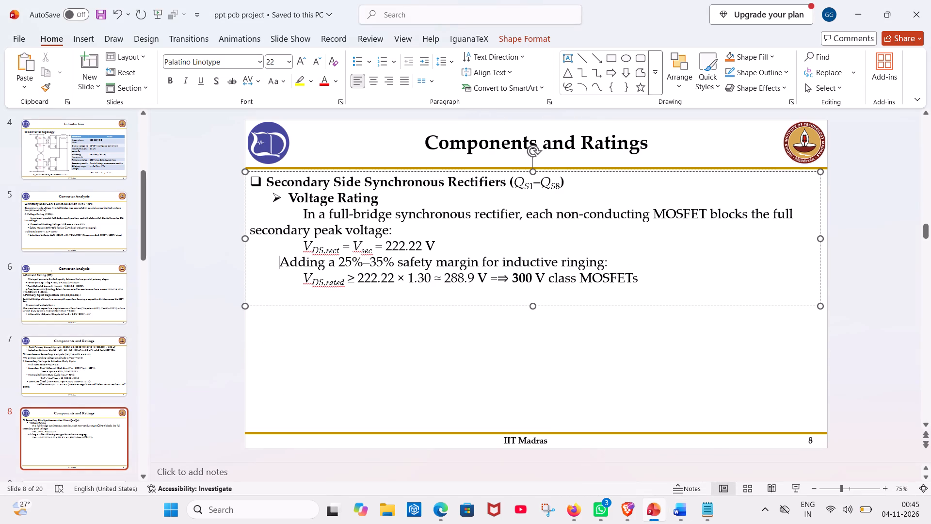
key("BackSpace")
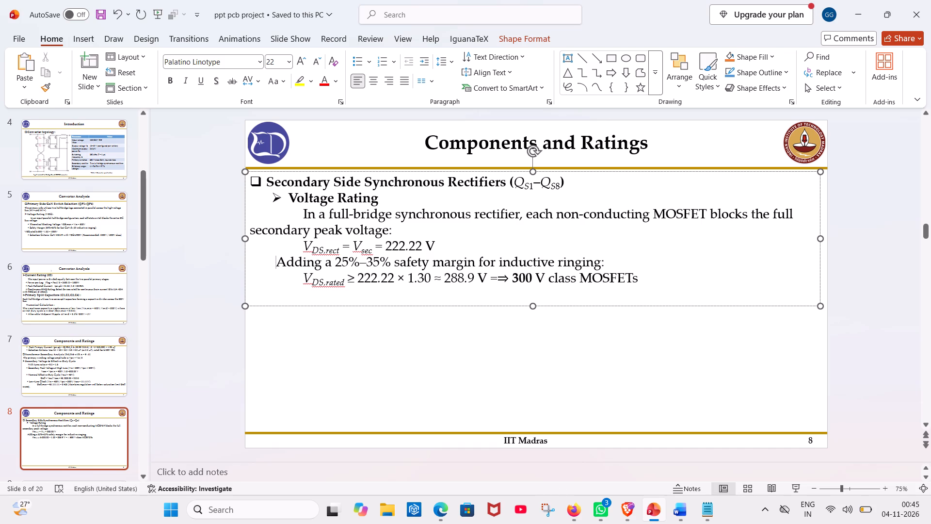
left_click(491, 332)
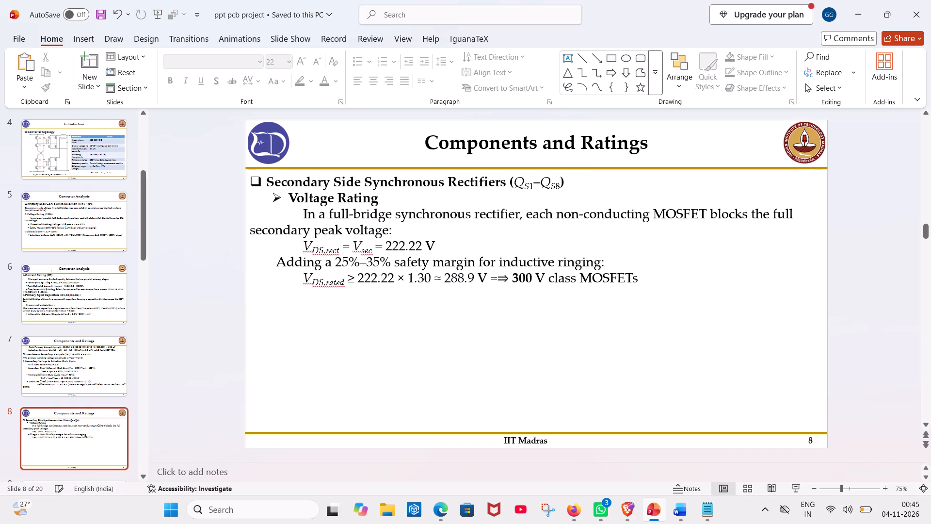
Set the Secondary Side Synchronous Rectifiers heading and Voltage Rating subheading to font size 24.
left_click(646, 270)
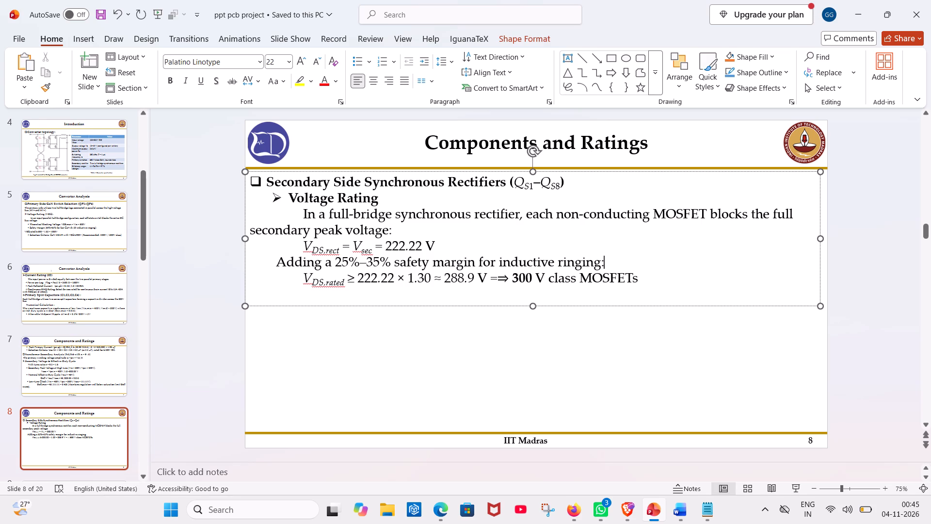
left_click_drag(269, 184, 383, 203)
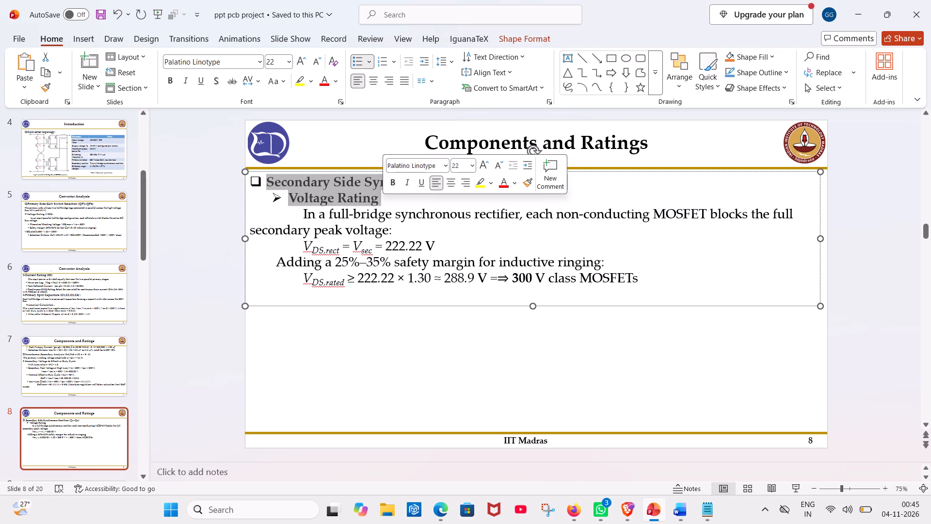
left_click(455, 163)
type("24")
key("Return")
left_click(515, 351)
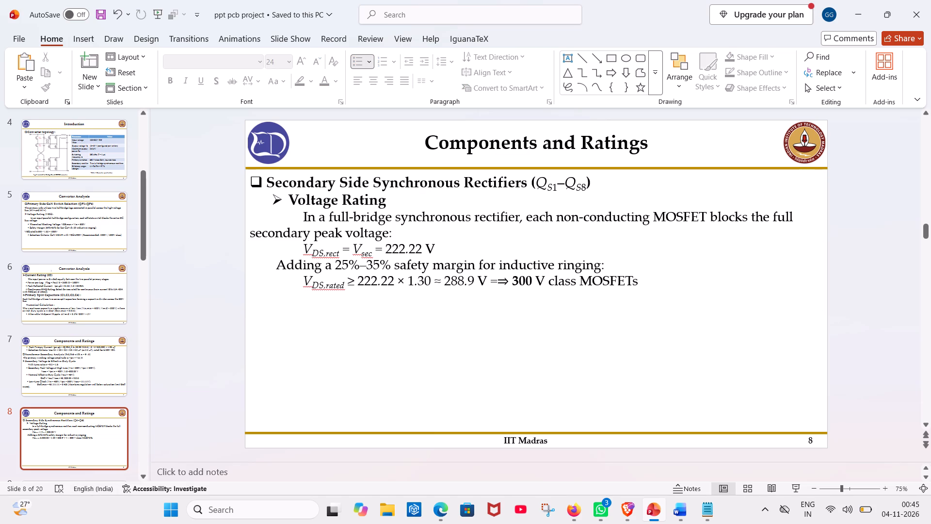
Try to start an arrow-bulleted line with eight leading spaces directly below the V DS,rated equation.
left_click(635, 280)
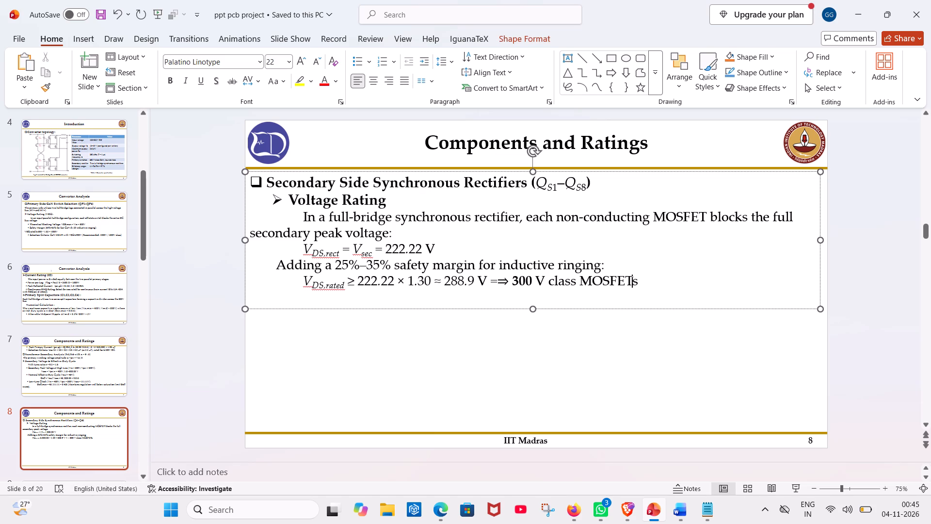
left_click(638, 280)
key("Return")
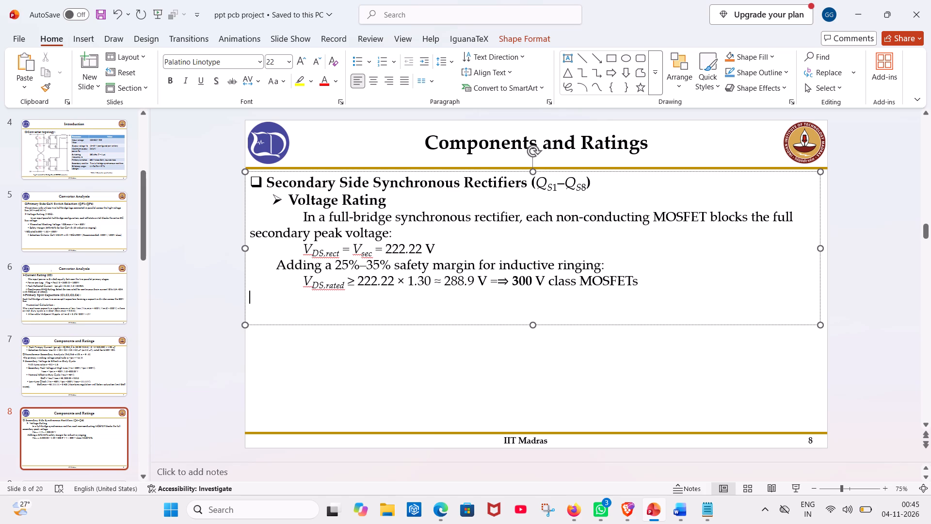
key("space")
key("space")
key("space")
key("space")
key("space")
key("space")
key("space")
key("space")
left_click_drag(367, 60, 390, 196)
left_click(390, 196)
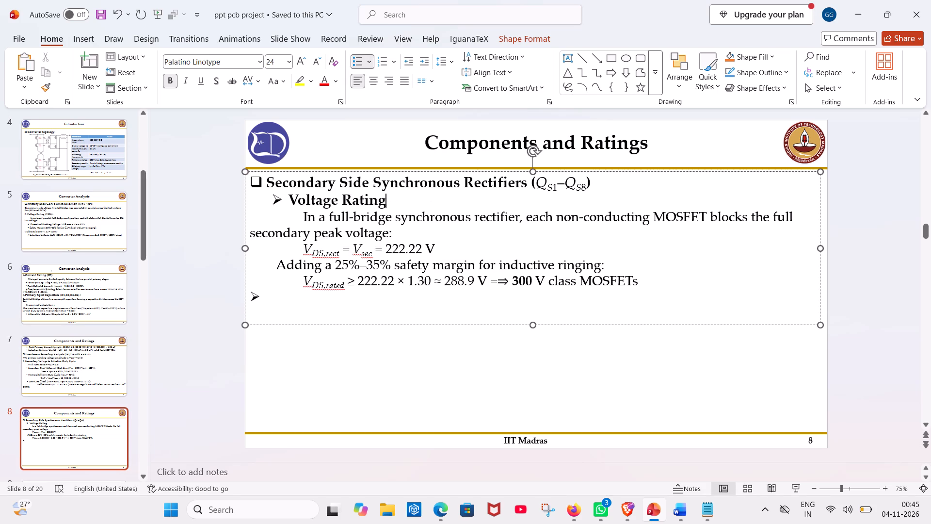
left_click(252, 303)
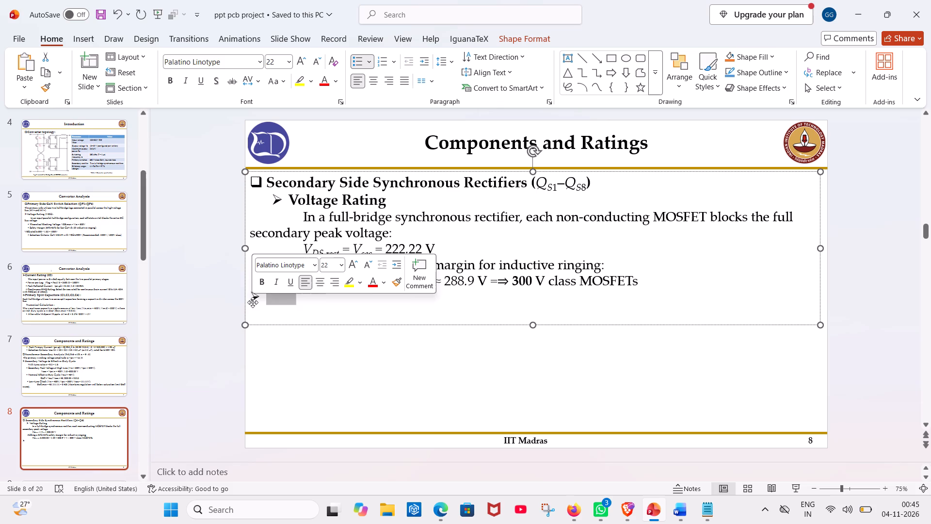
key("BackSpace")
Copy the Current Rating heading from the last page of the Word document onto the line below V DS,rated, preceded by three spaces.
key("space")
key("space")
key("space")
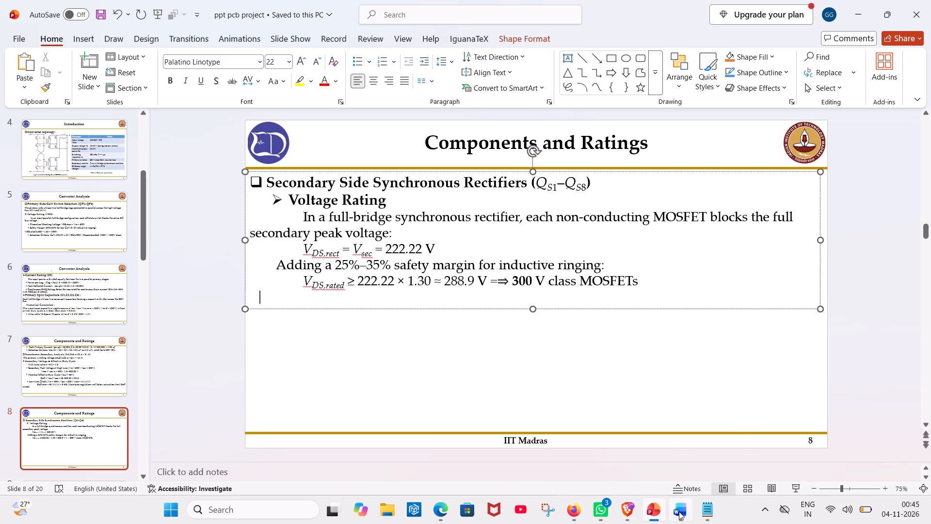
left_click_drag(679, 480, 684, 465)
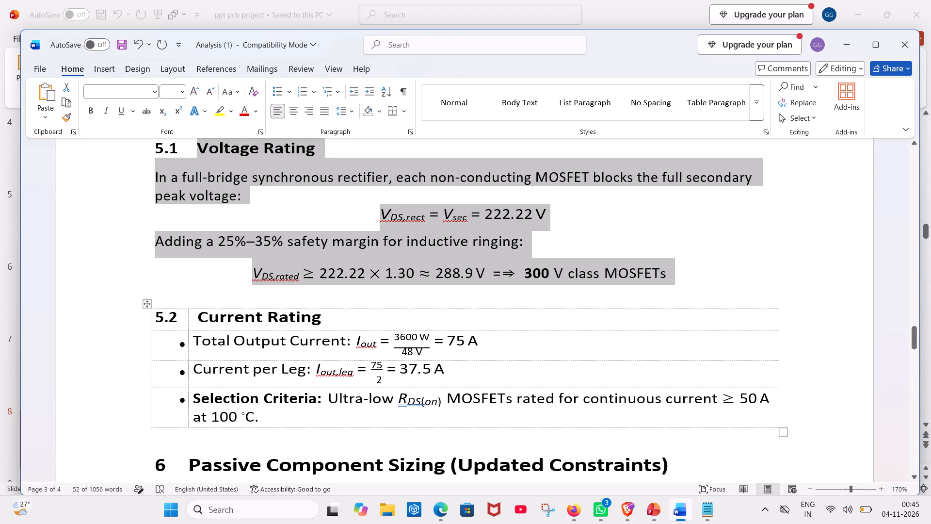
scroll(413, 402, "down", 4)
scroll(413, 402, "up", 1)
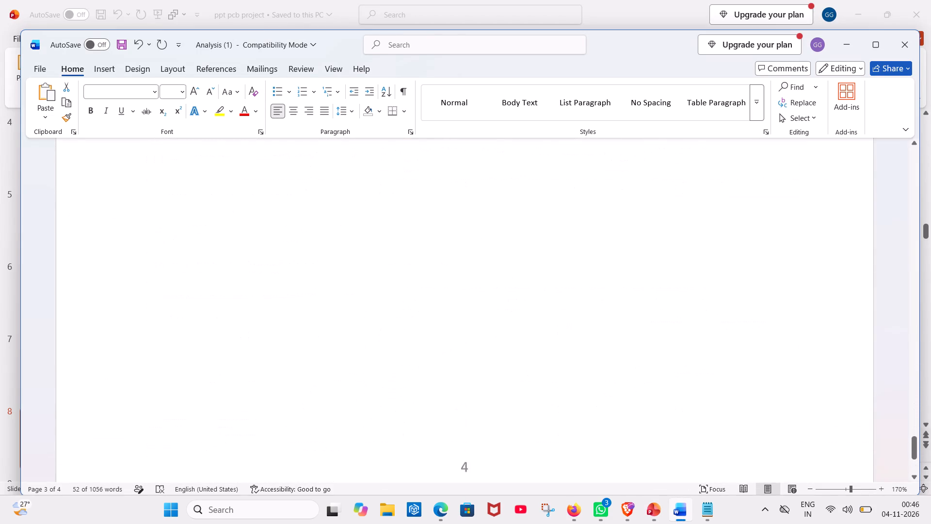
scroll(413, 402, "up", 1)
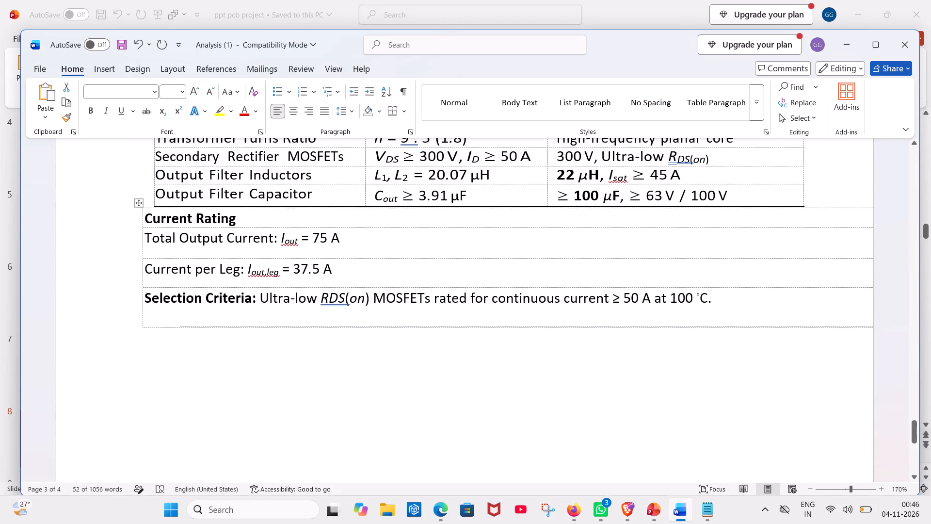
left_click_drag(247, 225, 148, 218)
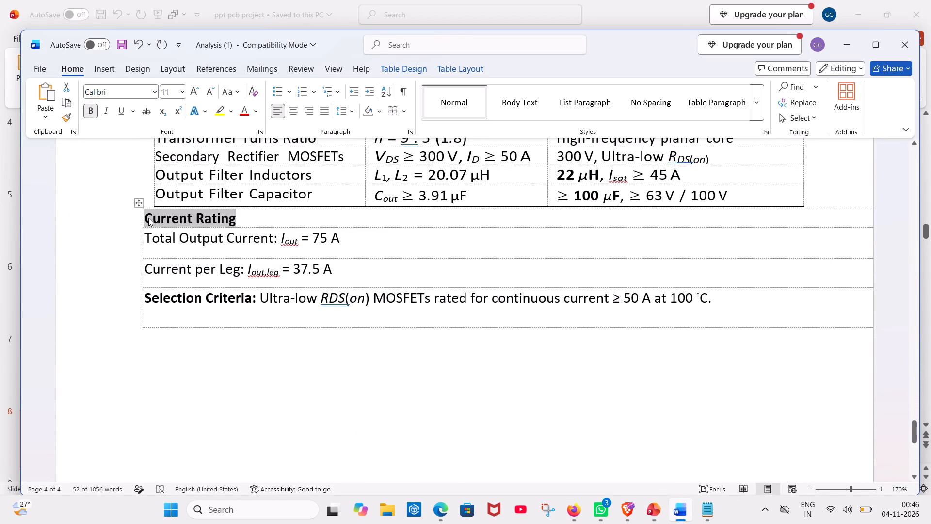
key("ctrl+c")
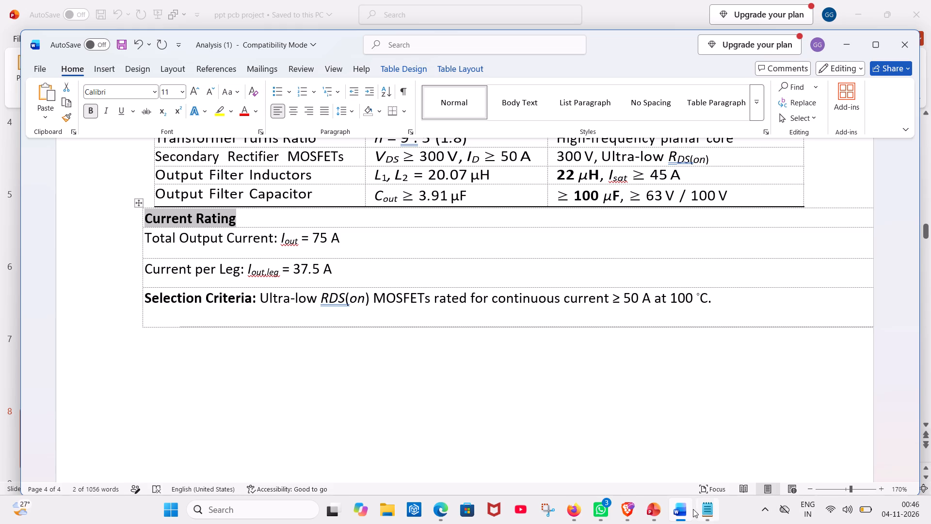
left_click(652, 423)
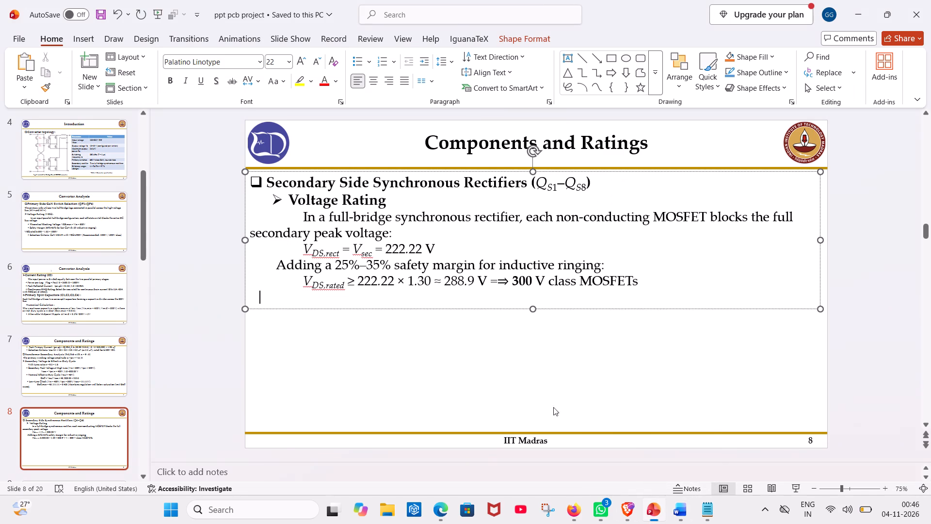
key("ctrl+v")
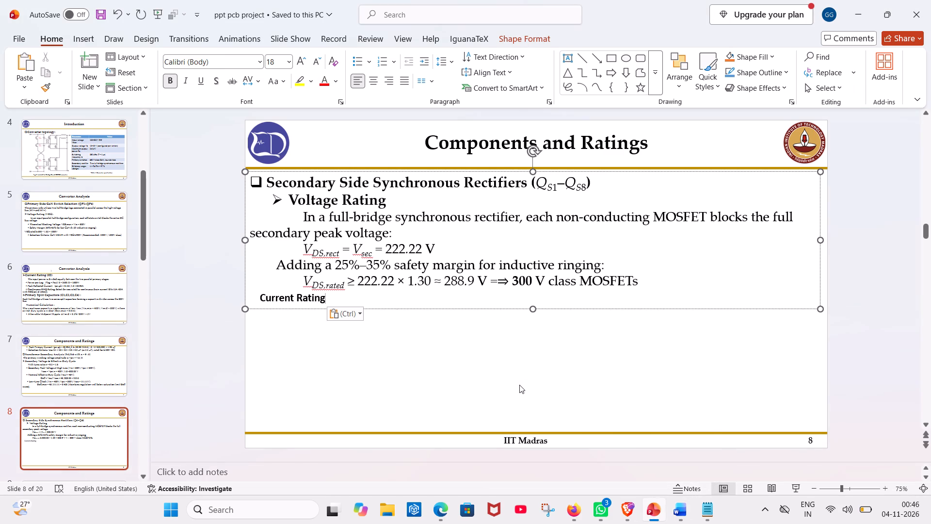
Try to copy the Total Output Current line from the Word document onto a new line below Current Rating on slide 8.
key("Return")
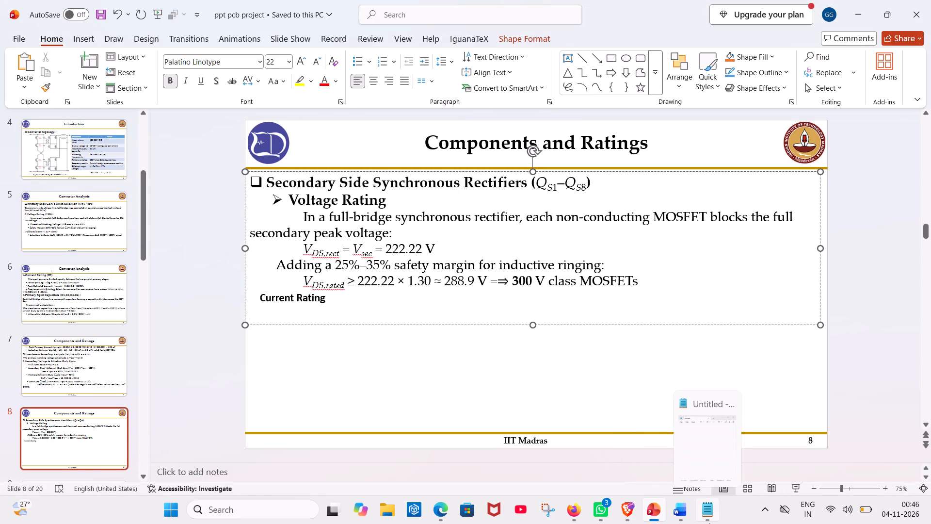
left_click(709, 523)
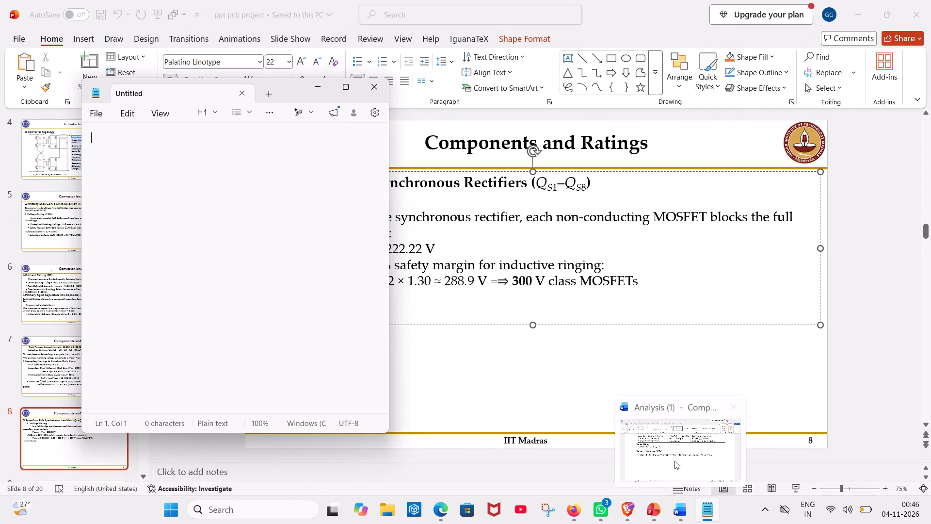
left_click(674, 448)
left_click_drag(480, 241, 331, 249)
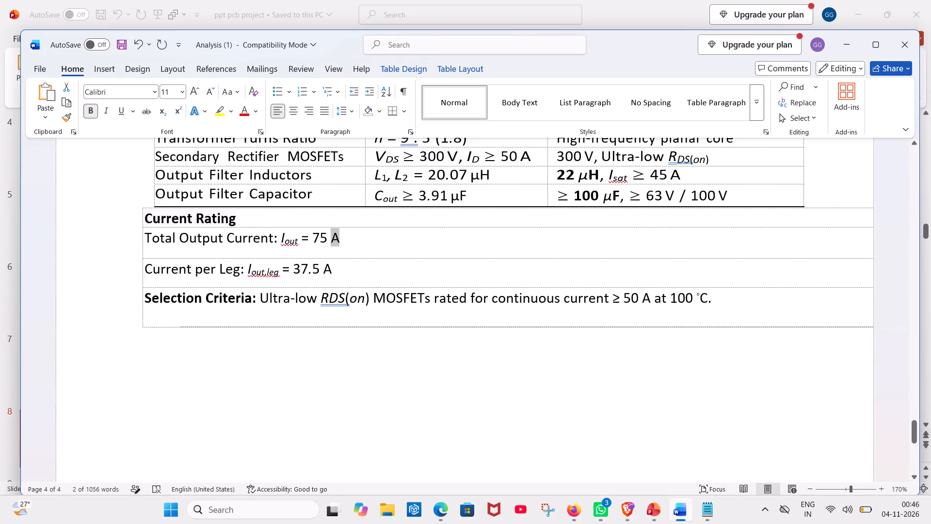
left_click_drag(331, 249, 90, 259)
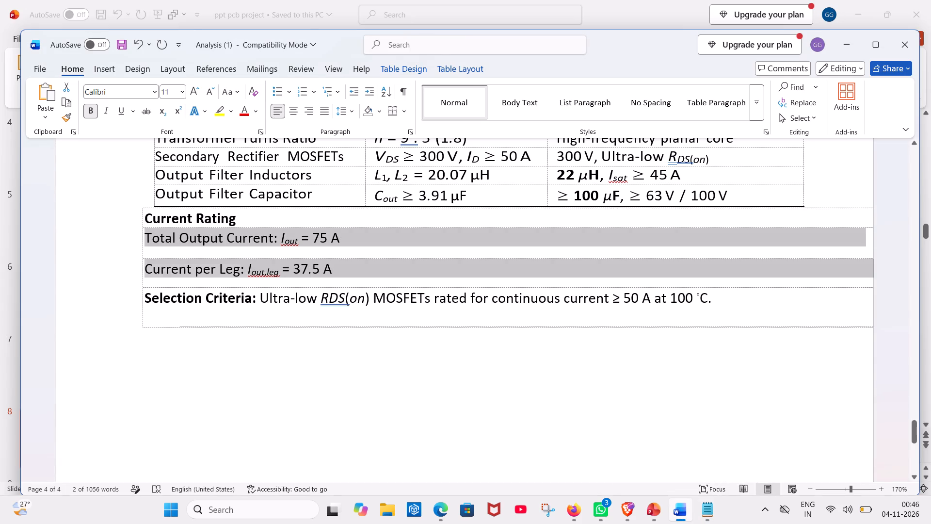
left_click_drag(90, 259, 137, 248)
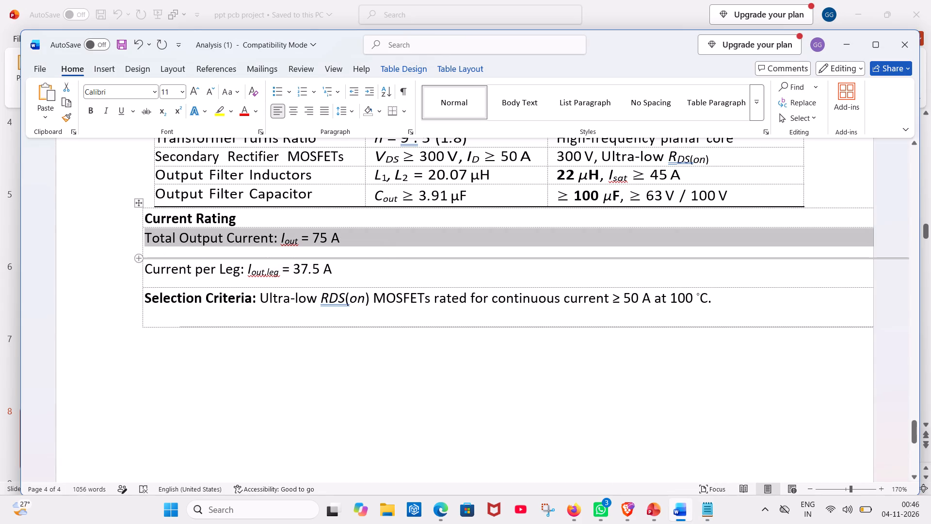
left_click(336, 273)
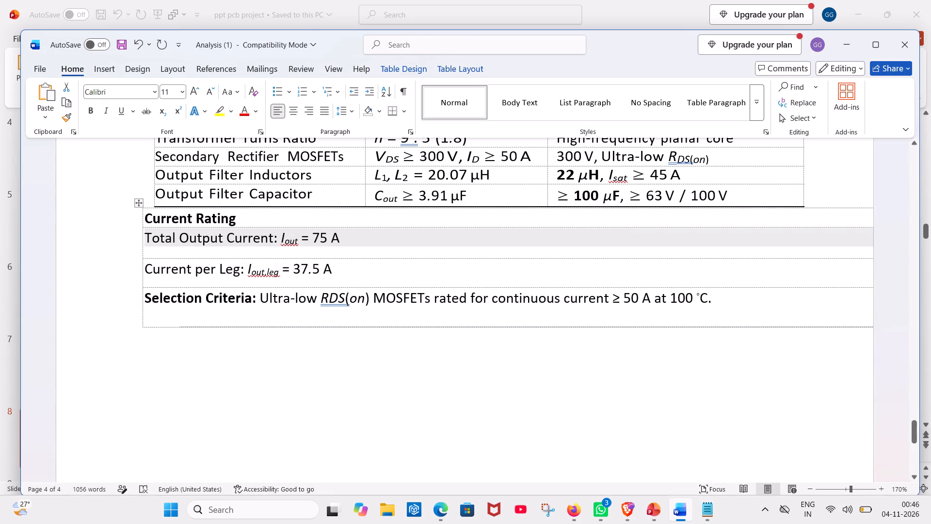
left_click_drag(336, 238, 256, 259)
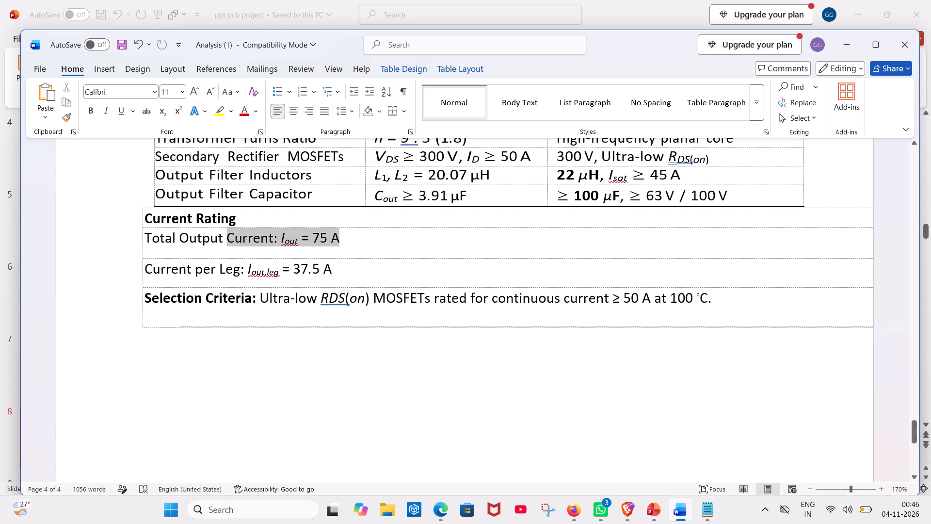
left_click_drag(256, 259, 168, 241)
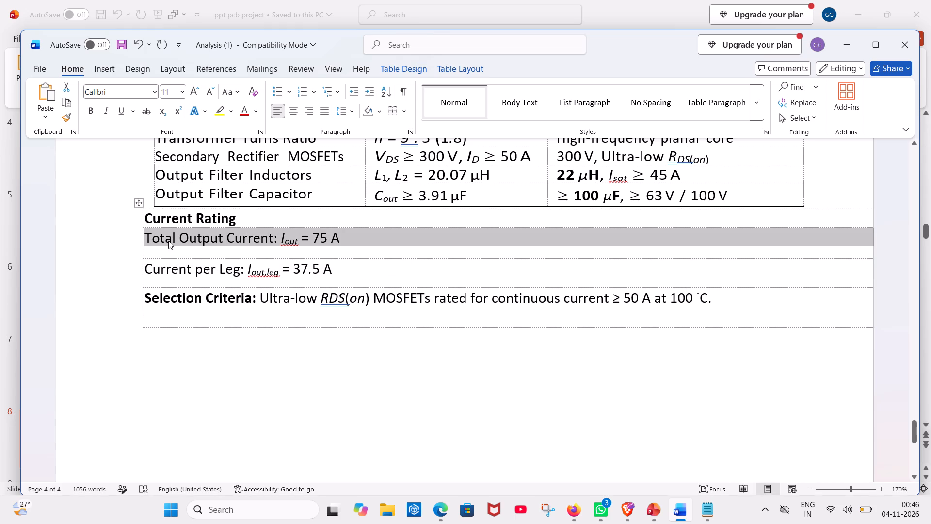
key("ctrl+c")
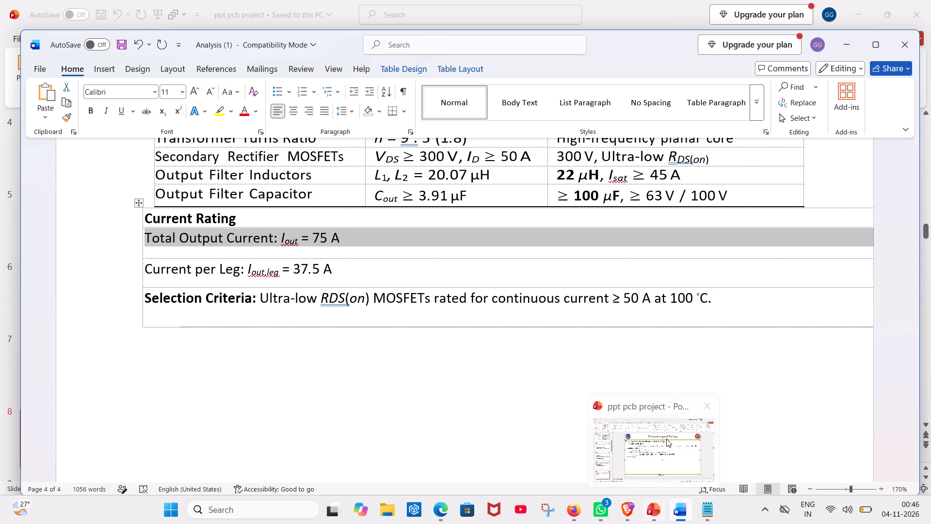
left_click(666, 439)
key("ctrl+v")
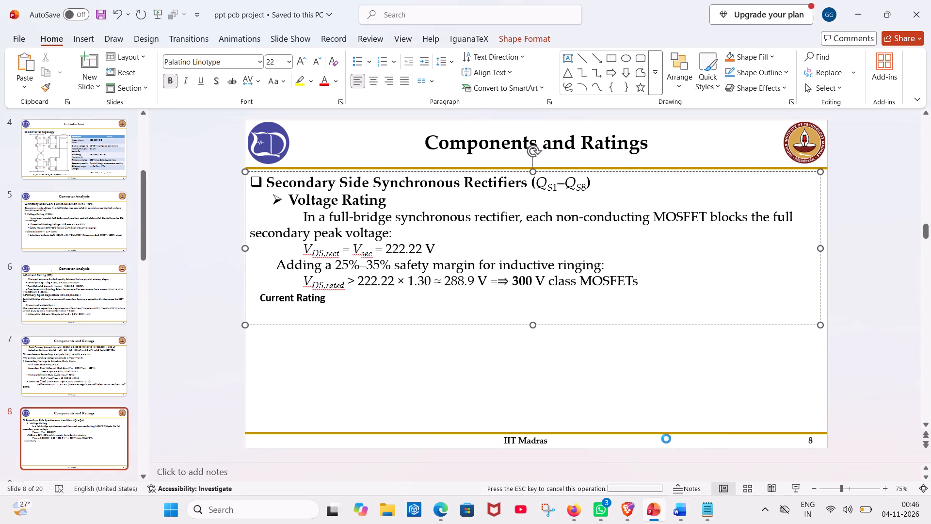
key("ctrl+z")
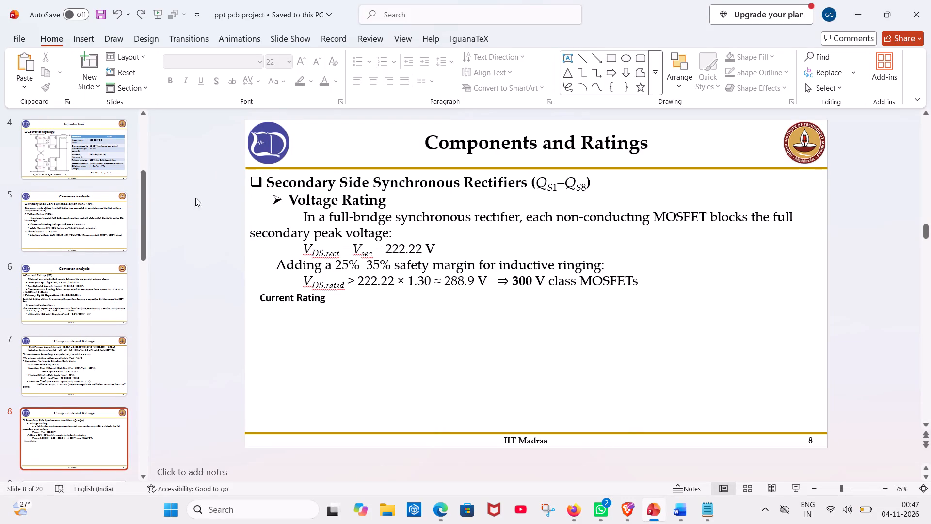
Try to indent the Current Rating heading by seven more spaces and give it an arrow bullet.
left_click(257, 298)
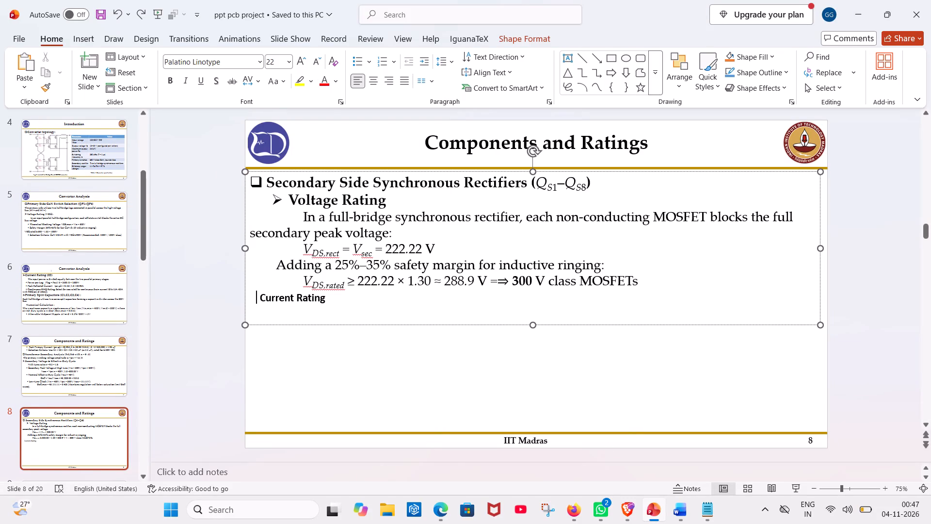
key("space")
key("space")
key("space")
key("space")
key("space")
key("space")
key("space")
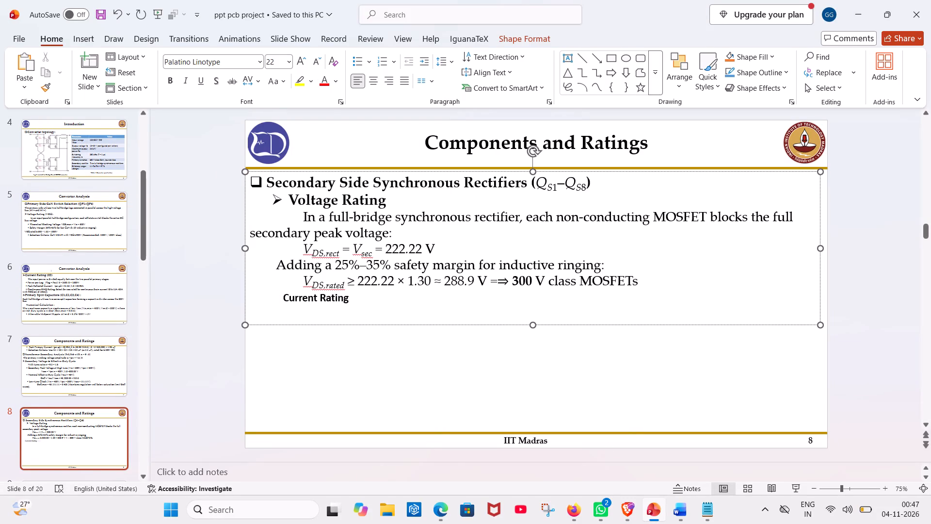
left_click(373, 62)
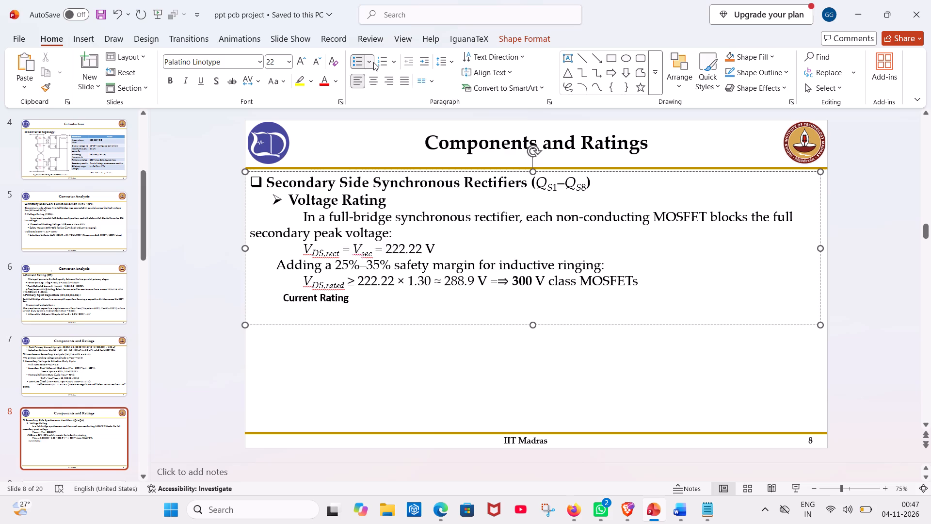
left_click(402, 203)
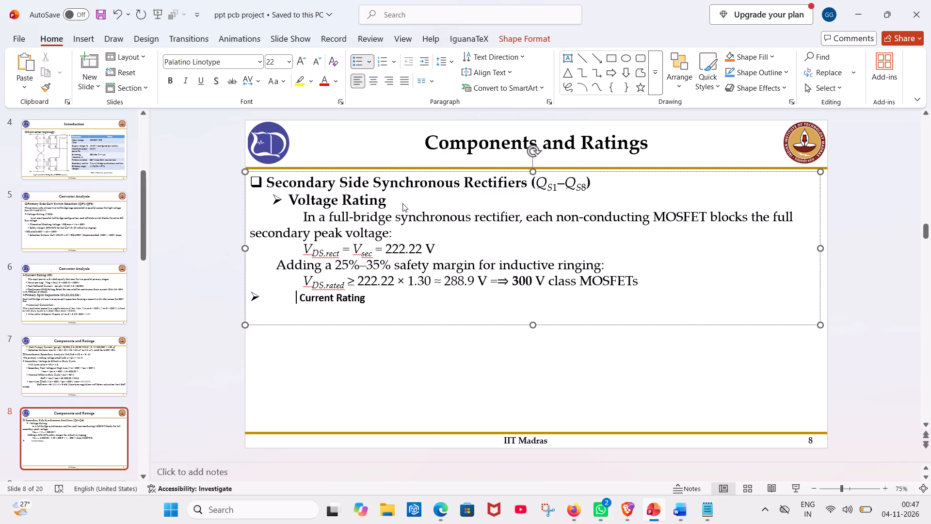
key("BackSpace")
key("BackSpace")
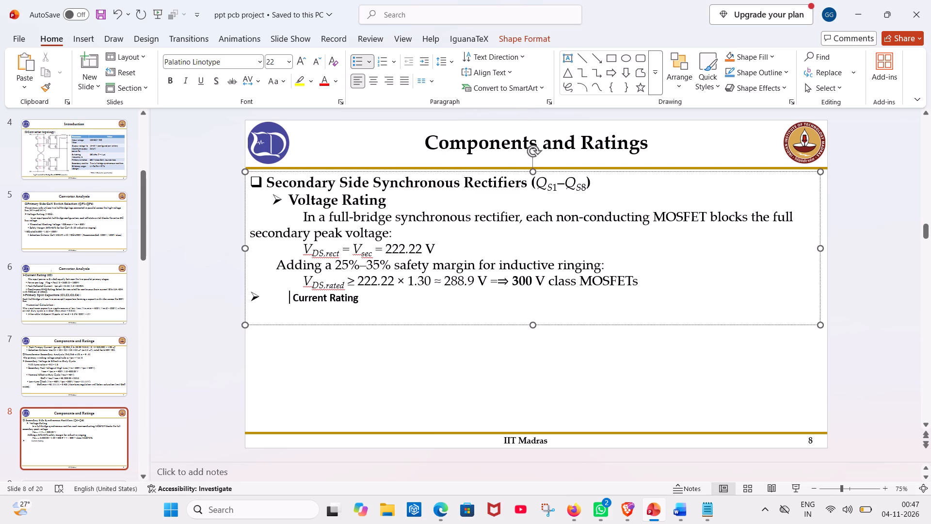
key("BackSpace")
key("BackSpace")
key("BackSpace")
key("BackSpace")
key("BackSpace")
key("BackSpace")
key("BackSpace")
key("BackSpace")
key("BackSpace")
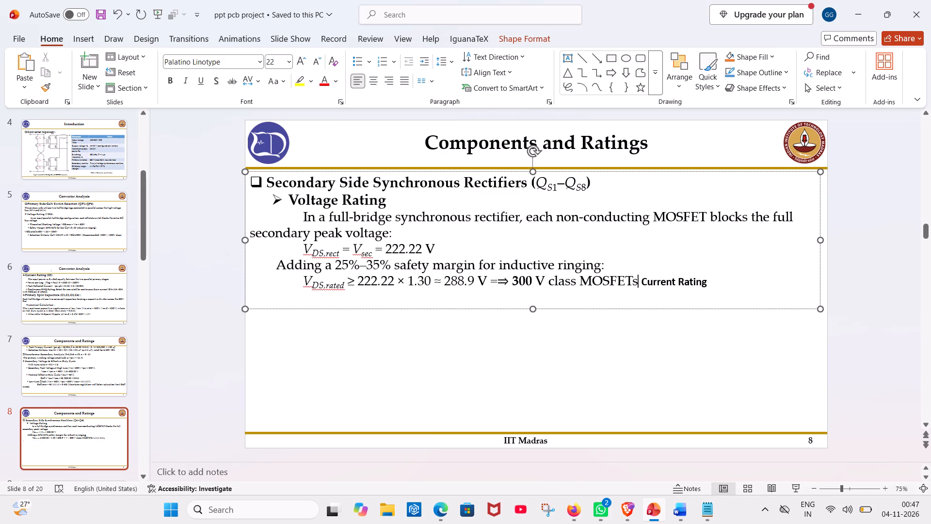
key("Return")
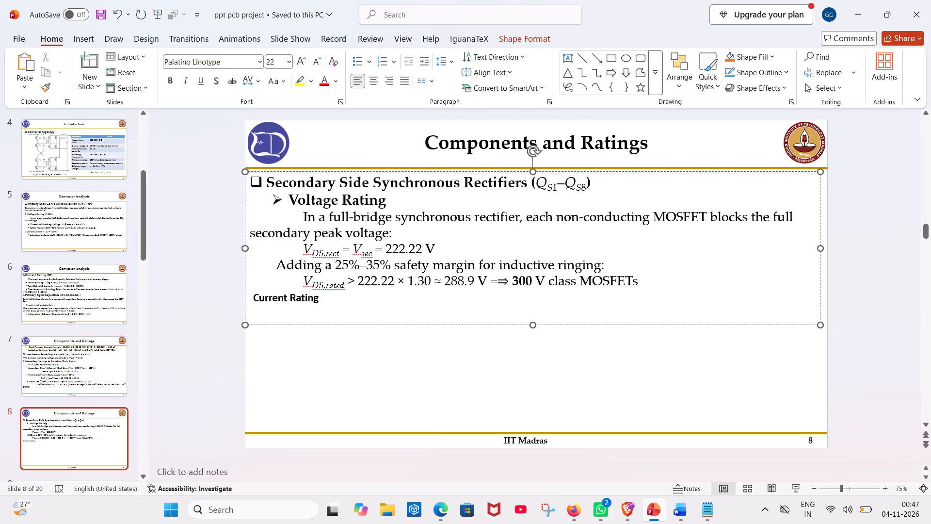
Indent the Current Rating heading on slide 8 by ten spaces.
key("space")
key("space")
key("space")
key("space")
key("space")
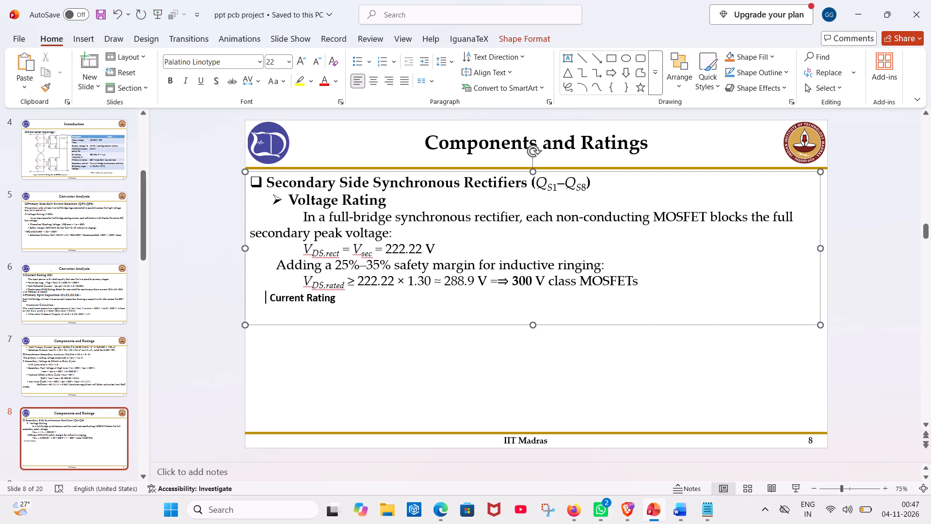
key("space")
key("space")
key("space")
key("space")
key("space")
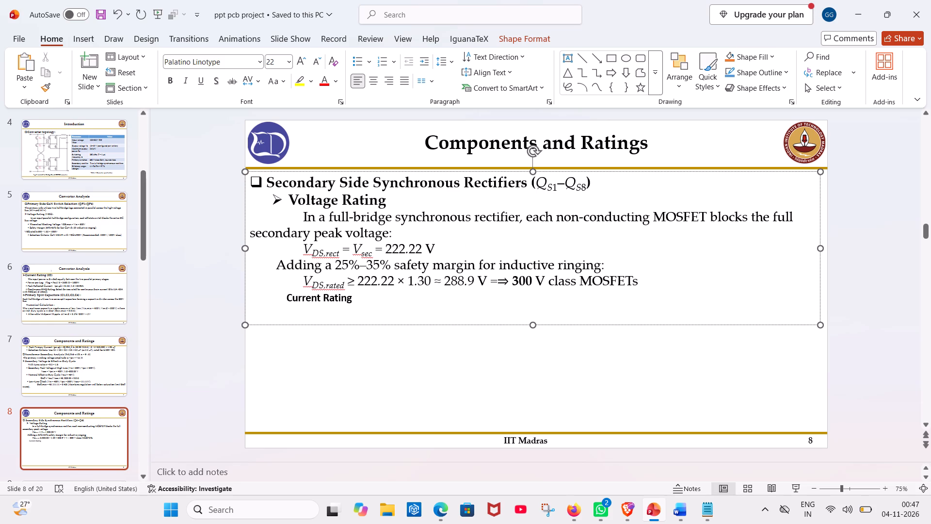
Set the Current Rating heading to font size 24.
left_click_drag(287, 298, 371, 300)
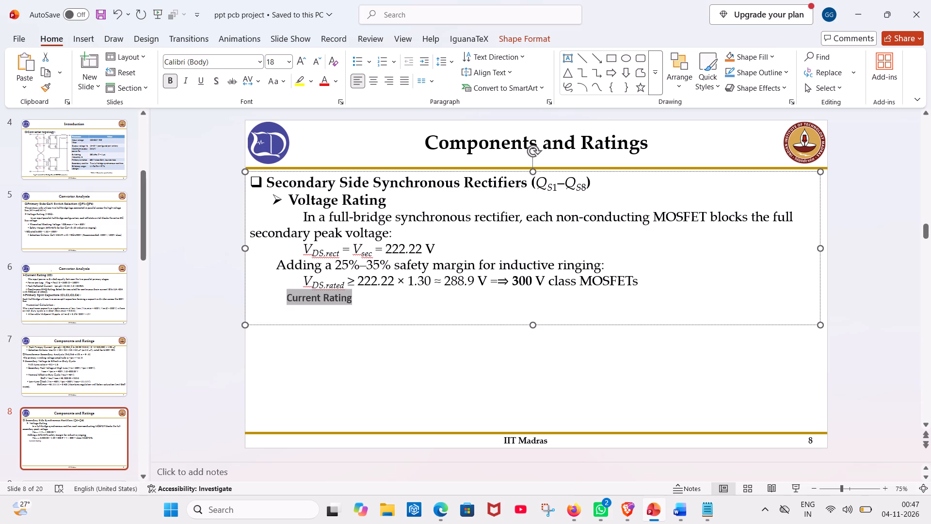
left_click_drag(371, 300, 378, 299)
left_click(453, 263)
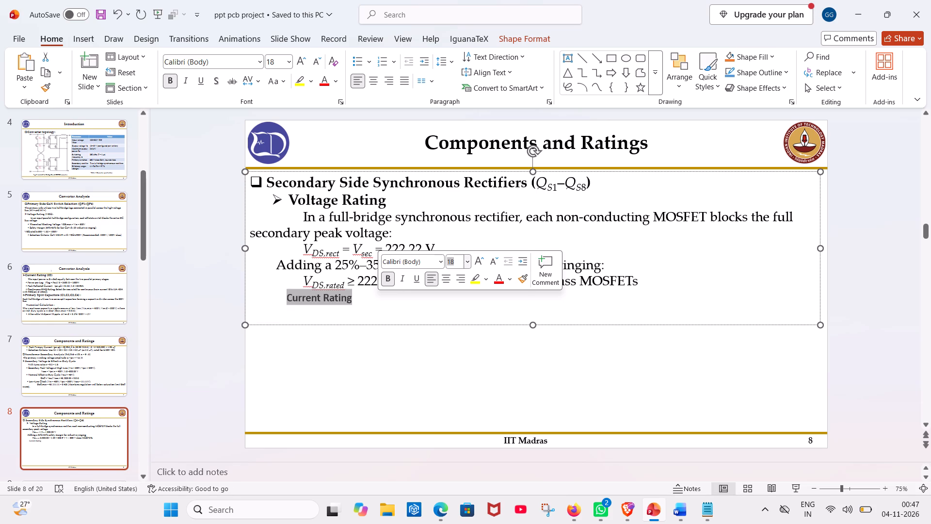
key("2")
key("4")
key("Return")
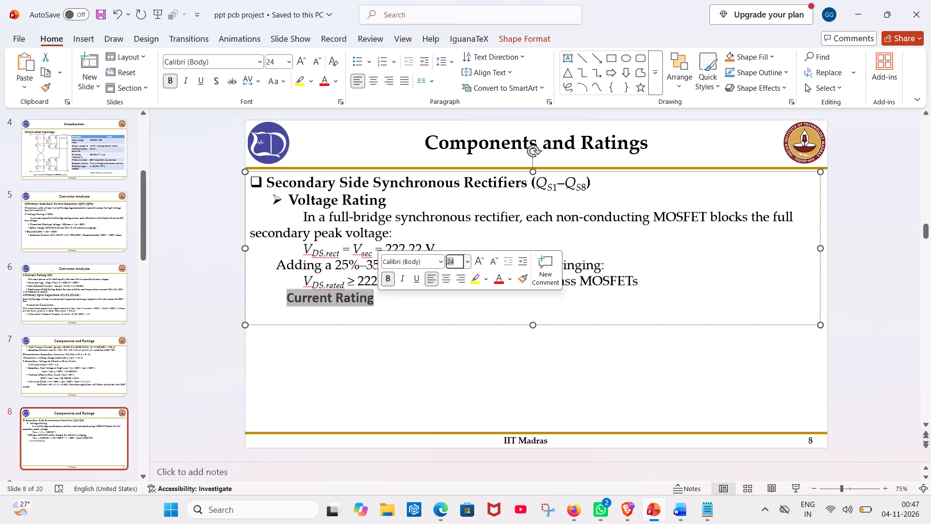
Apply an arrow bullet to the Current Rating heading.
left_click(371, 59)
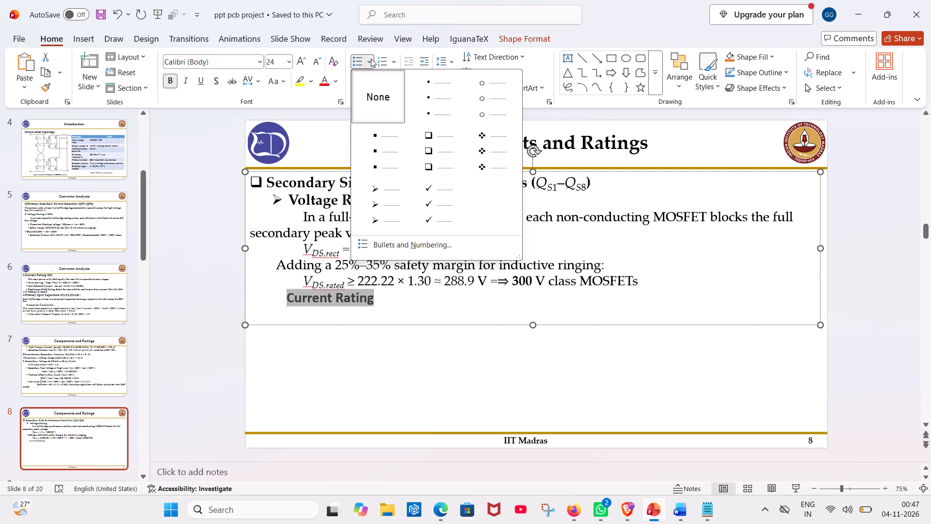
left_click(390, 197)
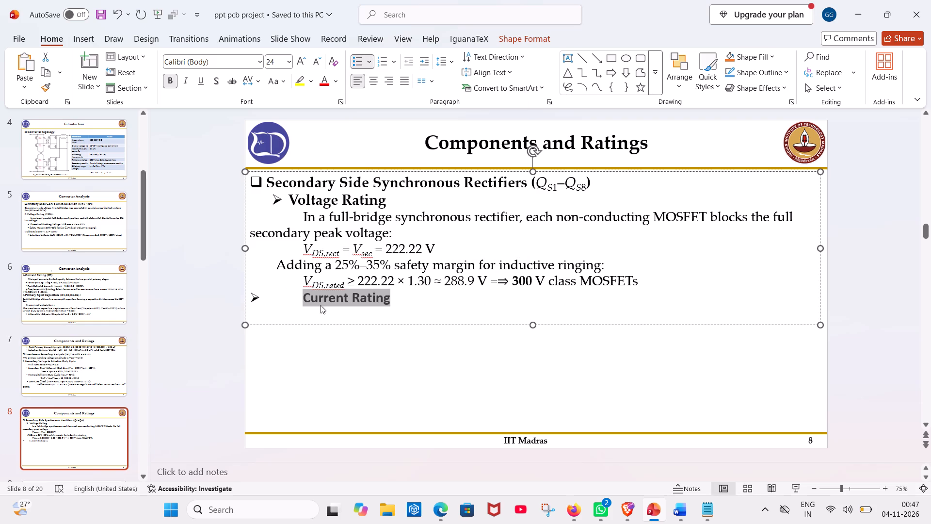
left_click(291, 293)
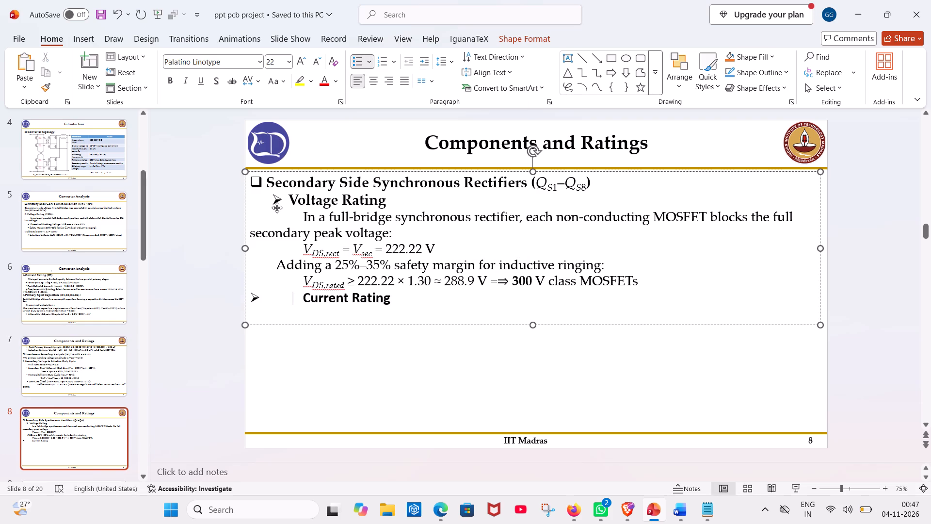
Remove the arrow bullet and indent from the Voltage Rating subheading, keeping it on its own line below the Secondary Side Synchronous Rectifiers heading.
left_click(272, 200)
left_click(272, 202)
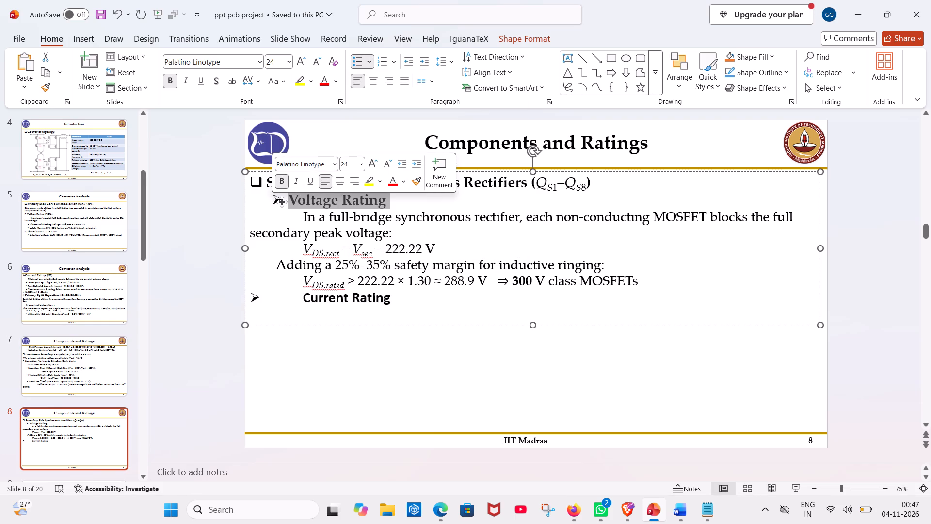
left_click(282, 202)
left_click(278, 202)
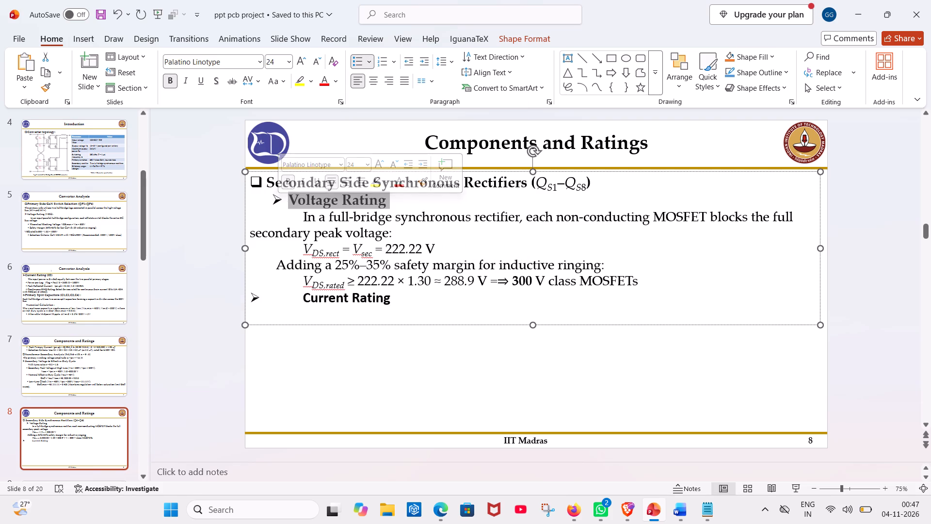
left_click(257, 215)
left_click(279, 204)
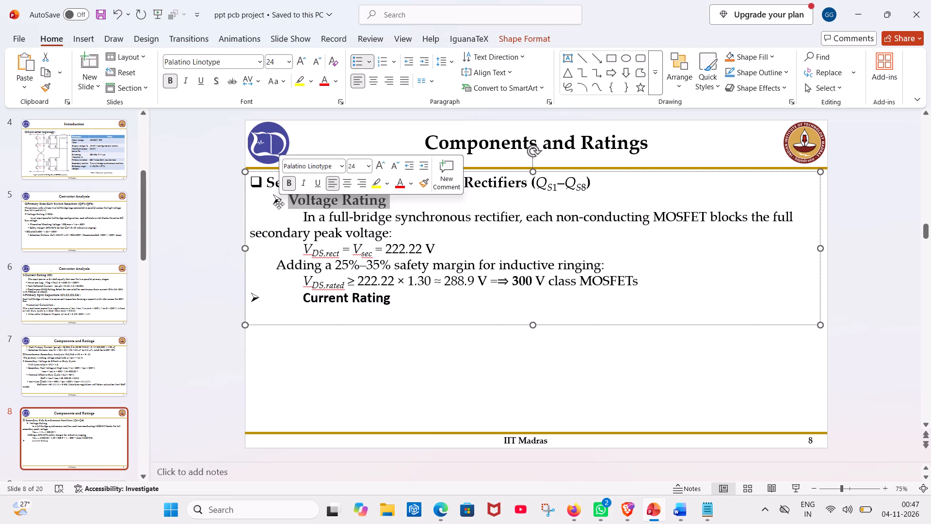
left_click(276, 202)
left_click(271, 200)
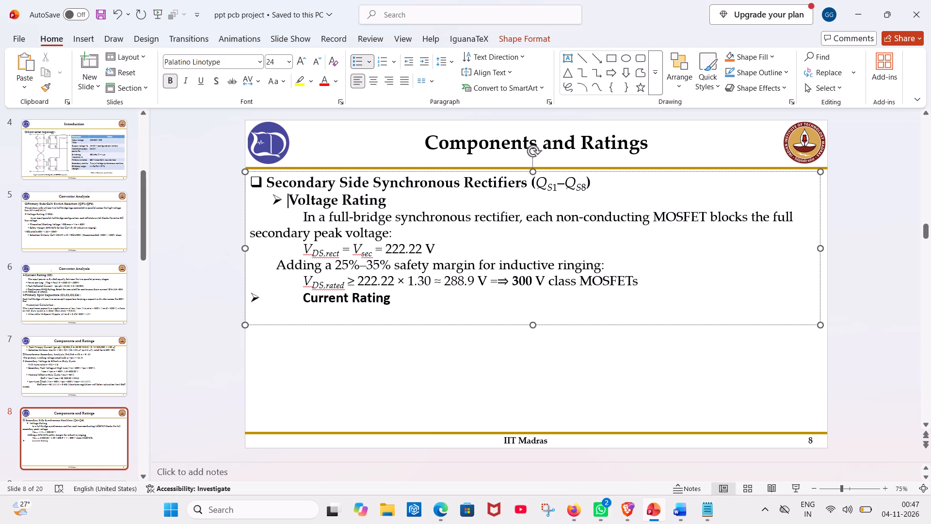
key("BackSpace")
key("BackSpace")
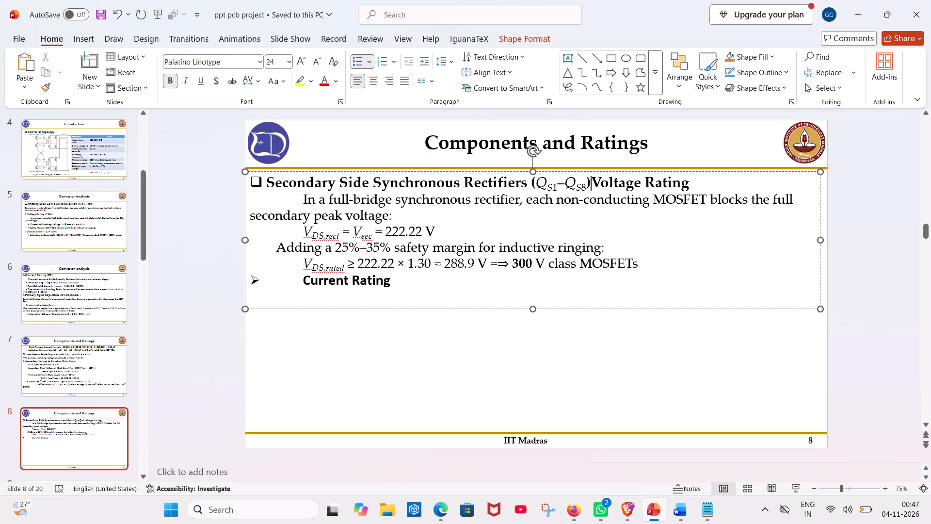
key("Return")
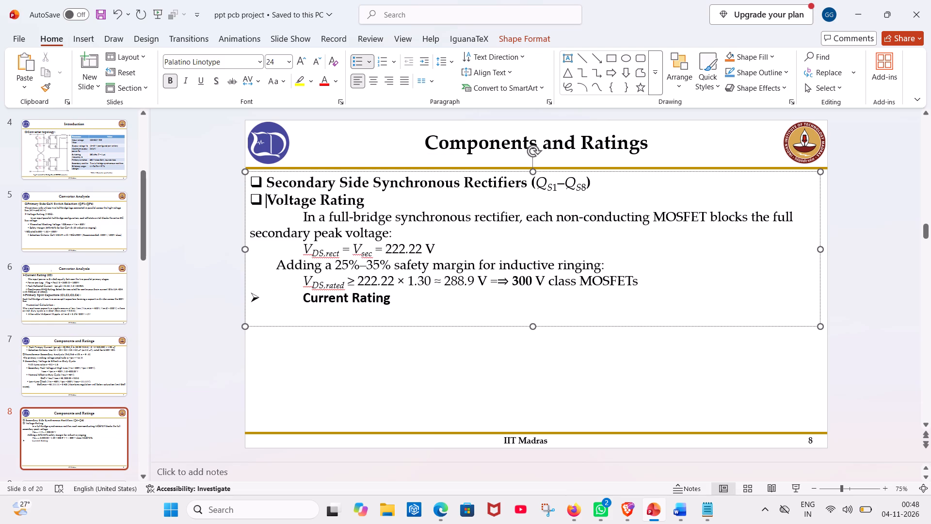
key("BackSpace")
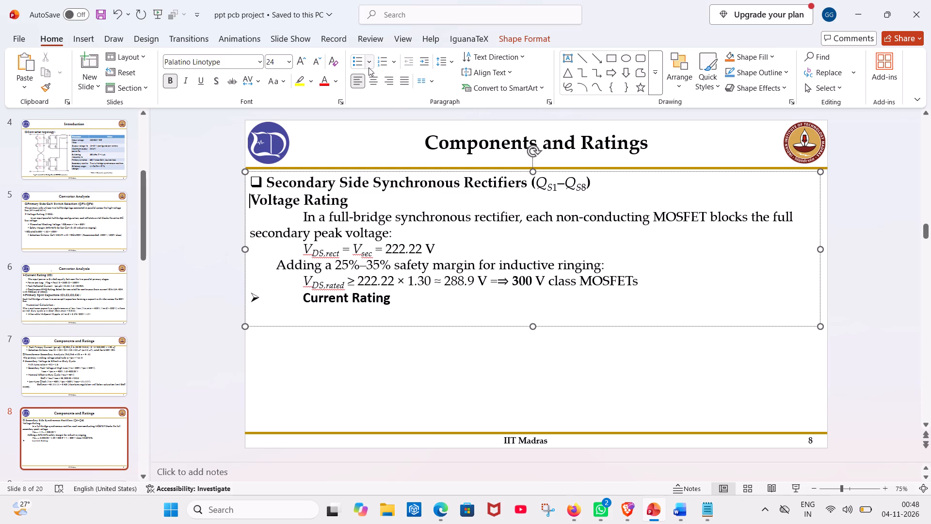
Apply an arrow bullet to the Voltage Rating subheading on slide 8.
left_click(363, 65)
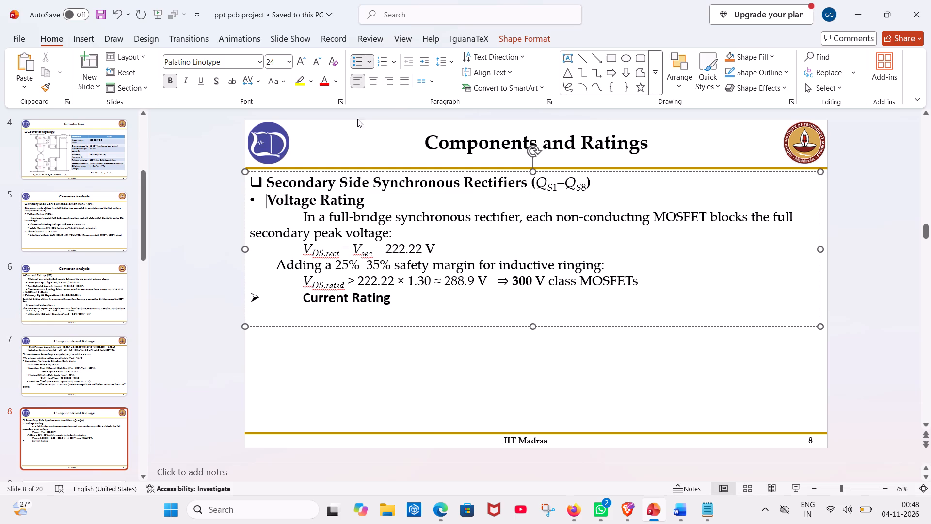
left_click(368, 61)
left_click(380, 206)
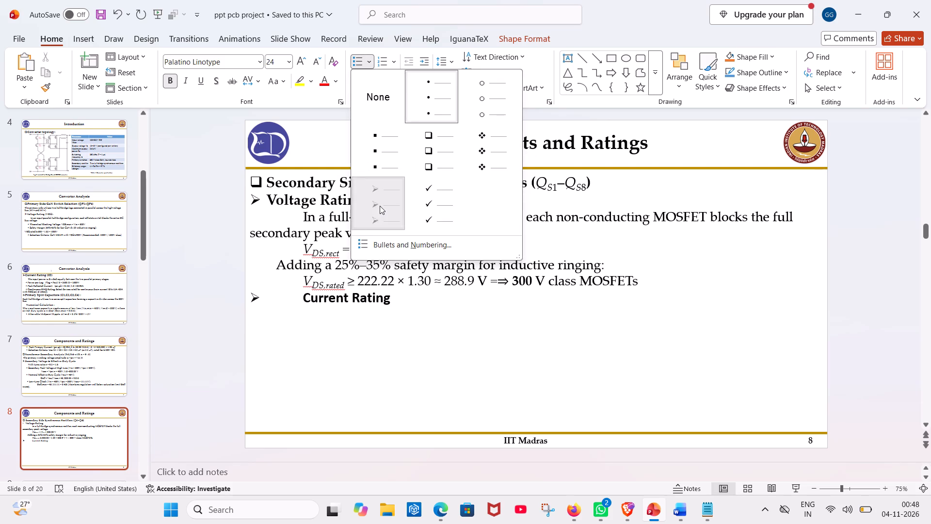
Remove the leading spaces between the arrow bullet and the Current Rating subheading.
left_click(304, 308)
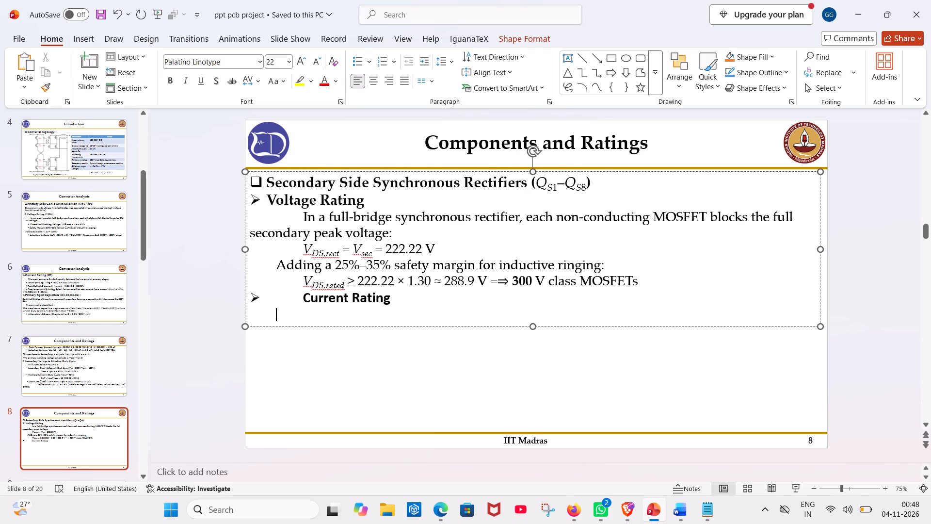
double_click(300, 296)
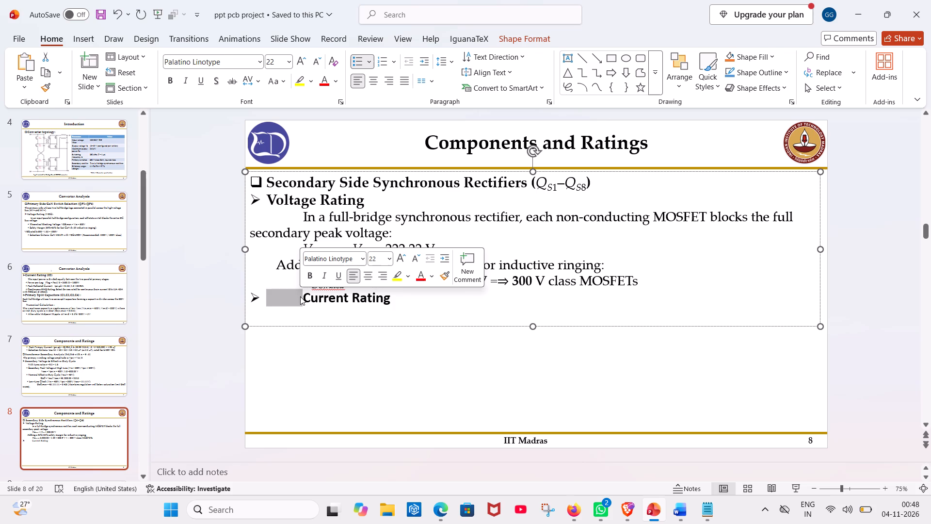
key("BackSpace")
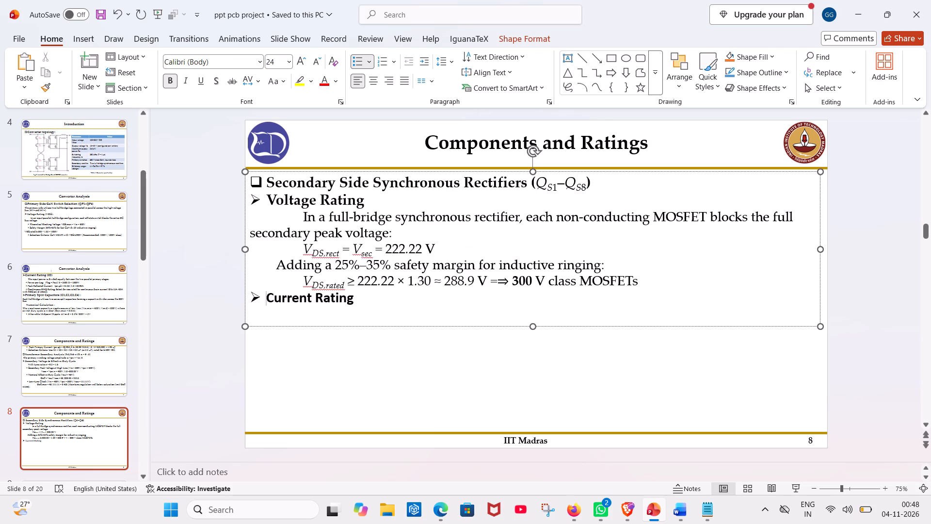
Add a colon to the end of both the Voltage Rating and Current Rating subheadings.
left_click(366, 307)
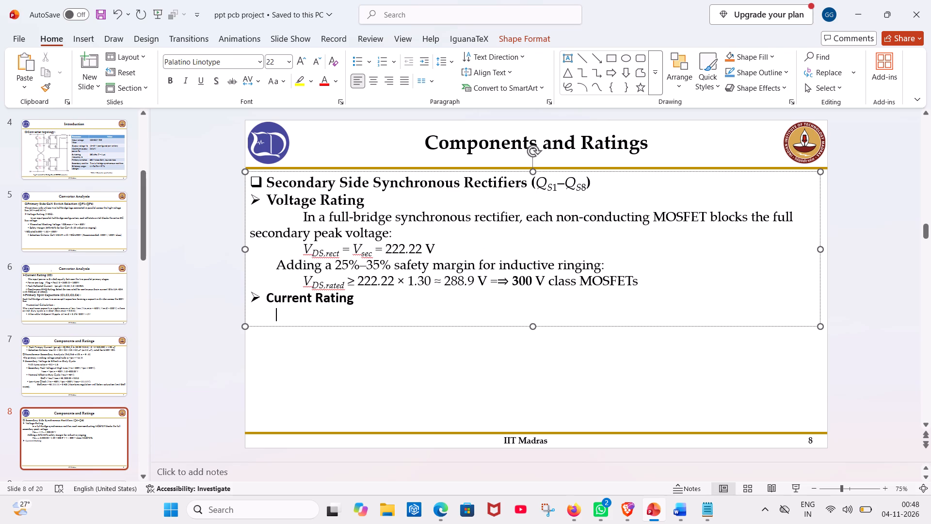
left_click(369, 202)
key("shift+colon")
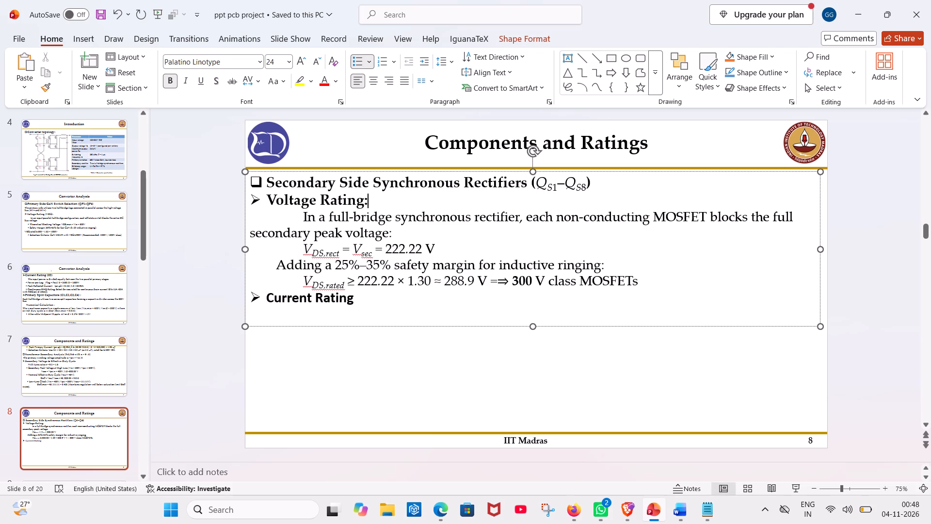
left_click(363, 293)
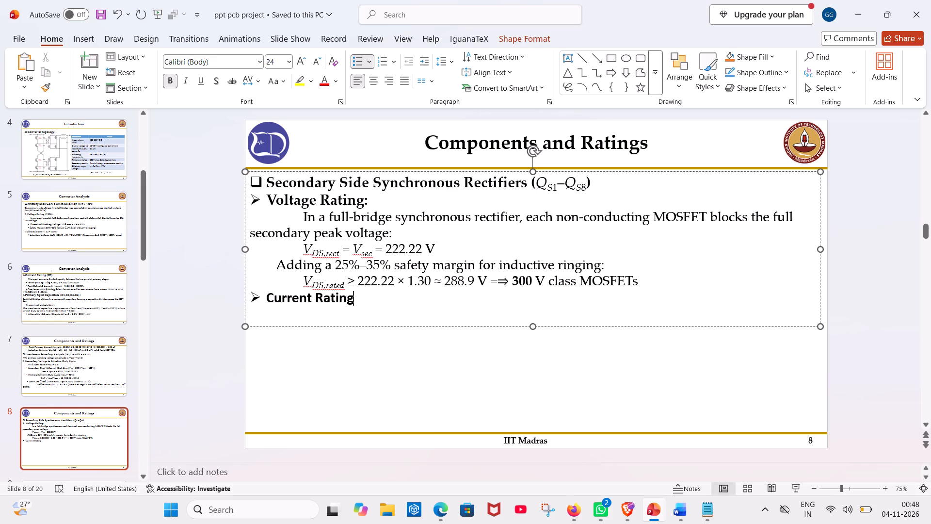
key("shift+colon")
Add a new line without a bullet below the Current Rating subheading and indent it by 17 spaces.
key("Return")
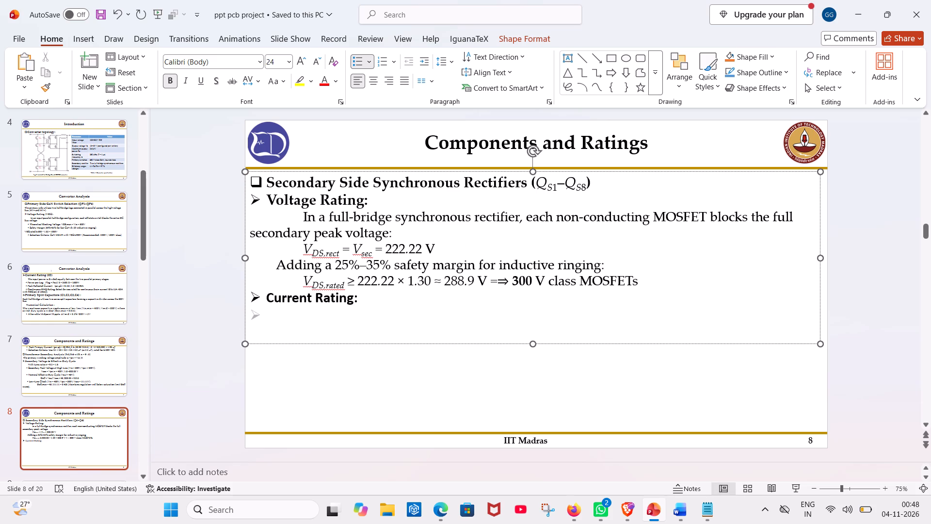
key("BackSpace")
key("space")
key("space")
key("space")
key("space")
key("space")
key("space")
key("space")
key("space")
key("space")
key("space")
key("space")
key("space")
key("space")
key("space")
key("space")
key("space")
key("space")
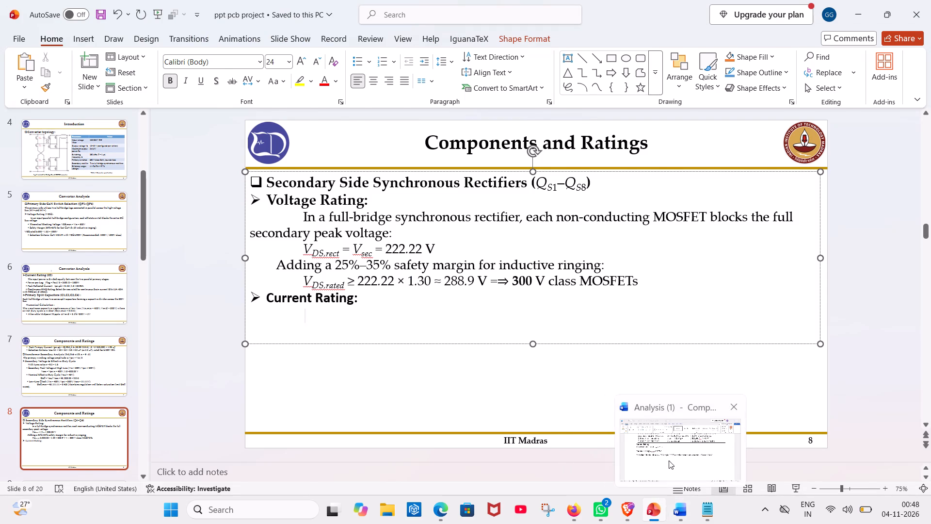
Switch to the Word analysis document and locate the Current Rating table in section 5.2.
left_click(669, 460)
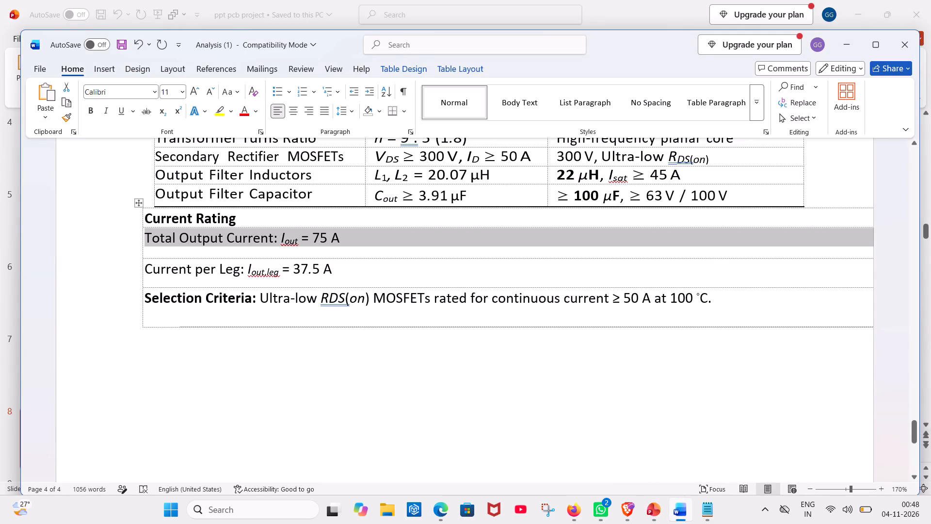
scroll(669, 460, "up", 1)
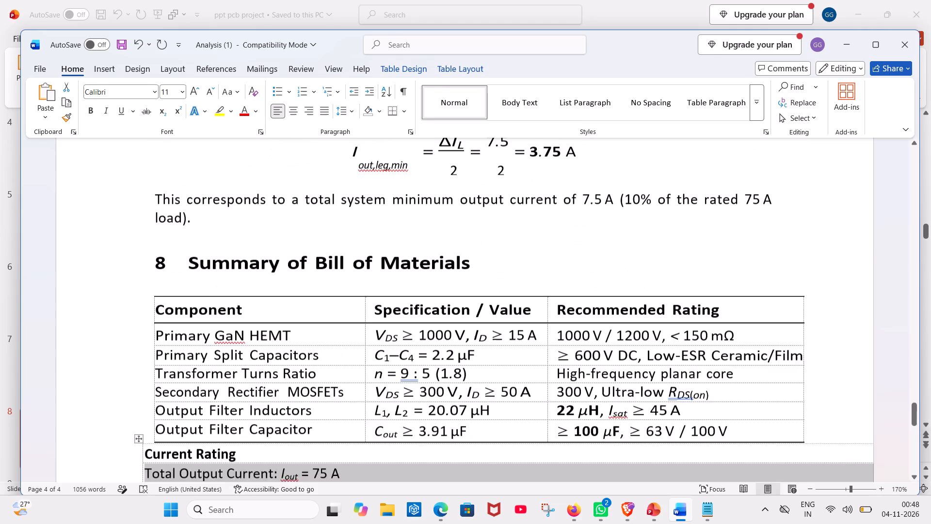
scroll(669, 460, "up", 3)
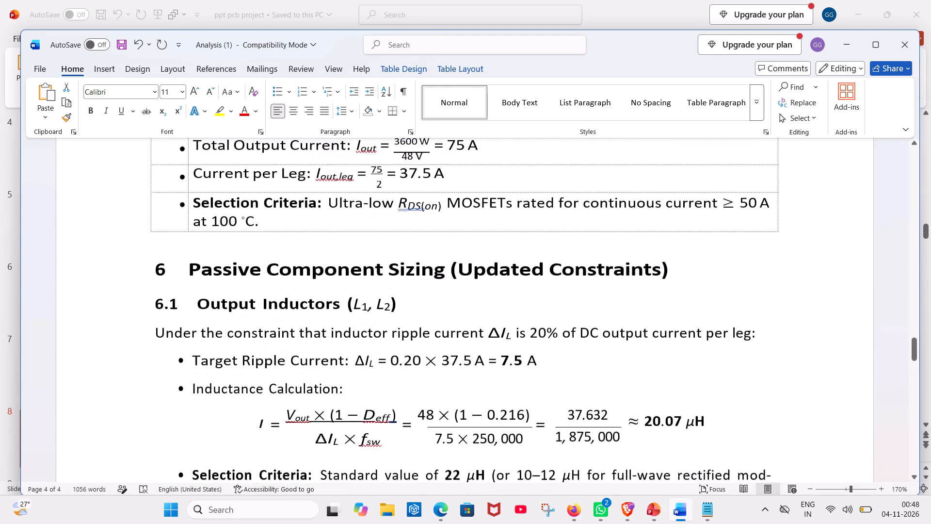
scroll(669, 460, "up", 2)
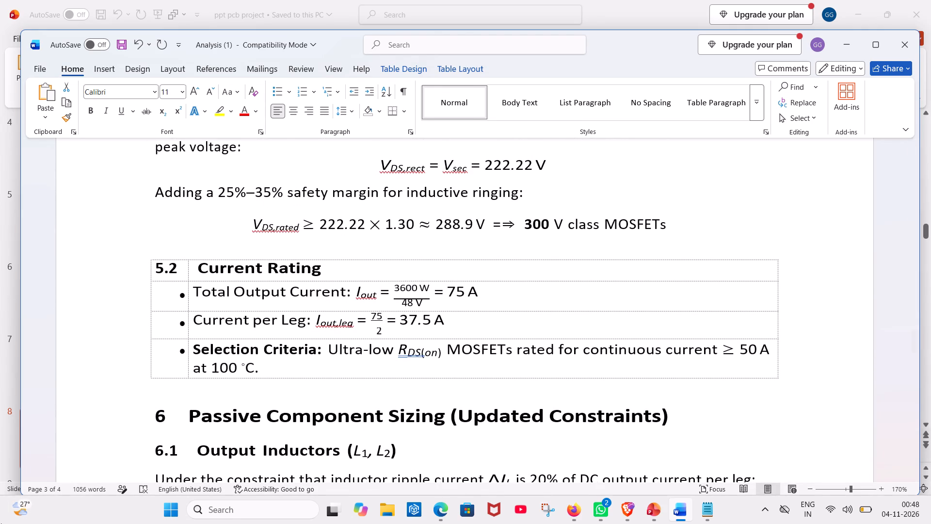
left_click(374, 314)
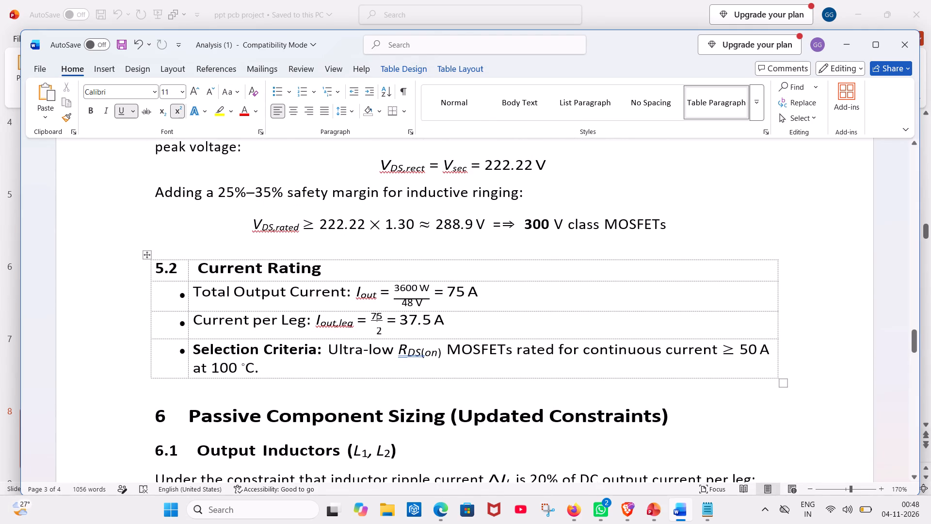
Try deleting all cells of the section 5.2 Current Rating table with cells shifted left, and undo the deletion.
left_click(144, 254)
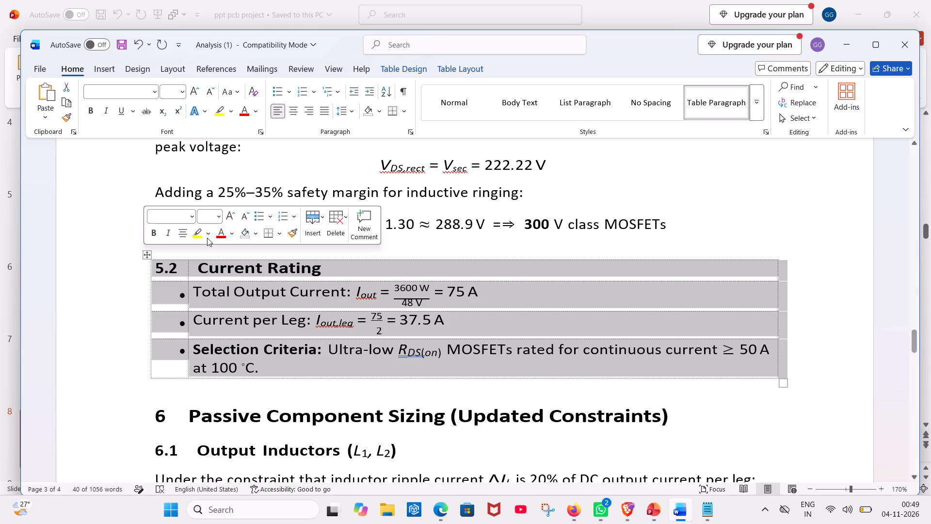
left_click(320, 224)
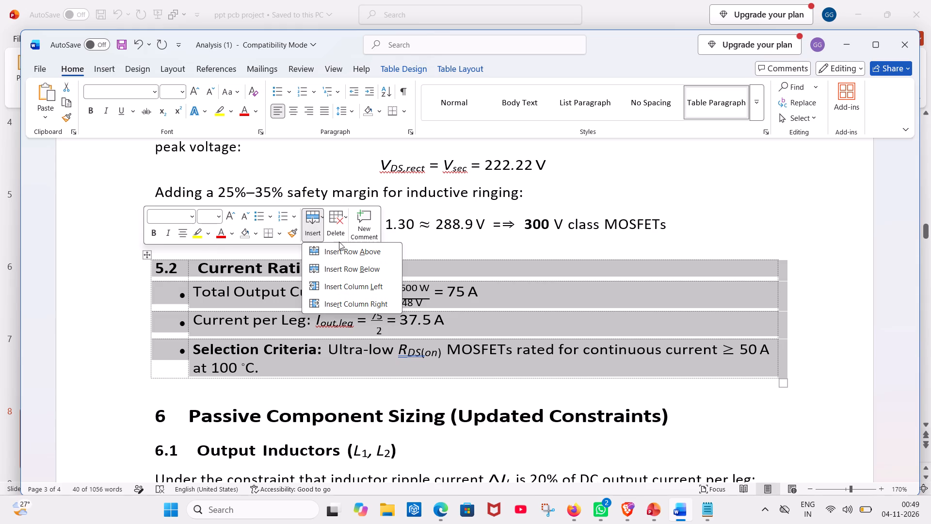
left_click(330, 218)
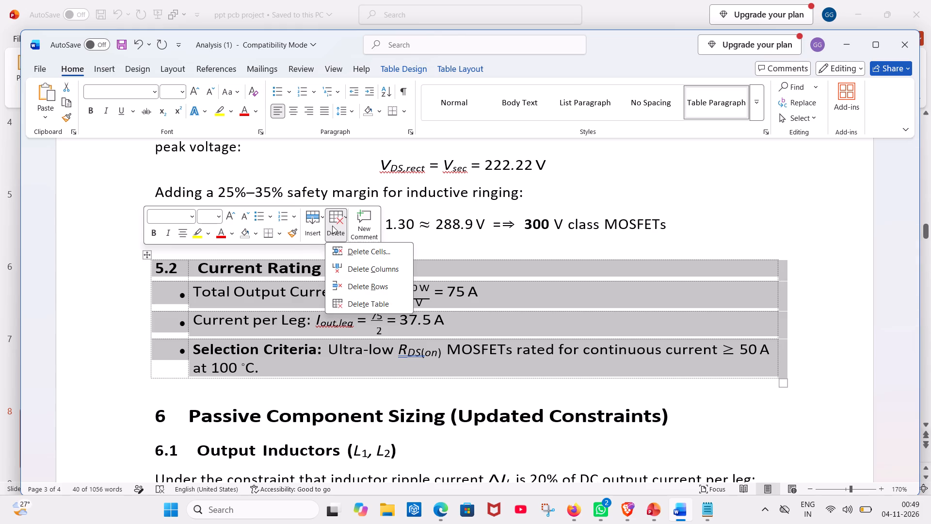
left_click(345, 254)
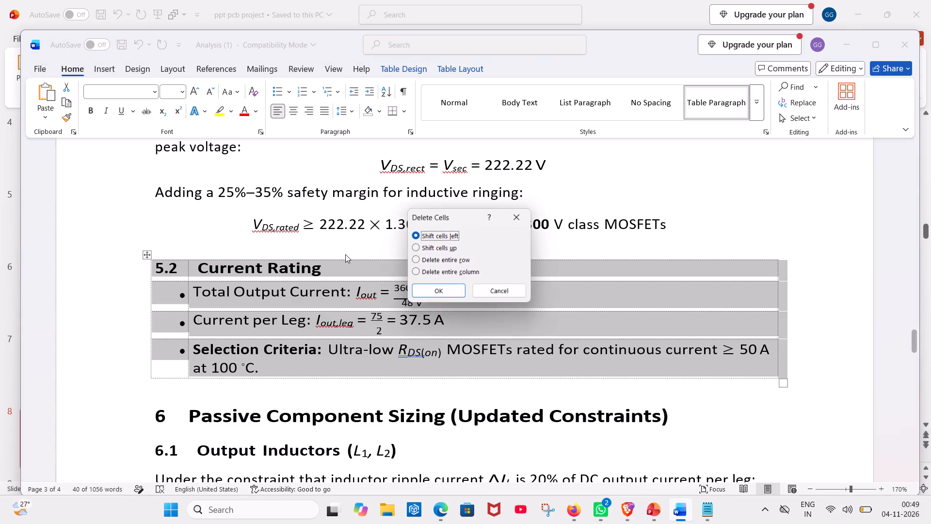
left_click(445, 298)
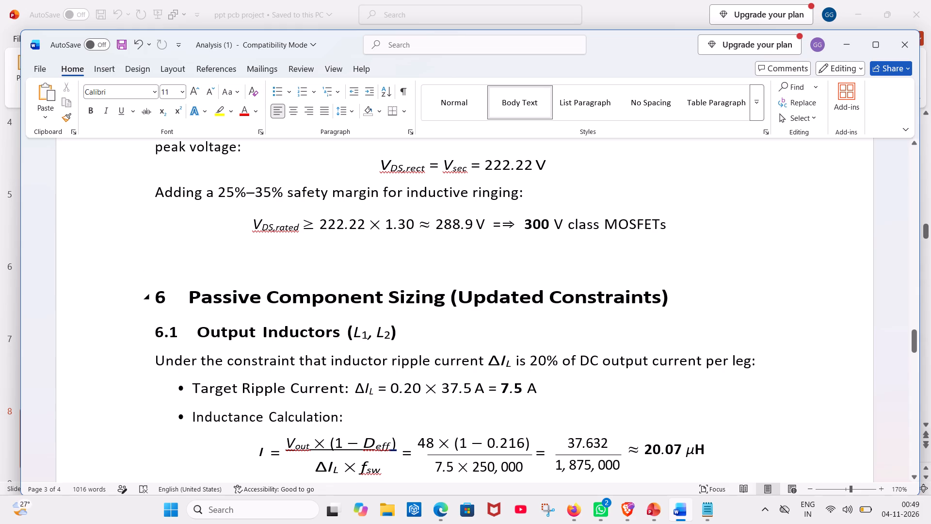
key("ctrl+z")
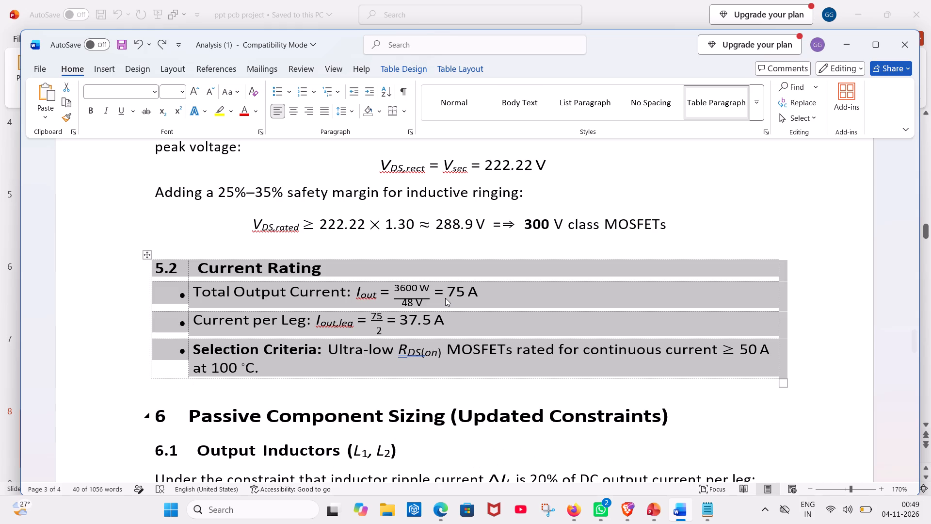
Clear the section number 5.2 and the bullets from the first column of the Current Rating table.
left_click(555, 301)
left_click(555, 301)
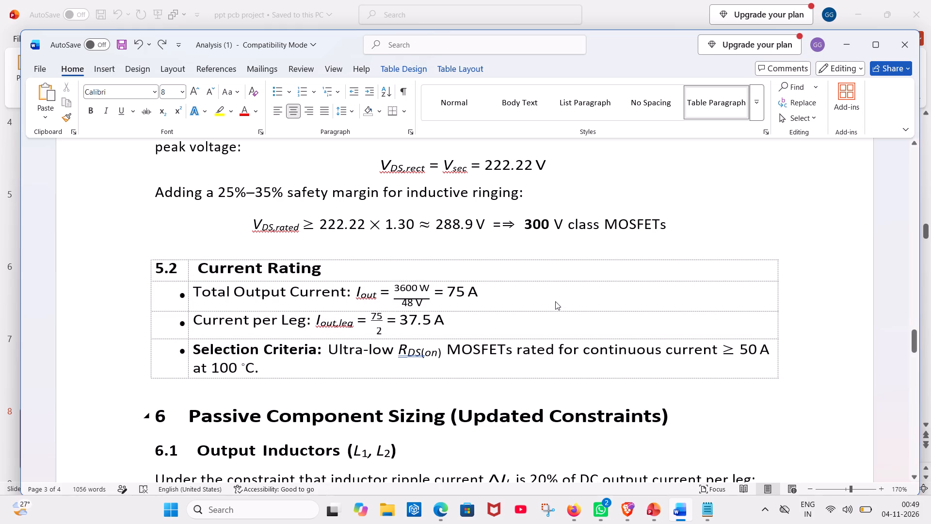
left_click(557, 315)
left_click(145, 247)
left_click(145, 247)
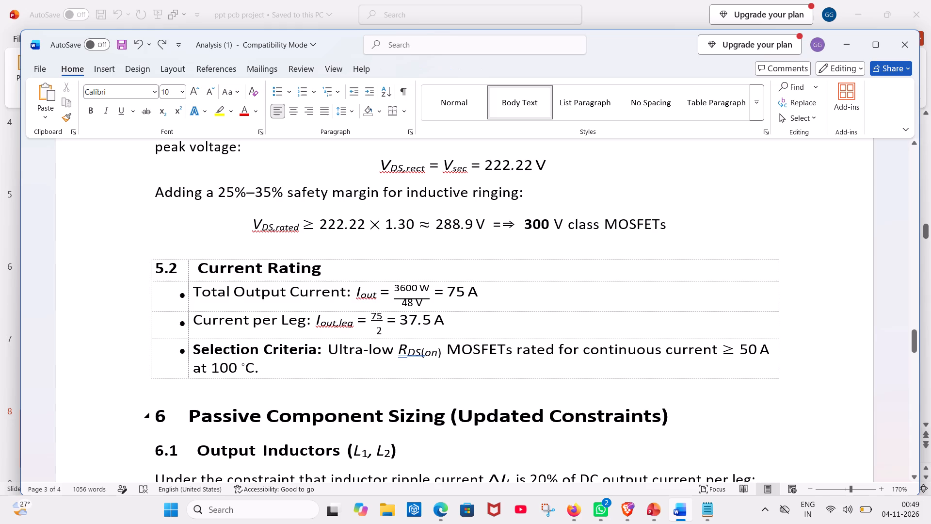
left_click(154, 260)
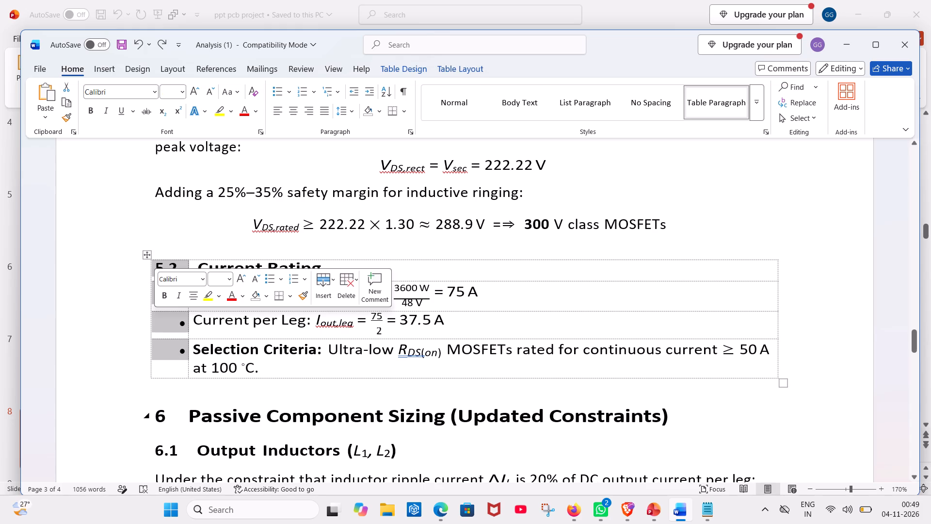
key("Delete")
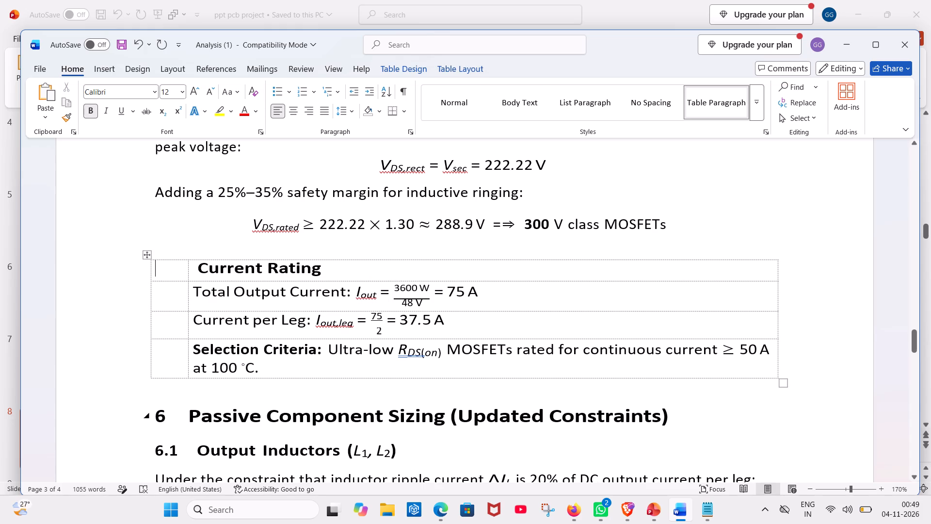
Copy the Total Output Current line with its 3600 W / 48 V fraction from Word and paste it below Current Rating on PowerPoint slide 8.
left_click_drag(195, 290, 438, 305)
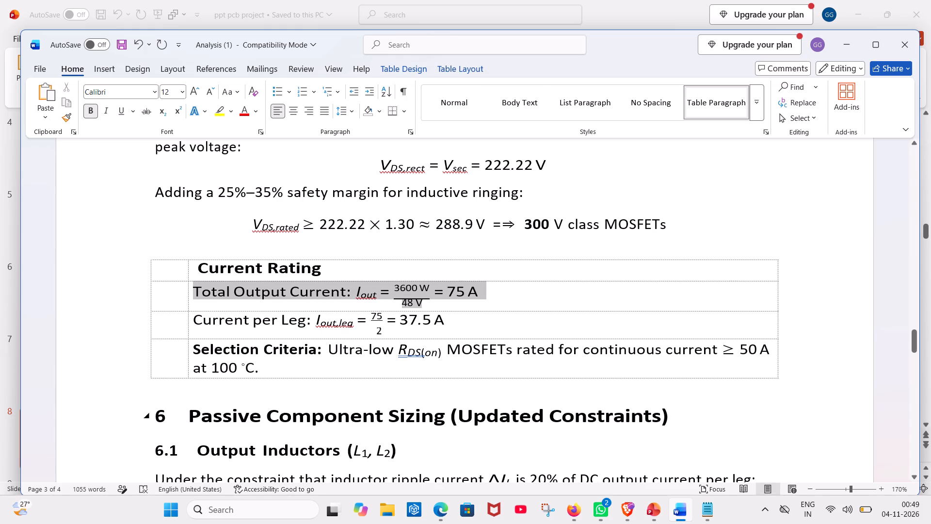
left_click_drag(438, 305, 509, 303)
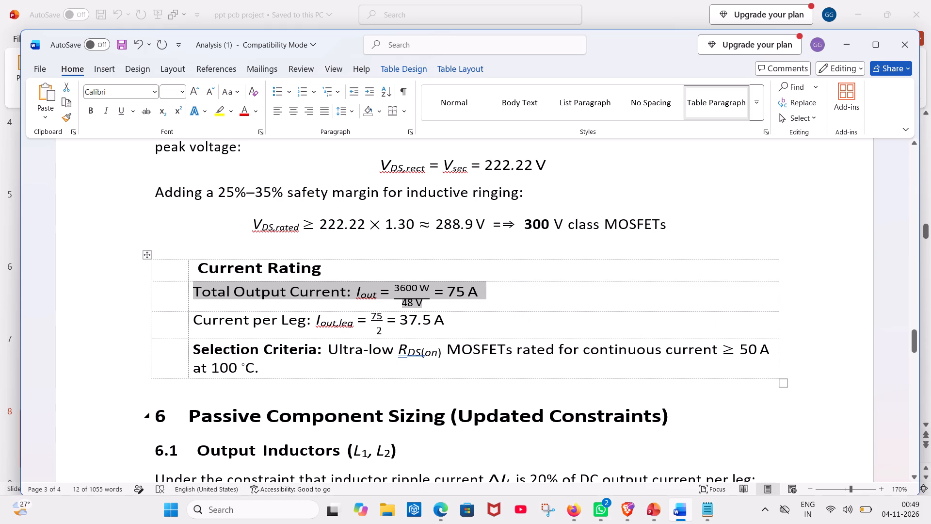
key("ctrl+v")
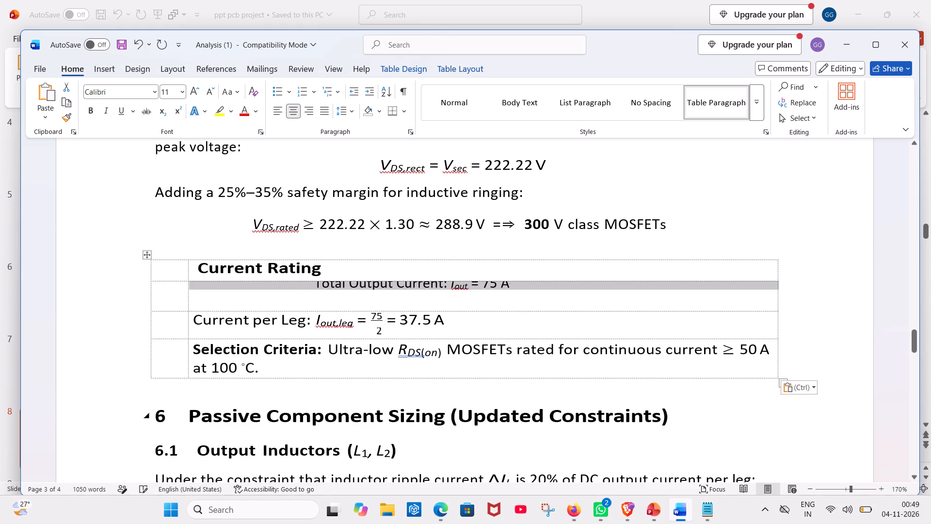
key("ctrl+z")
key("ctrl+c")
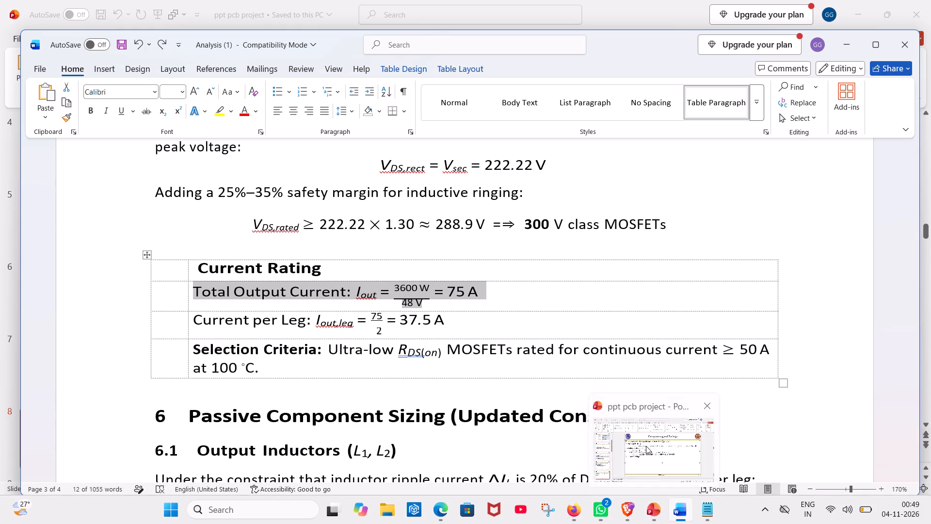
left_click(646, 446)
key("ctrl+v")
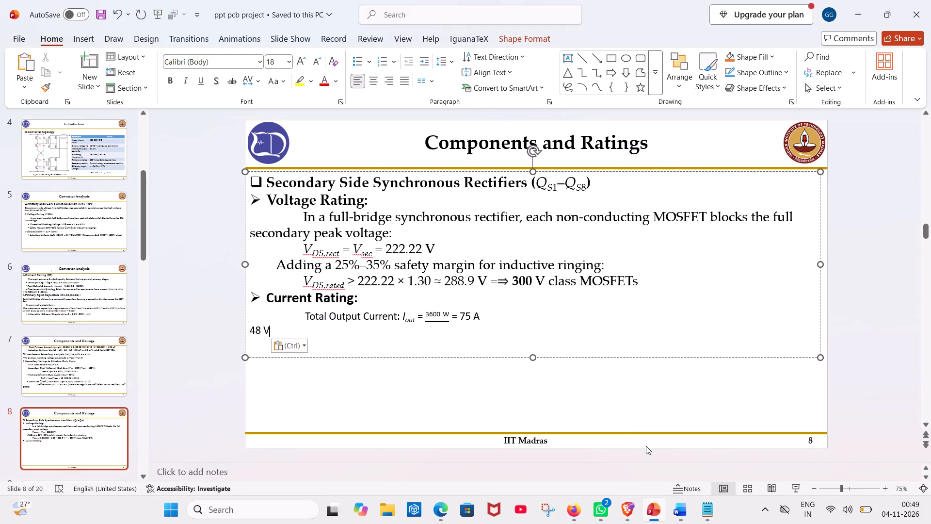
Remove the stray 48 V line and the 3600 W fraction so the Total Output Current line reads Iout = 75 A.
key("BackSpace")
key("BackSpace")
key("BackSpace")
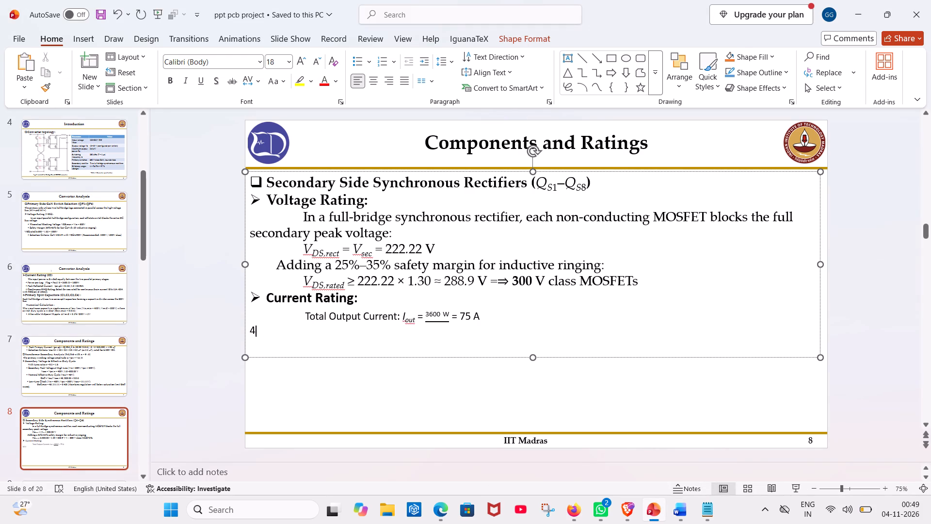
key("BackSpace")
key("BackSpace")
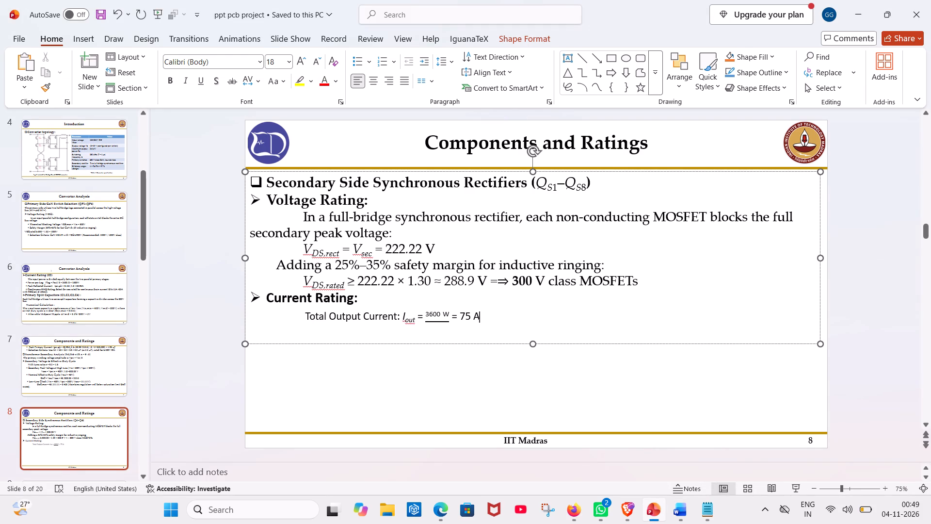
left_click(459, 320)
key("BackSpace")
key("BackSpace")
key("BackSpace")
key("BackSpace")
key("BackSpace")
key("BackSpace")
key("BackSpace")
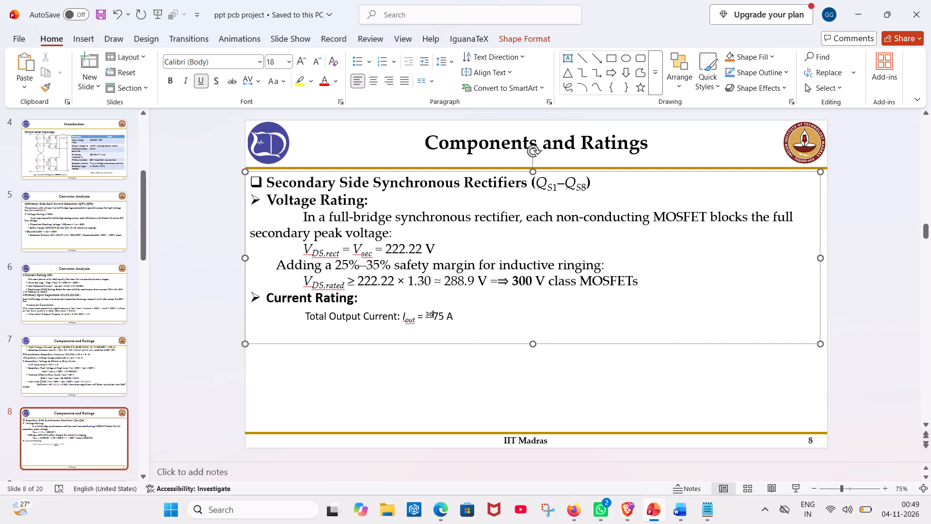
key("BackSpace")
key("BackSpace")
Copy the Current per Leg line from the Word table and paste it on an indented line below Total Output Current on slide 8.
left_click(453, 320)
key("Return")
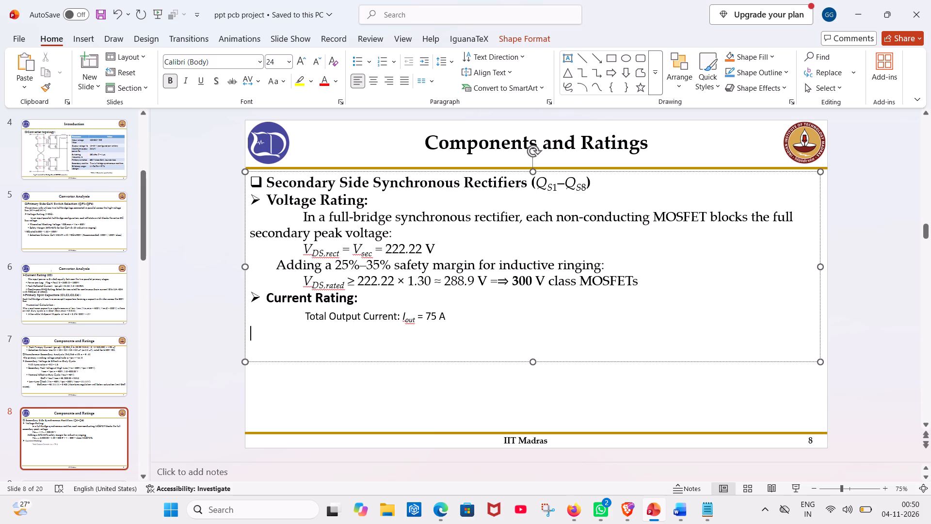
key("space")
key("space")
key("space")
key("space")
key("space")
key("space")
key("space")
key("space")
key("space")
key("space")
key("space")
key("space")
key("space")
key("space")
key("space")
key("space")
key("space")
key("space")
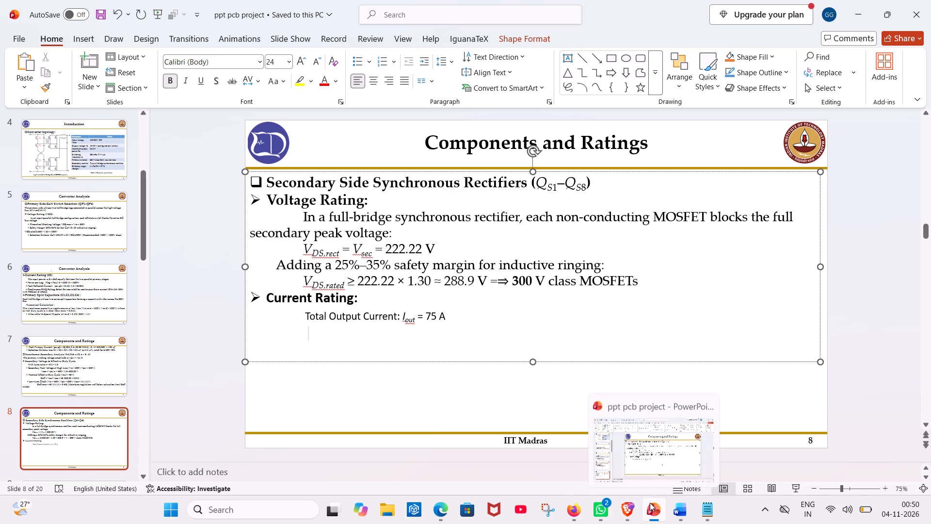
left_click(672, 481)
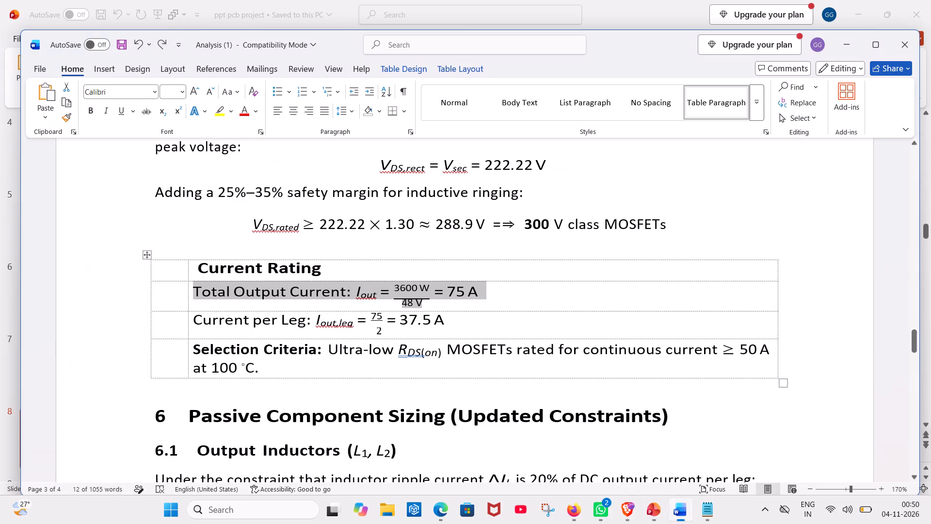
left_click(502, 327)
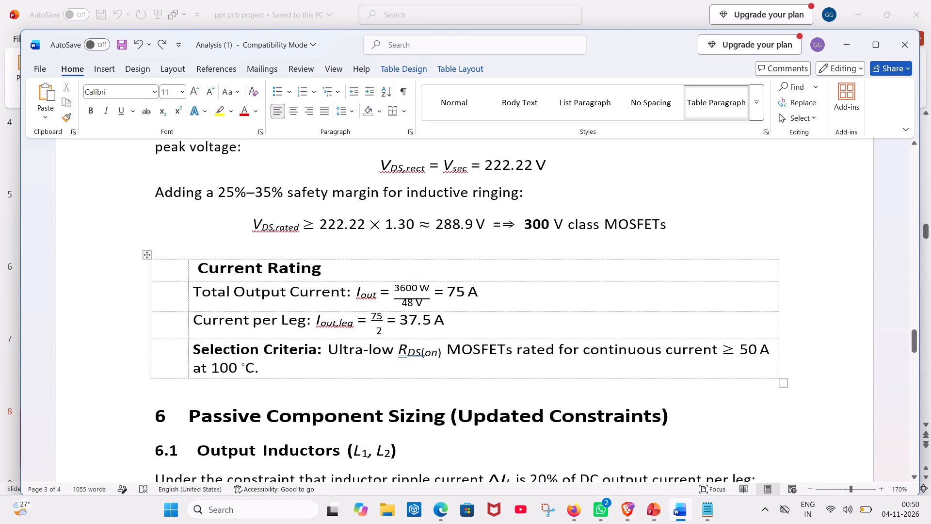
left_click_drag(451, 325, 213, 324)
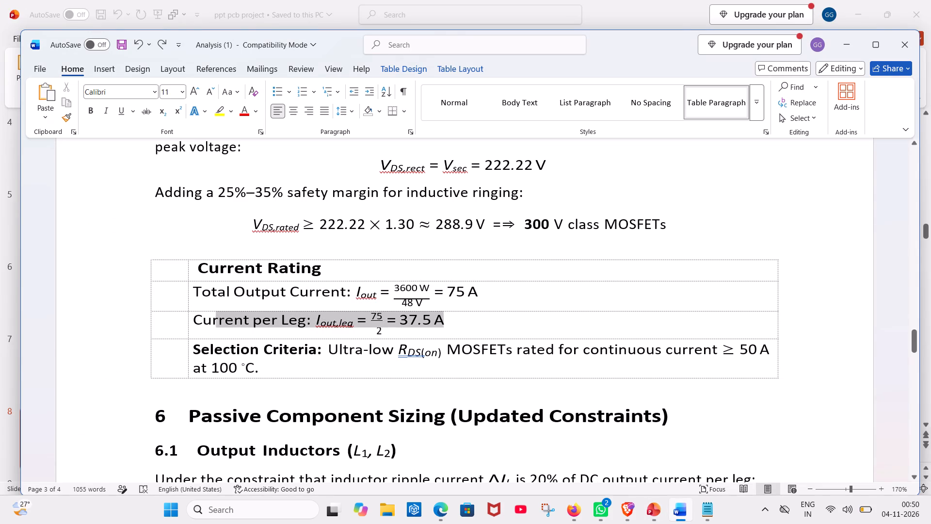
left_click_drag(213, 324, 196, 319)
left_click(196, 319)
left_click_drag(196, 319, 330, 325)
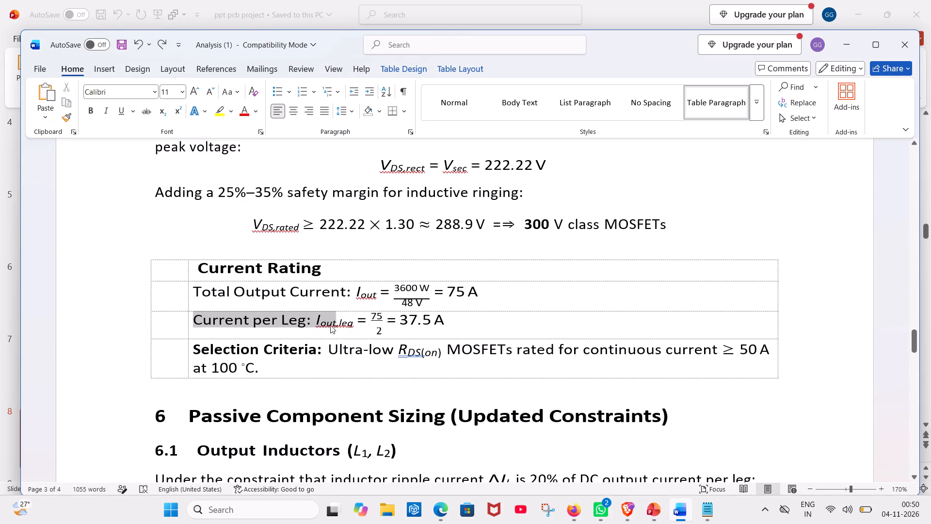
left_click_drag(330, 325, 441, 322)
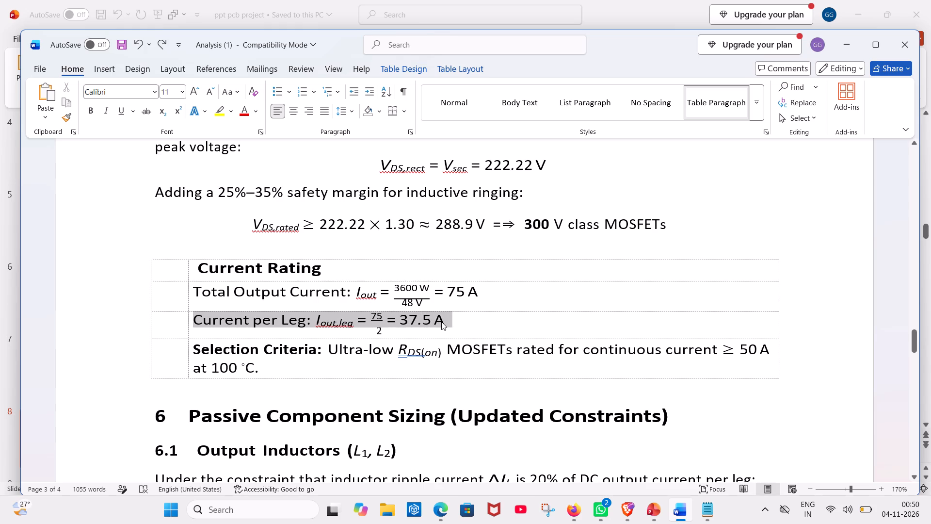
left_click_drag(441, 322, 442, 322)
key("ctrl+c")
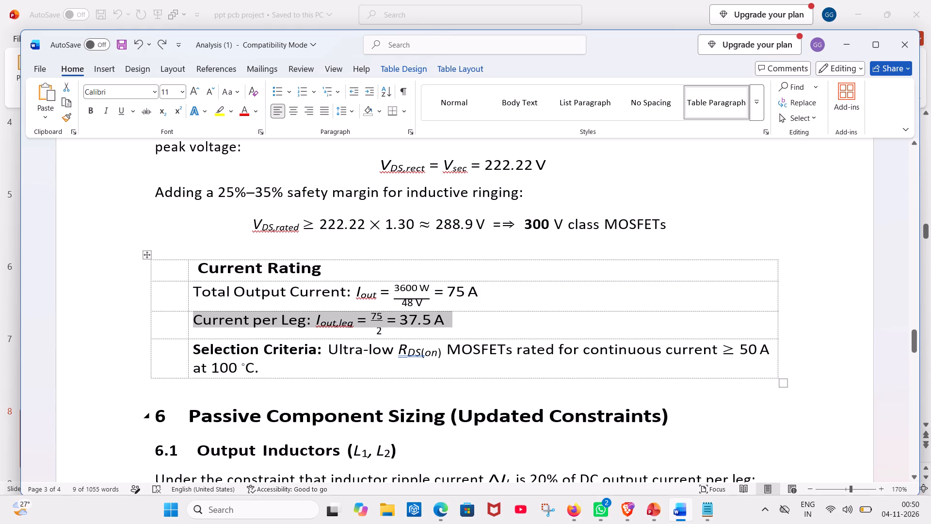
left_click(652, 438)
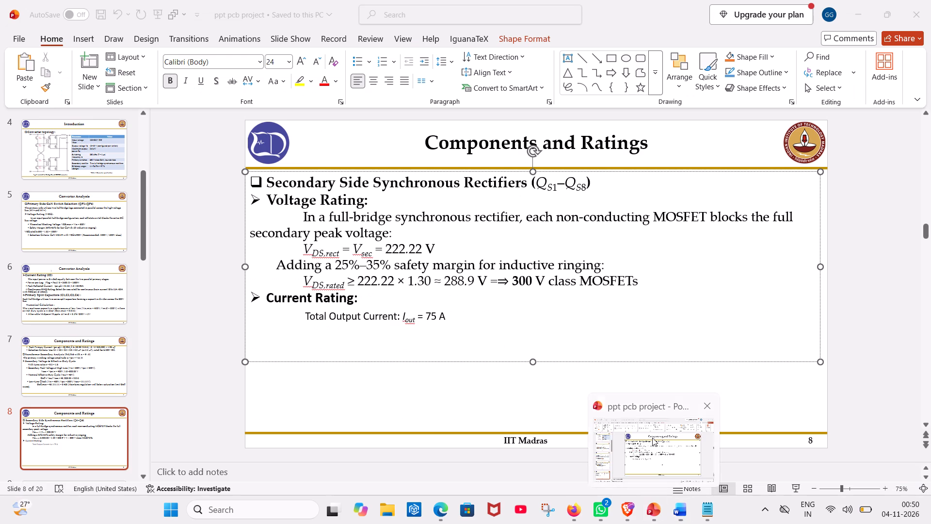
key("ctrl+v")
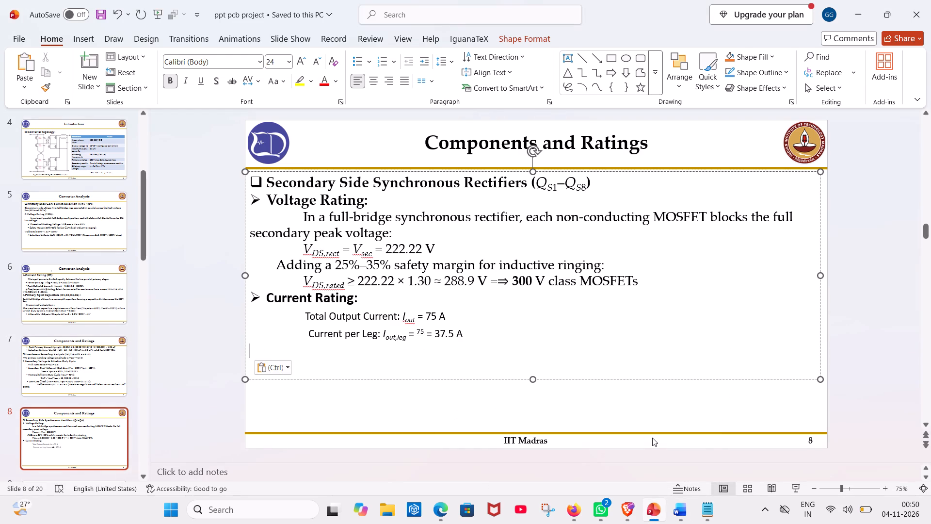
Indent the empty line below Current per Leg with spaces to match the line above.
key("space")
key("space")
key("space")
key("space")
key("space")
key("space")
key("space")
key("space")
key("space")
key("space")
key("space")
key("space")
key("space")
key("space")
key("space")
key("space")
key("space")
key("space")
key("space")
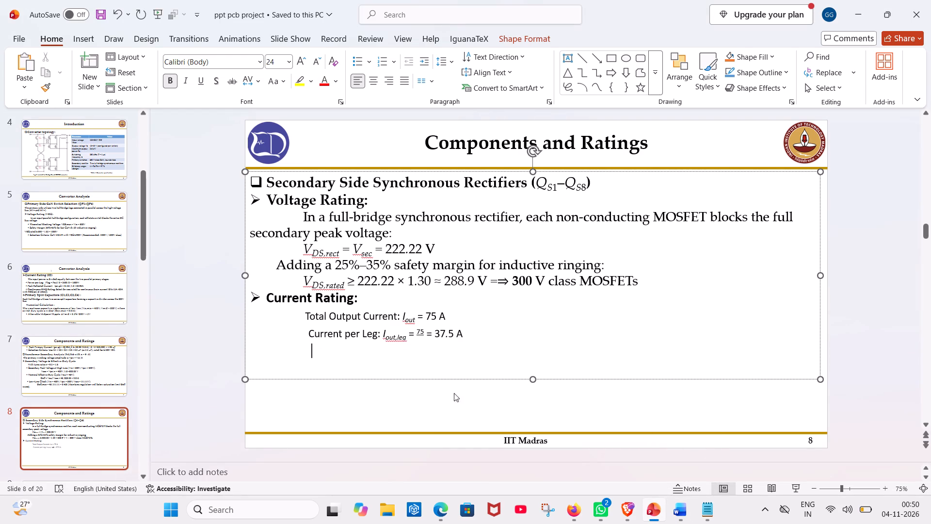
Remove the 75 fraction and its extra equals sign so the Current per Leg line reads Iout,leg = 37.5 A.
left_click(430, 339)
key("BackSpace")
key("BackSpace")
key("BackSpace")
key("BackSpace")
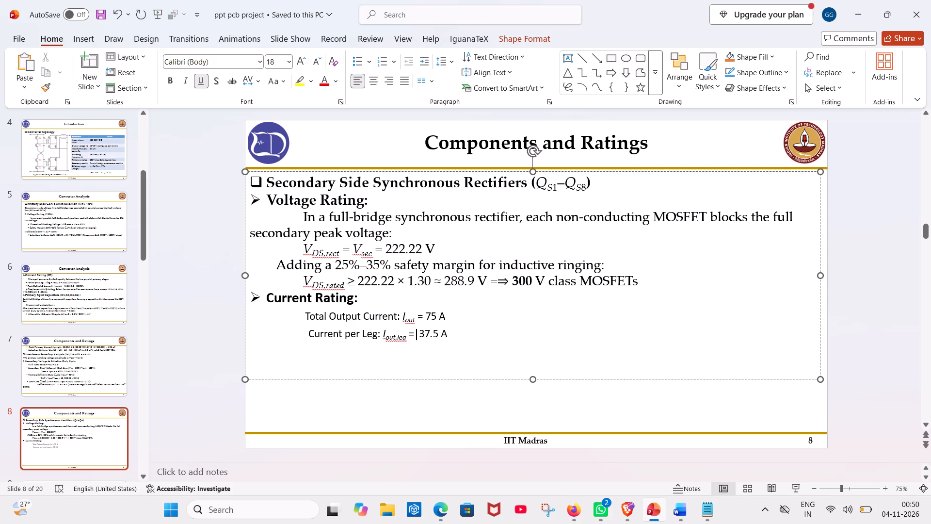
Copy the Selection Criteria sentence from the Word table and paste it on the indented line below Current per Leg on slide 8.
left_click(311, 349)
left_click(674, 466)
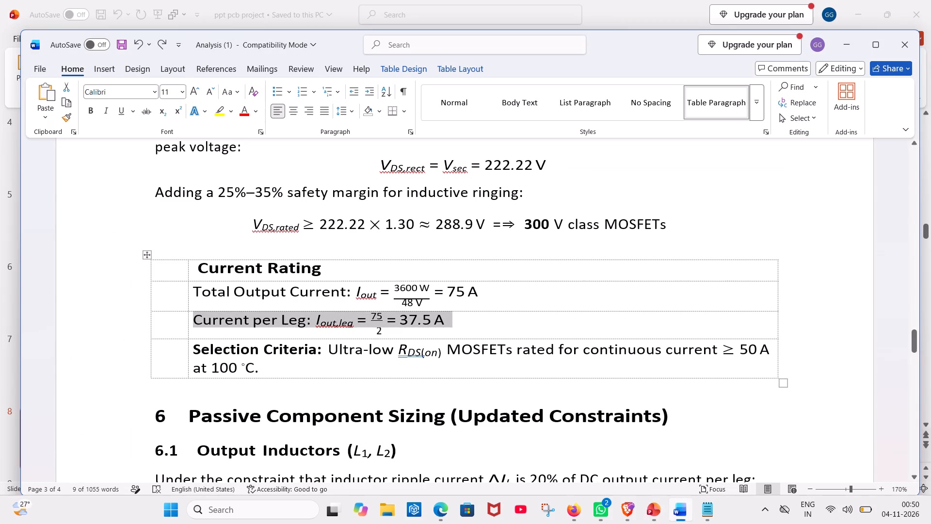
left_click_drag(198, 351, 201, 351)
left_click_drag(201, 351, 261, 372)
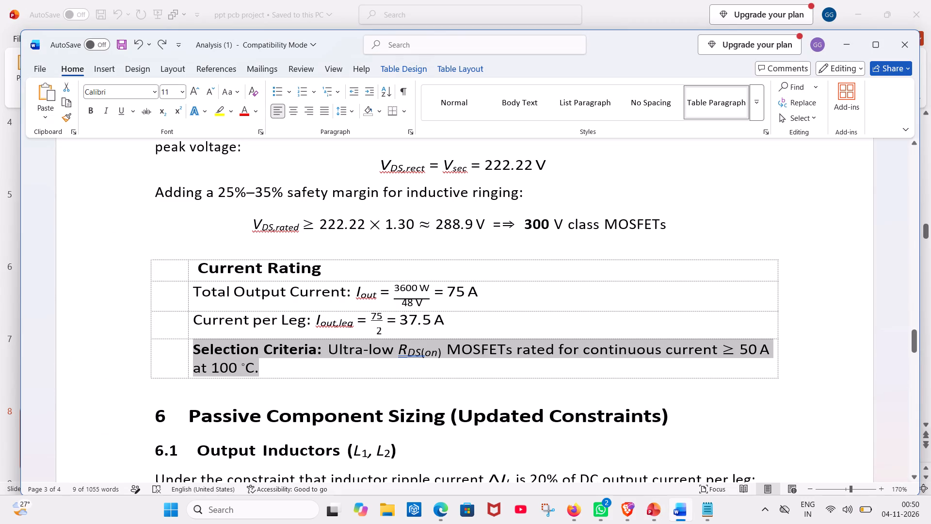
left_click_drag(261, 372, 263, 372)
key("ctrl+c")
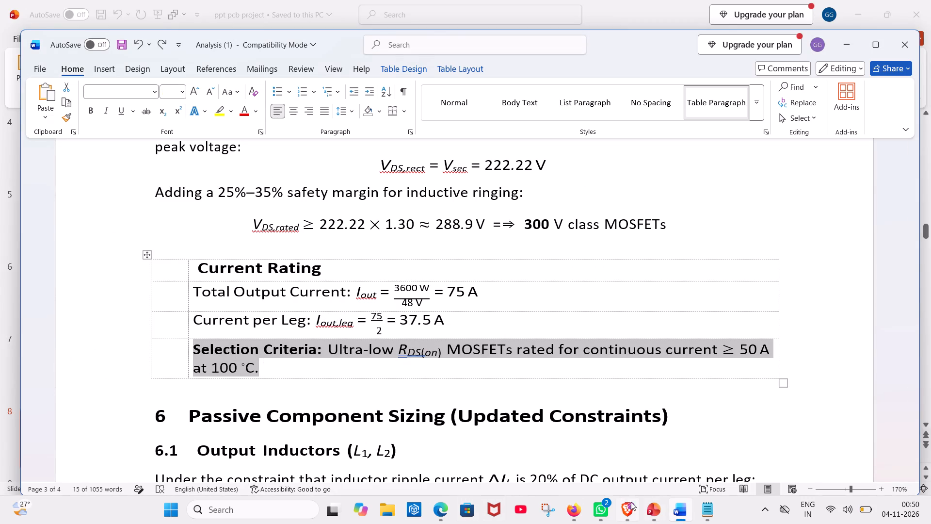
left_click(649, 449)
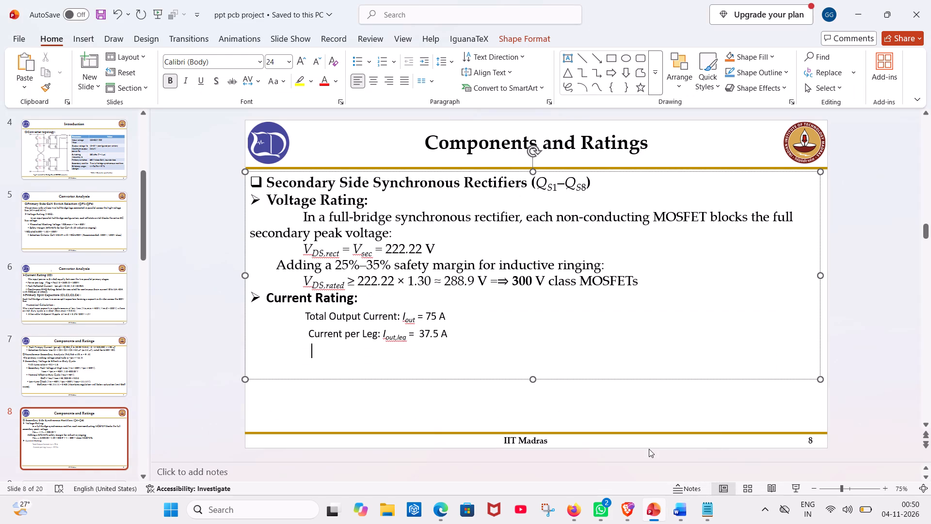
key("ctrl+v")
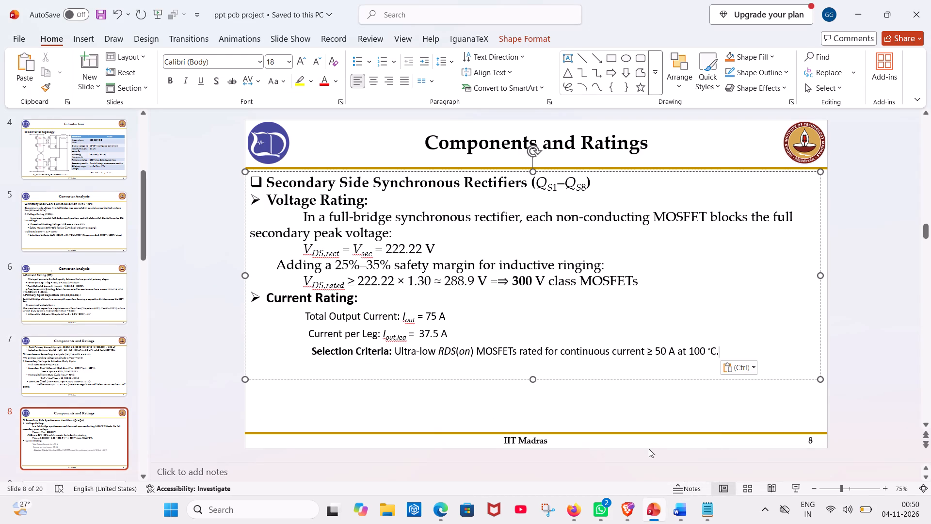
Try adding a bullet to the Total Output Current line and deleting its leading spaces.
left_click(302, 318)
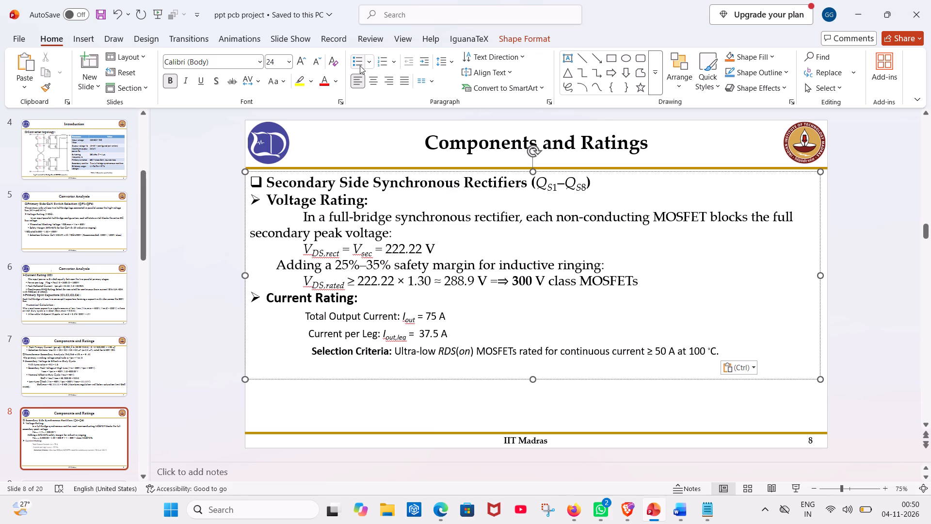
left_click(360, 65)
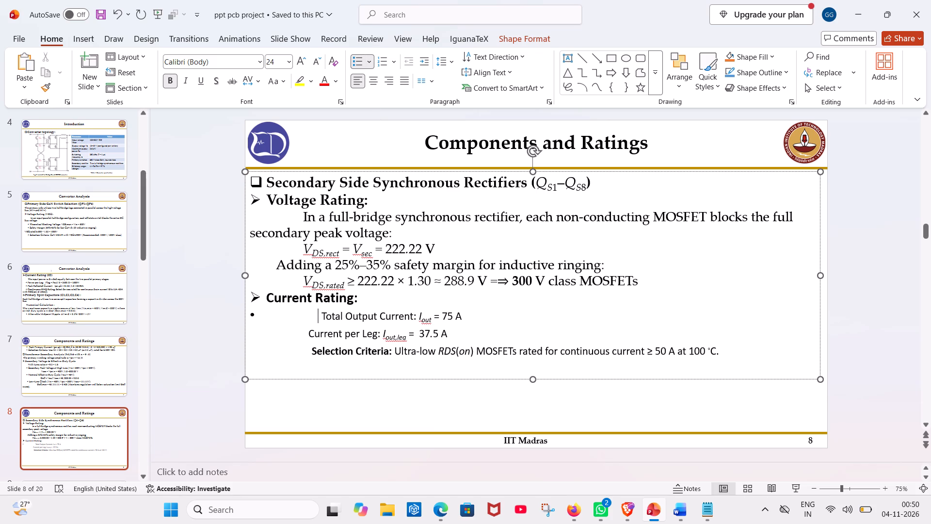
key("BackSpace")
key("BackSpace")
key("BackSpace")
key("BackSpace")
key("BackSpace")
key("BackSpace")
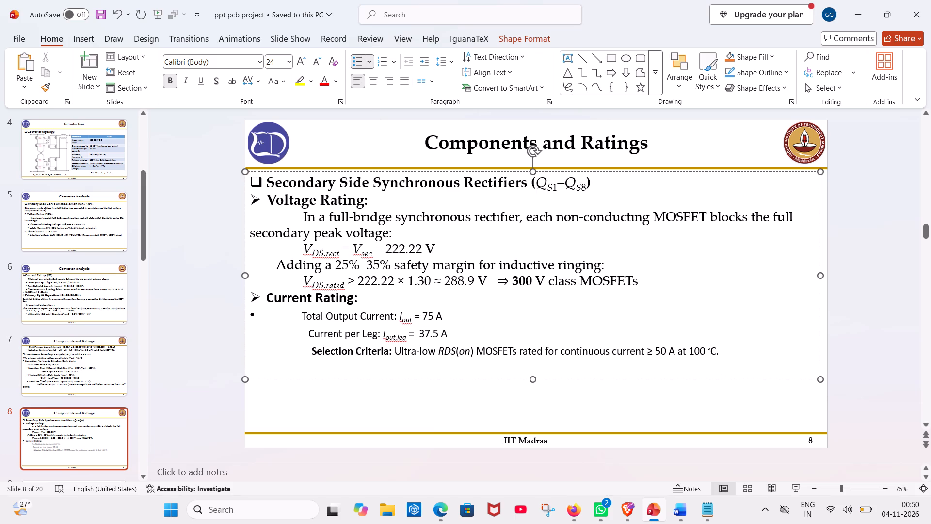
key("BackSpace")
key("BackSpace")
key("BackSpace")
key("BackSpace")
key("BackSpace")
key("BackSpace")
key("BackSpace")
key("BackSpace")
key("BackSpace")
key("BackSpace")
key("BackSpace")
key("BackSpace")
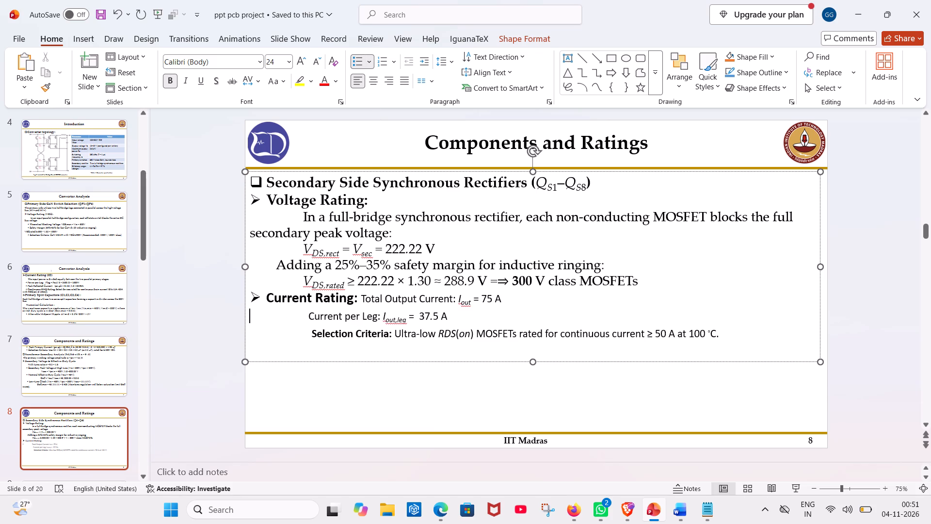
Put Total Output Current back on its own unbulleted line below Current Rating, indented with spaces to align with Current per Leg.
key("Return")
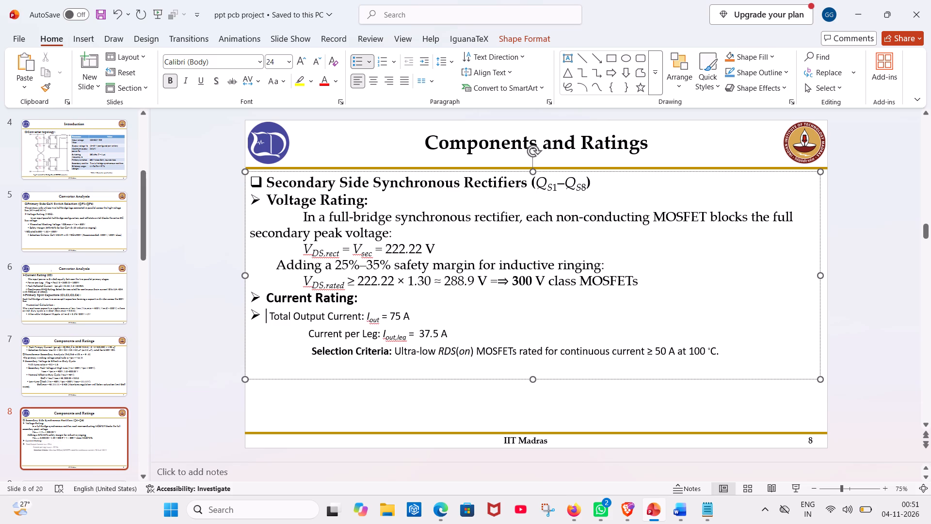
key("BackSpace")
key("space")
key("space")
key("space")
key("space")
key("space")
key("space")
key("space")
key("space")
key("space")
key("space")
key("space")
key("space")
key("space")
key("space")
key("space")
key("space")
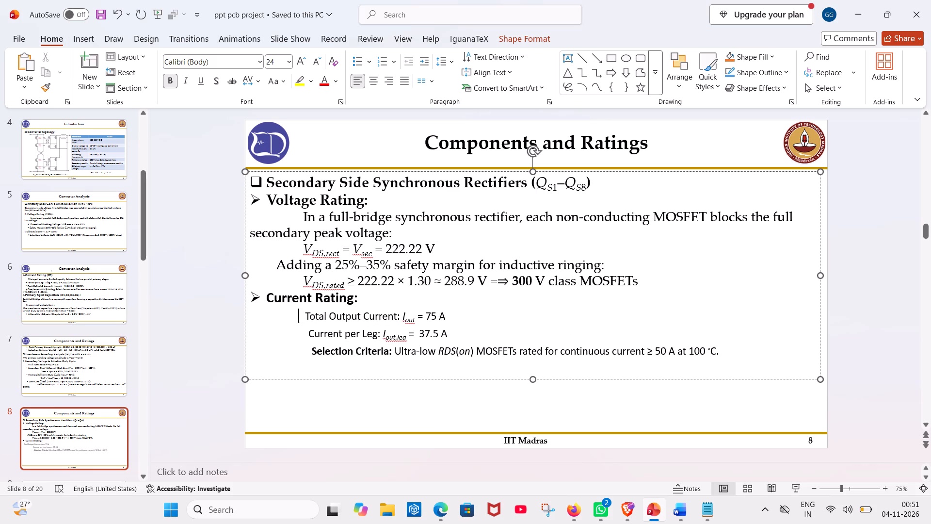
key("space")
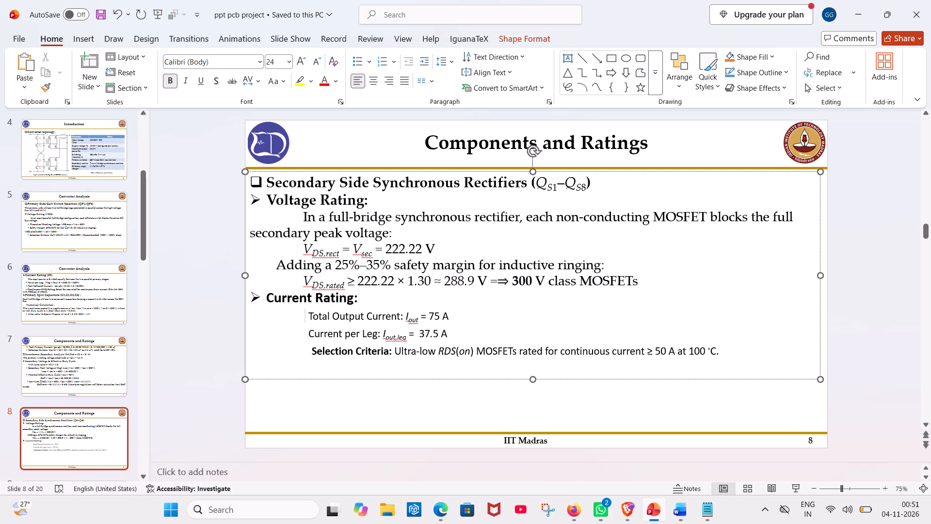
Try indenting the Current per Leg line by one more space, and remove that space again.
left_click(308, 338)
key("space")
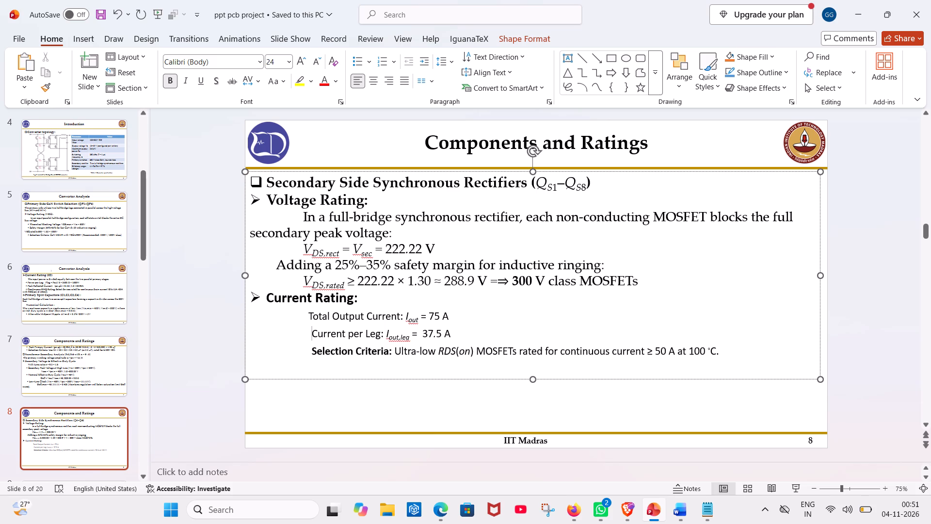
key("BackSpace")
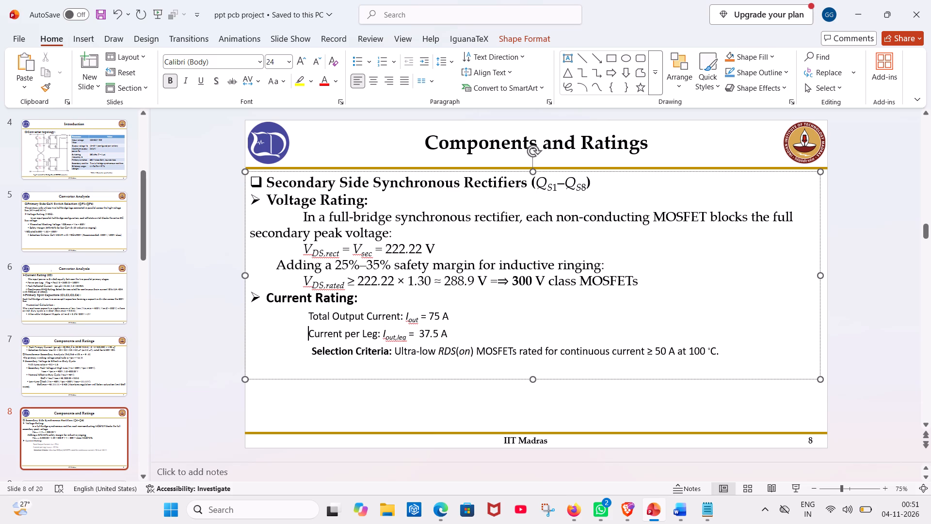
Remove the extra leading space before Selection Criteria on slide 8 to align it with the Current per Leg line.
left_click(310, 353)
key("BackSpace")
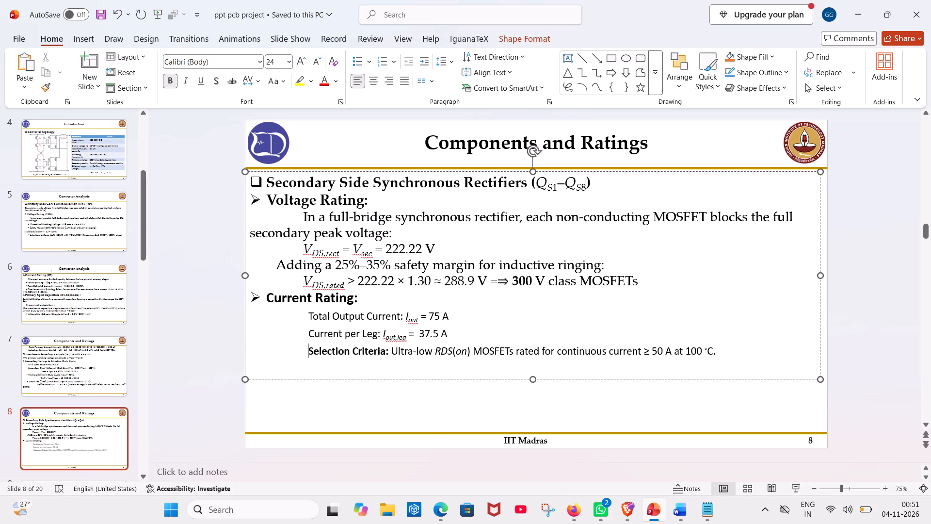
Set the font size of the Total Output Current, Current per Leg and Selection Criteria lines to 22.
left_click_drag(306, 318, 473, 368)
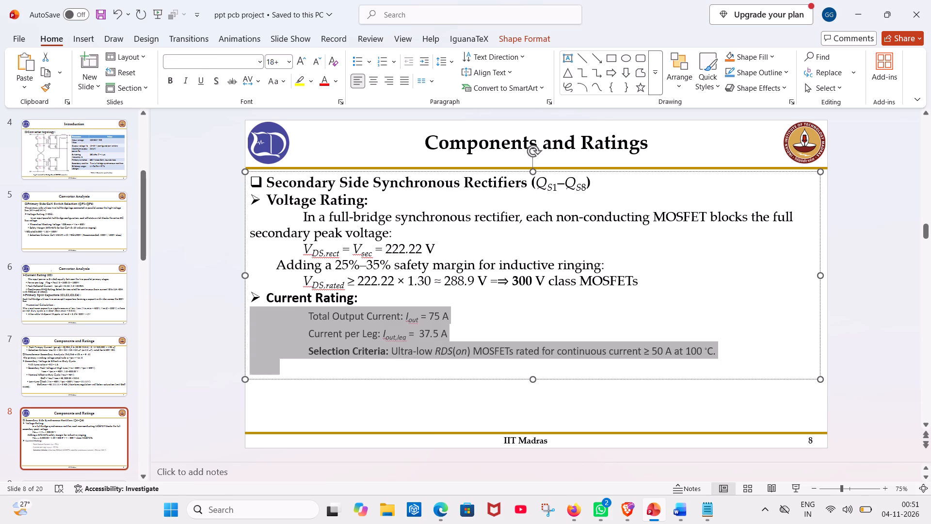
left_click_drag(473, 368, 722, 340)
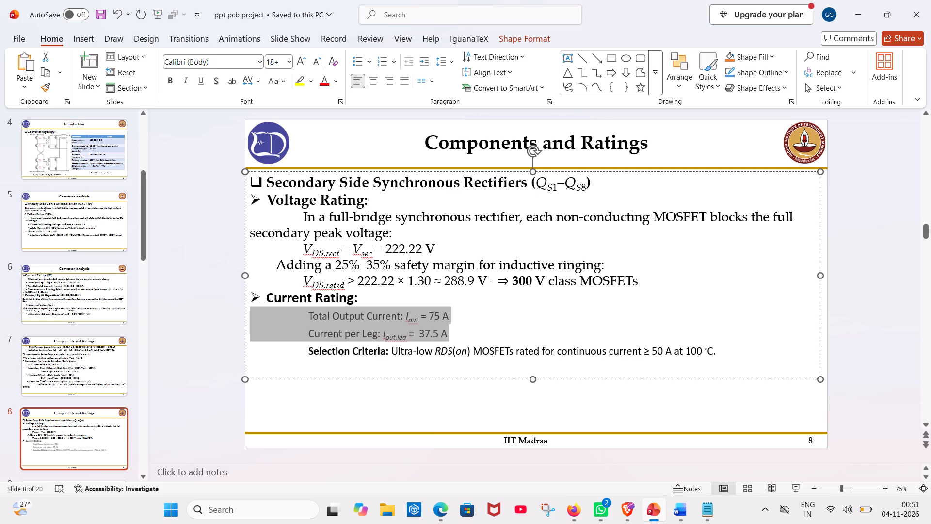
left_click_drag(722, 340, 710, 360)
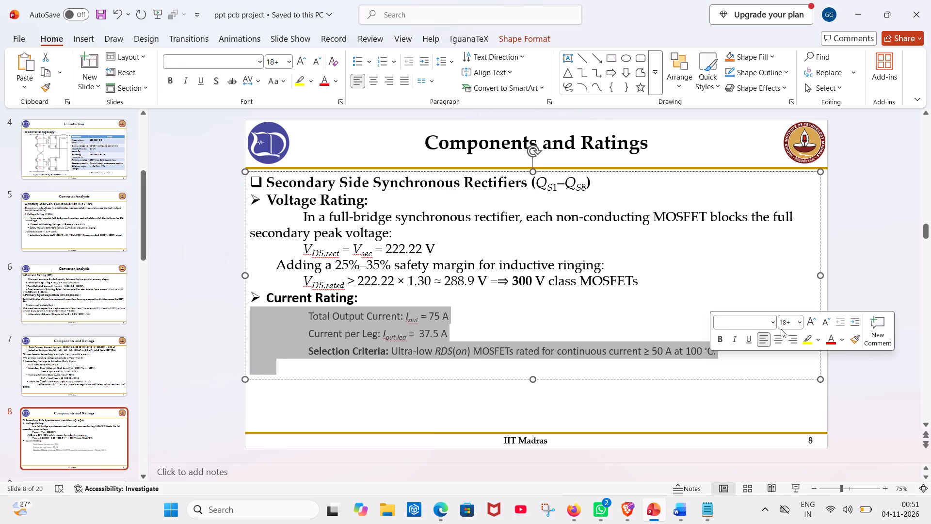
left_click(789, 320)
type("22")
key("Return")
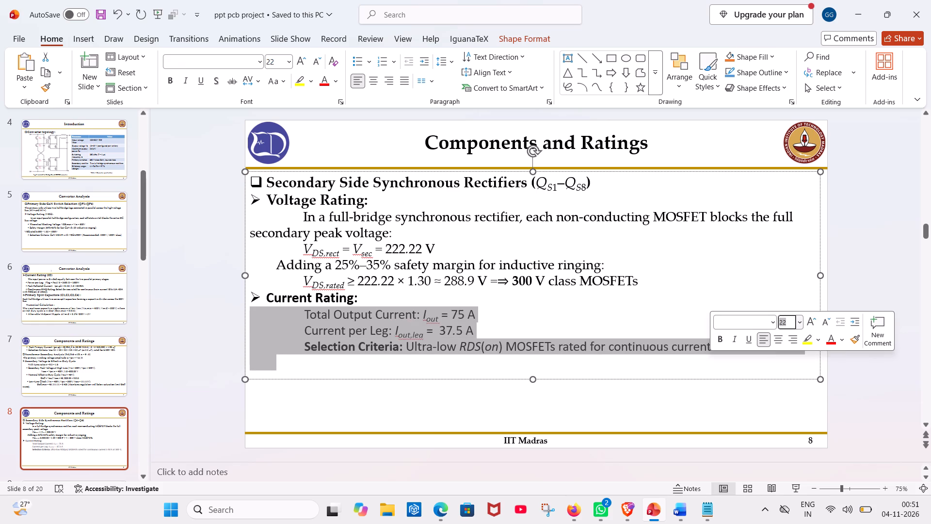
Apply the Voltage Rating paragraph's Palatino Linotype font to the whole Current Rating section, from its heading through Selection Criteria.
left_click_drag(465, 226, 514, 218)
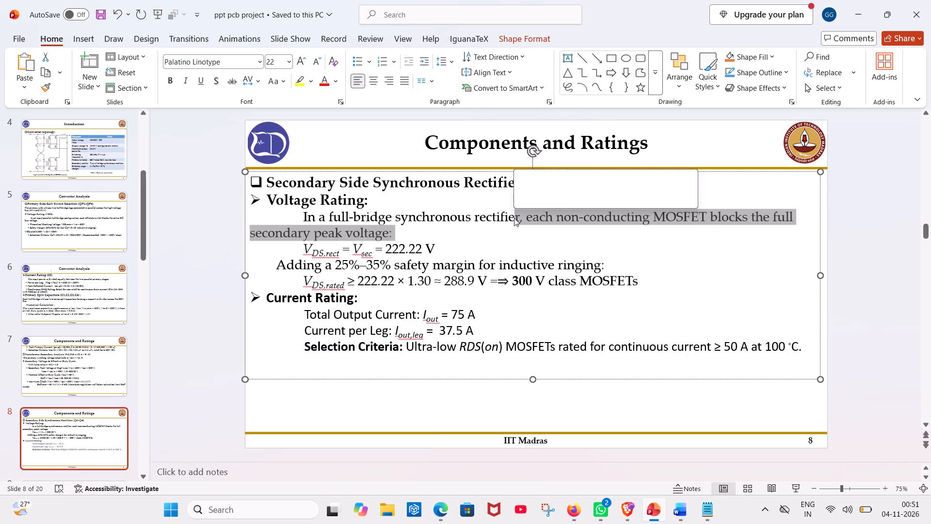
left_click(557, 182)
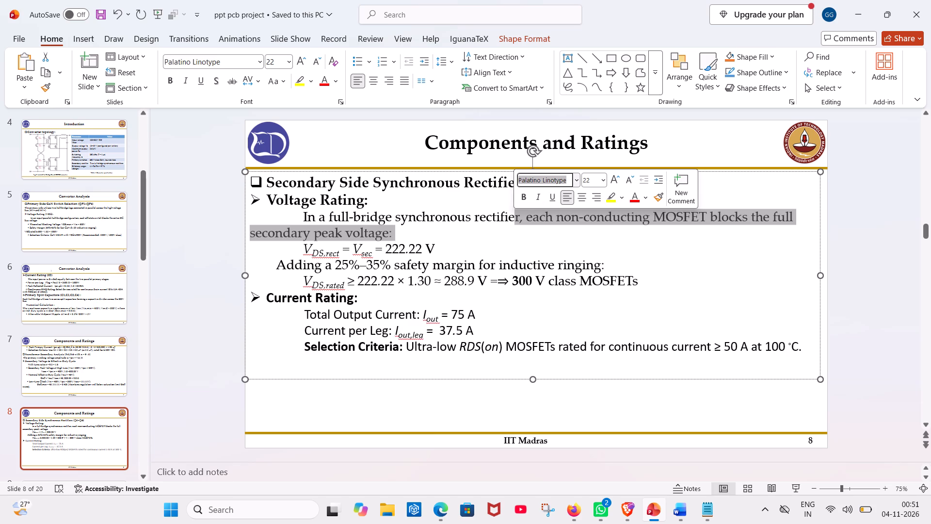
key("ctrl+c")
left_click_drag(271, 302, 636, 335)
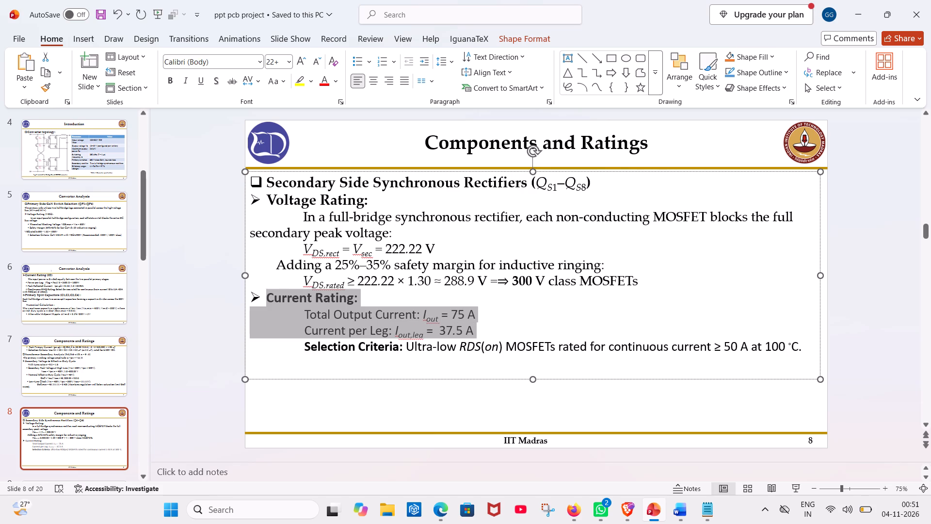
left_click_drag(636, 335, 747, 373)
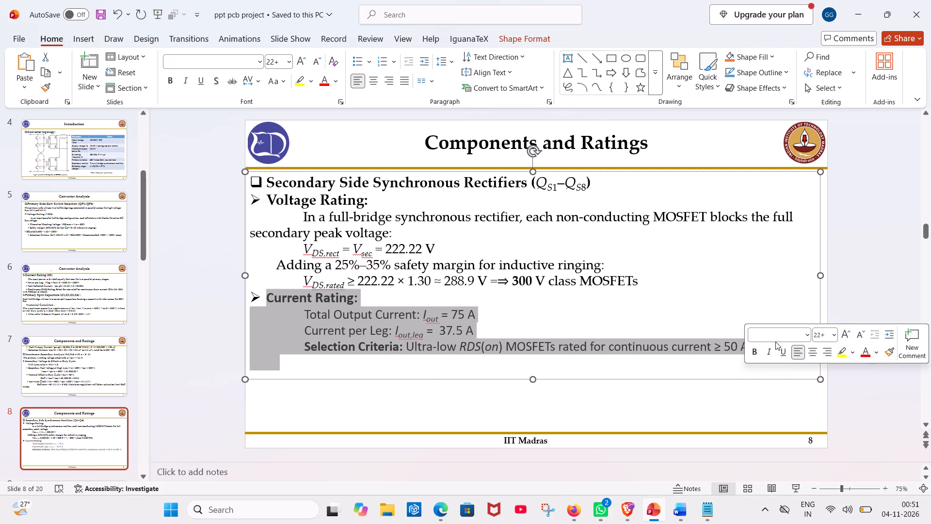
left_click(775, 342)
left_click(777, 340)
left_click(781, 334)
key("ctrl+v")
key("Return")
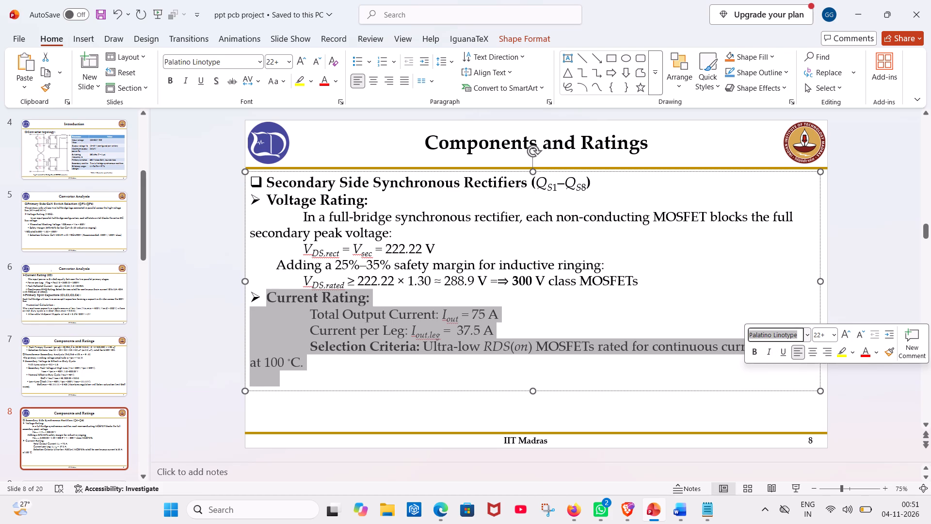
left_click(305, 309)
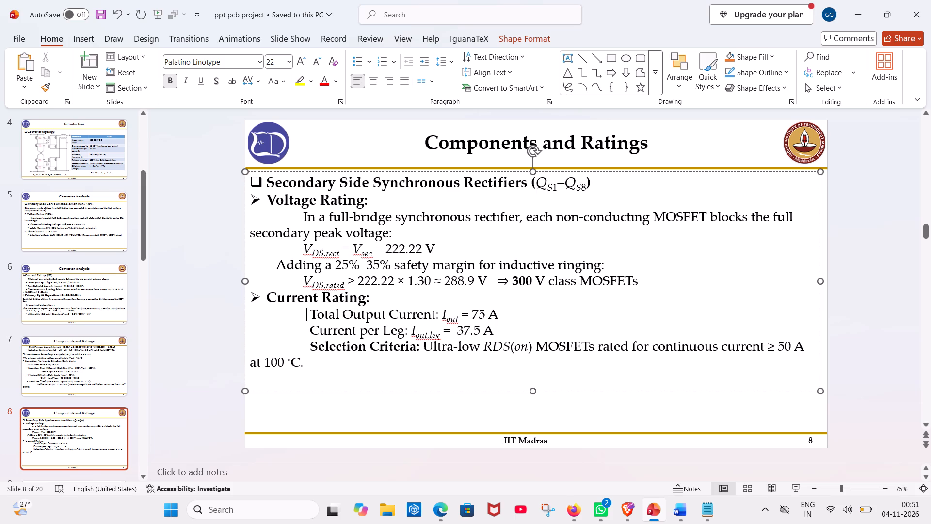
left_click(310, 316)
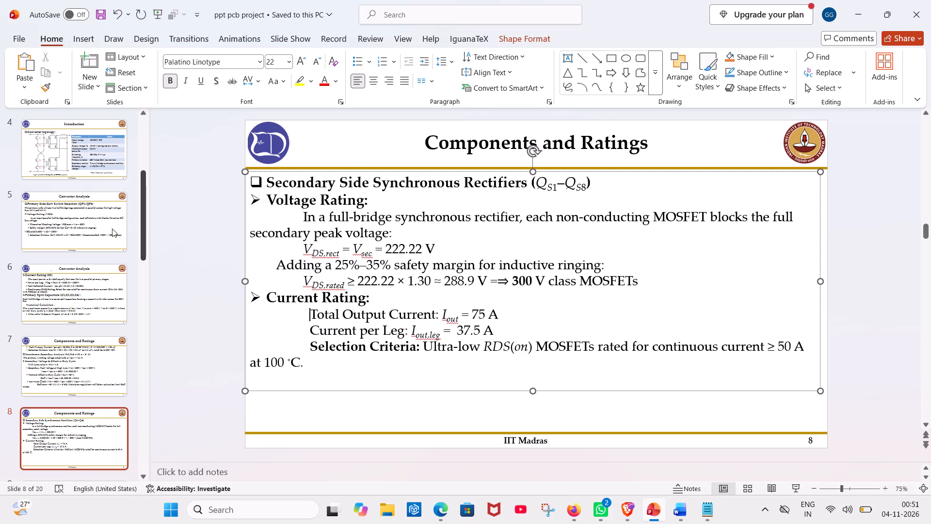
On slide 5, widen the Primary Side GaN Switch Selection text box on both sides to span the slide's full width.
left_click(94, 218)
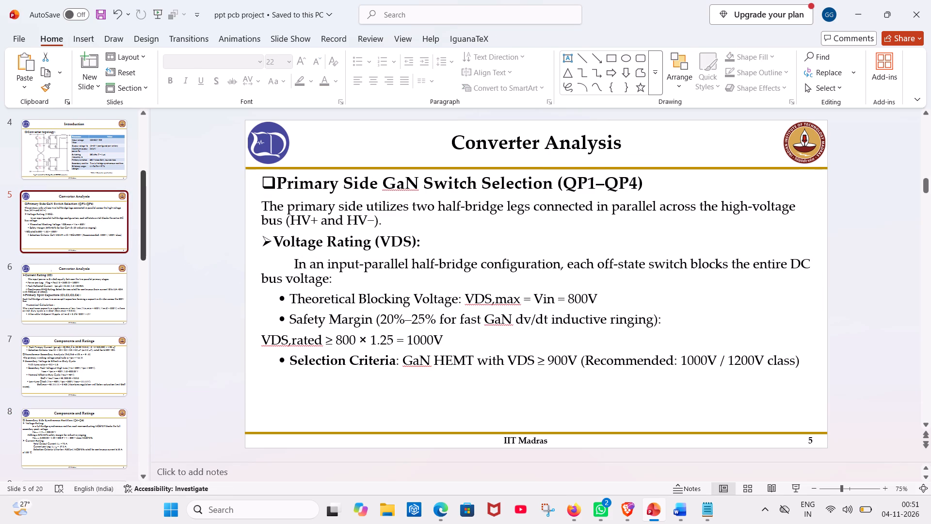
left_click(285, 301)
left_click(283, 305)
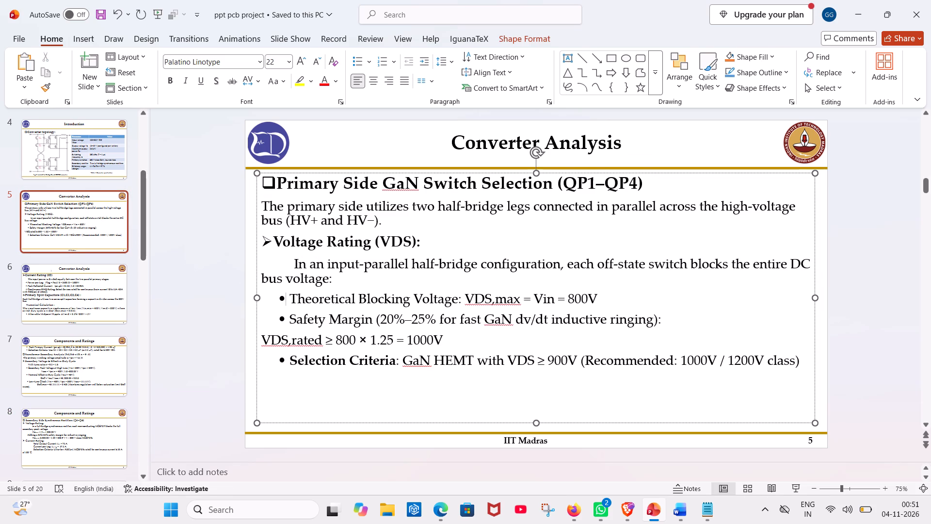
left_click_drag(258, 298, 254, 299)
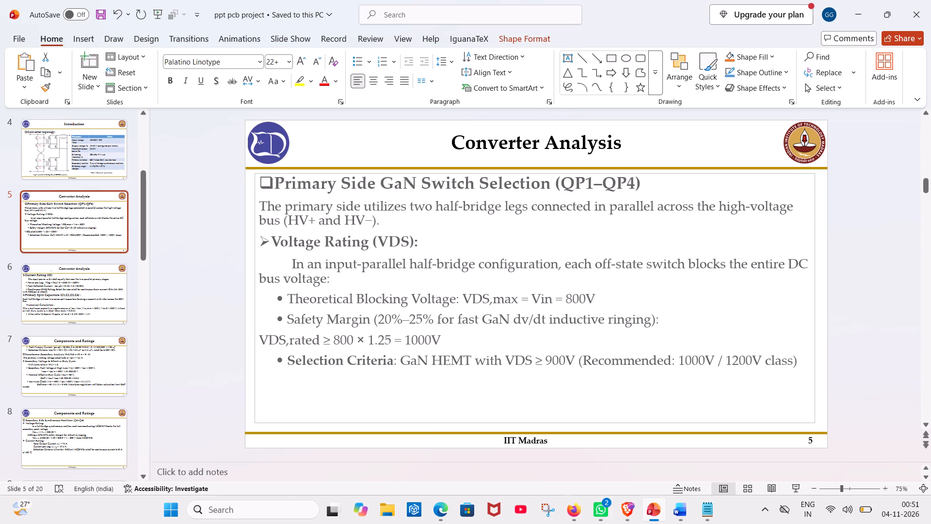
left_click_drag(254, 299, 246, 301)
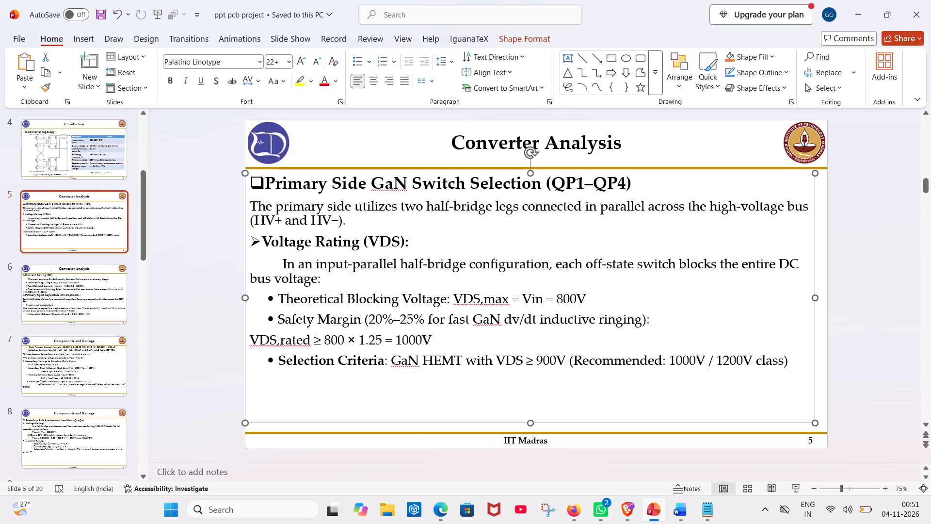
left_click_drag(817, 295, 820, 295)
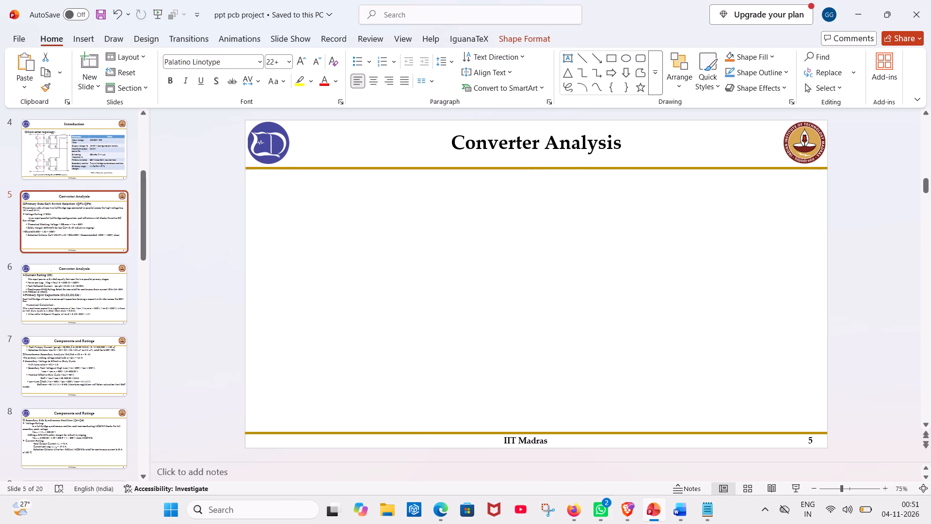
left_click_drag(820, 295, 827, 294)
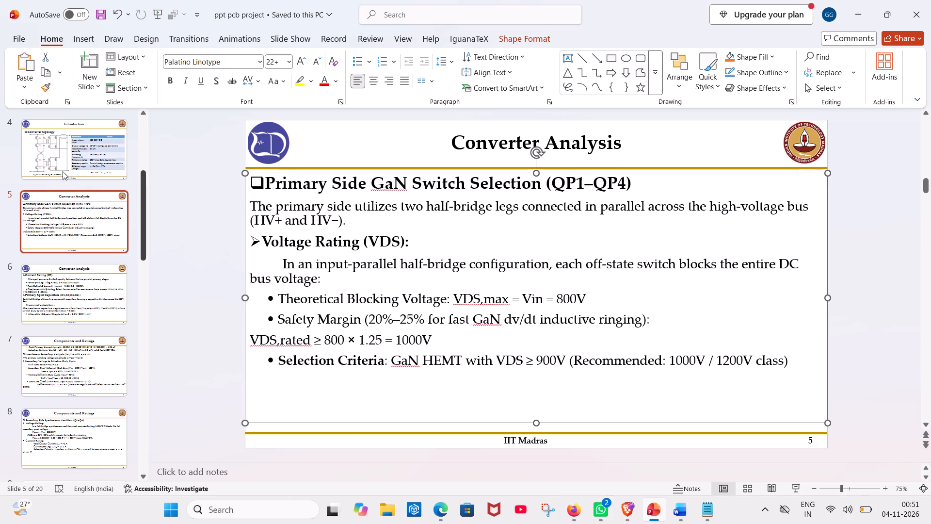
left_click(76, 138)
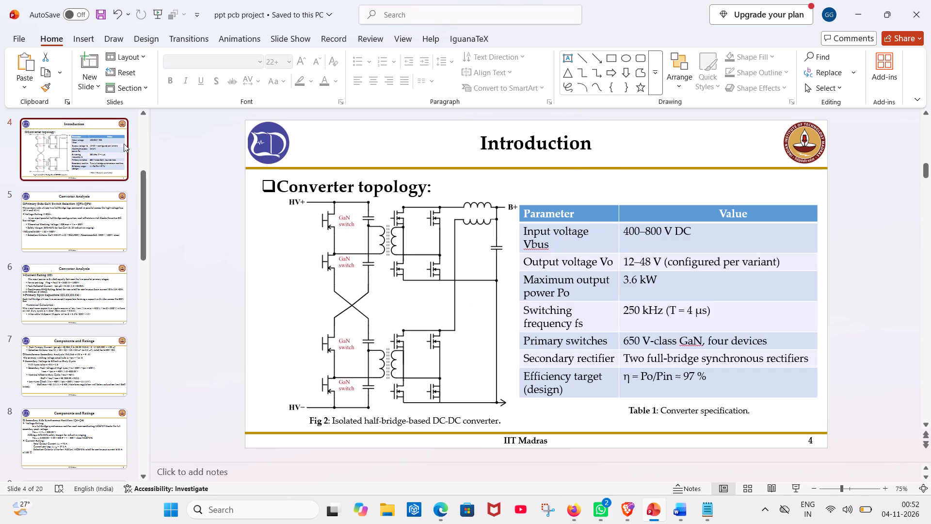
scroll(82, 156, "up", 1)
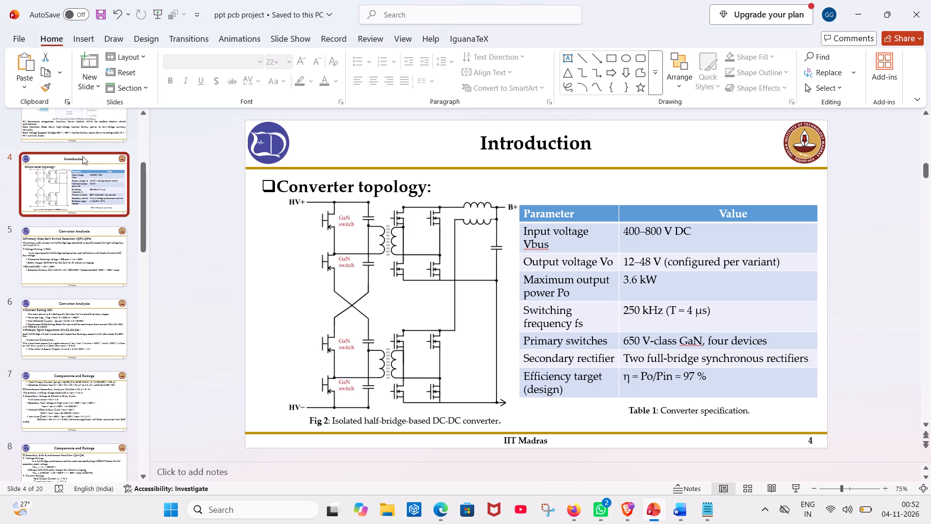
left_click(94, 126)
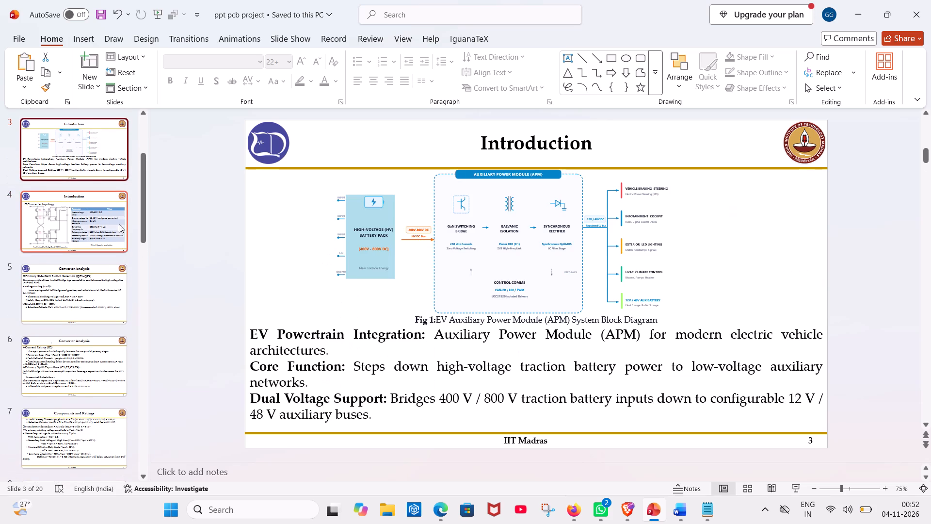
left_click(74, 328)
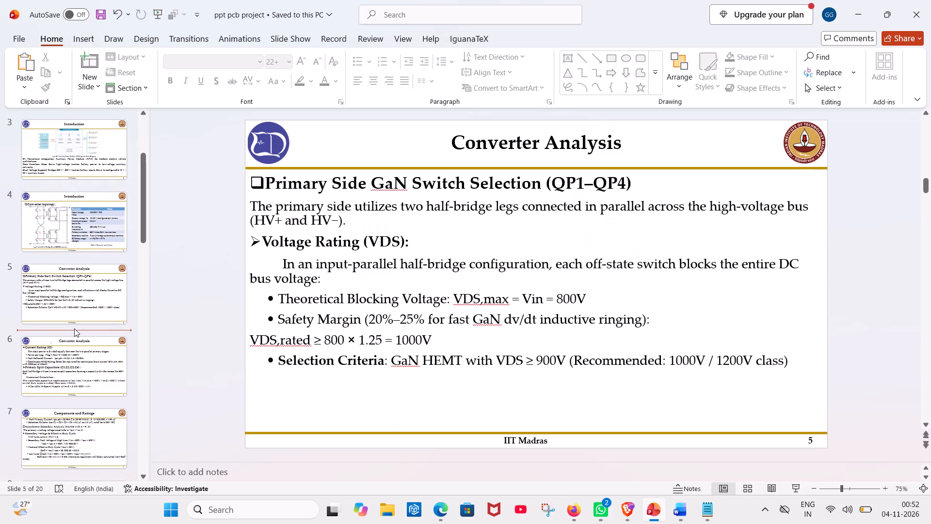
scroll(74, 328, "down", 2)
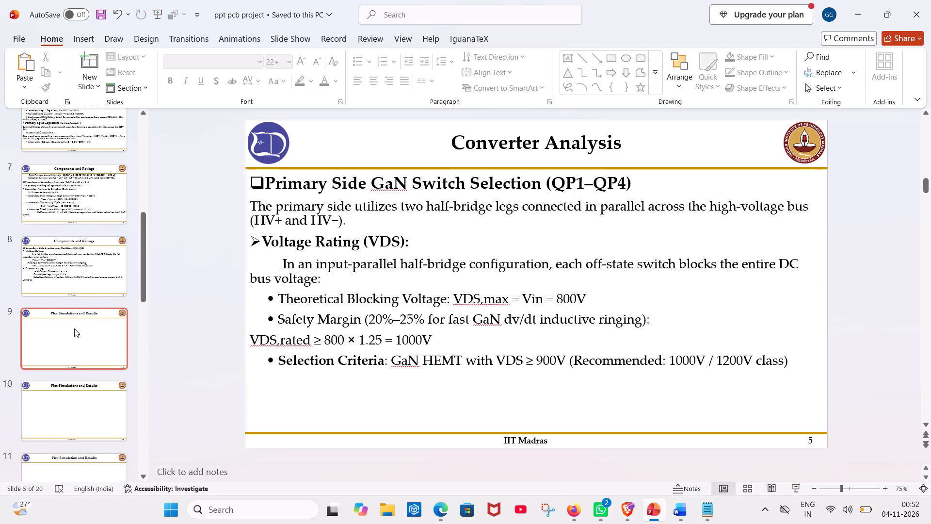
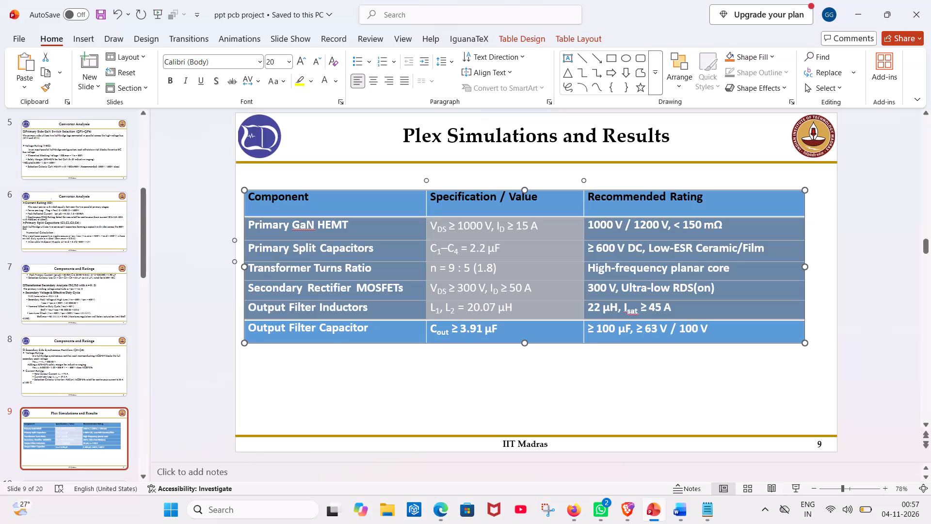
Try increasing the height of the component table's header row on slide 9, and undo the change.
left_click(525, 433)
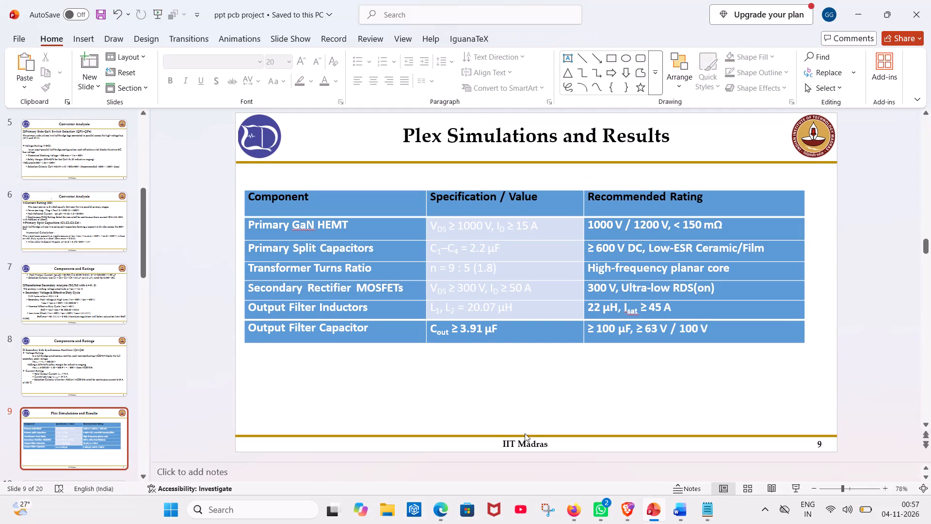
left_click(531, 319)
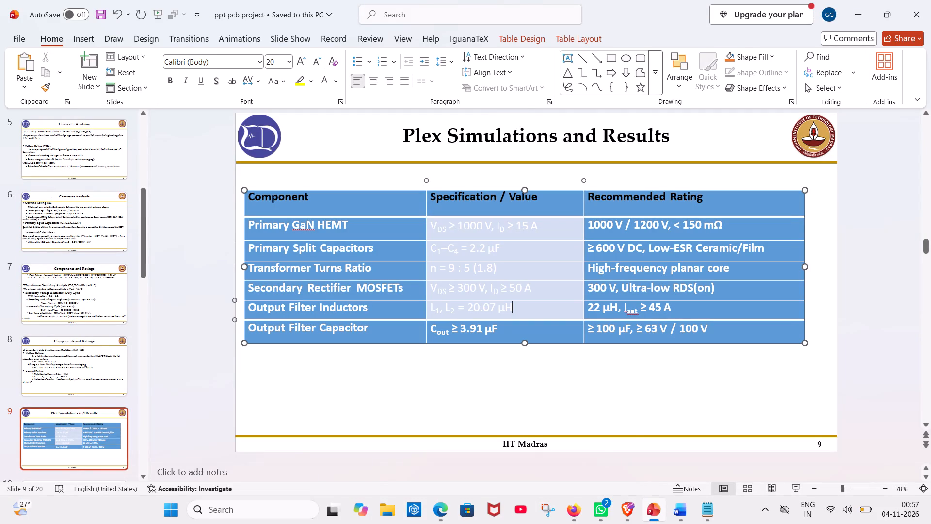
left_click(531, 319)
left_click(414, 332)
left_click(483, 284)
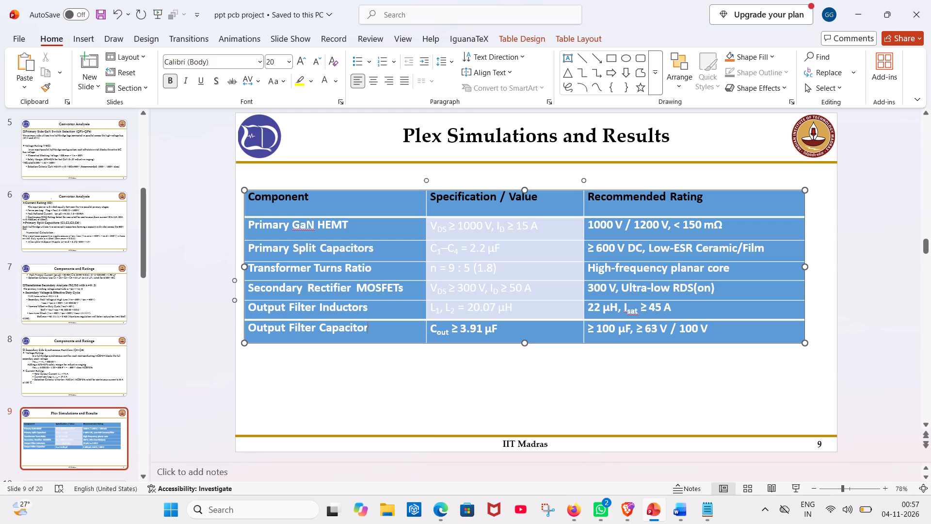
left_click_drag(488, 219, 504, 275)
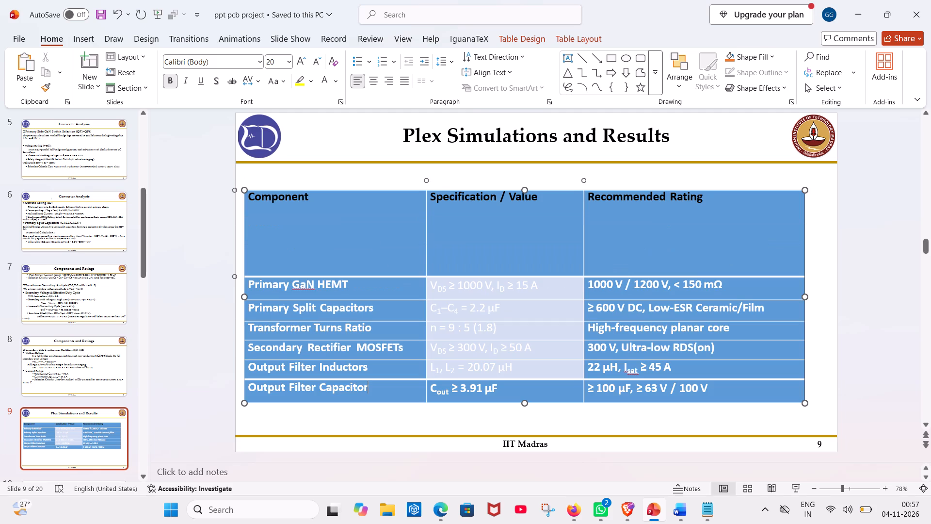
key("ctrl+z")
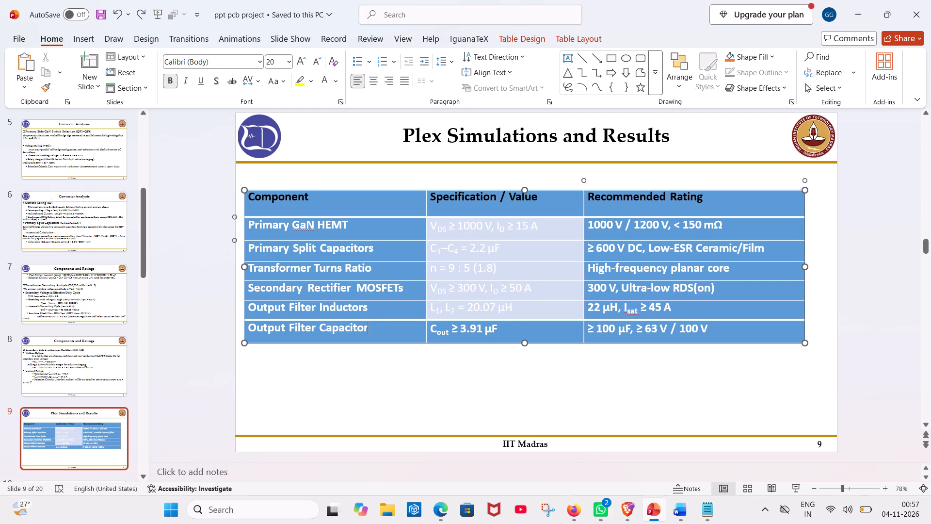
Fill the Primary Split Capacitors row's Specification / Value cell with the blue theme color that matches the surrounding table cells.
right_click(682, 334)
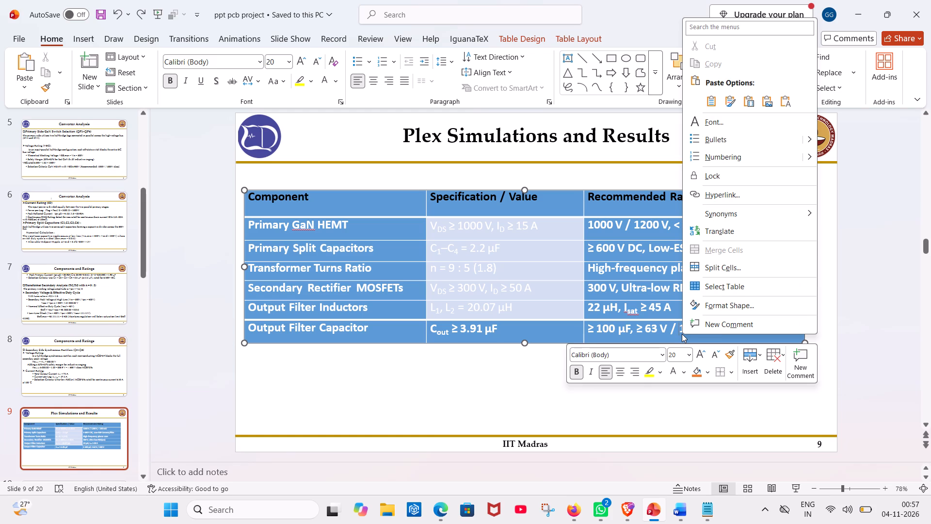
left_click(532, 279)
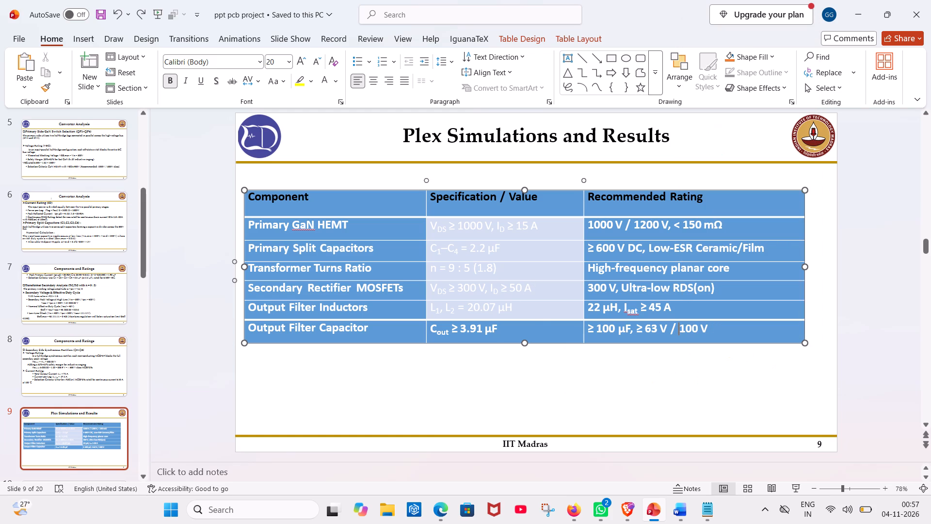
left_click(515, 251)
right_click(517, 251)
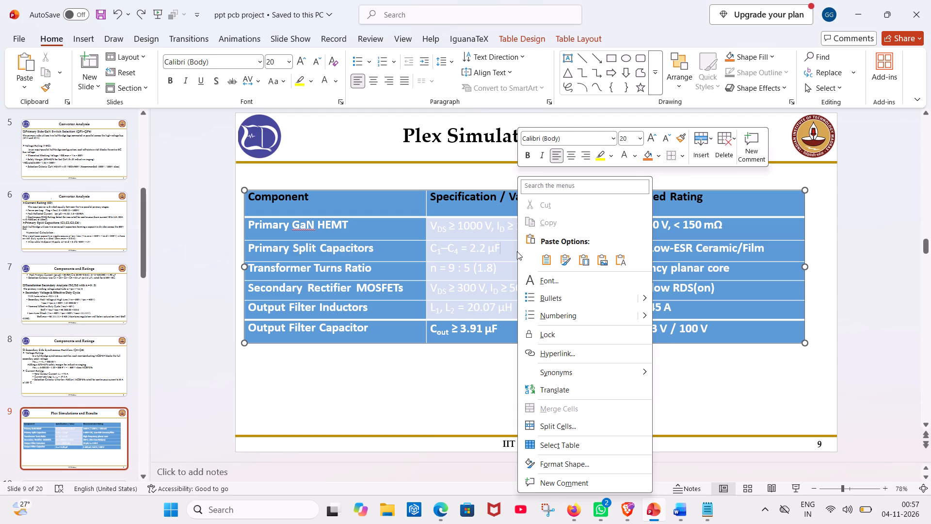
left_click(662, 150)
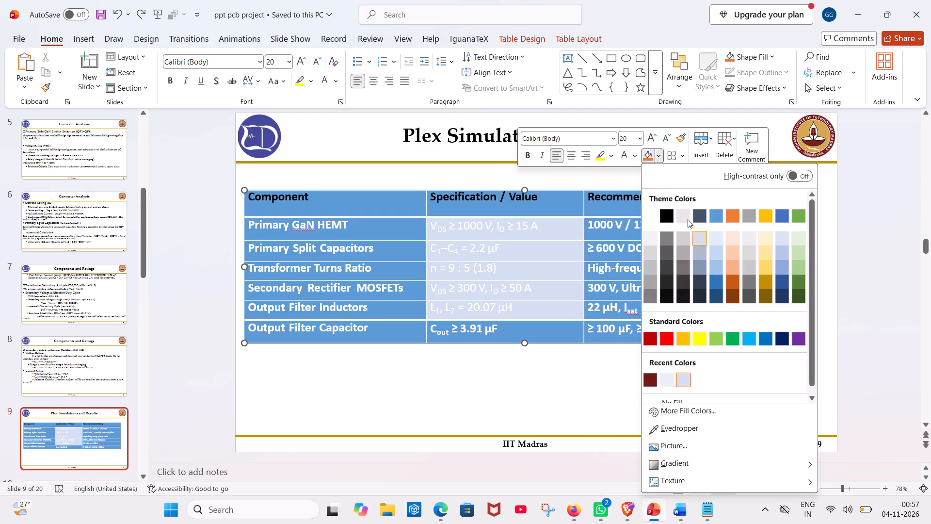
left_click(718, 214)
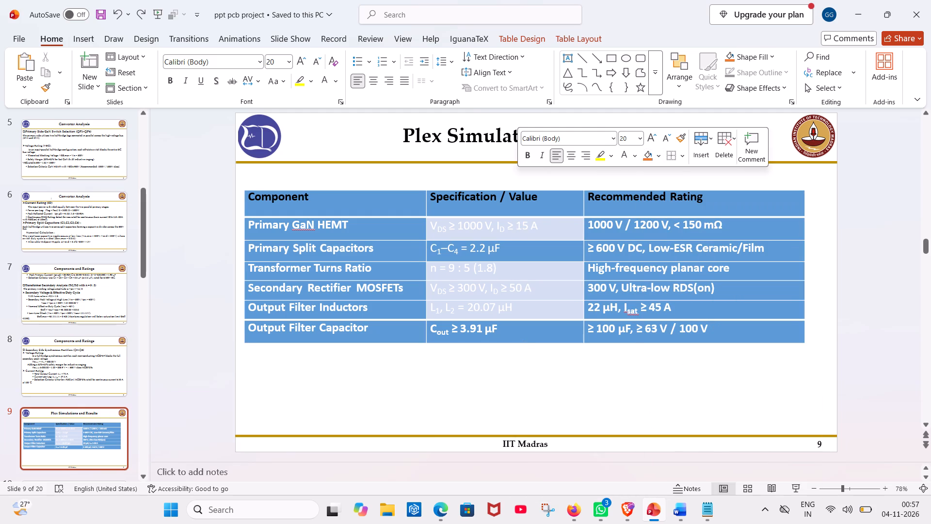
Apply the same blue fill to the Specification / Value cells for Primary GaN HEMT, Transformer Turns Ratio, Secondary Rectifier MOSFETs and Output Filter Inductors.
left_click(566, 228)
right_click(566, 228)
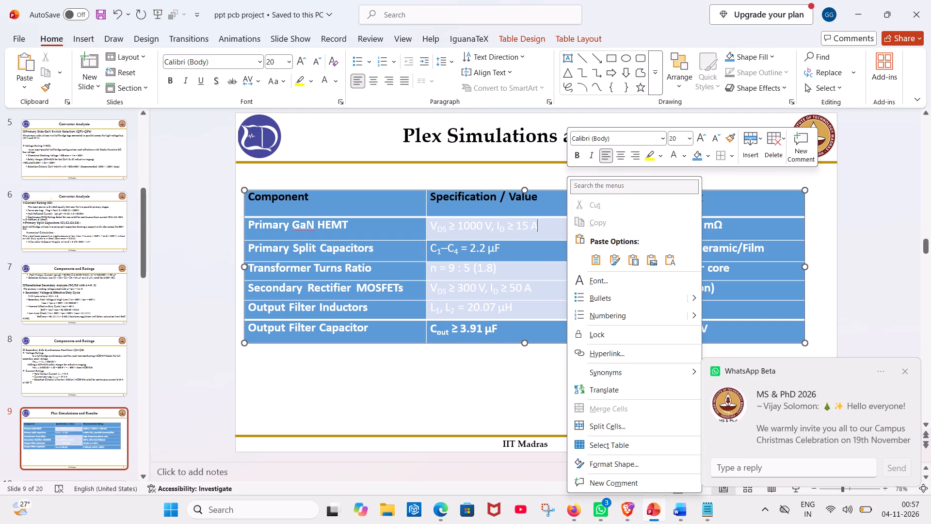
left_click(702, 158)
left_click(542, 280)
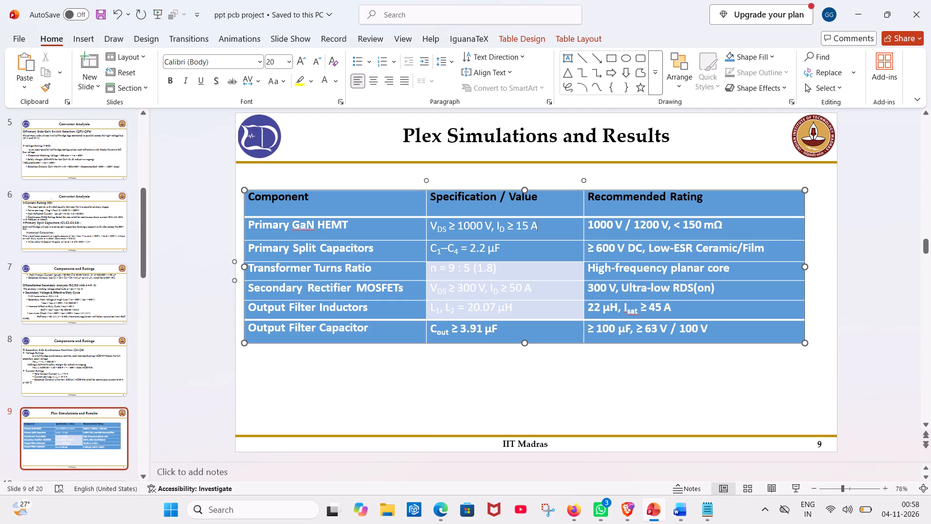
left_click(545, 276)
right_click(545, 276)
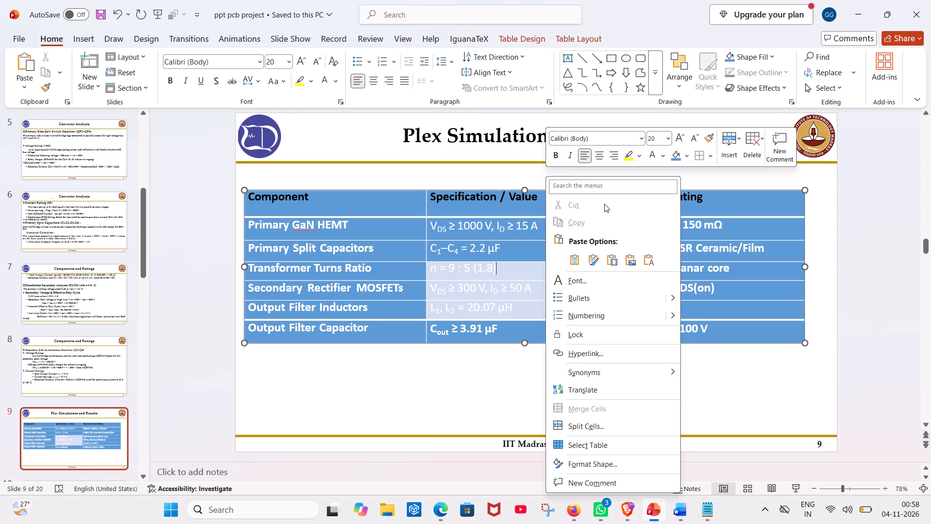
left_click(679, 156)
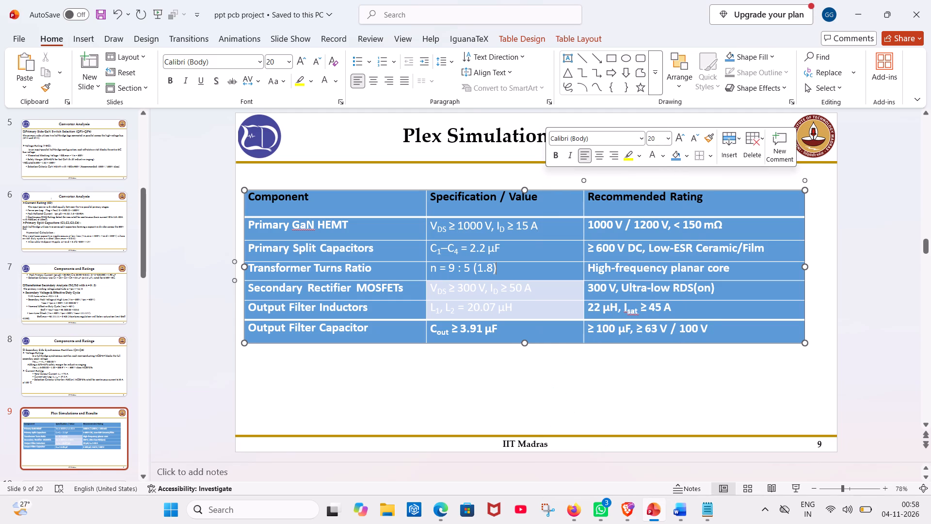
left_click(552, 297)
right_click(552, 297)
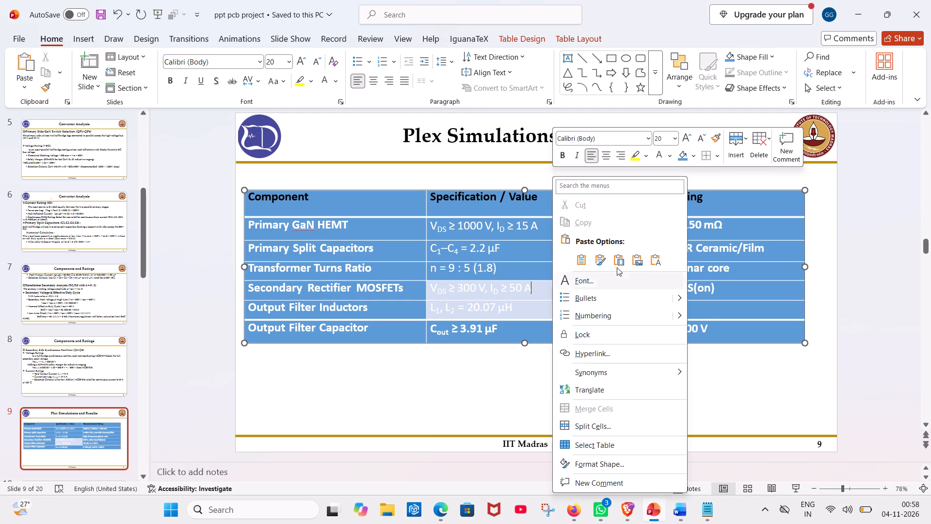
left_click(685, 158)
left_click(562, 305)
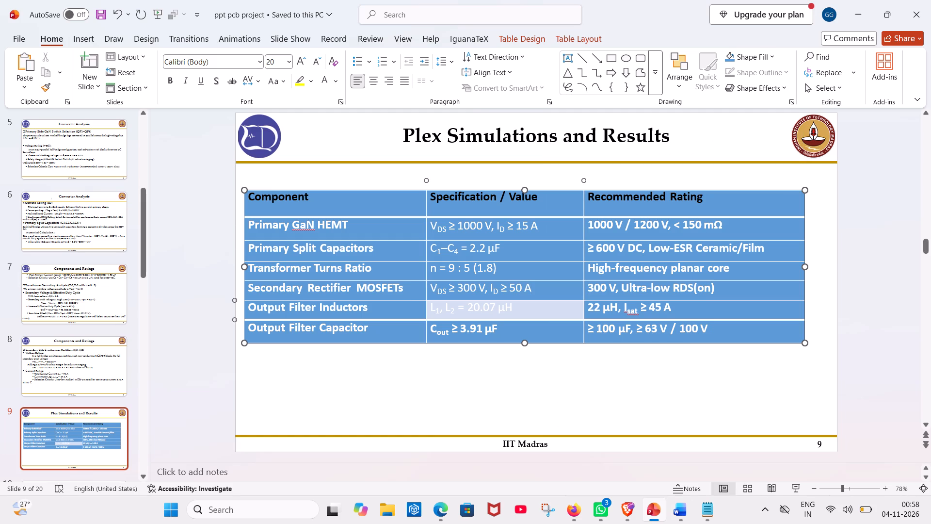
right_click(562, 305)
left_click(688, 159)
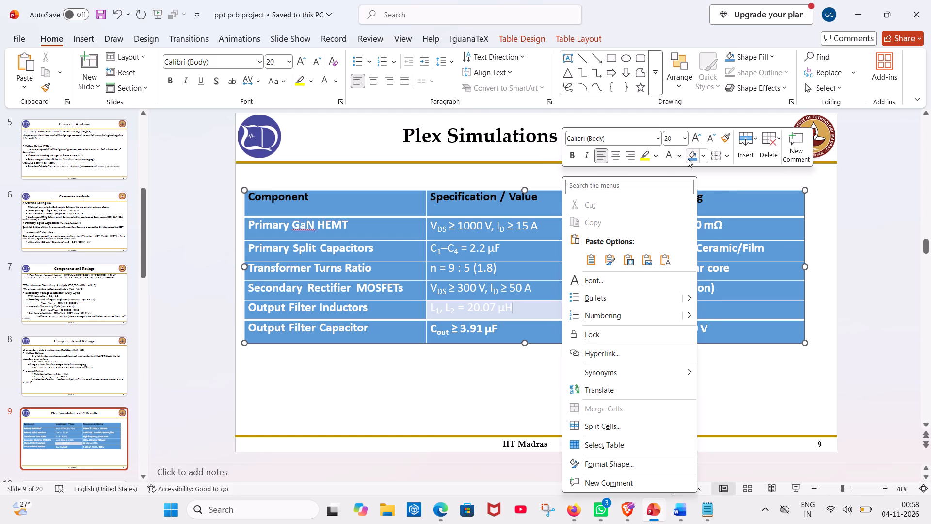
left_click(303, 229)
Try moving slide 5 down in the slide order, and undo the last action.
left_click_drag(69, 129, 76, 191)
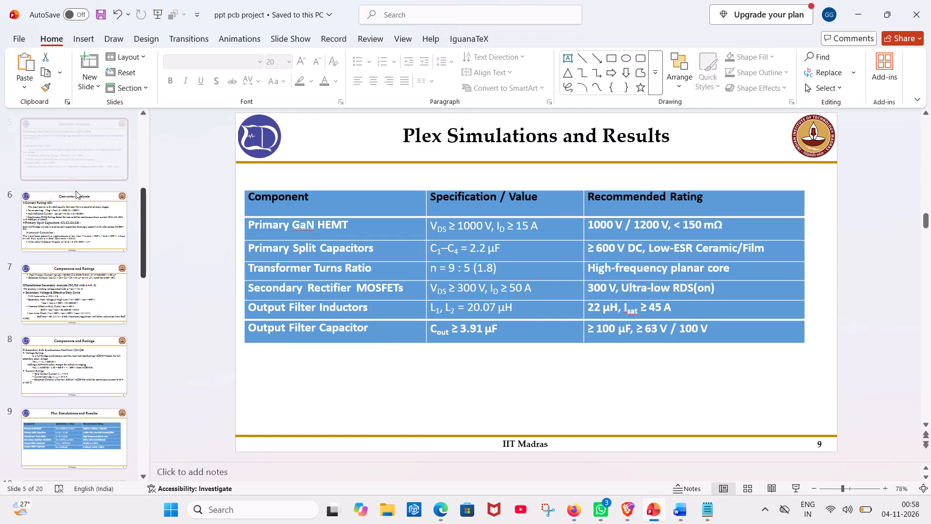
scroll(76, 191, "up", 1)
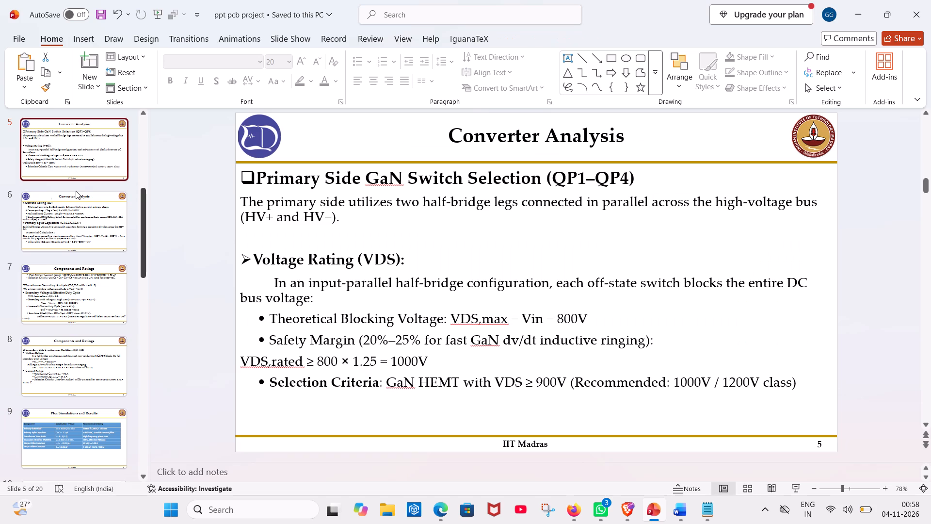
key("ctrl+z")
Review the Converter Analysis and Components and Ratings slides, and return to the component table on slide 9.
left_click(76, 409)
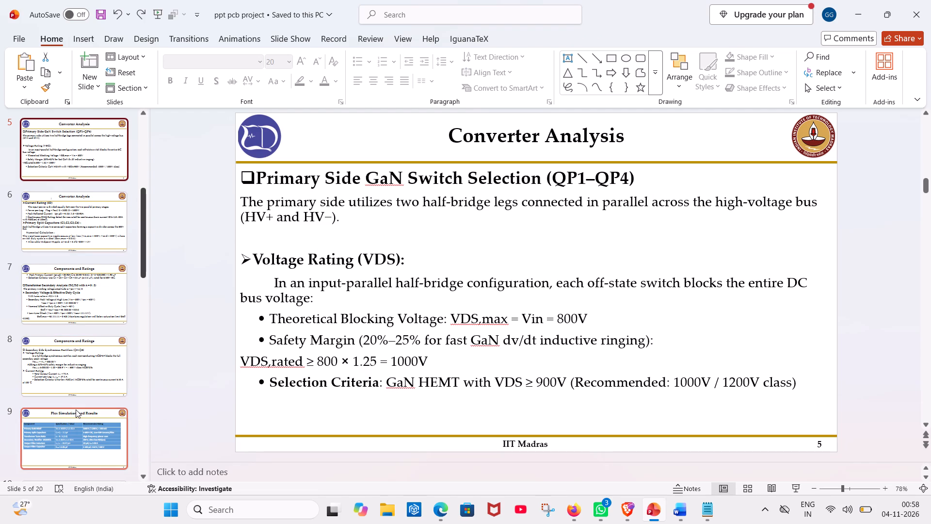
left_click(78, 378)
left_click(88, 303)
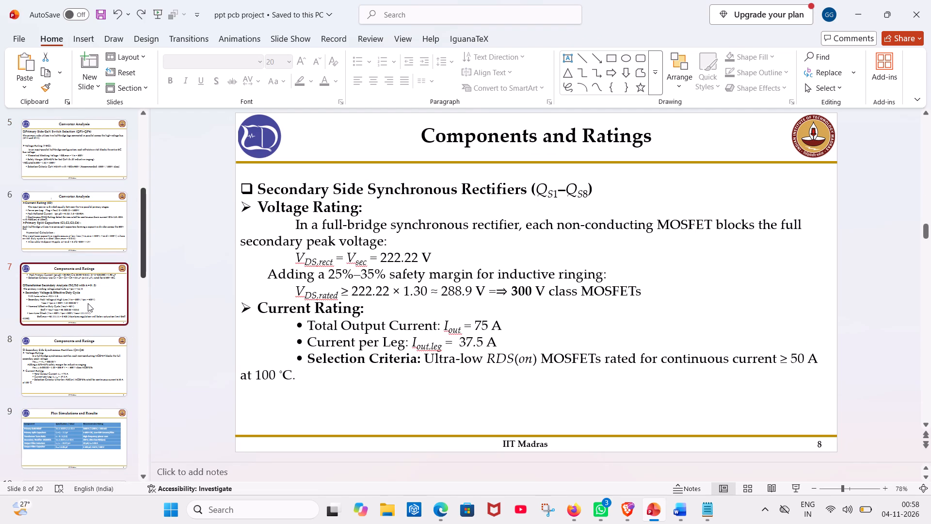
left_click(101, 212)
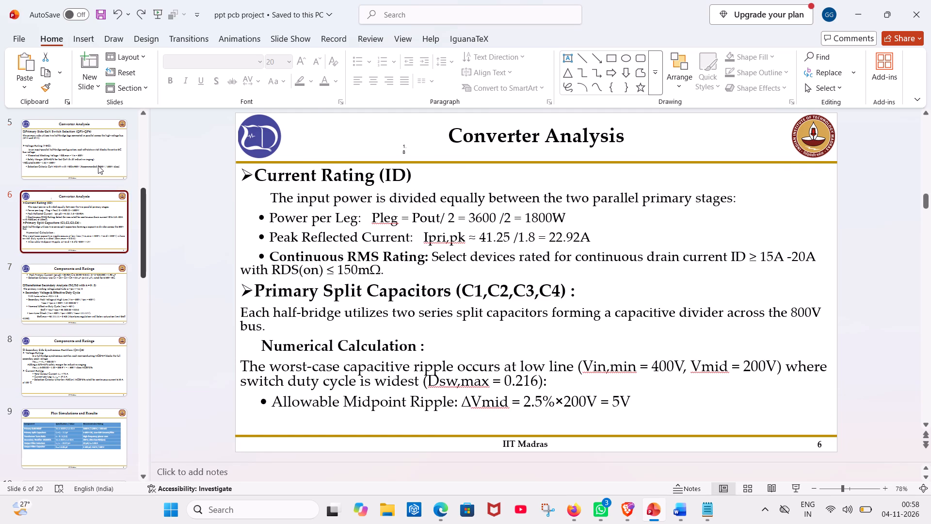
left_click(98, 165)
scroll(98, 165, "up", 1)
scroll(98, 165, "down", 1)
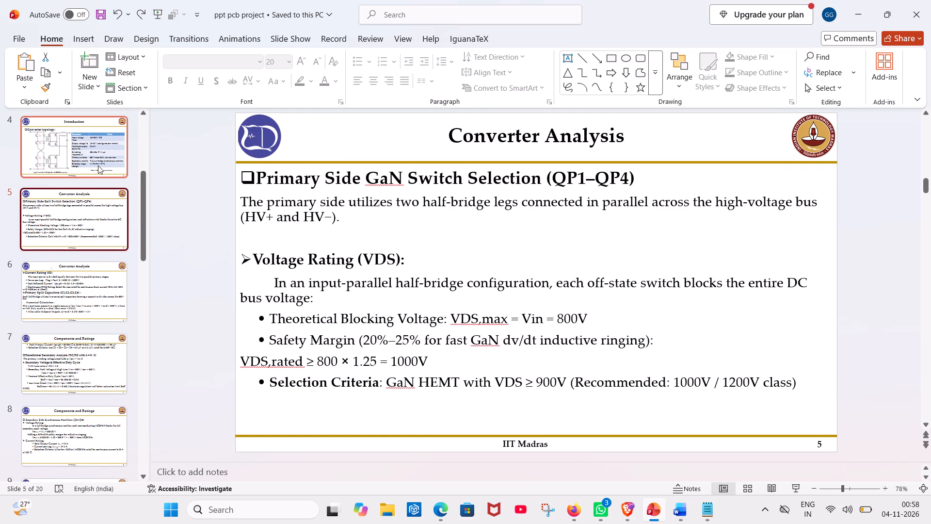
scroll(98, 165, "down", 1)
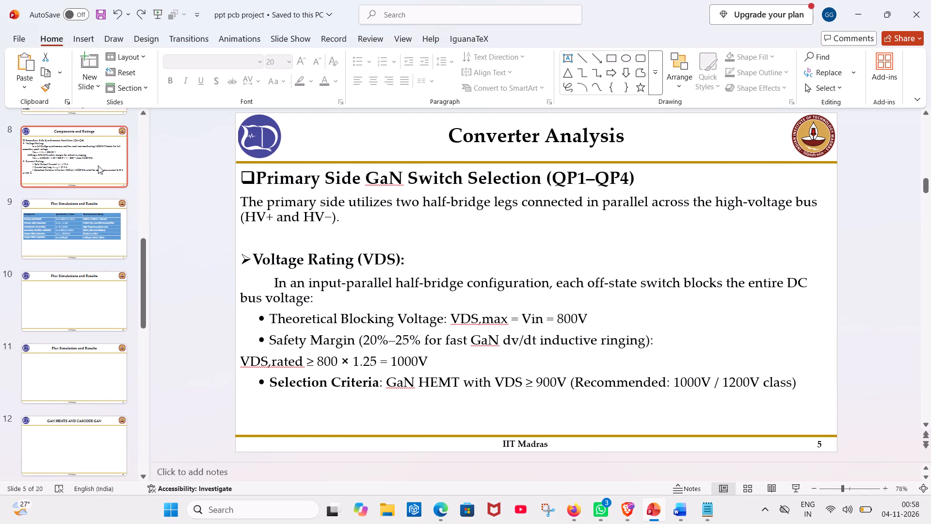
left_click(88, 217)
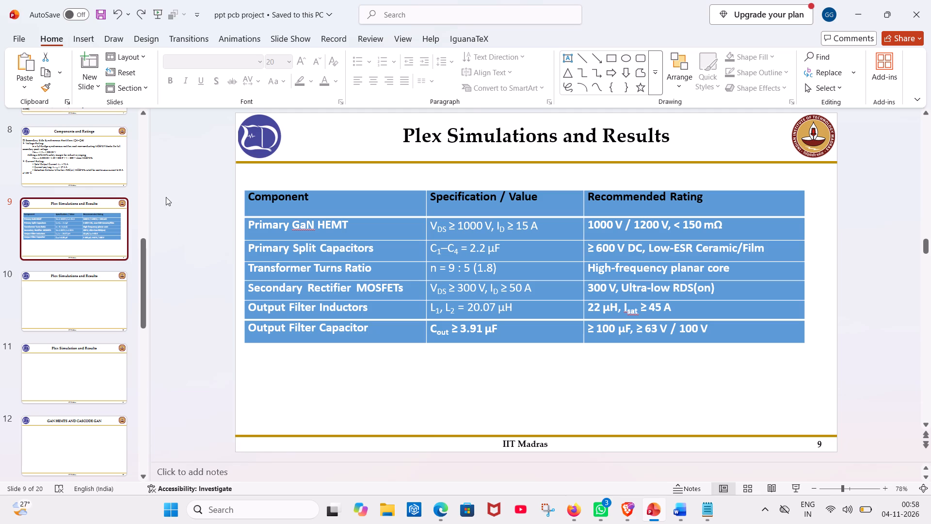
left_click(57, 139)
scroll(57, 139, "up", 1)
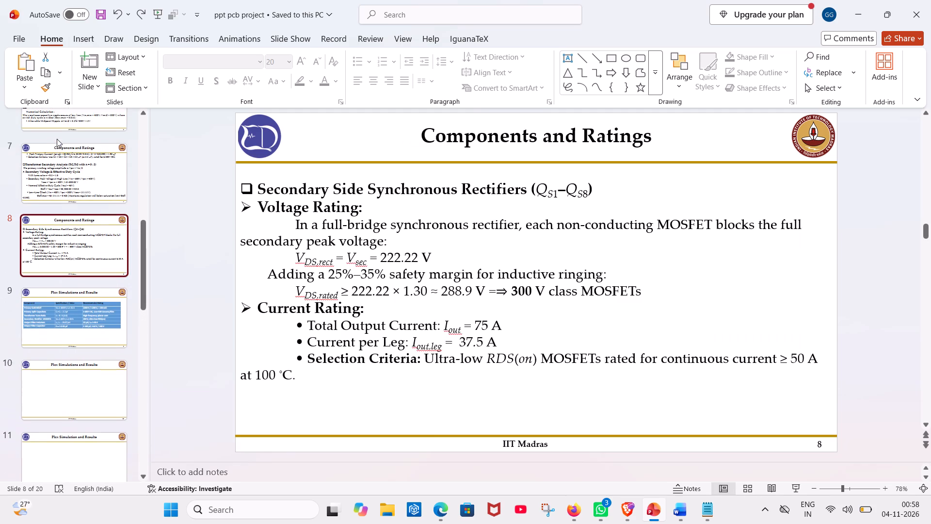
scroll(57, 139, "up", 2)
scroll(57, 139, "down", 1)
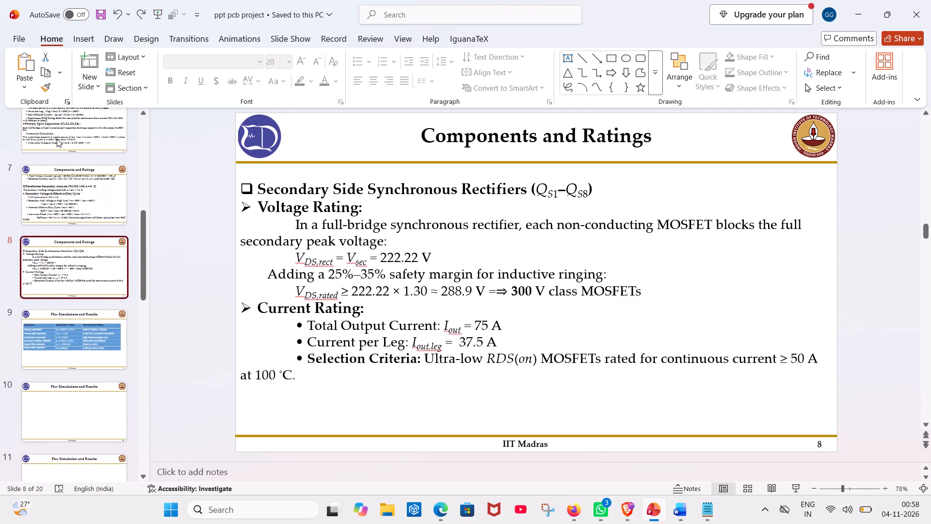
scroll(57, 139, "down", 1)
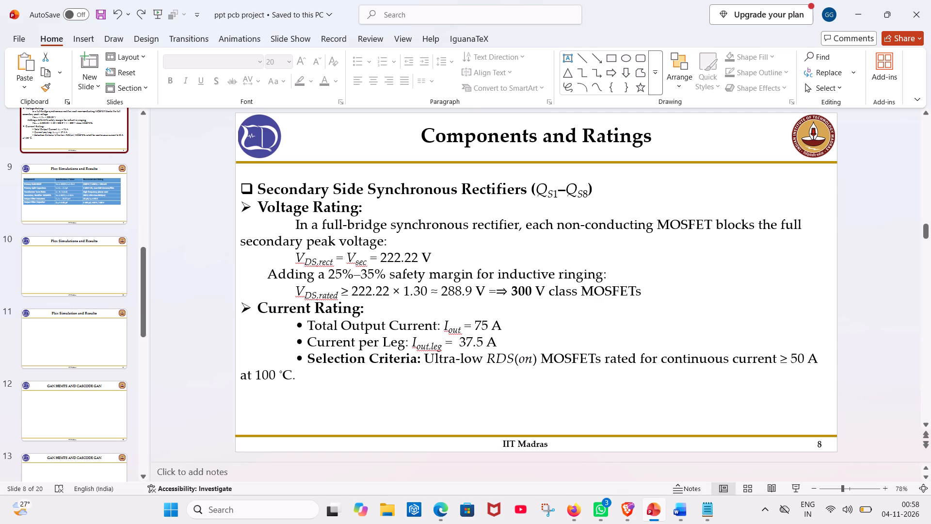
left_click(64, 176)
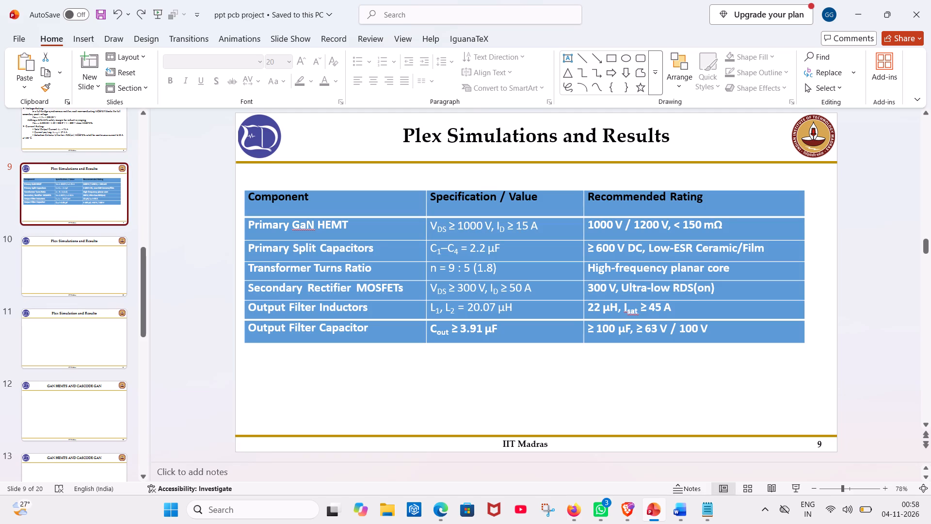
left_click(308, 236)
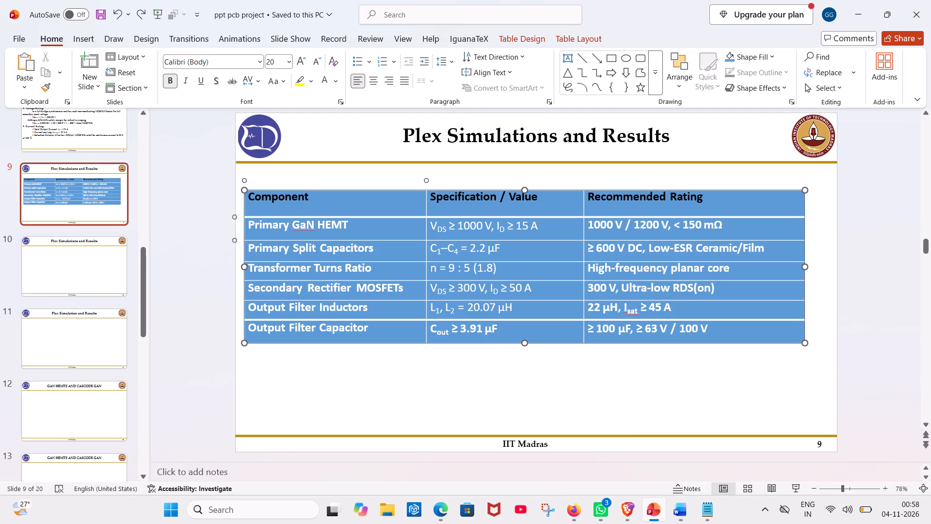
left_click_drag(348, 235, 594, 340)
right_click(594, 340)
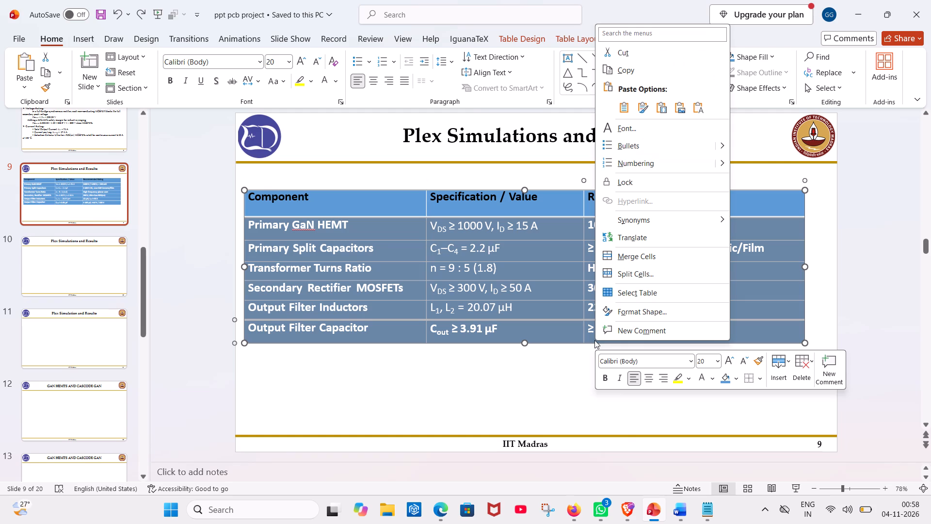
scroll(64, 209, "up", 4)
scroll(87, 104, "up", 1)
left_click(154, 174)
Examine the formatting of the converter specification table on slide 4, and return to the component table on slide 9.
scroll(107, 168, "up", 1)
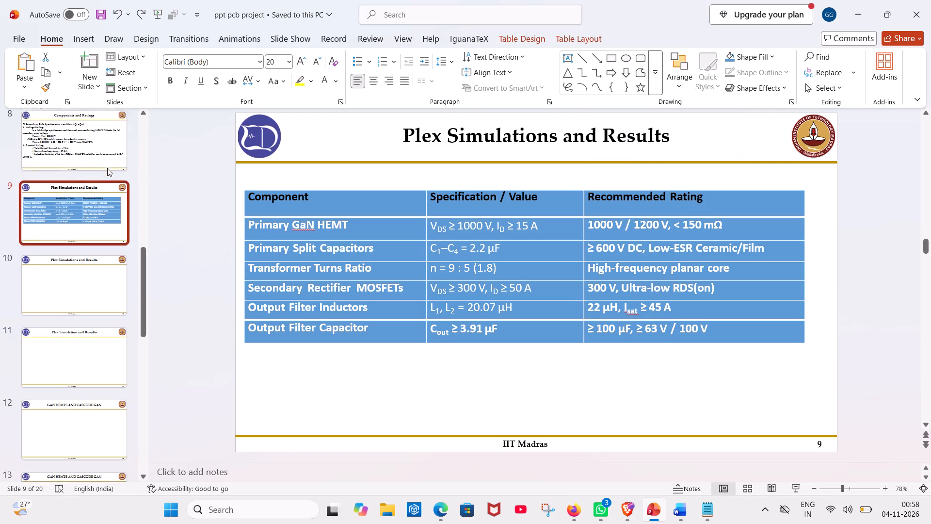
scroll(107, 168, "up", 3)
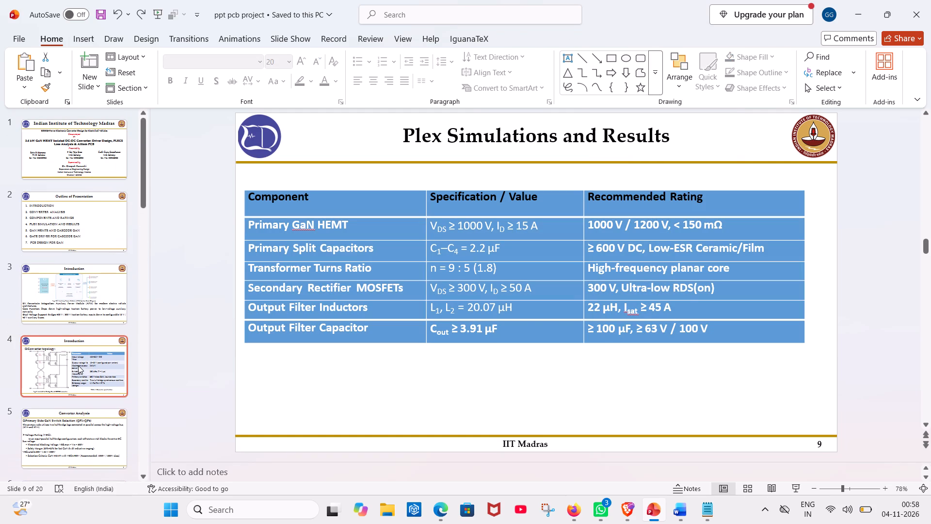
left_click(77, 367)
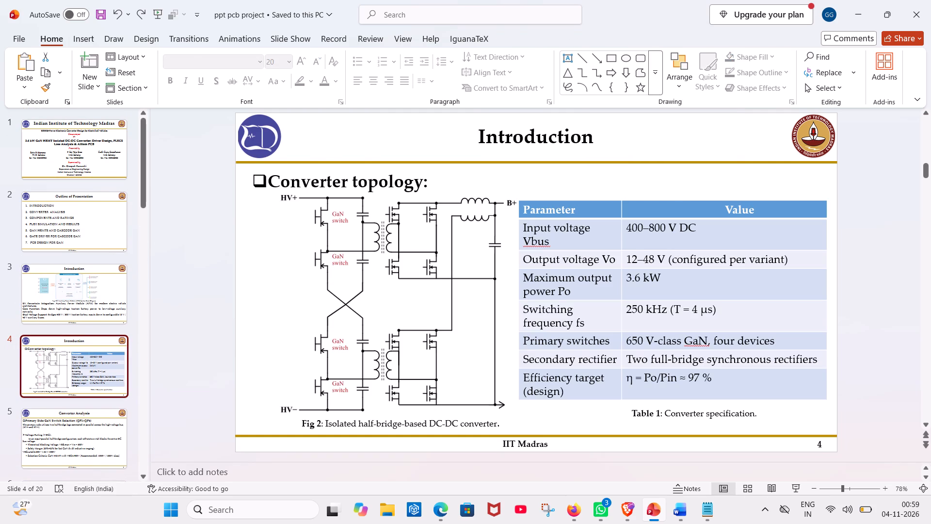
left_click(558, 286)
right_click(558, 286)
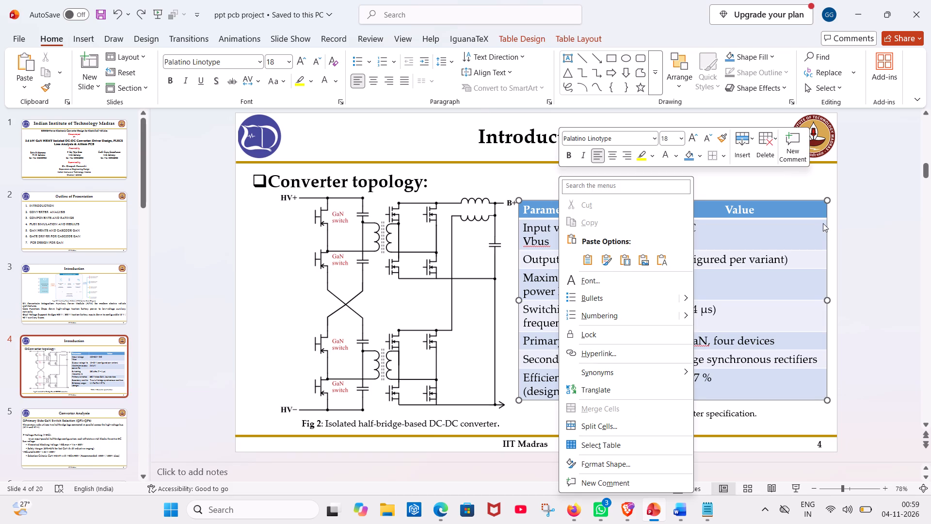
left_click(802, 230)
right_click(802, 230)
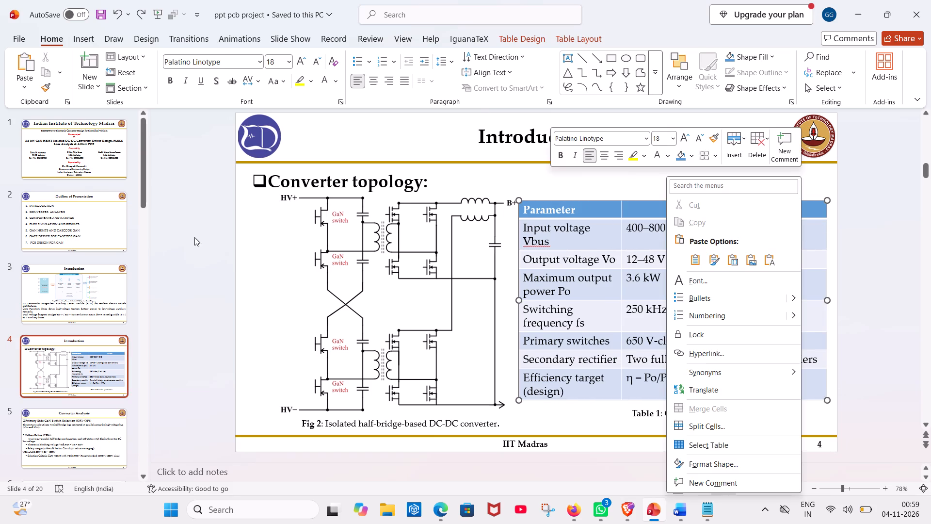
scroll(146, 291, "down", 2)
scroll(35, 310, "down", 3)
scroll(91, 371, "down", 6)
left_click(153, 368)
scroll(153, 368, "down", 6)
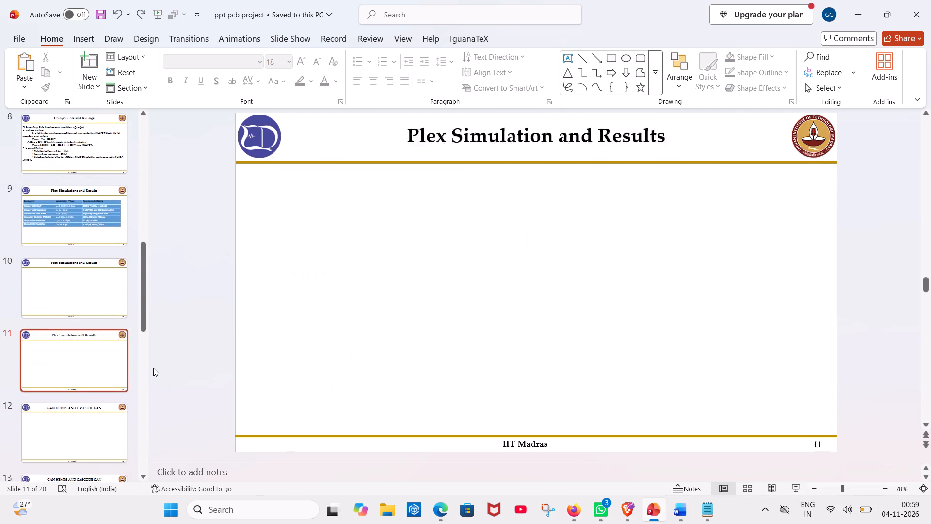
scroll(153, 368, "down", 1)
scroll(46, 227, "up", 4)
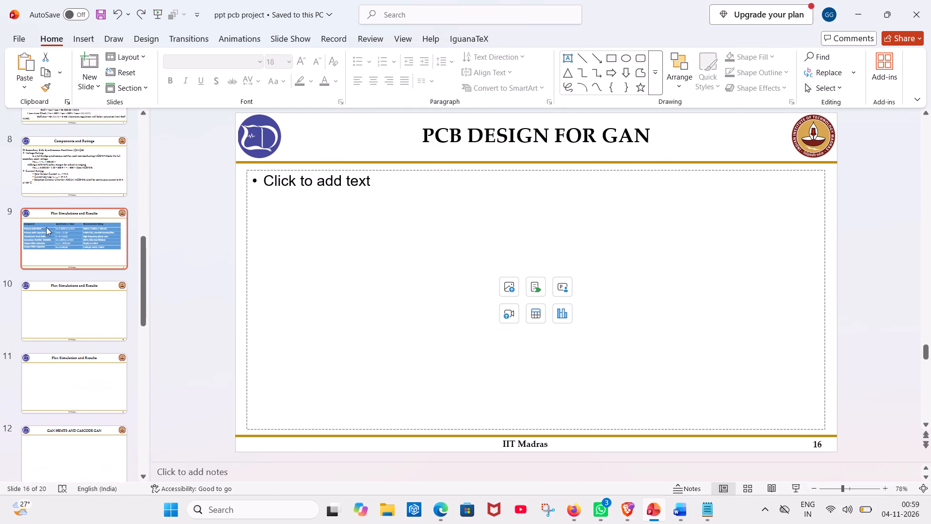
left_click(46, 227)
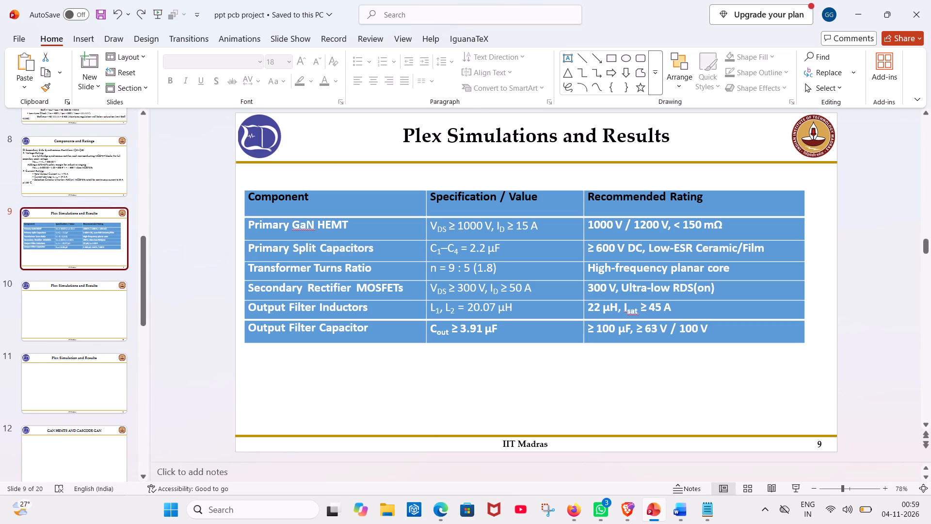
Fill all component table cells below the header row, from Primary GaN HEMT through Output Filter Capacitor, with a mauve-grey theme shade.
left_click_drag(349, 232, 596, 320)
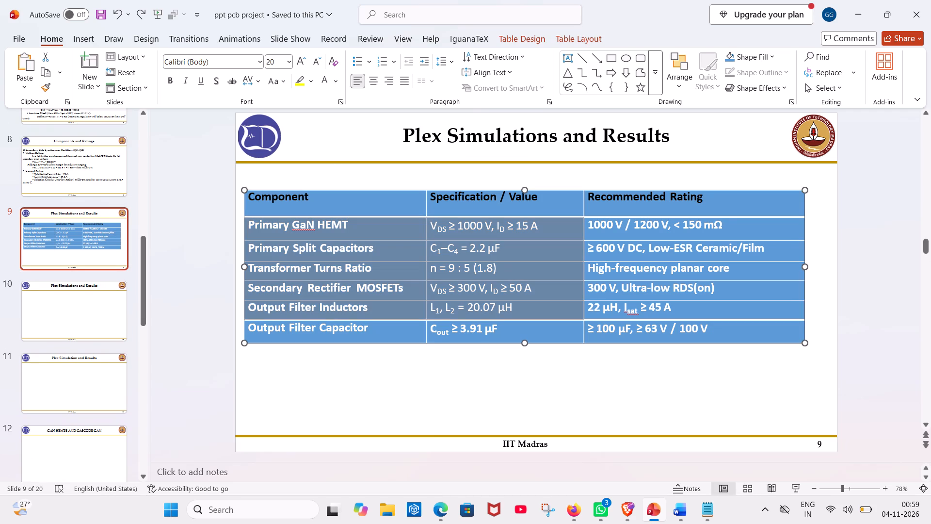
left_click_drag(596, 320, 633, 346)
right_click(633, 346)
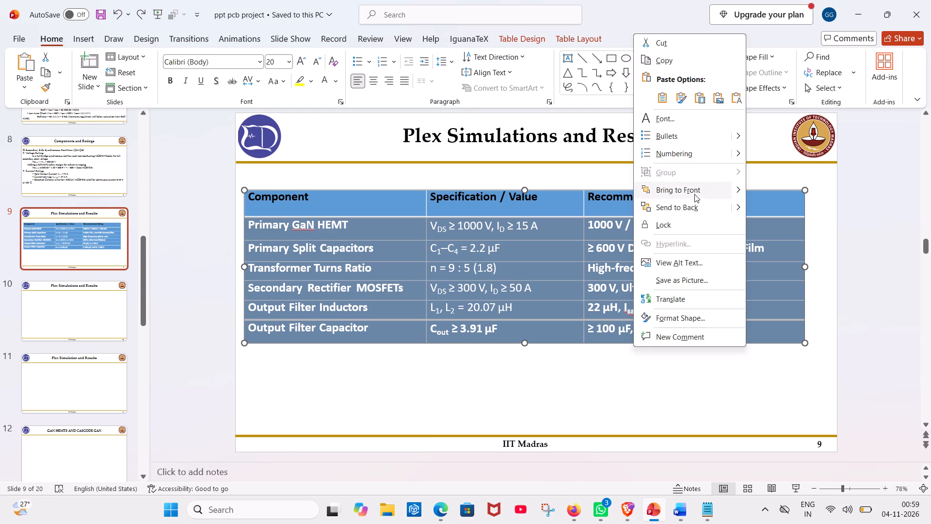
left_click(582, 403)
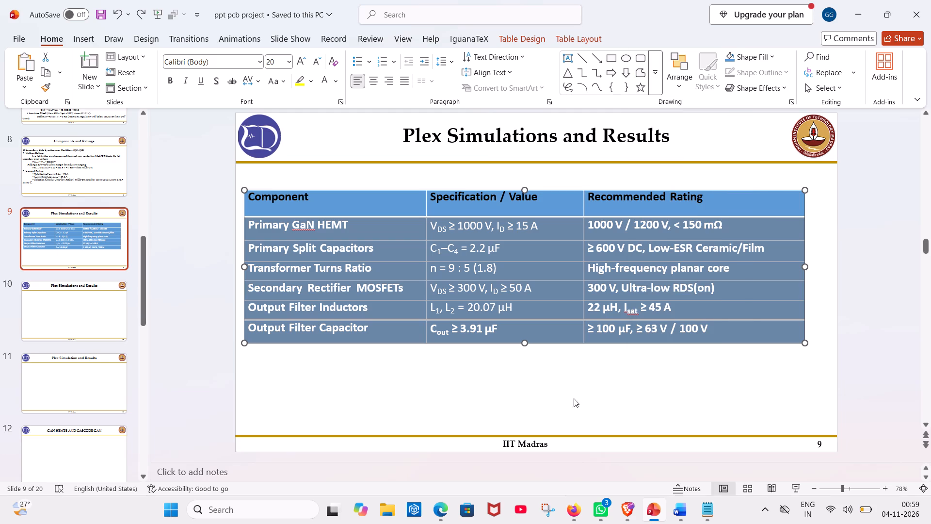
left_click_drag(373, 240, 563, 261)
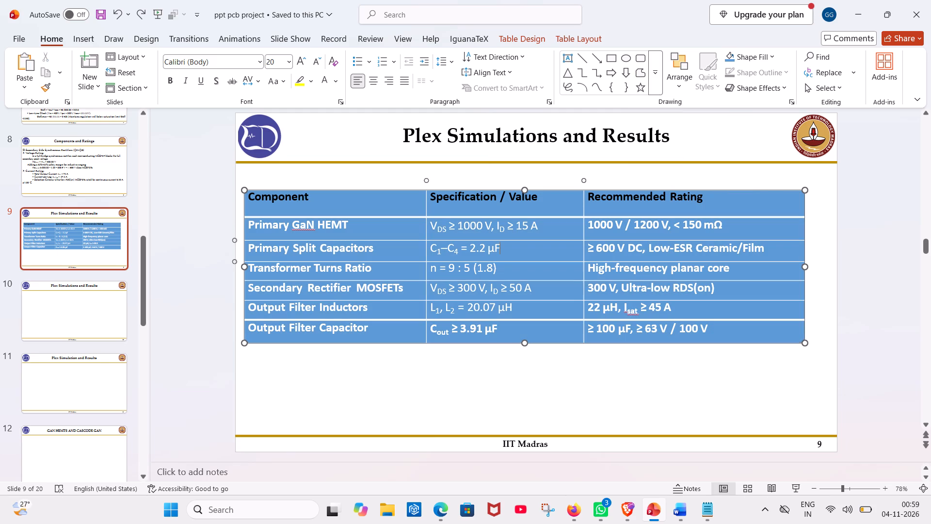
left_click_drag(390, 228, 650, 263)
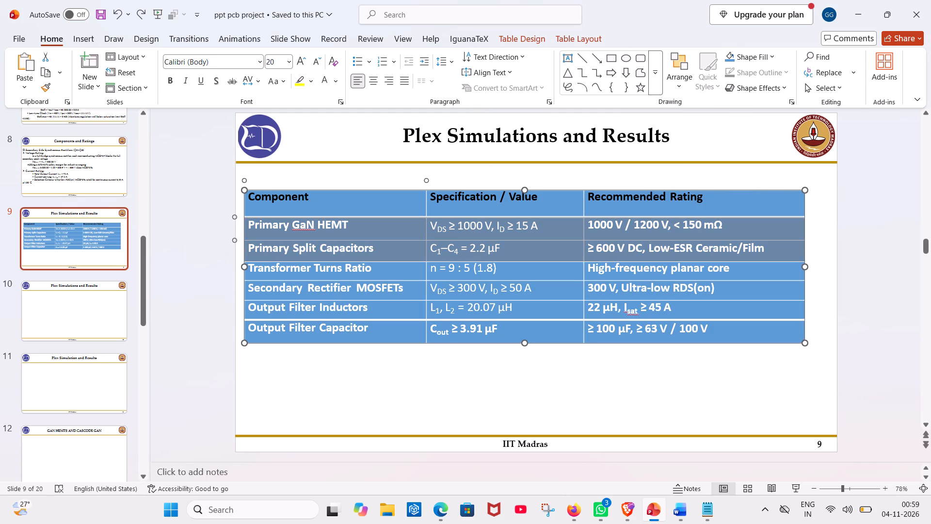
left_click_drag(650, 263, 798, 328)
right_click(798, 328)
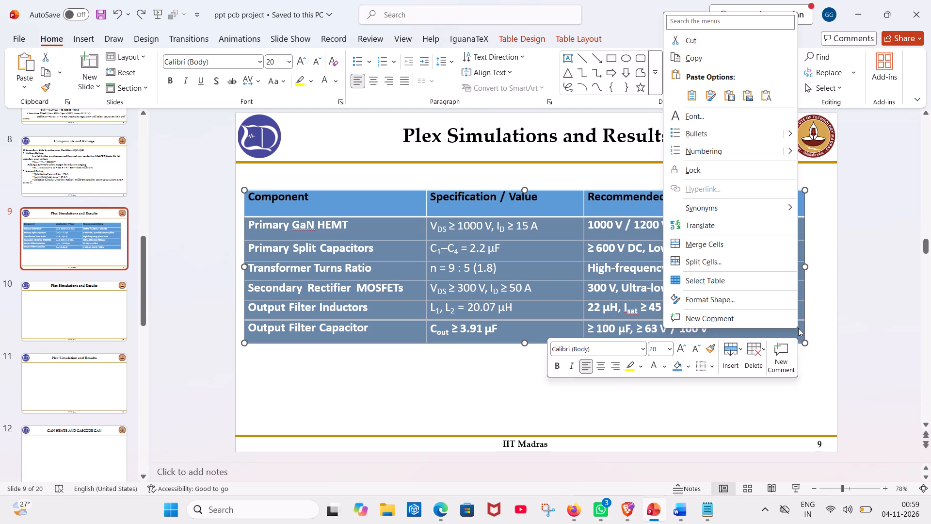
left_click(690, 363)
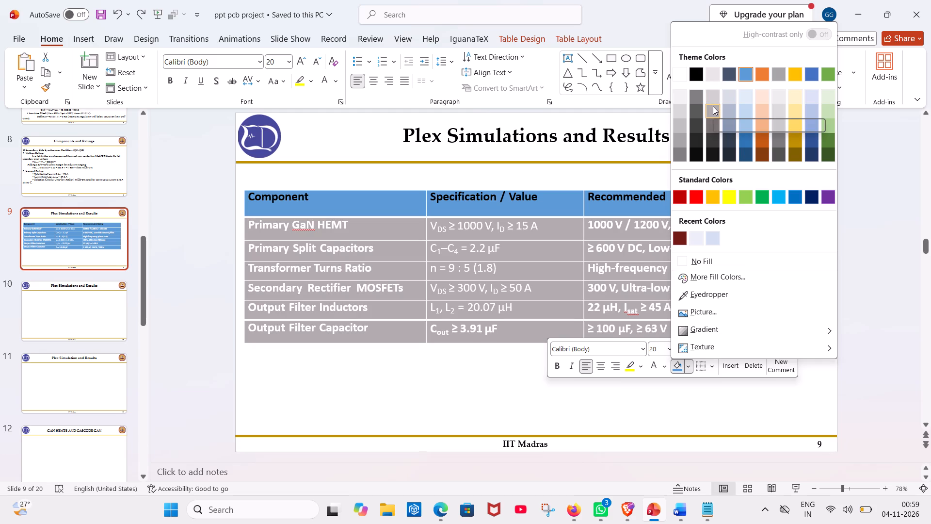
left_click(713, 106)
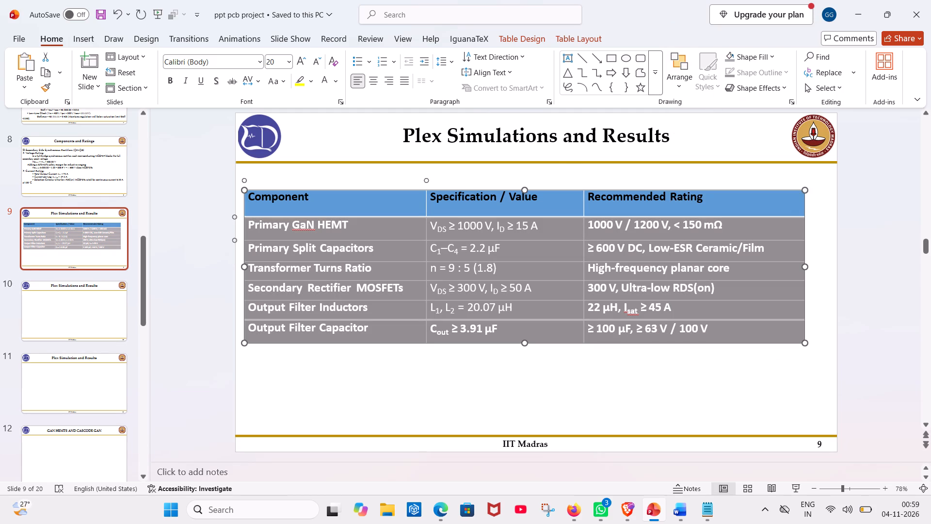
Set the text colour of the header cells Component, Specification / Value and Recommended Rating to white.
left_click(298, 207)
left_click_drag(269, 201, 425, 213)
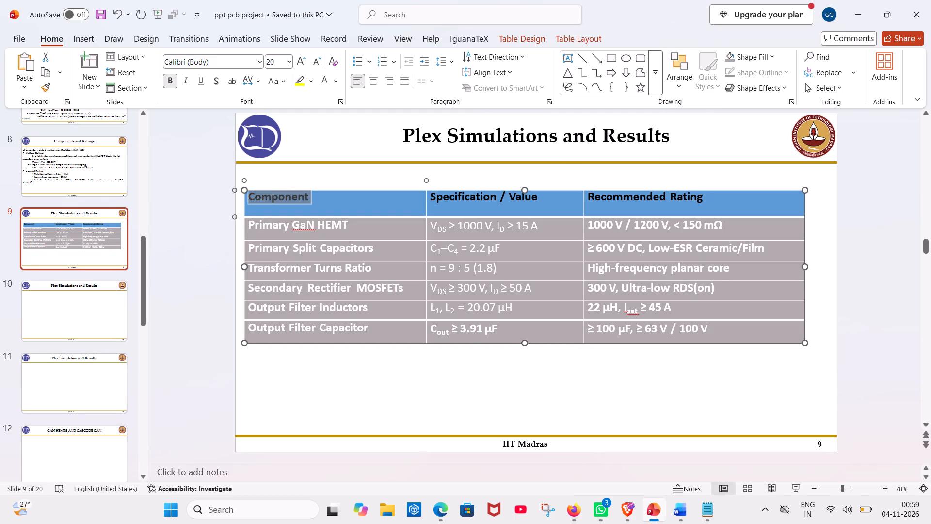
left_click_drag(425, 213, 673, 200)
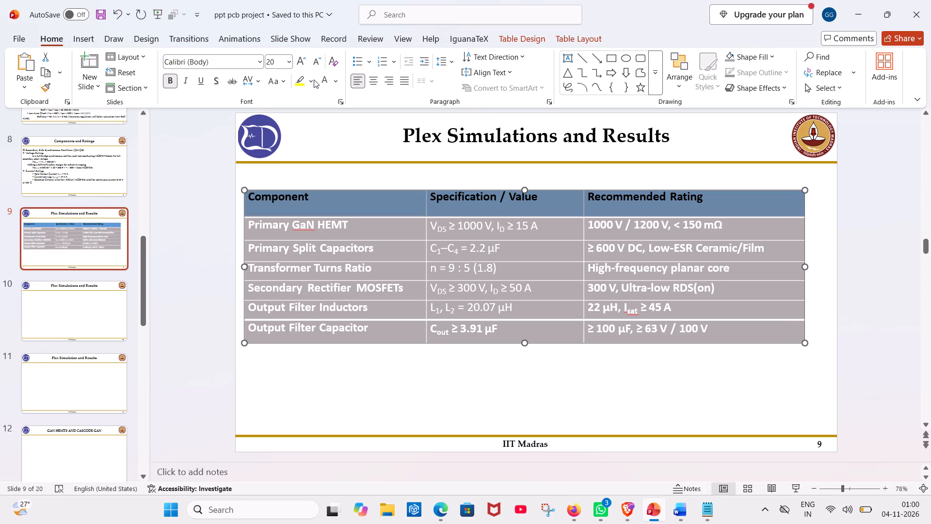
left_click(333, 80)
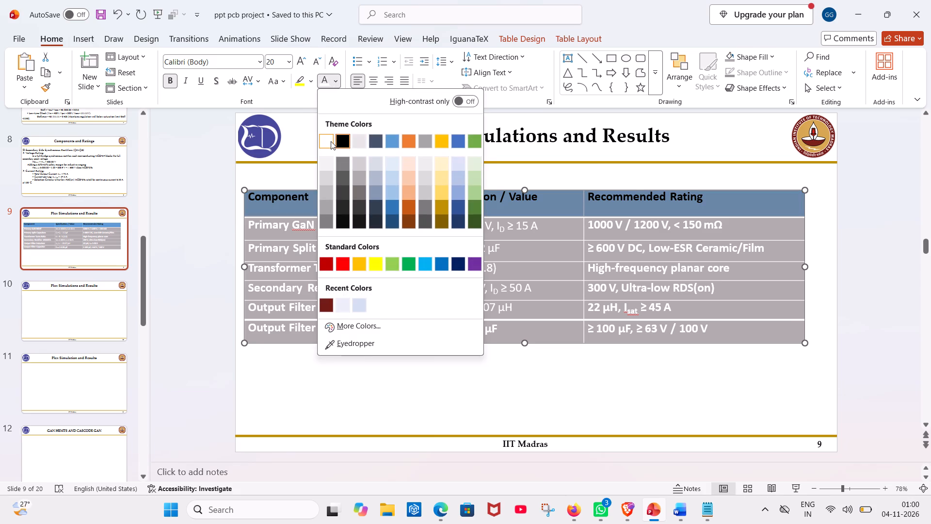
left_click(330, 141)
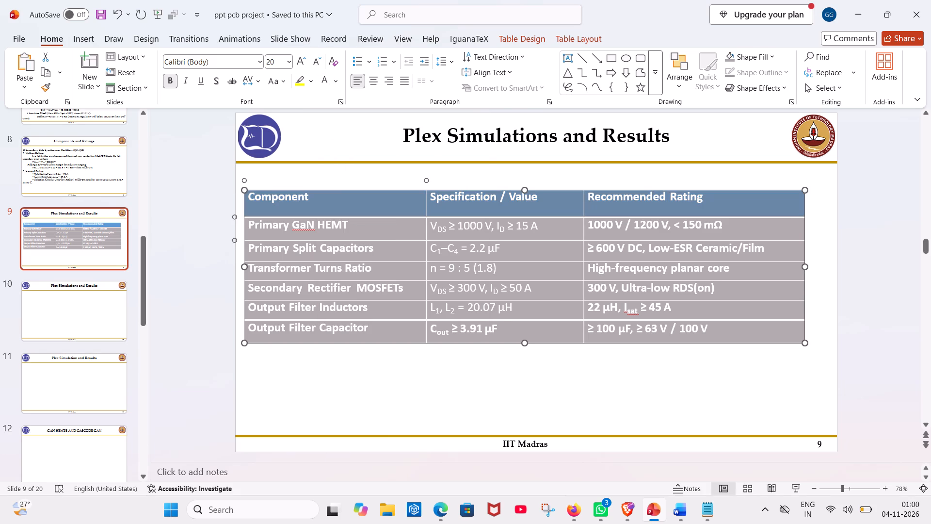
Set the text colour of all component table rows below the header to black.
left_click_drag(259, 231, 761, 342)
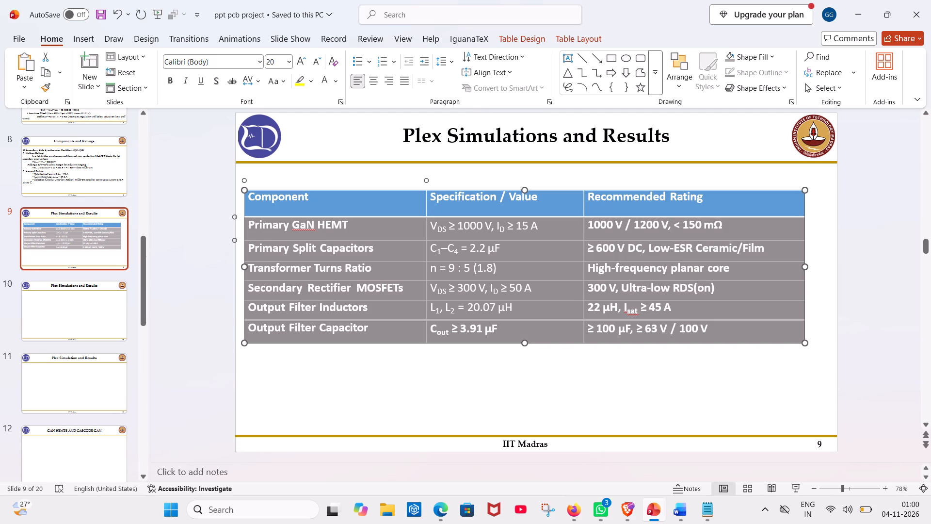
left_click_drag(761, 342, 758, 340)
left_click(330, 81)
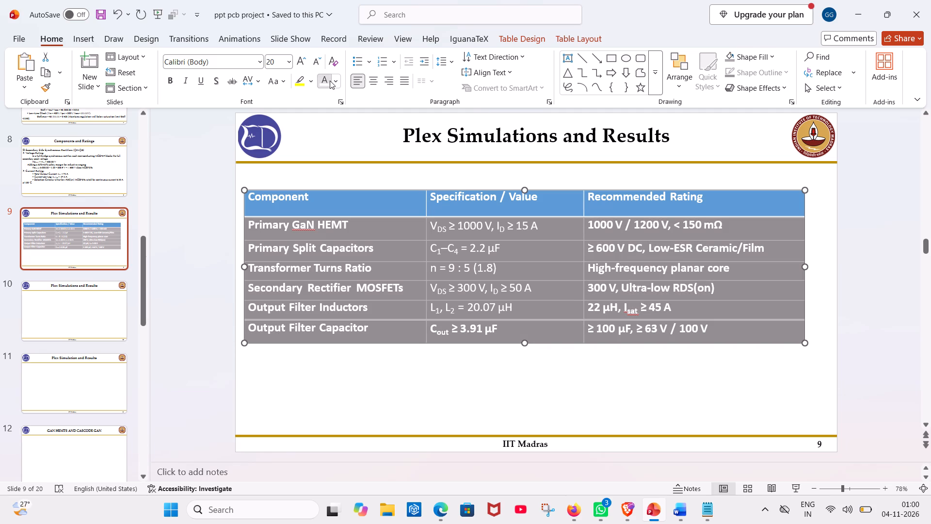
left_click(333, 80)
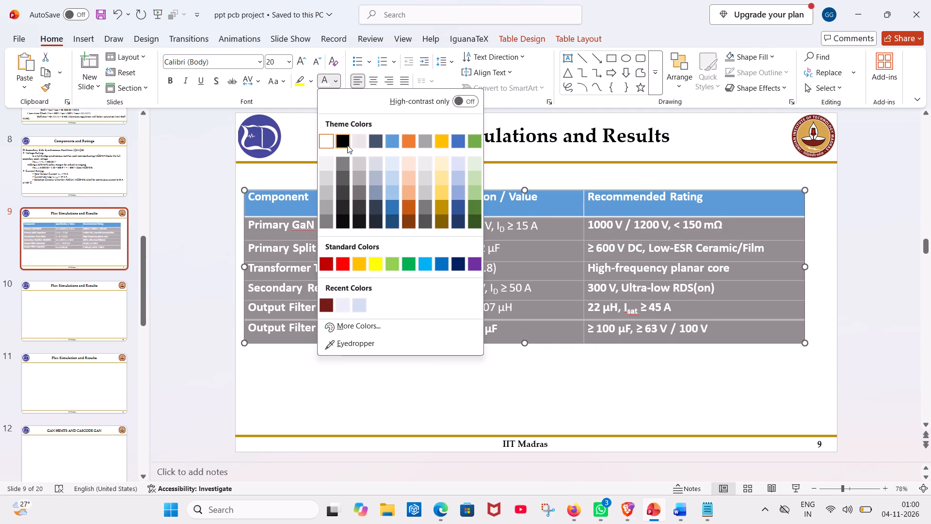
left_click(347, 145)
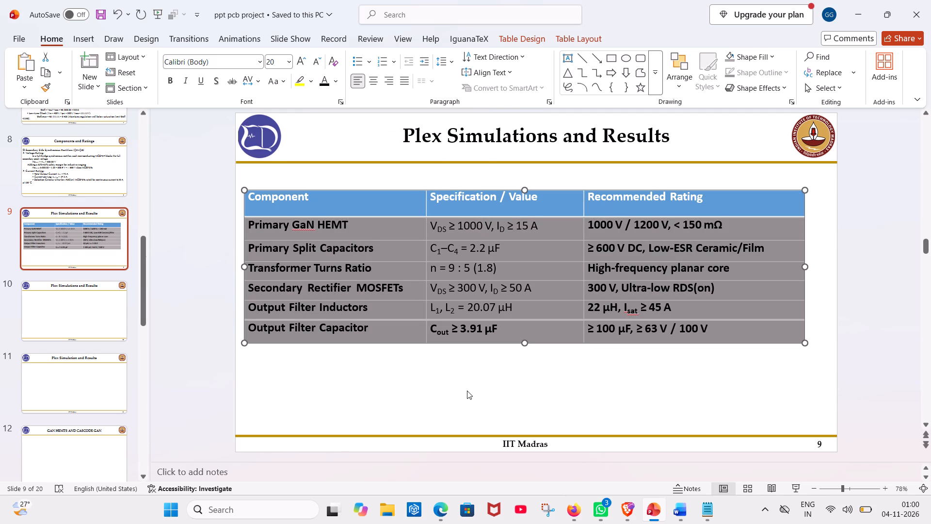
left_click(467, 391)
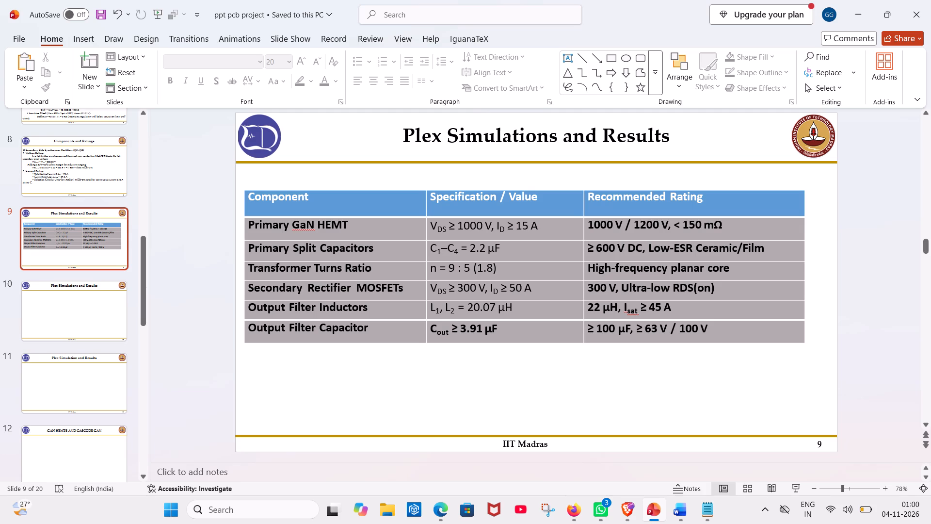
Remove bold formatting from all text in the component table rows below the header.
left_click_drag(252, 231, 652, 376)
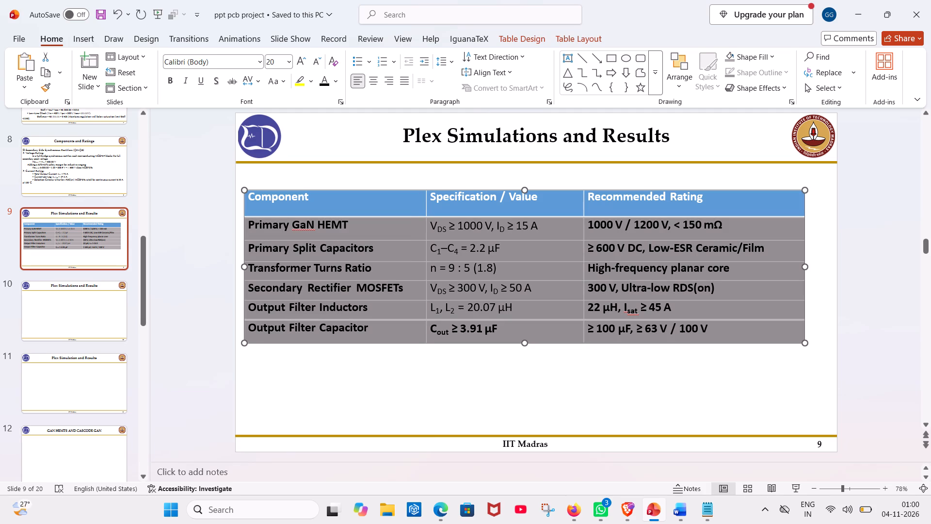
left_click_drag(652, 376, 664, 380)
left_click(170, 77)
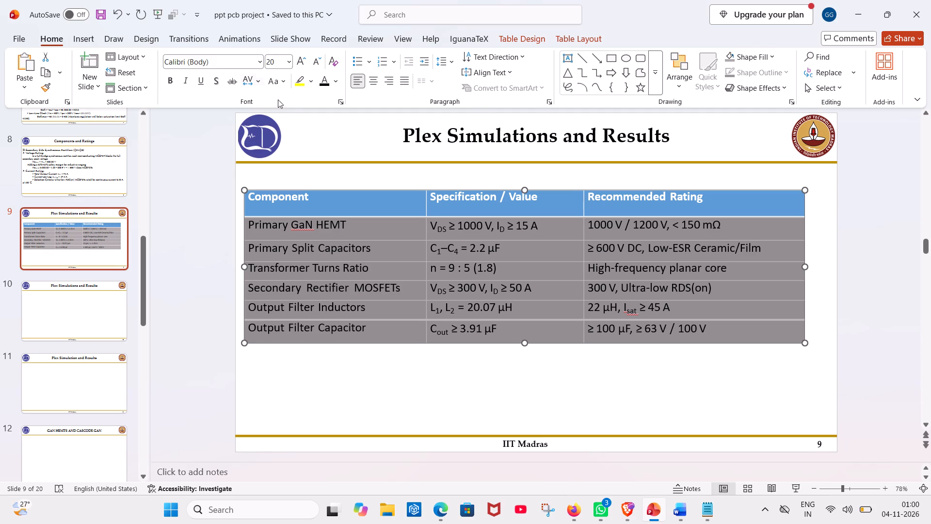
Copy the font name Palatino Linotype used by the slide title Plex Simulations and Results.
left_click_drag(427, 140, 486, 138)
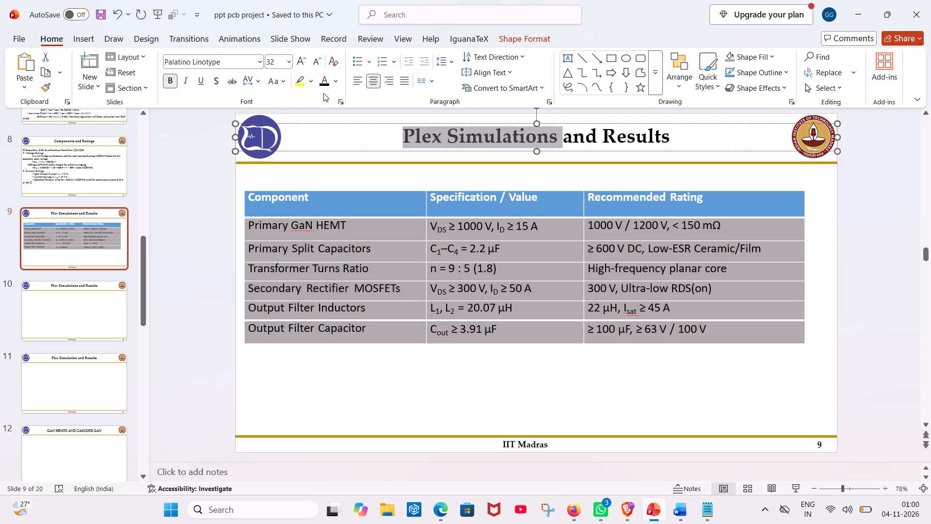
left_click(230, 59)
key("ctrl+c")
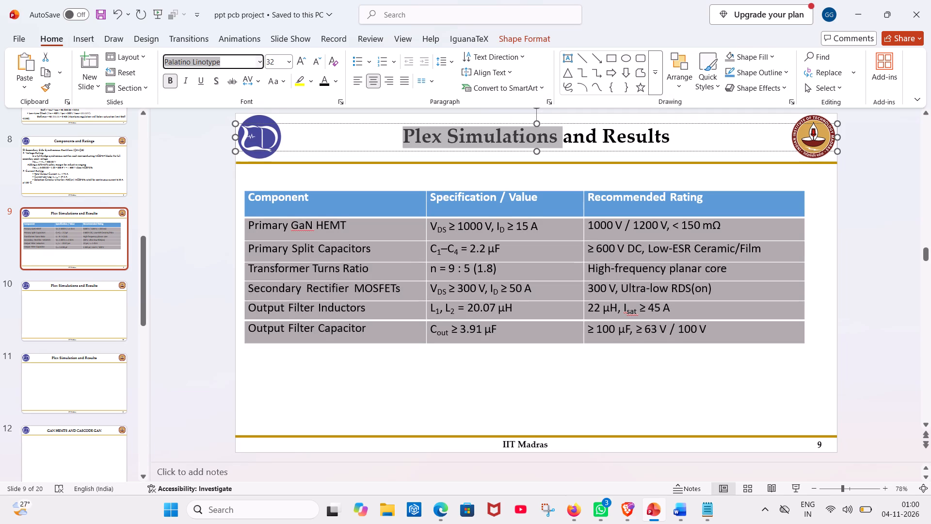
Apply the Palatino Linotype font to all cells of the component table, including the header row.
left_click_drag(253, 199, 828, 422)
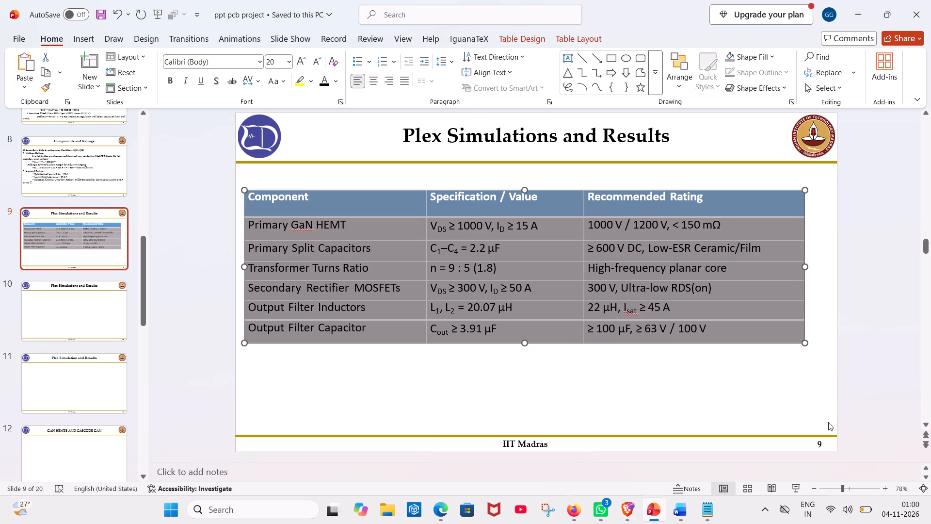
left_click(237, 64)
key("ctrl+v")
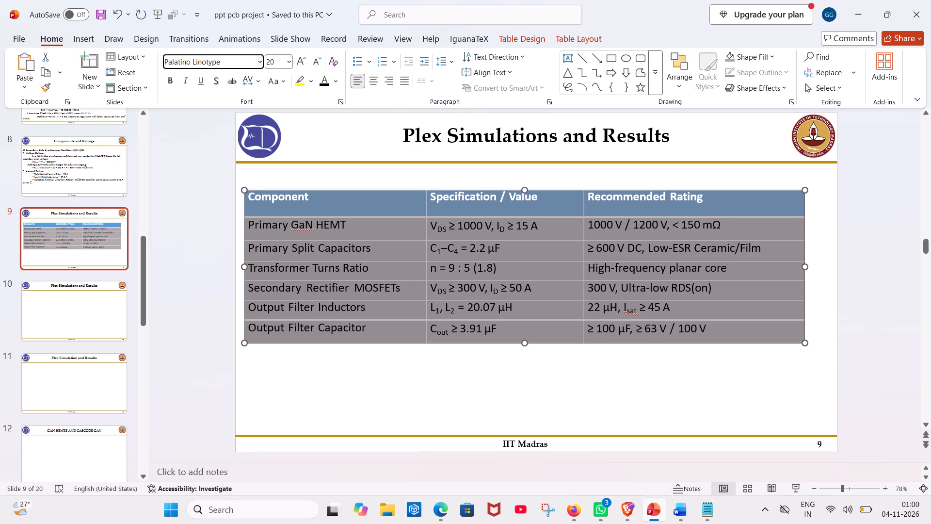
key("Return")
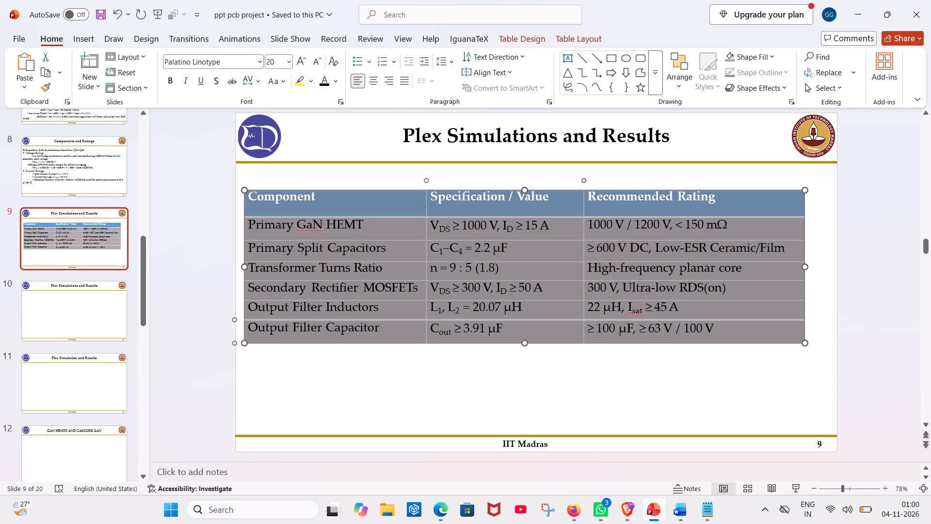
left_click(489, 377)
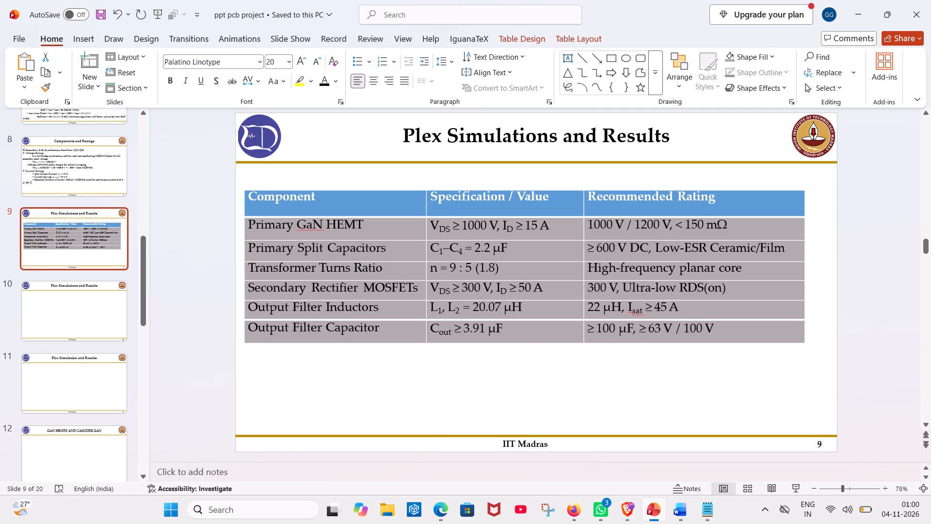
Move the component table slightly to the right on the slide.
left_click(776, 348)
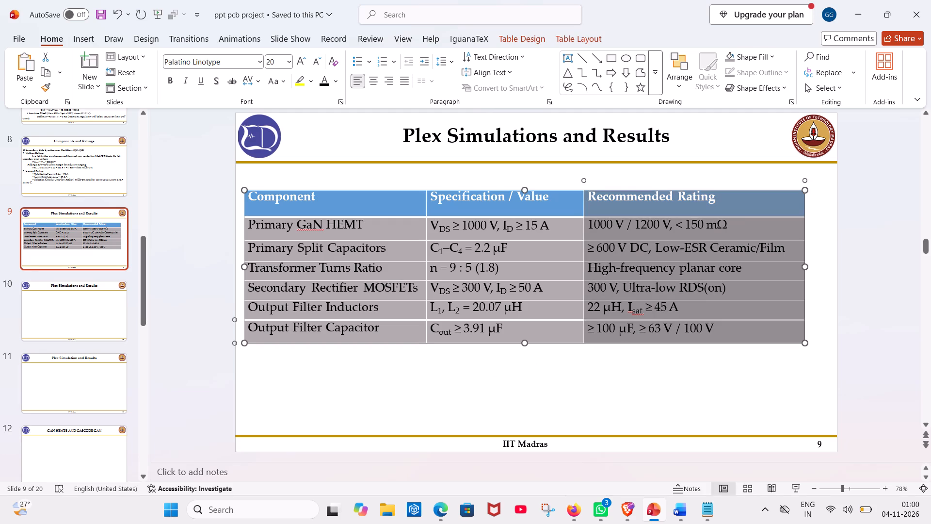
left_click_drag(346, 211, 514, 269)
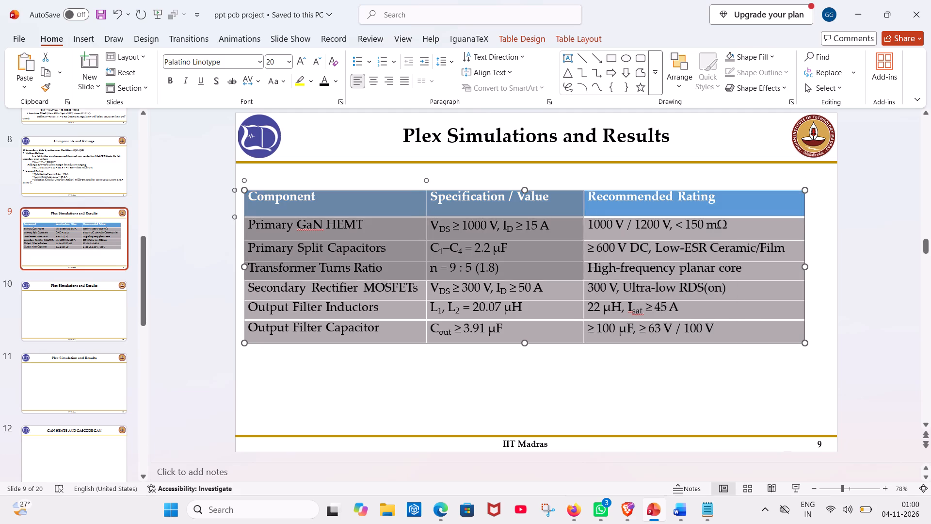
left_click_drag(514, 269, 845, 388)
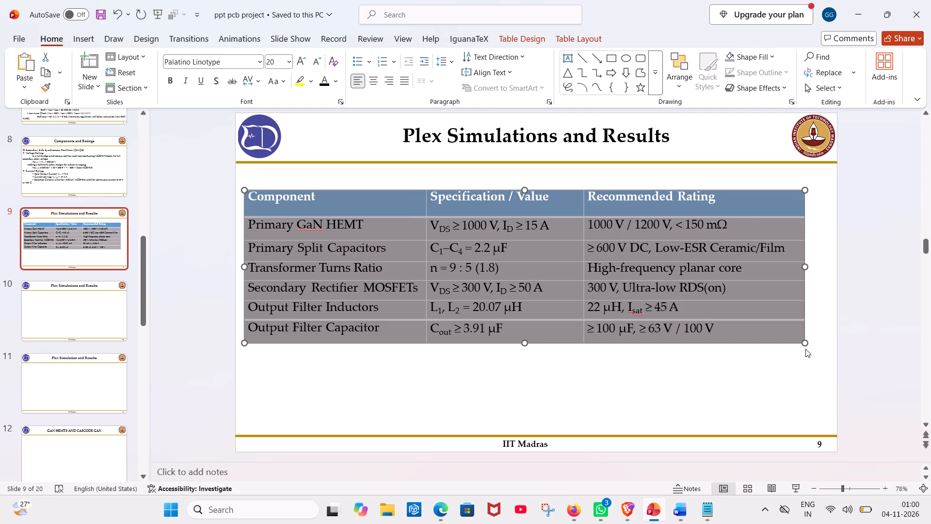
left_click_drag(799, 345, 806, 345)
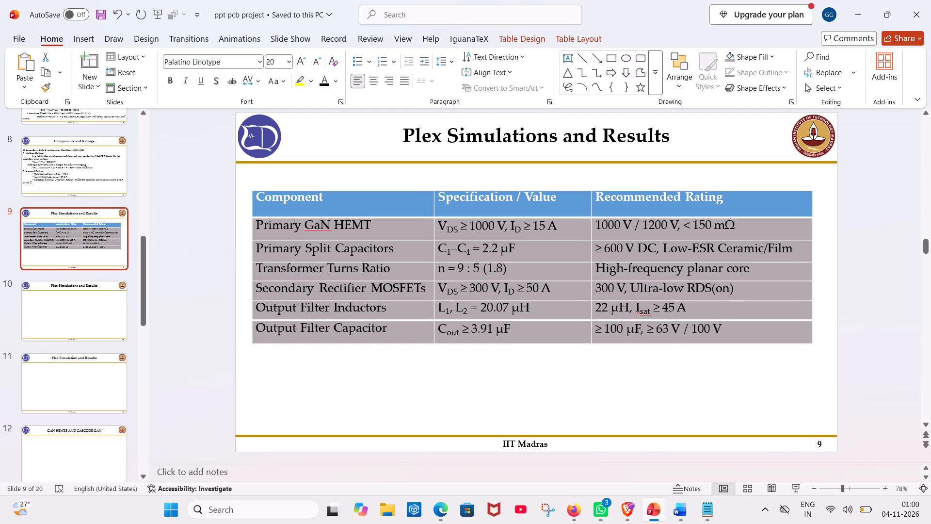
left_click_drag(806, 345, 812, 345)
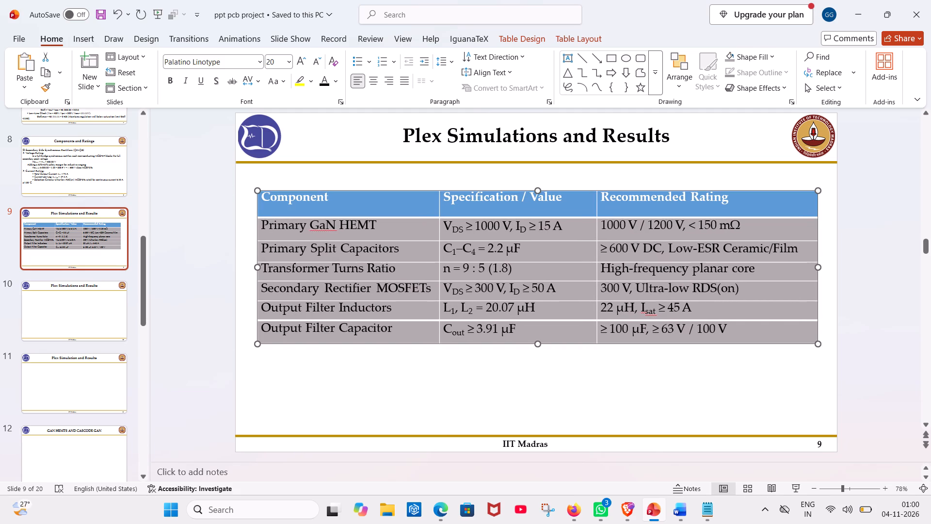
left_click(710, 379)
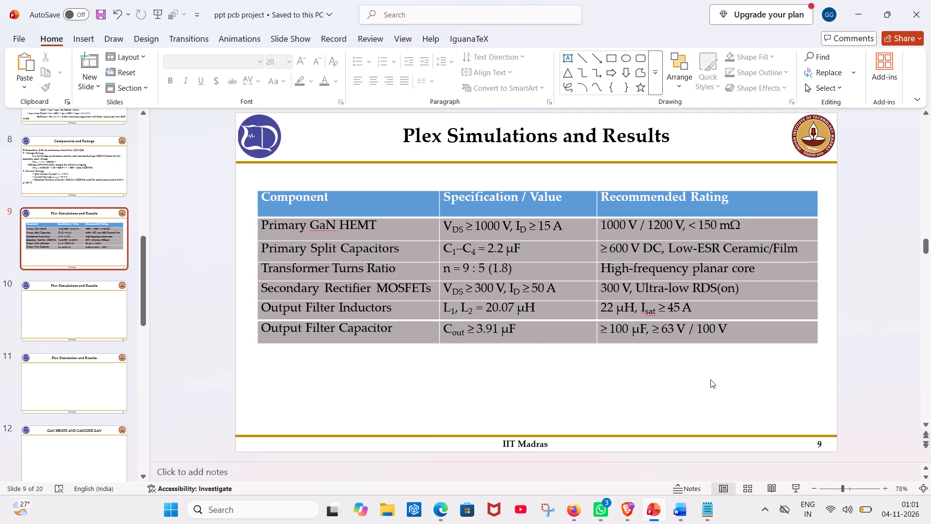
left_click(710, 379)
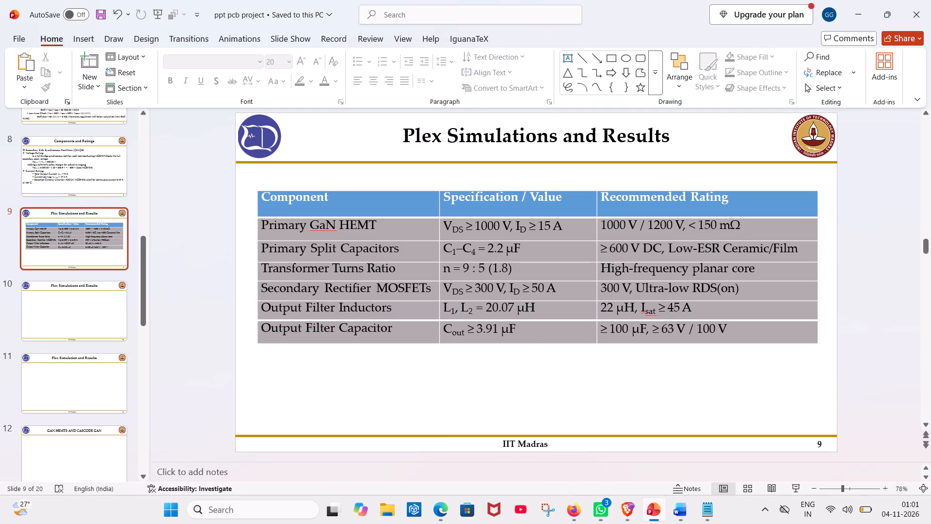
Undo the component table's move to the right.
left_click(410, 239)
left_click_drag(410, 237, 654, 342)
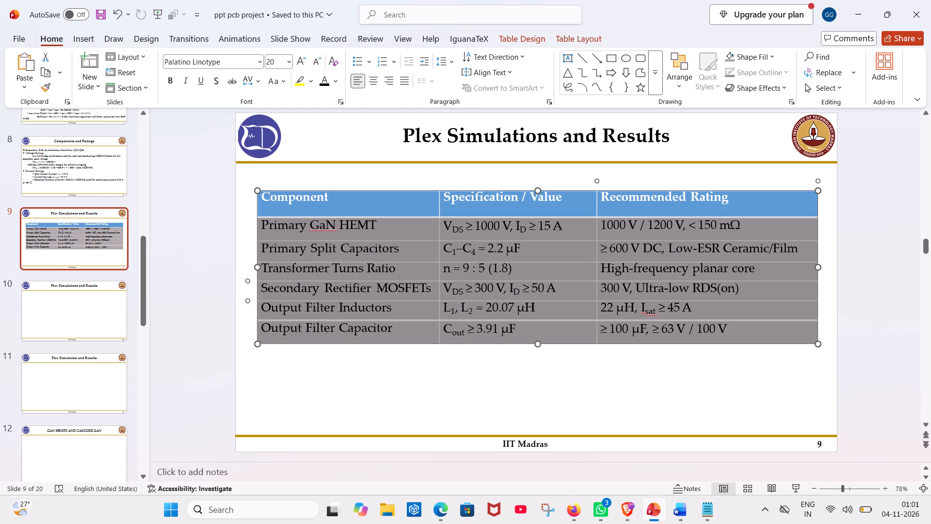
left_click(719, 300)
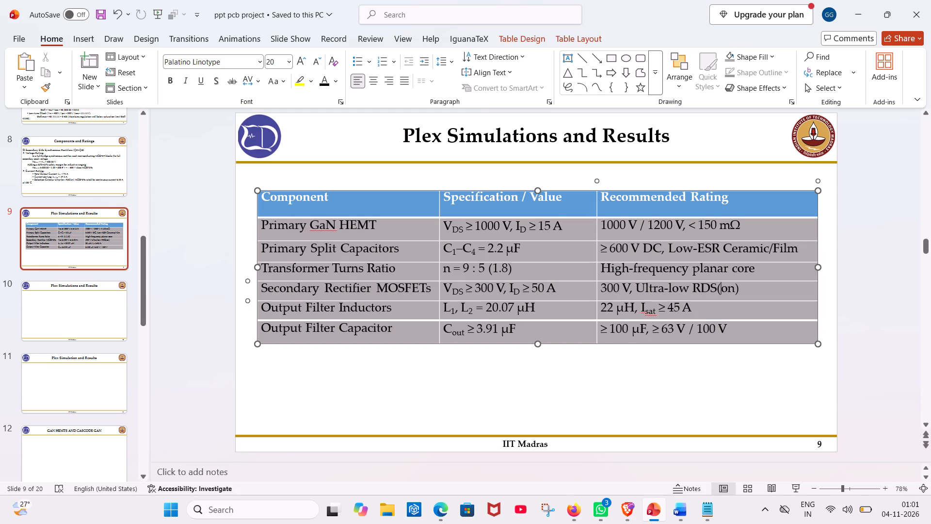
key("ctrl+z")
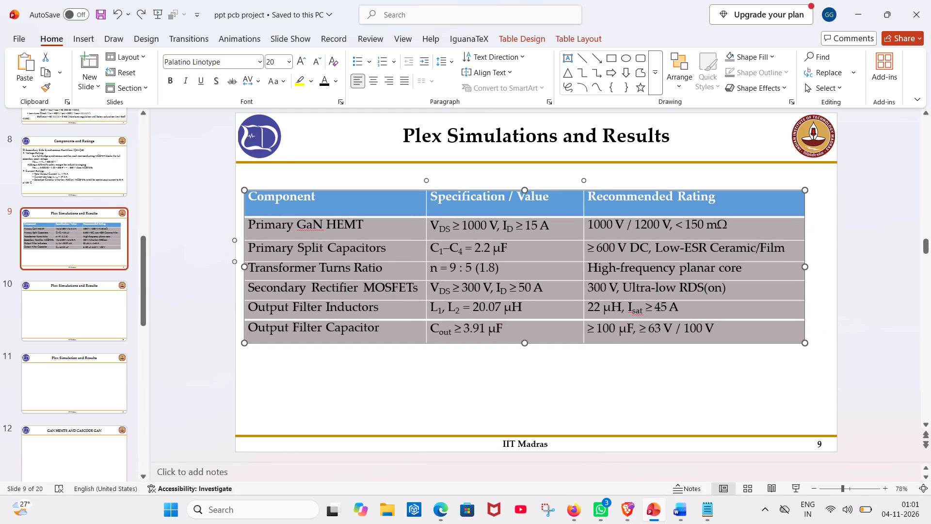
Examine the Output Filter Inductors and Output Filter Capacitor rows and the border between them up close.
left_click(442, 319)
scroll(442, 319, "up", 4, "ctrl")
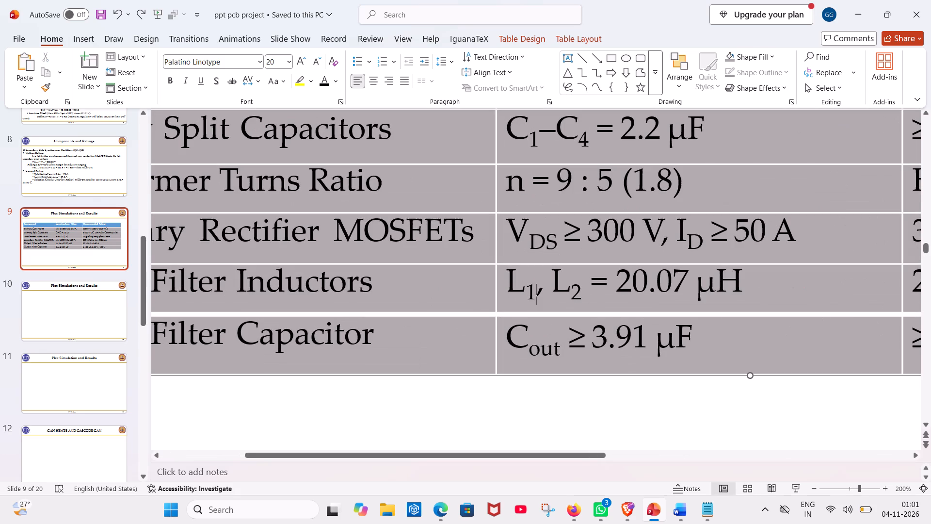
left_click(462, 313)
left_click(466, 338)
left_click(440, 274)
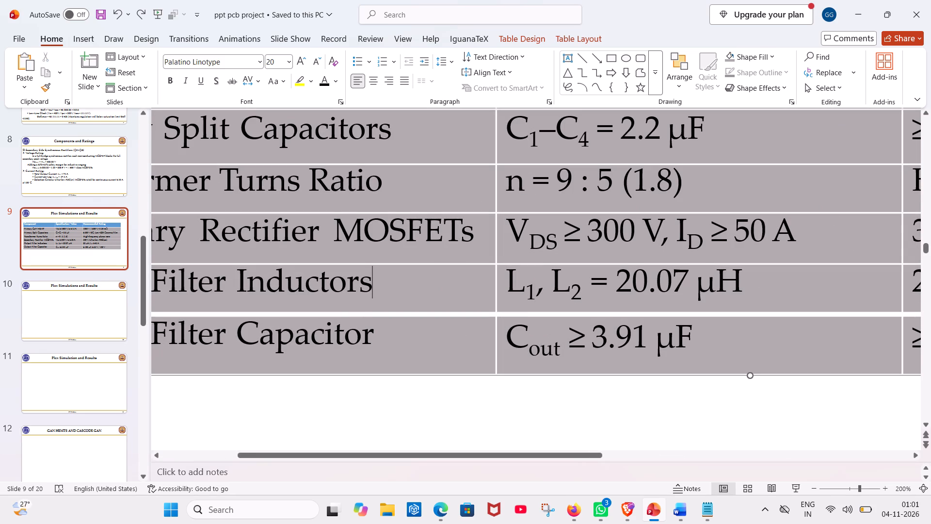
scroll(418, 224, "down", 5, "ctrl")
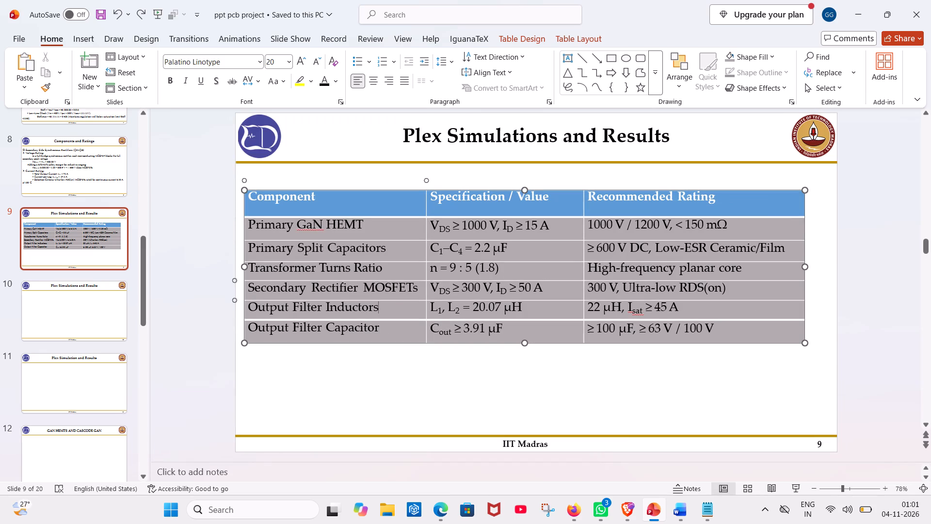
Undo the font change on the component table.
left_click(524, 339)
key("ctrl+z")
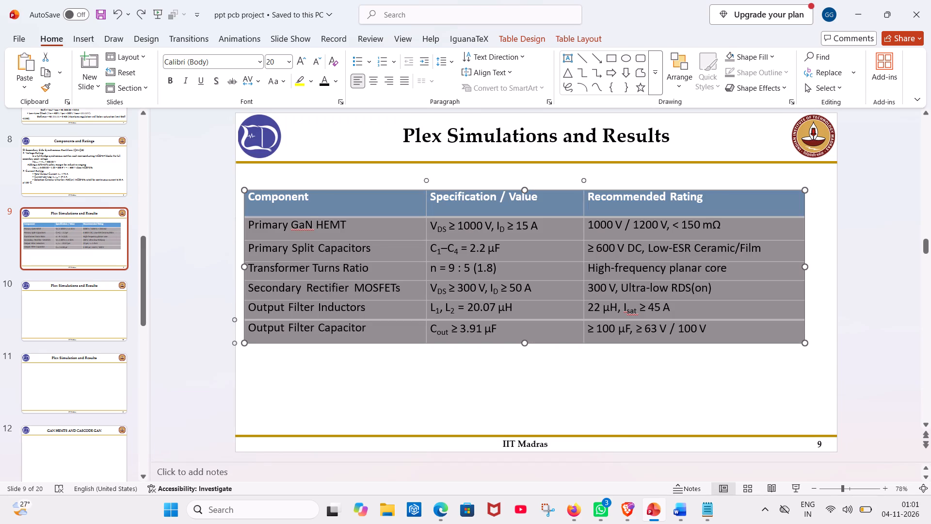
Set the font of all component table cells, including the header row, to Palatino Linotype.
left_click(524, 339)
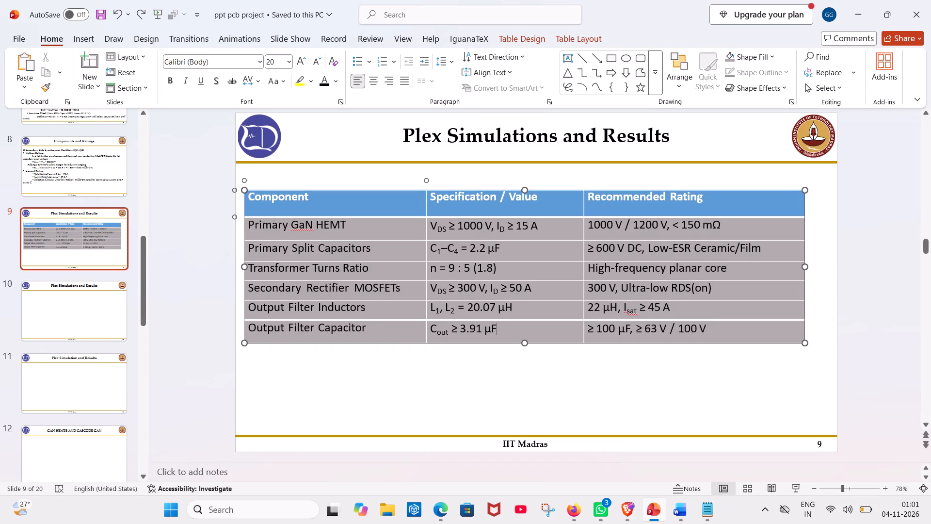
left_click_drag(253, 199, 692, 349)
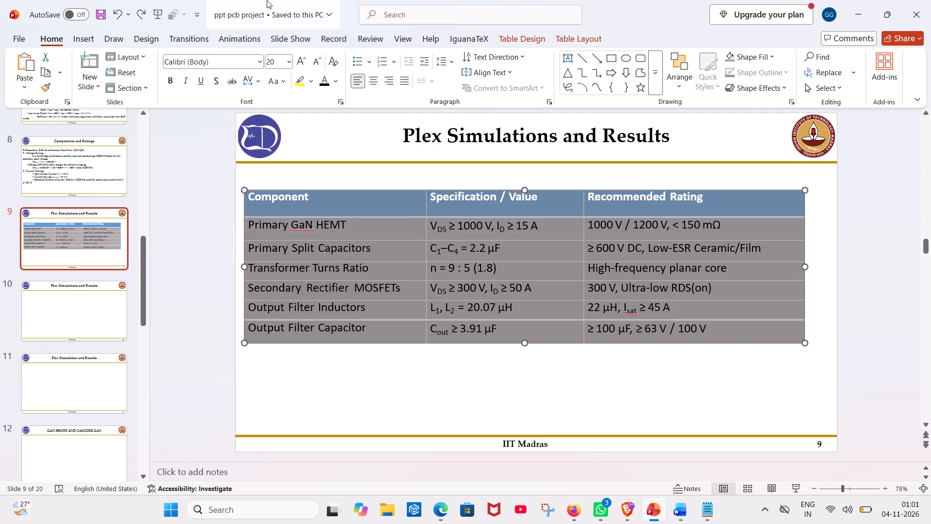
left_click(243, 57)
key("ctrl+v")
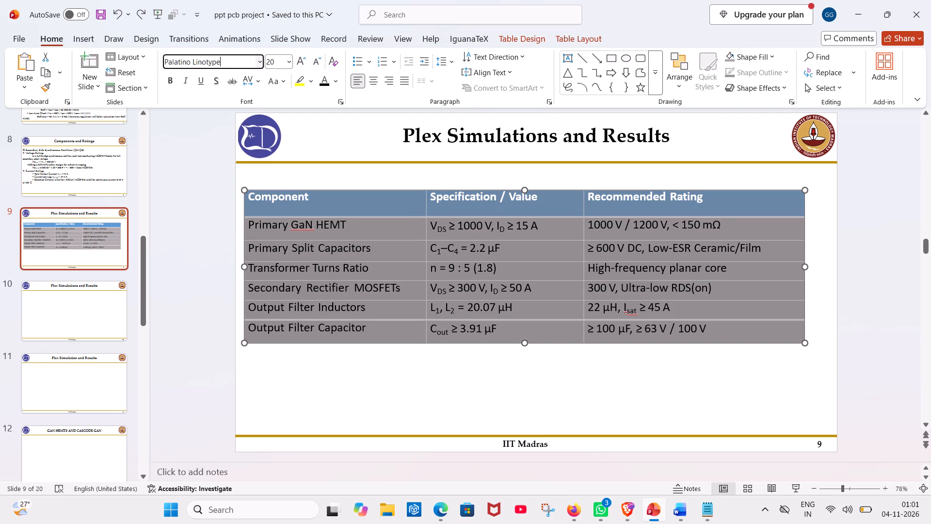
key("Return")
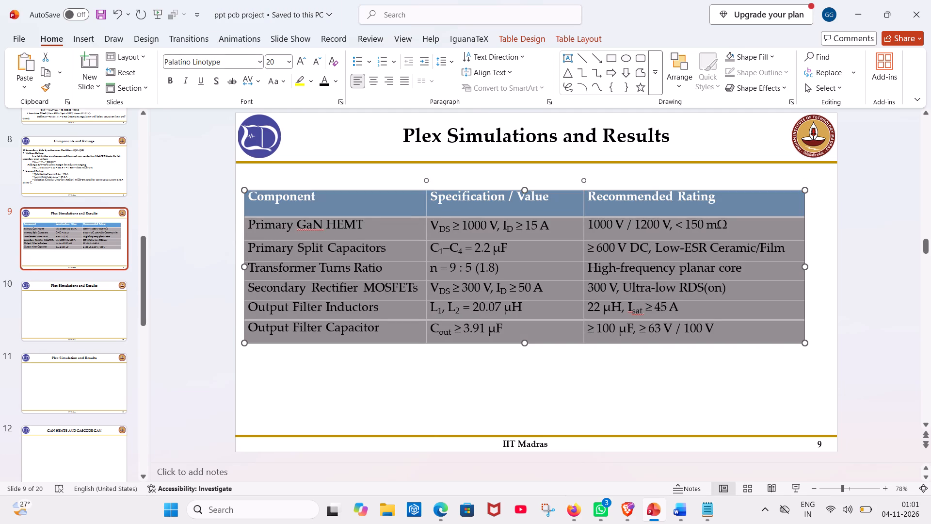
Move the component table slightly right and down so it sits centred beneath the slide title.
left_click_drag(505, 343, 524, 344)
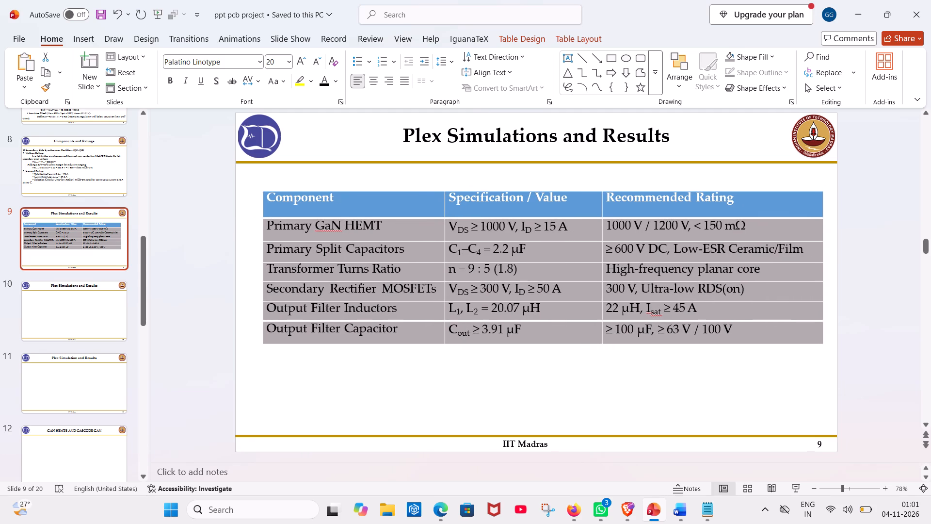
left_click_drag(524, 344, 518, 348)
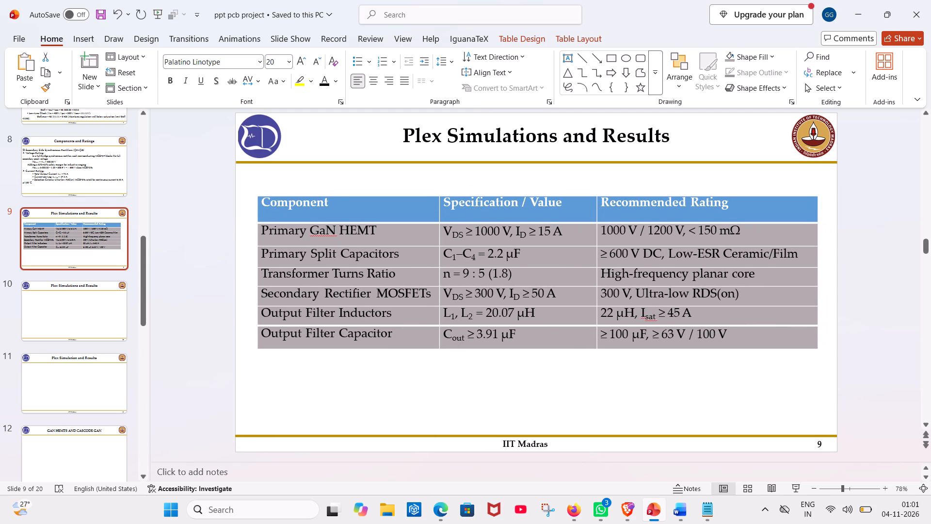
left_click_drag(518, 348, 518, 349)
left_click(514, 392)
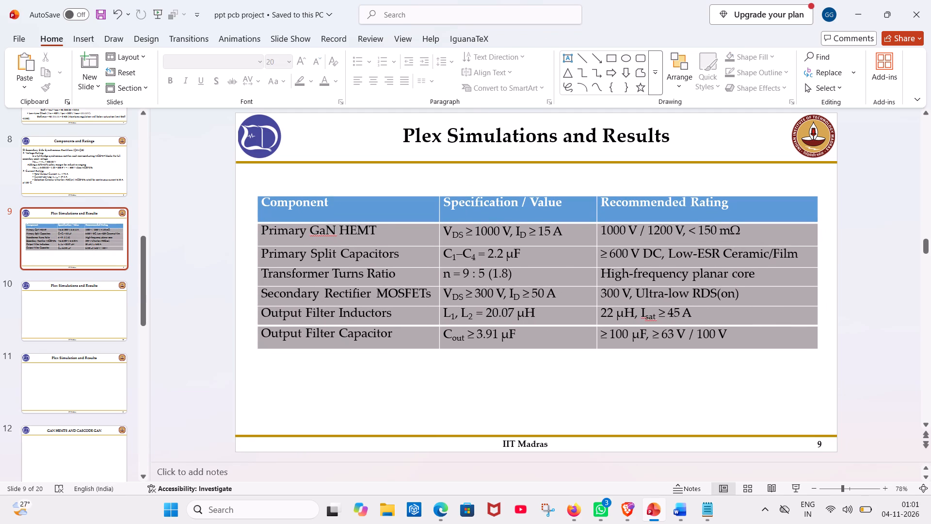
Centre the header texts Component, Specification / Value and Recommended Rating within their table cells.
left_click_drag(330, 207, 271, 206)
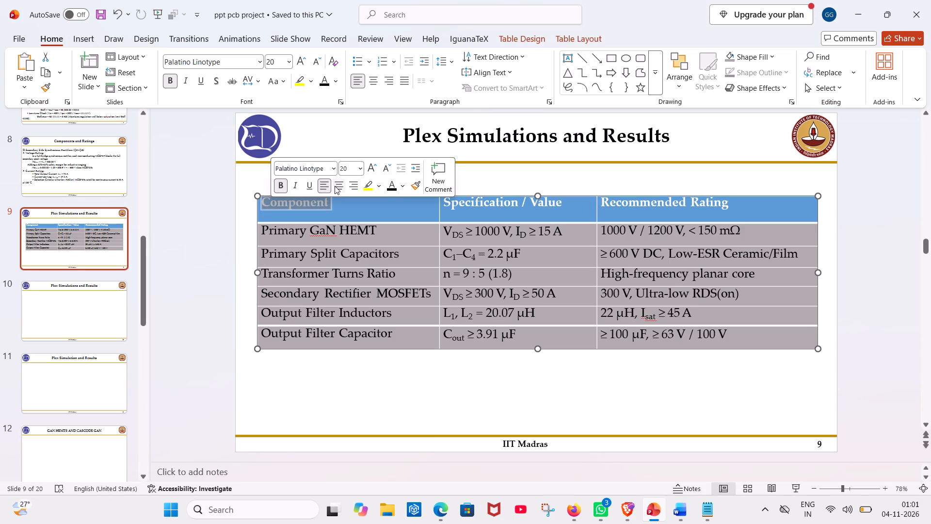
left_click(335, 186)
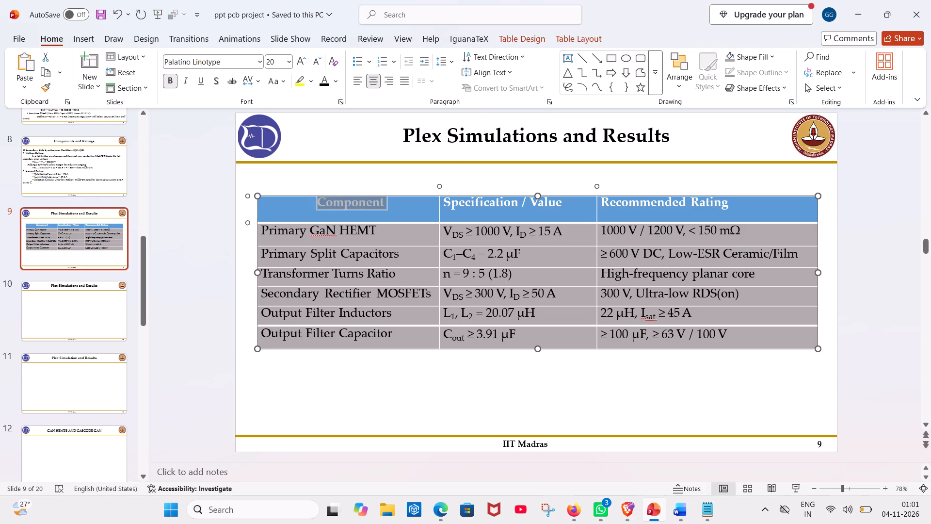
left_click_drag(565, 207, 471, 218)
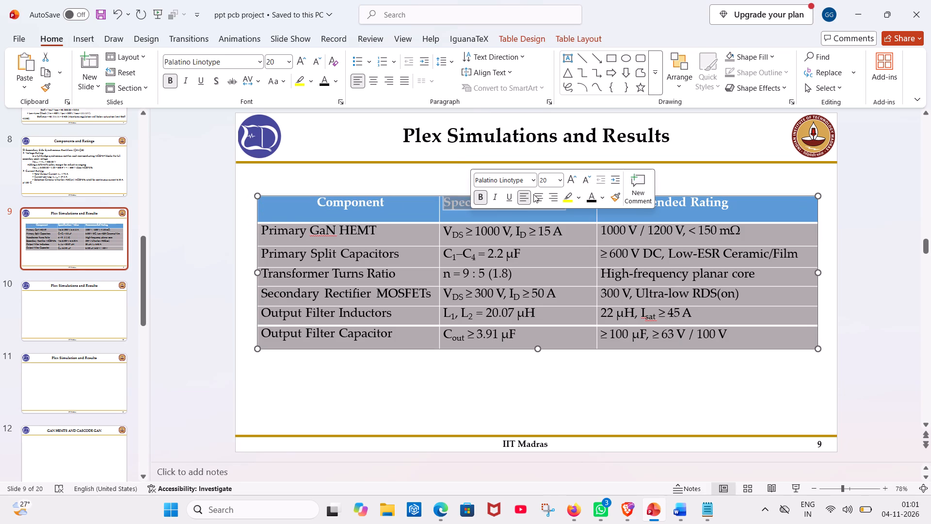
left_click(536, 194)
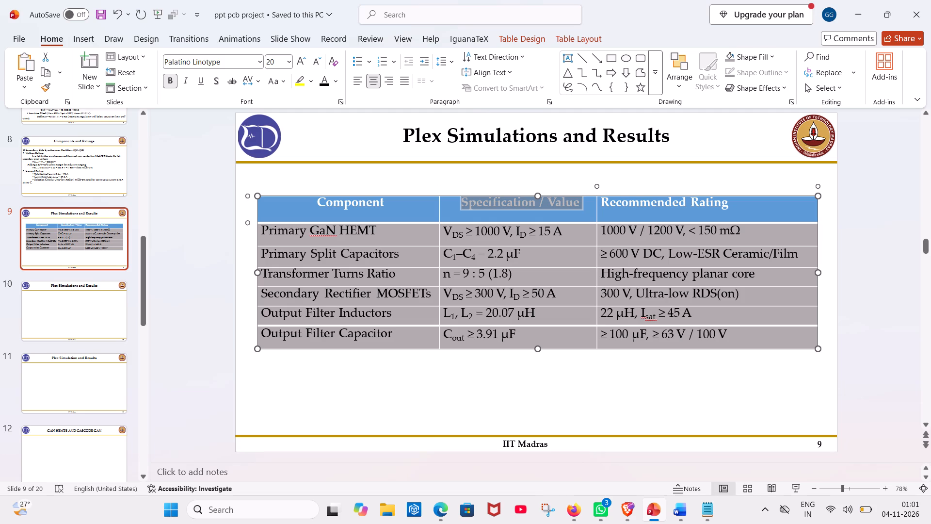
left_click_drag(725, 217, 620, 229)
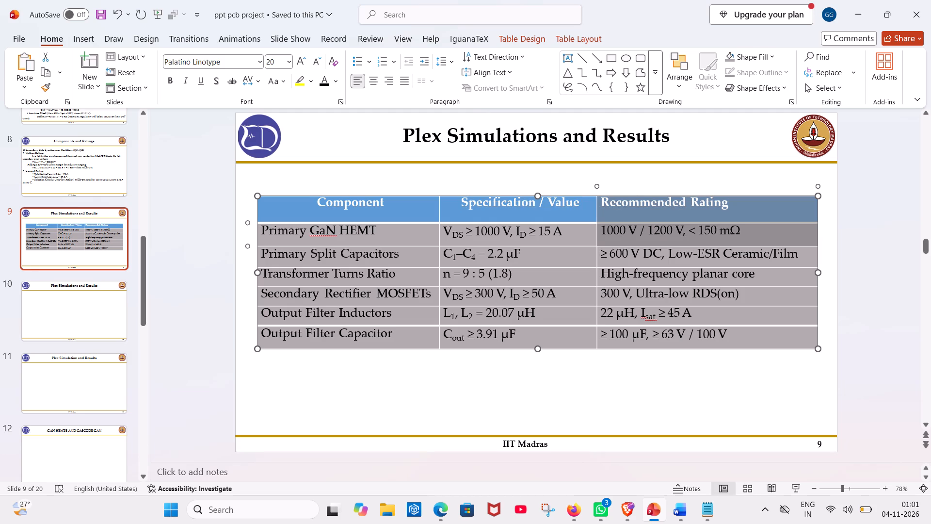
left_click(688, 234)
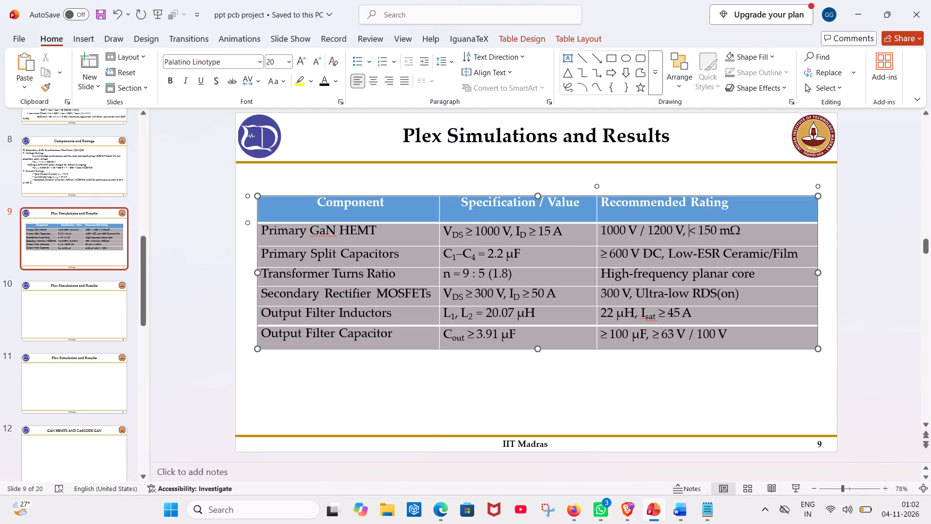
left_click_drag(635, 220, 722, 212)
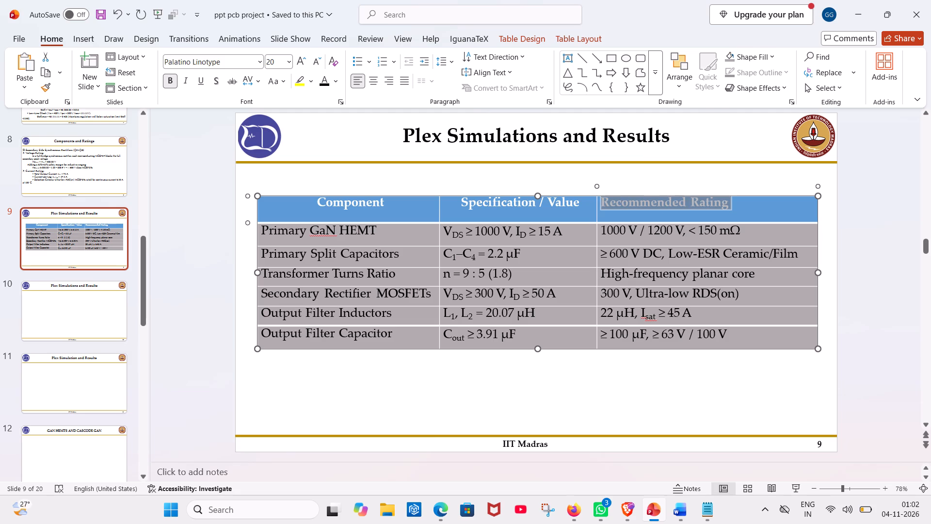
left_click_drag(722, 212, 738, 216)
left_click(806, 197)
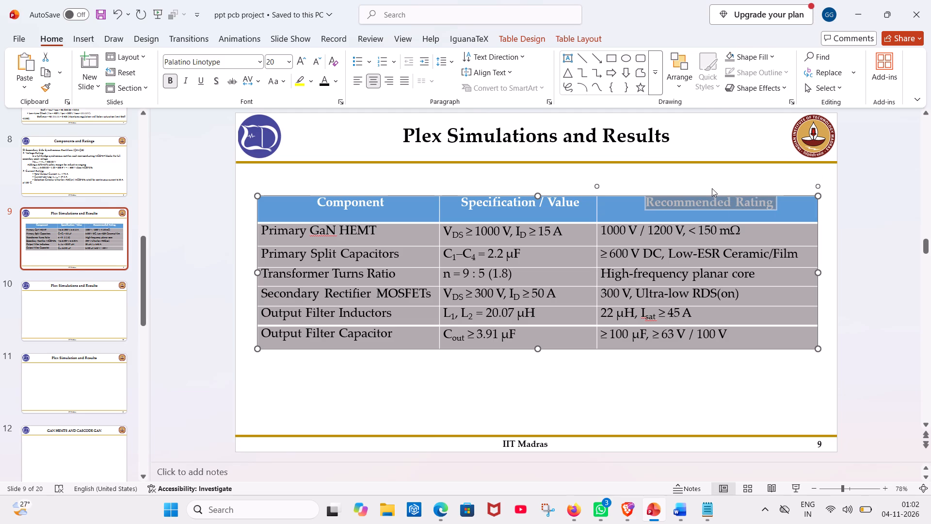
Reduce the height of the component table's header row slightly by raising its lower border.
left_click(575, 216)
left_click_drag(576, 208, 585, 212)
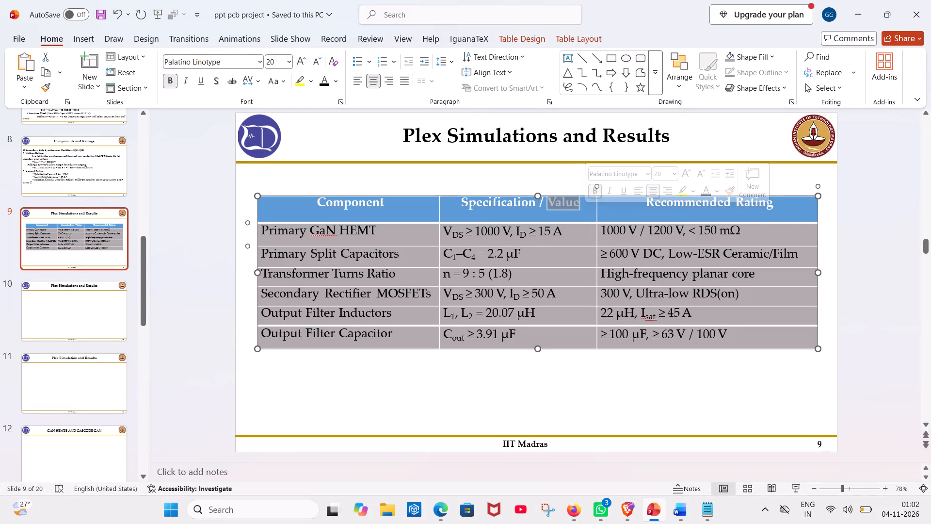
left_click_drag(779, 225, 781, 220)
left_click(781, 220)
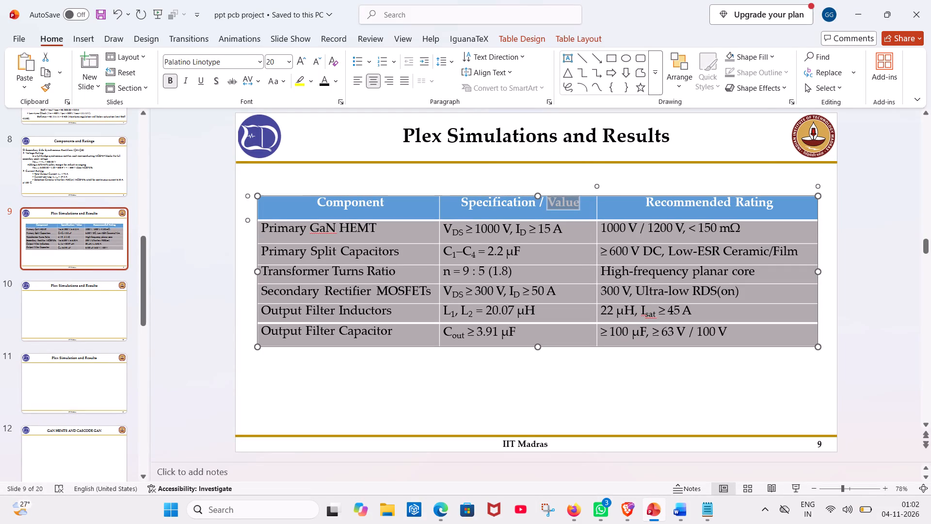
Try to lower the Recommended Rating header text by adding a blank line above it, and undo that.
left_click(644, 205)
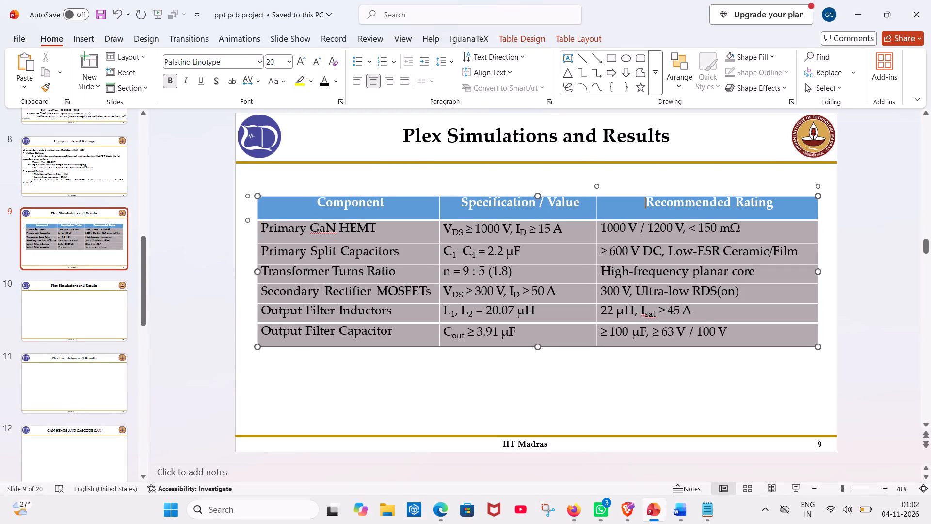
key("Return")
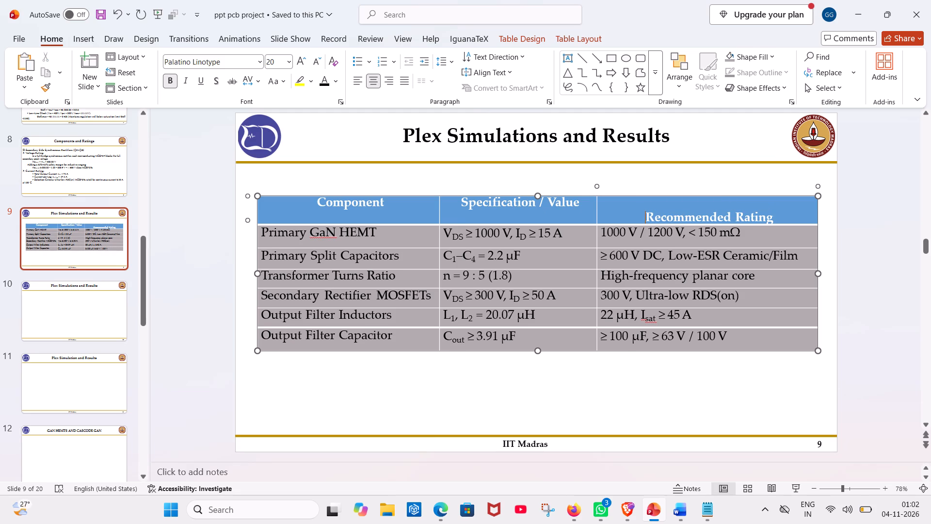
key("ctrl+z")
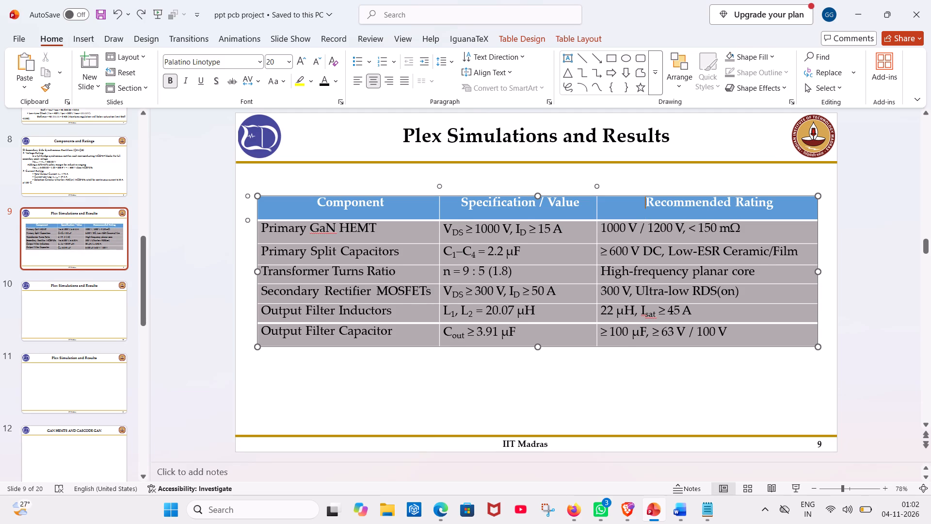
Nudge the component table very slightly right and down on the slide.
left_click(586, 197)
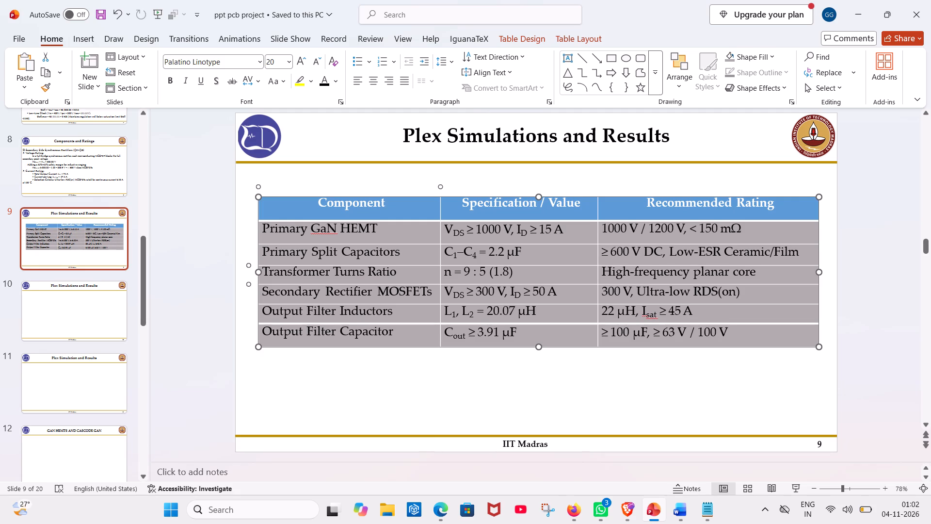
left_click(387, 184)
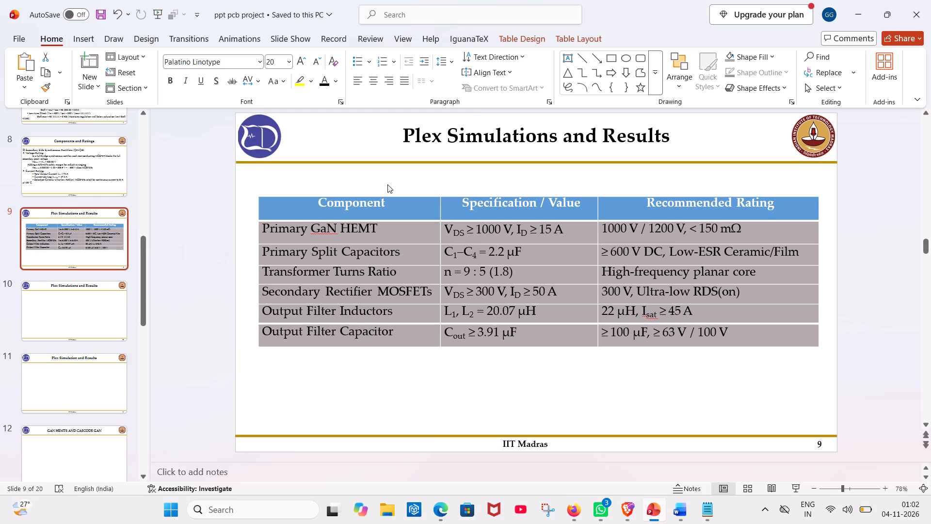
Shade all body rows of the component table, Primary GaN HEMT through Output Filter Capacitor, in a light neutral grey.
left_click_drag(381, 232, 654, 365)
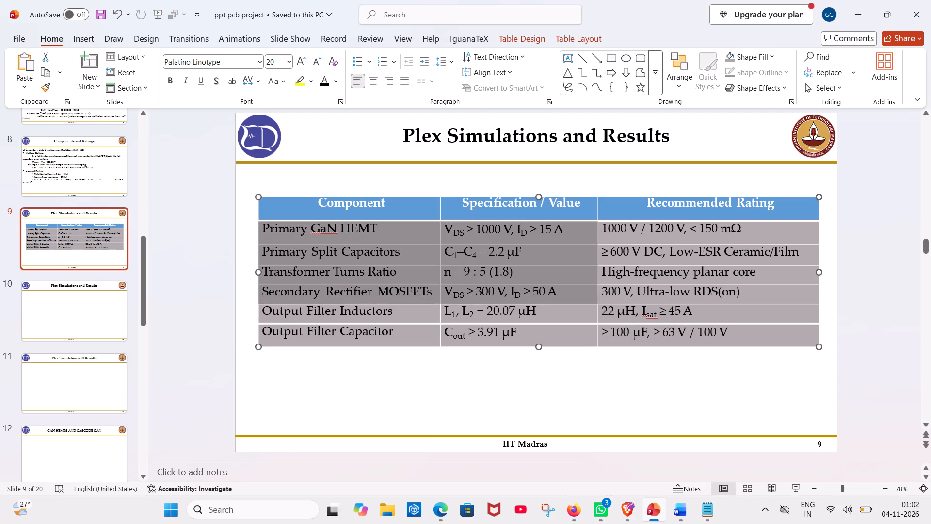
left_click_drag(654, 365, 712, 399)
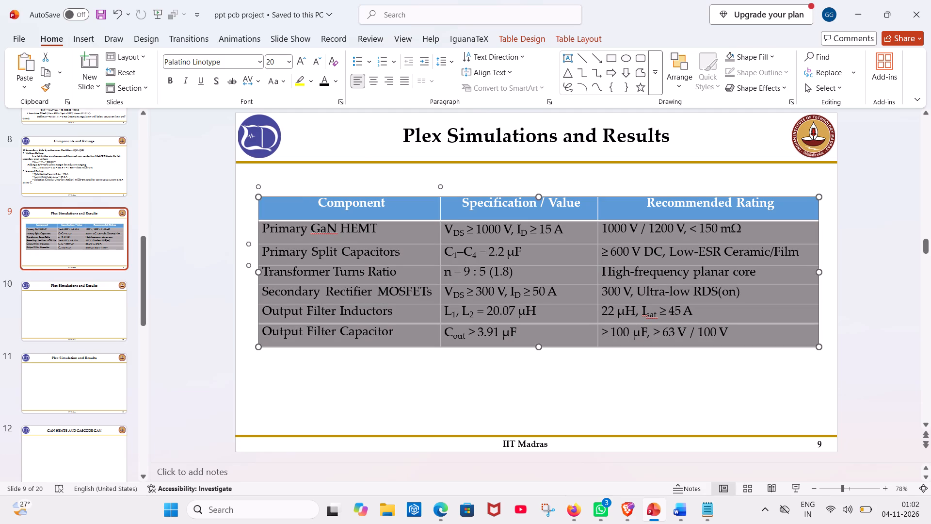
right_click(363, 280)
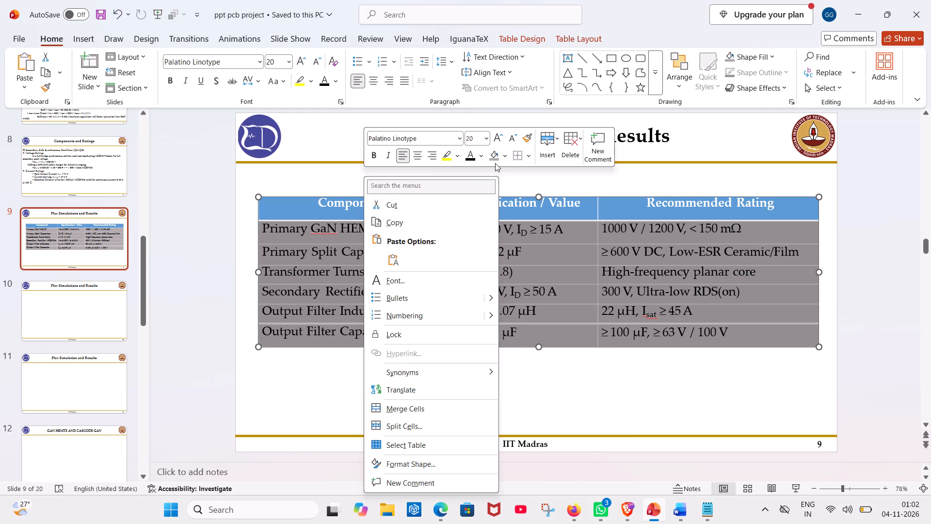
left_click(506, 160)
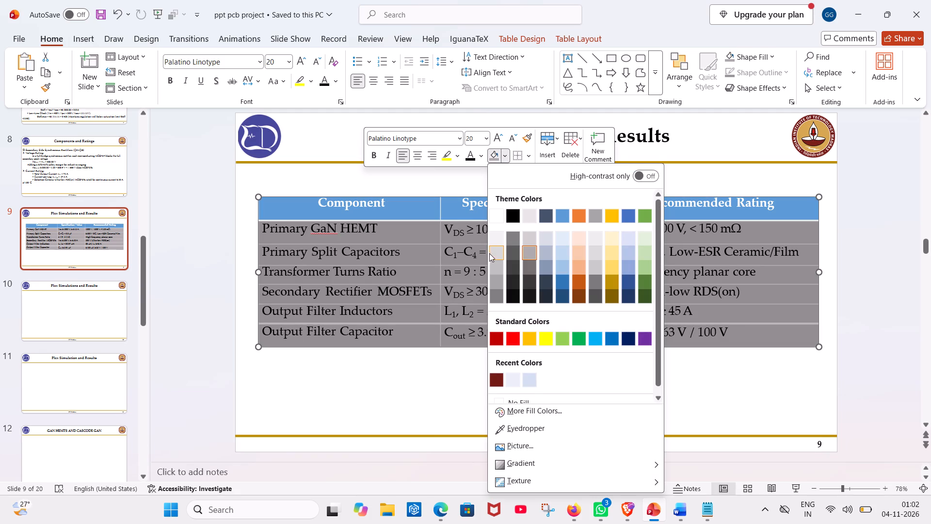
left_click(498, 253)
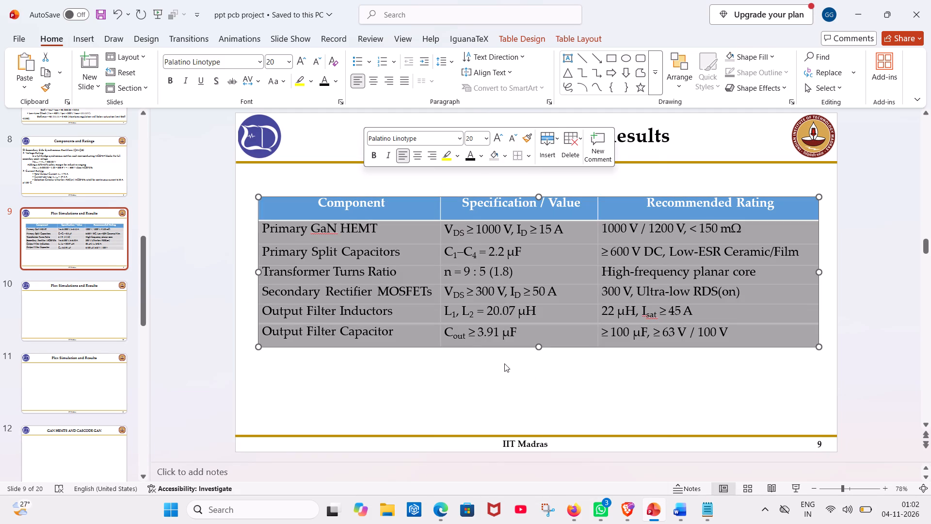
left_click(509, 381)
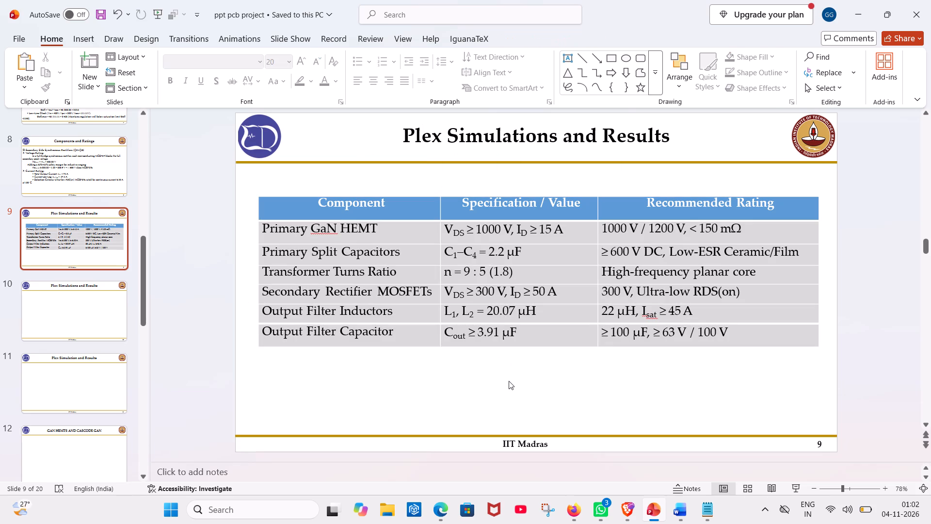
Switch to the Analysis document in Word and look through it from the bill of materials summary back to its title.
left_click(675, 484)
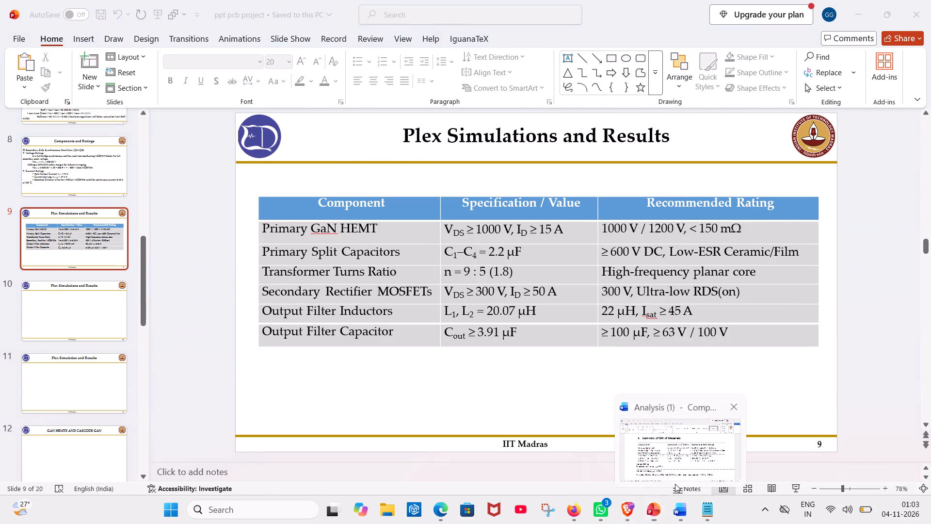
left_click_drag(478, 181, 403, 196)
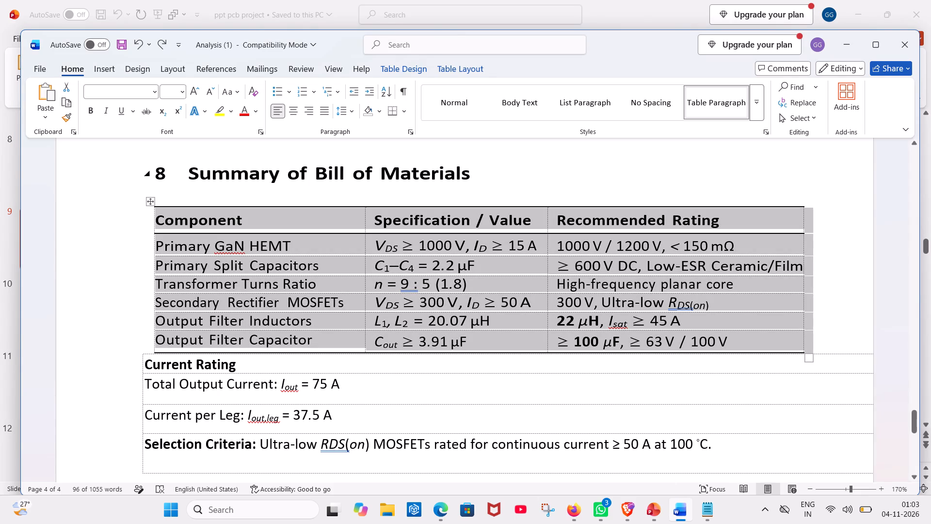
left_click_drag(403, 196, 196, 179)
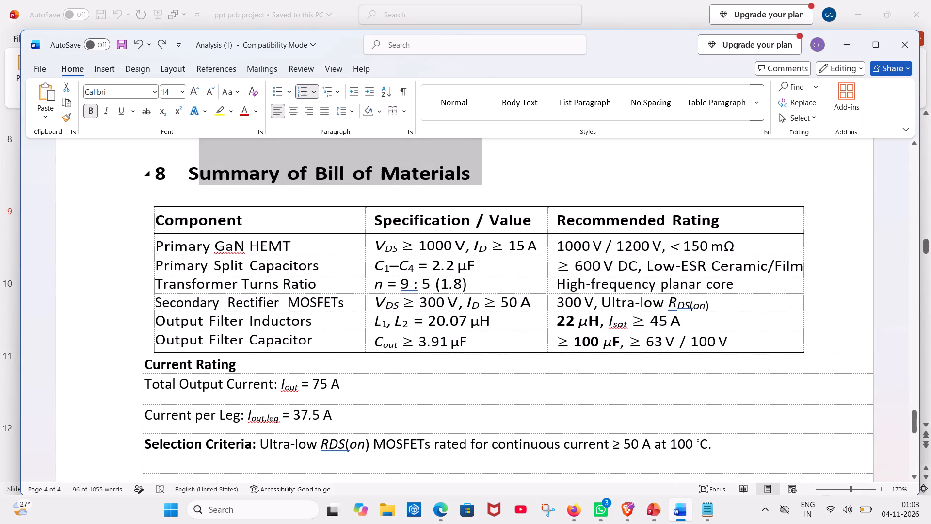
left_click(196, 179)
scroll(198, 189, "up", 1)
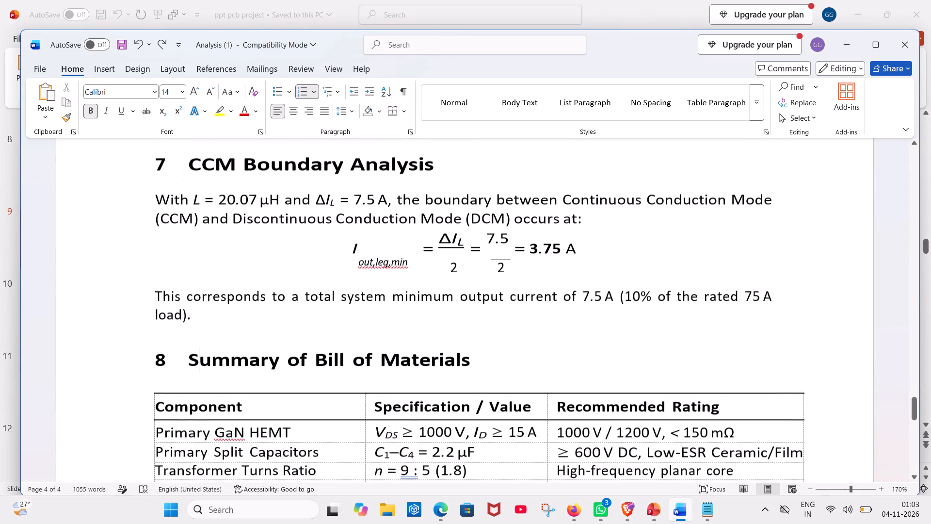
scroll(198, 189, "up", 3)
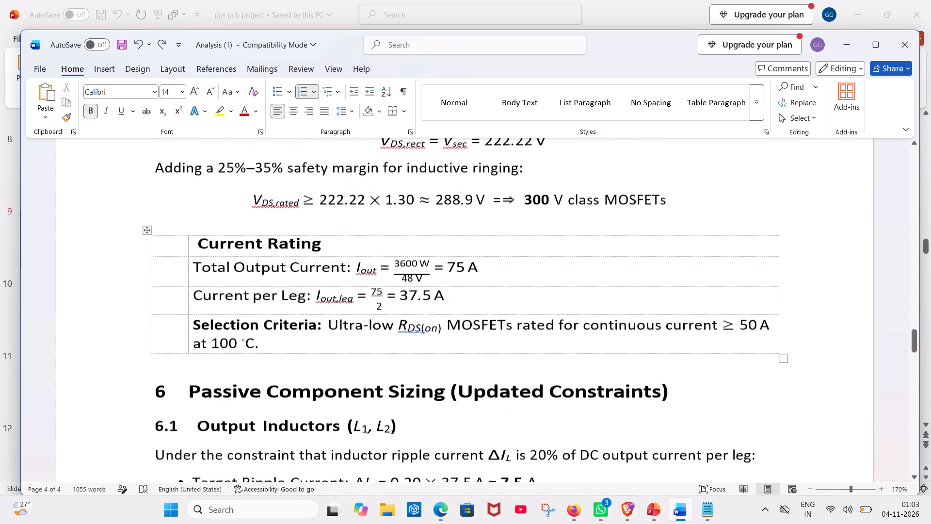
scroll(198, 189, "up", 1)
scroll(198, 189, "up", 20)
scroll(198, 189, "up", 8)
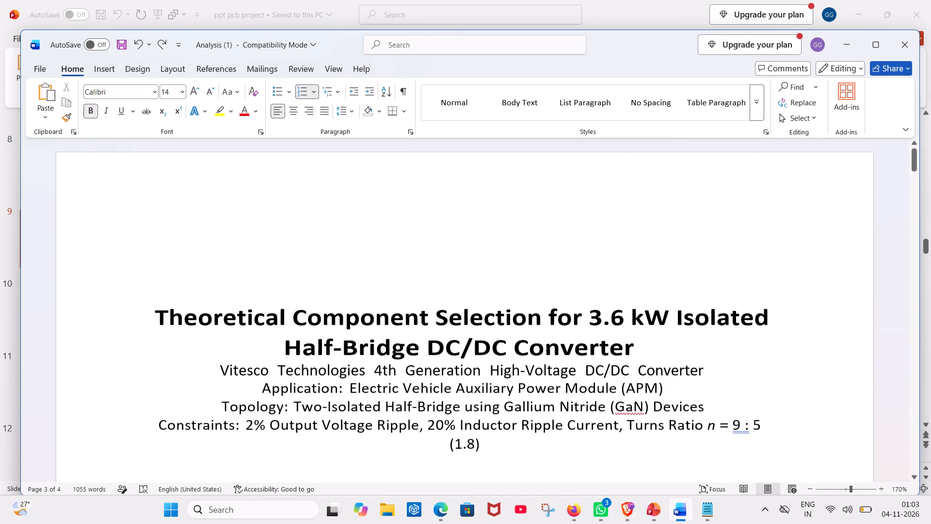
scroll(198, 189, "up", 6)
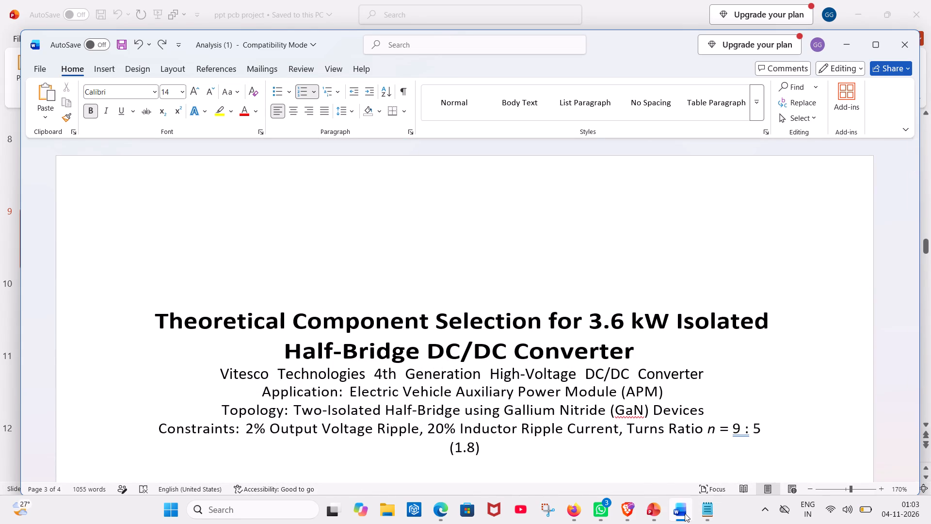
Bring up the empty untitled Notepad window and close it.
left_click(673, 460)
left_click(679, 449)
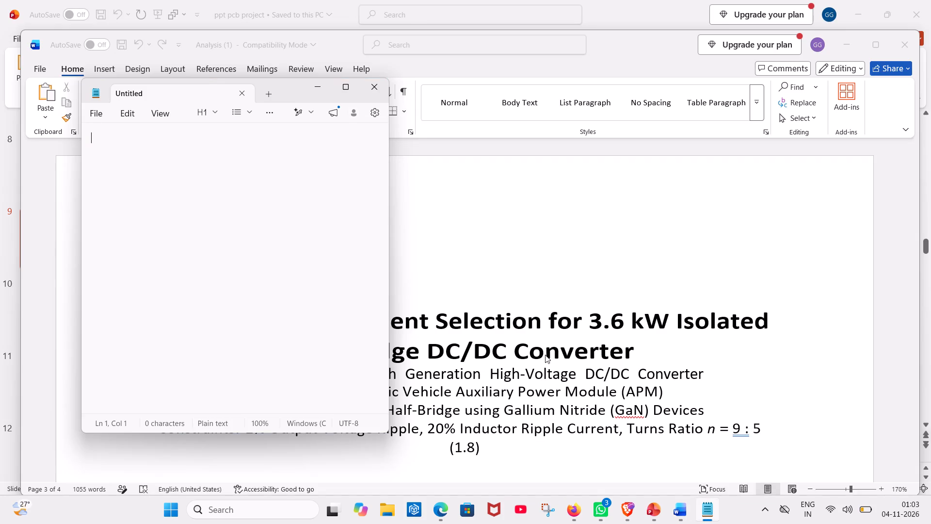
left_click(373, 86)
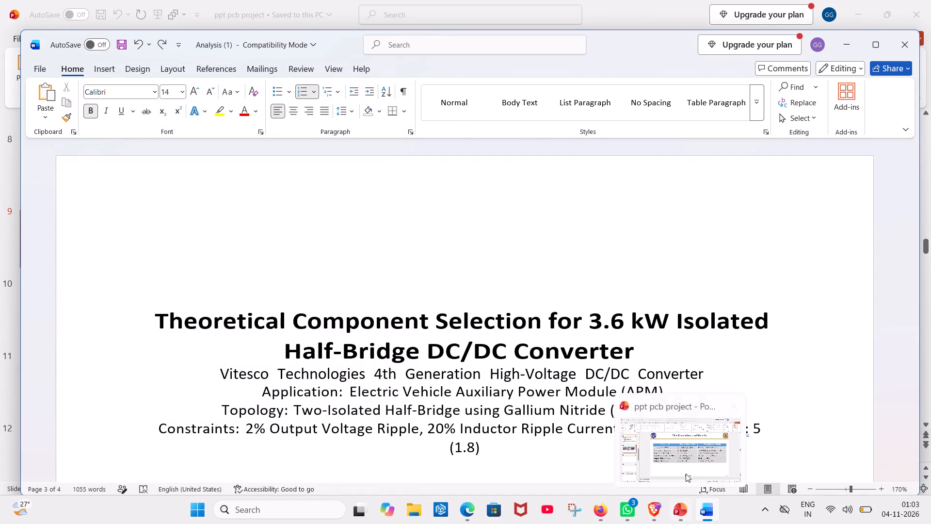
Switch back to the PowerPoint presentation and save it.
left_click(686, 443)
key("ctrl+s")
key("ctrl+s")
key("ctrl+s")
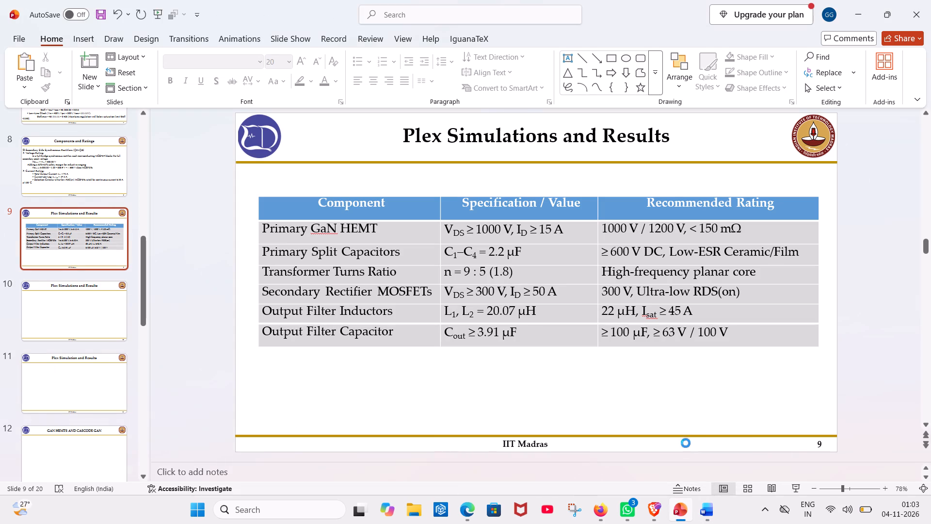
Replace the title of slide 9 with "Components and Ratings".
left_click(663, 136)
left_click(669, 137)
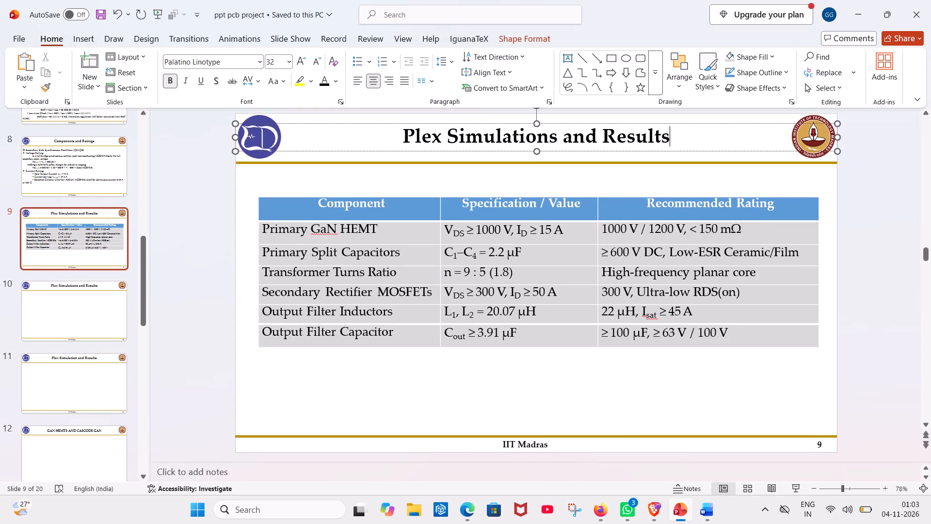
key("BackSpace")
key("BackSpace")
key("BackSpace")
key("BackSpace")
key("BackSpace")
key("BackSpace")
key("BackSpace")
key("BackSpace")
key("BackSpace")
key("BackSpace")
key("BackSpace")
key("BackSpace")
key("BackSpace")
key("BackSpace")
key("BackSpace")
key("BackSpace")
key("BackSpace")
key("BackSpace")
key("BackSpace")
key("BackSpace")
key("BackSpace")
key("BackSpace")
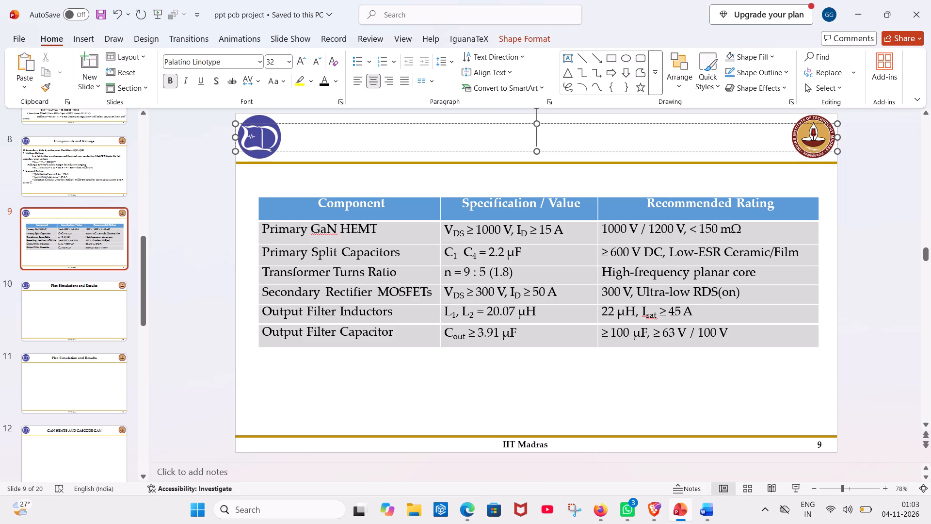
type("Co")
type("mponents")
key("space")
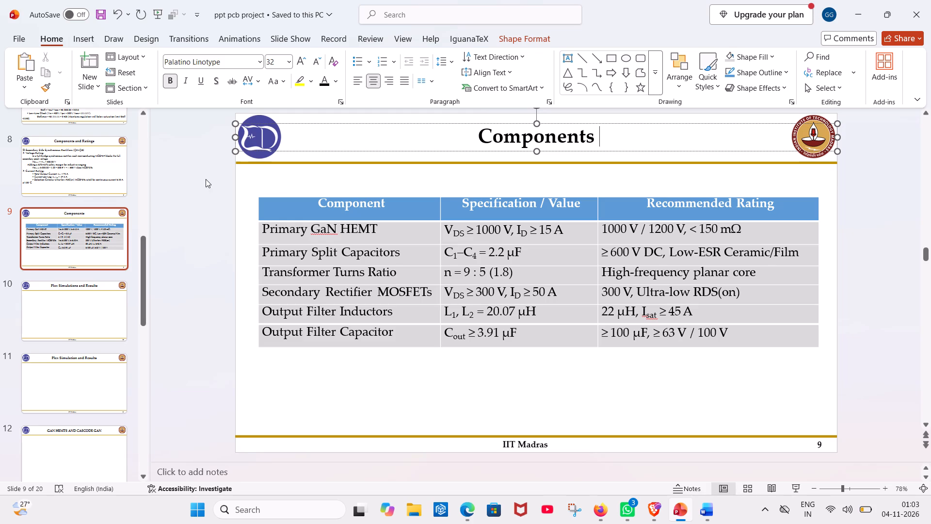
type("and")
key("space")
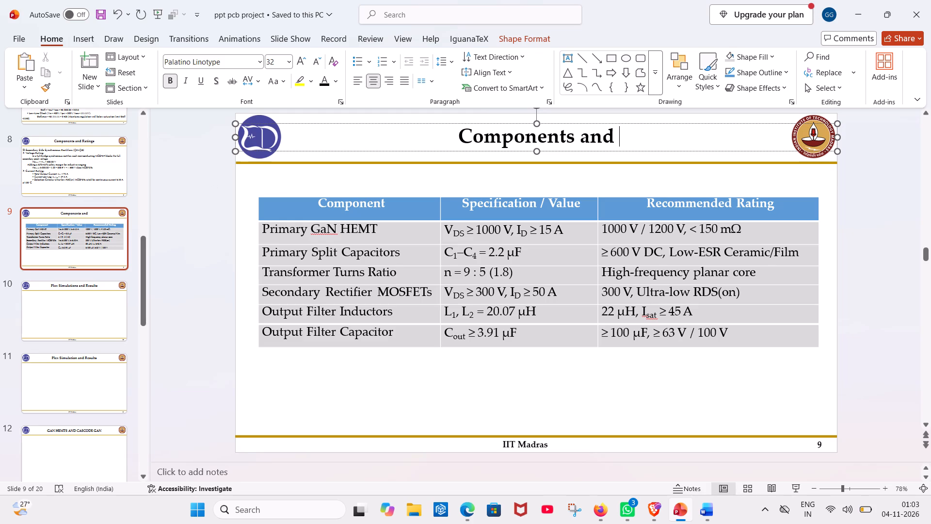
type("Ratings")
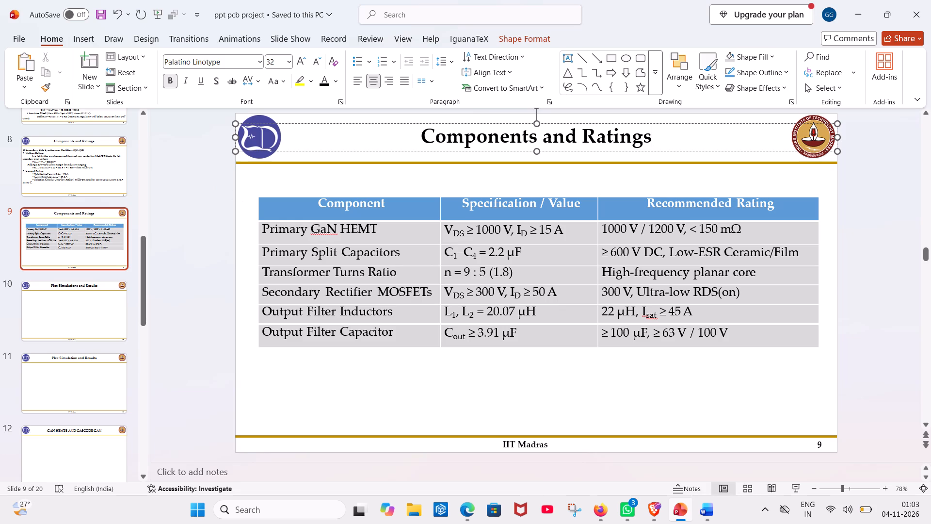
left_click(427, 189)
Copy the "Converter Analysis" title from slide 6 and paste it over the title of slide 7.
scroll(427, 189, "up", 1)
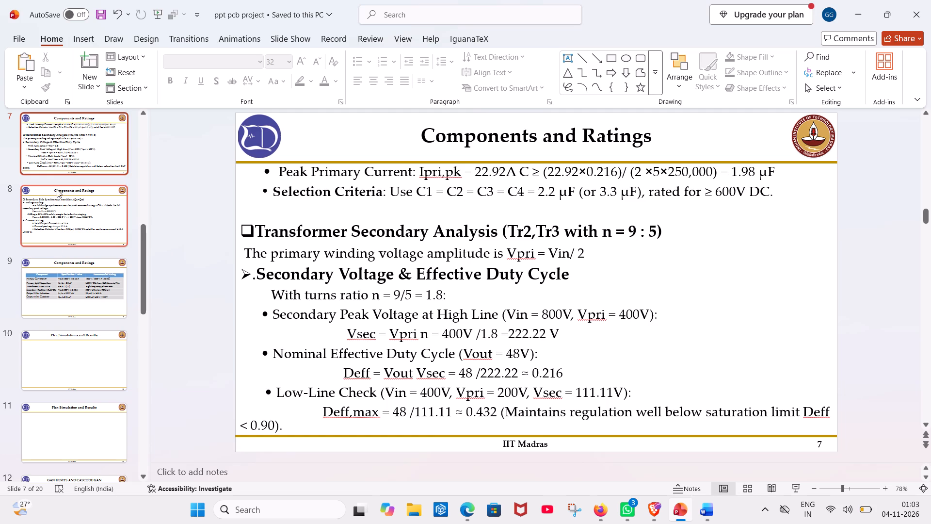
left_click(83, 161)
scroll(83, 161, "up", 1)
left_click(83, 161)
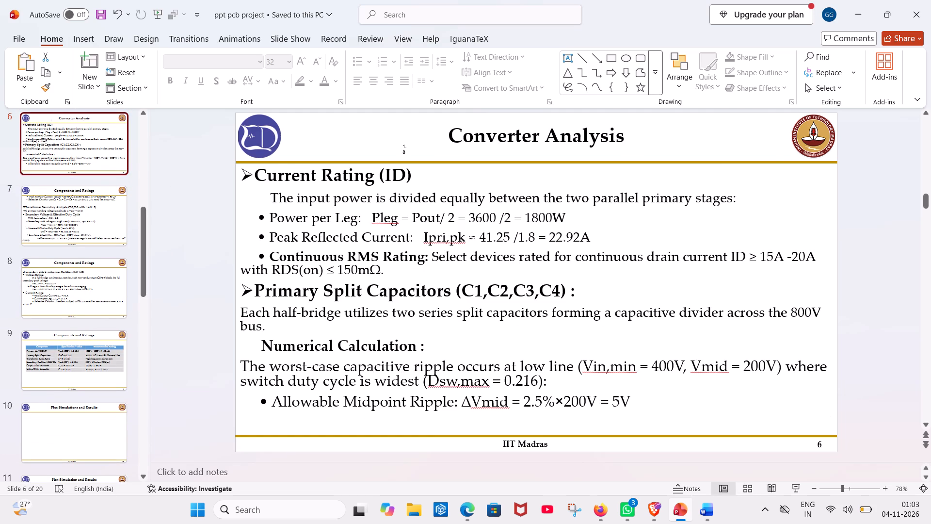
left_click_drag(624, 136, 441, 140)
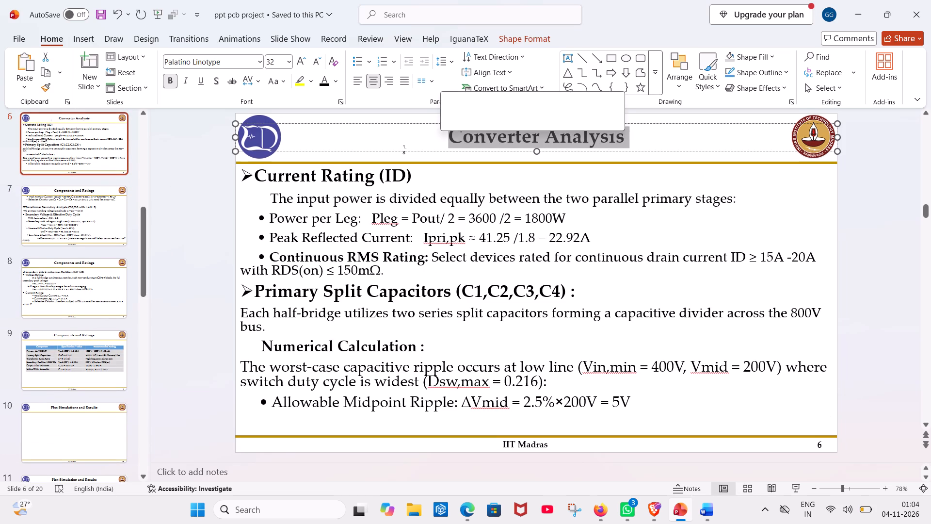
key("ctrl+c")
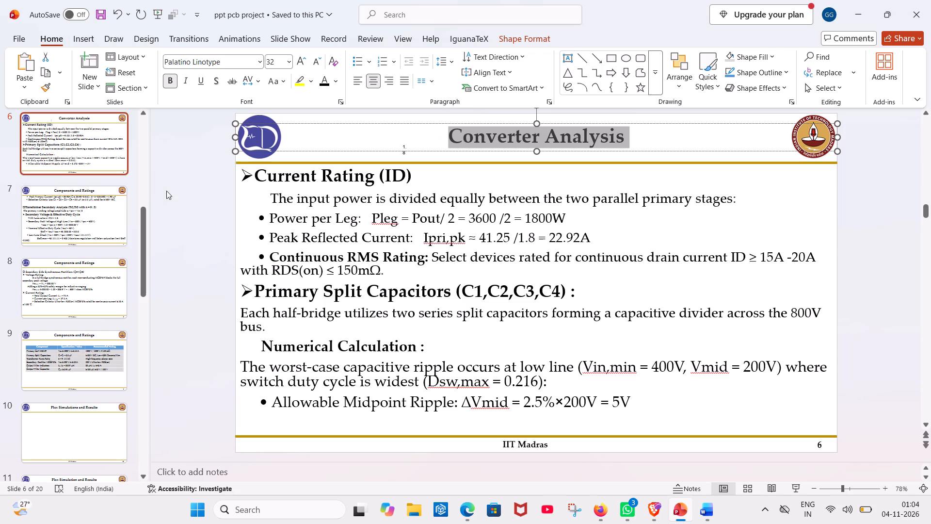
left_click(123, 198)
left_click(656, 139)
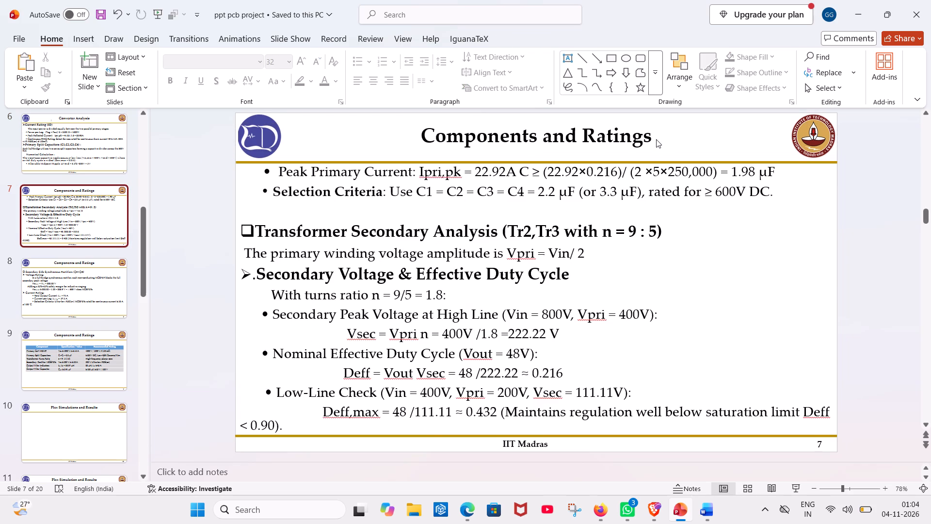
left_click(647, 139)
left_click_drag(655, 139, 452, 148)
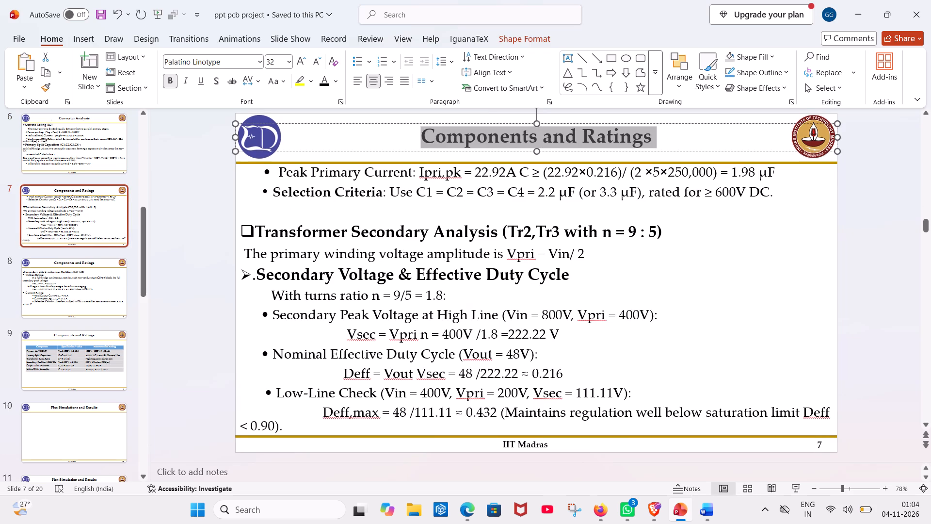
left_click_drag(452, 148, 391, 142)
key("ctrl+v")
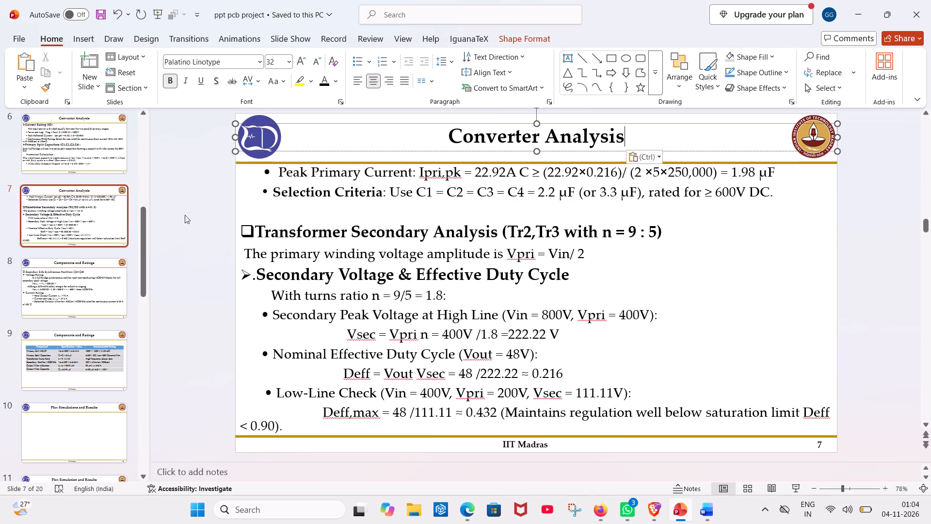
Replace the title of slide 8 with the copied "Converter Analysis" title.
left_click(103, 281)
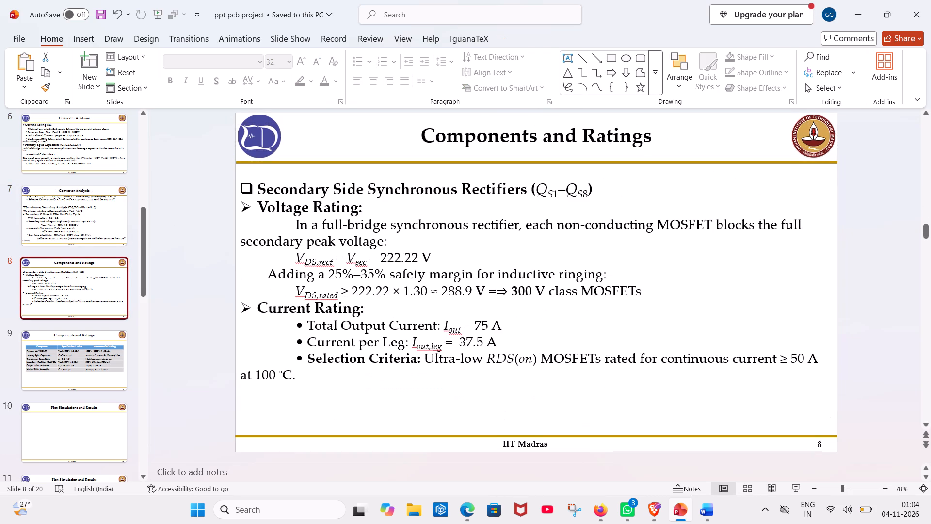
left_click(645, 150)
left_click_drag(656, 133, 648, 136)
left_click(648, 136)
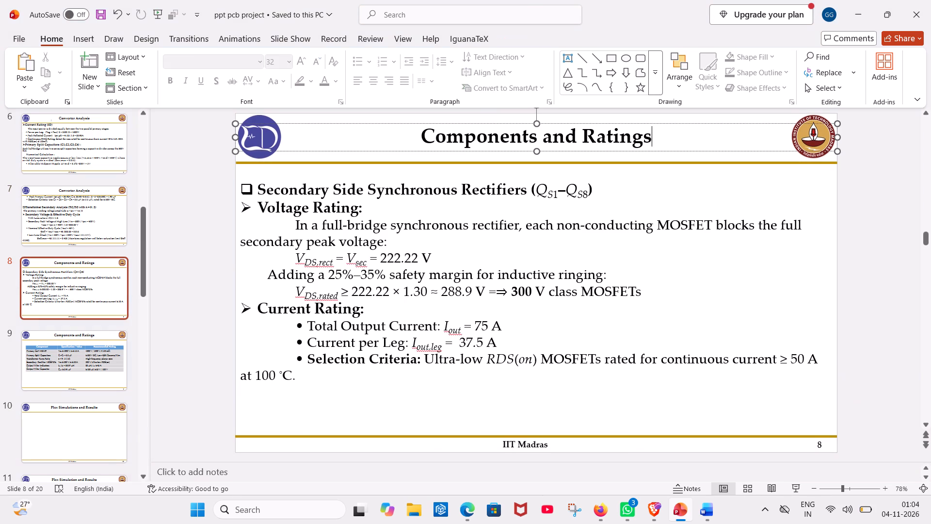
left_click_drag(648, 136, 424, 148)
key("ctrl+v")
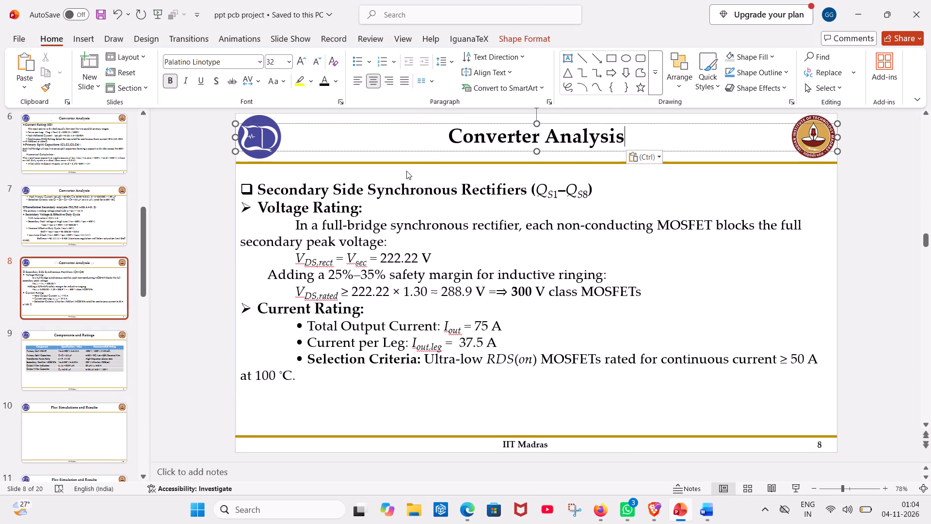
left_click(345, 225)
left_click(190, 267)
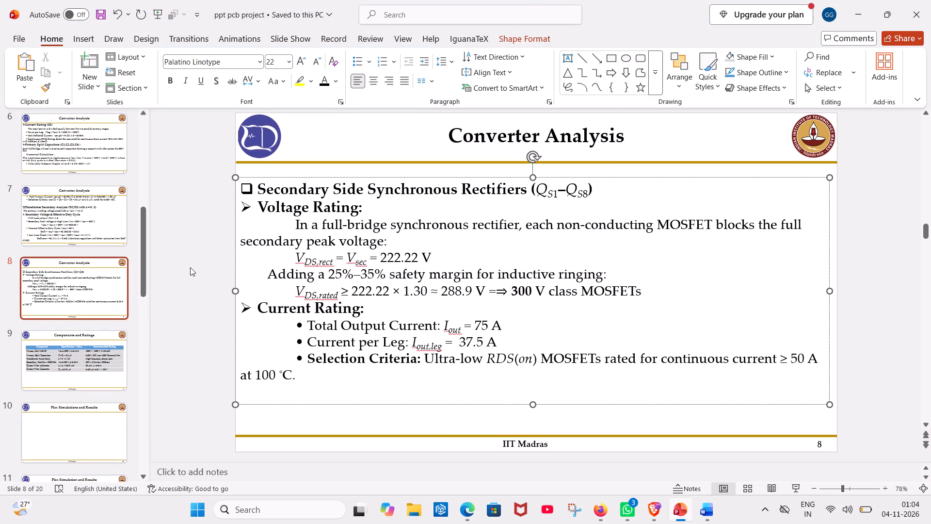
Copy the "Components and Ratings" title text on slide 9 into a new text box placed between the title line and the table.
key("Down")
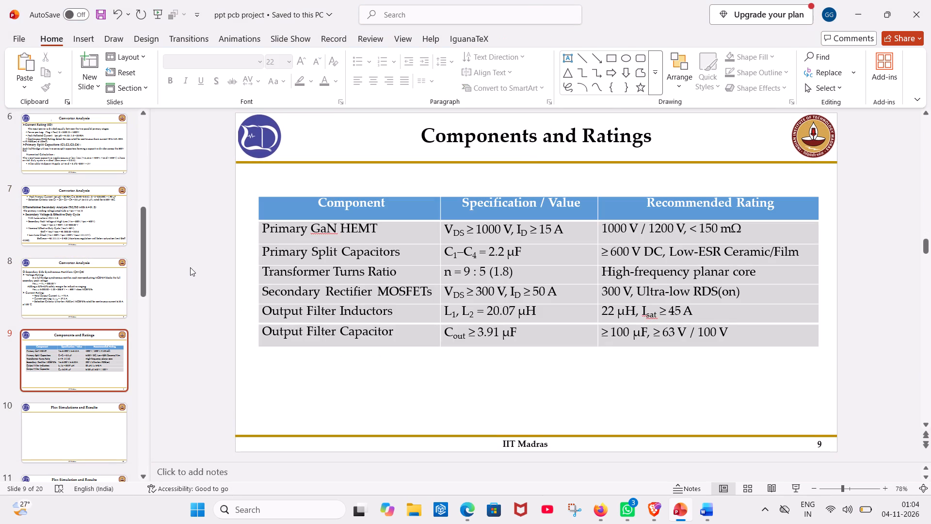
left_click(387, 192)
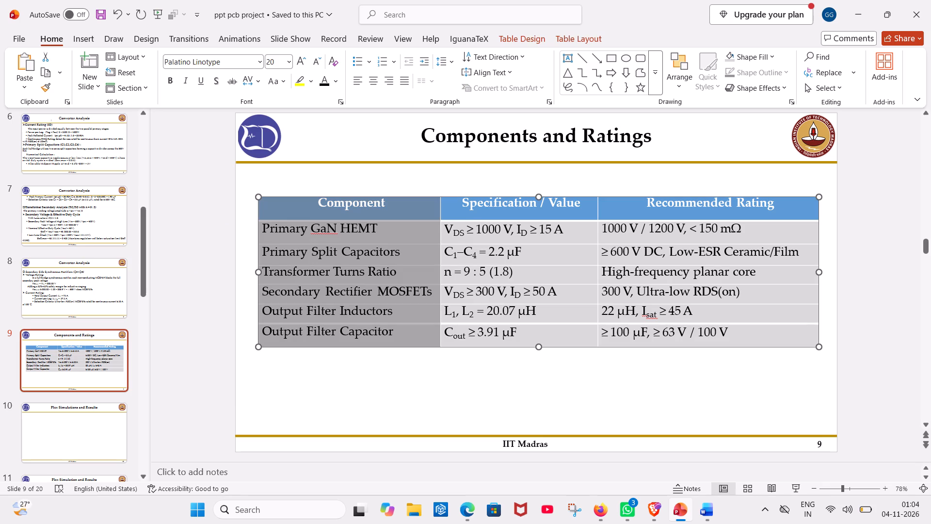
left_click(360, 194)
left_click(352, 185)
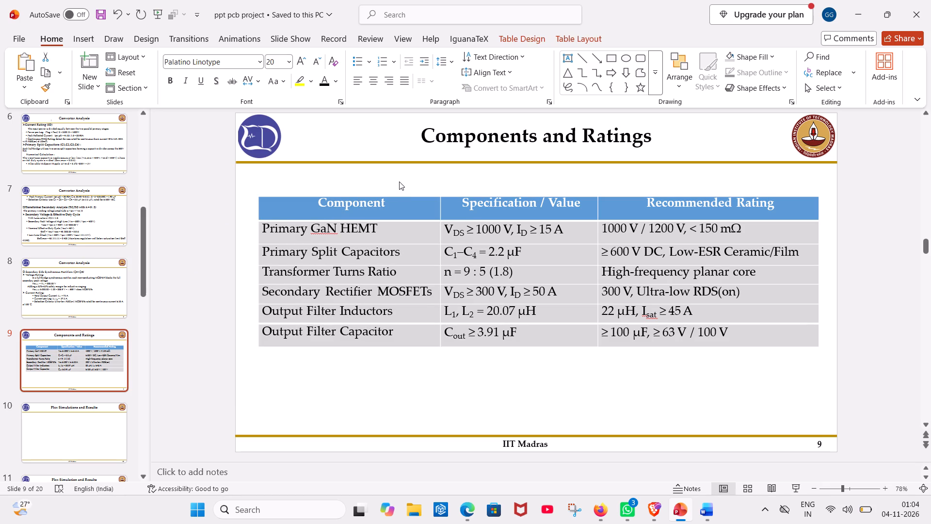
left_click(449, 132)
left_click_drag(427, 134, 485, 134)
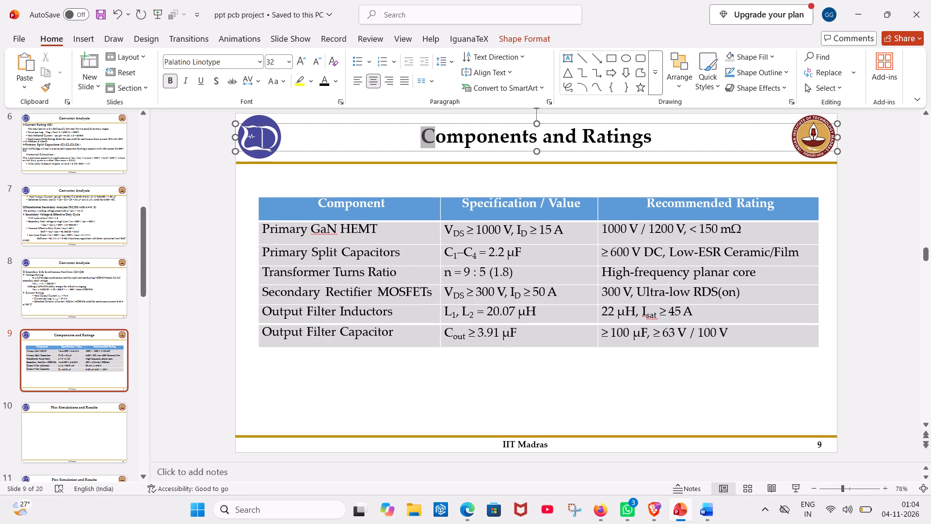
left_click_drag(485, 134, 631, 125)
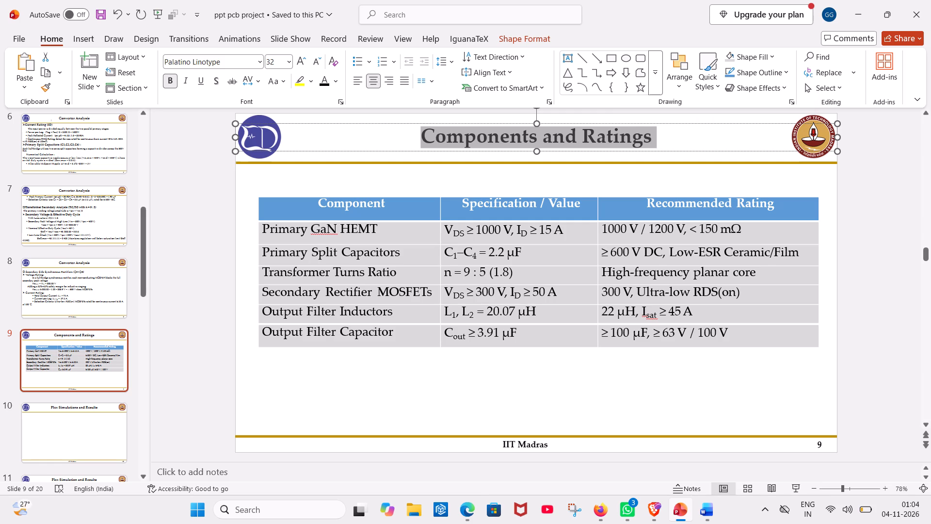
key("ctrl+c")
left_click(417, 170)
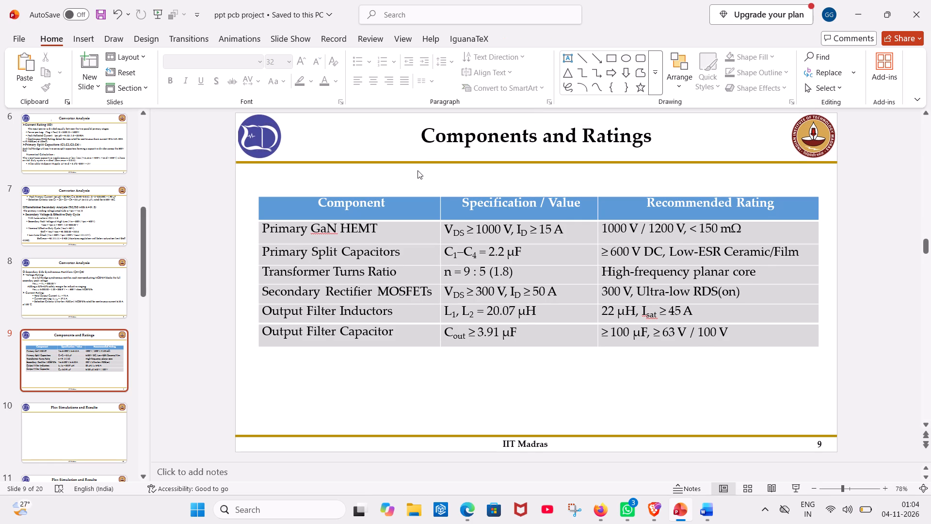
key("ctrl+v")
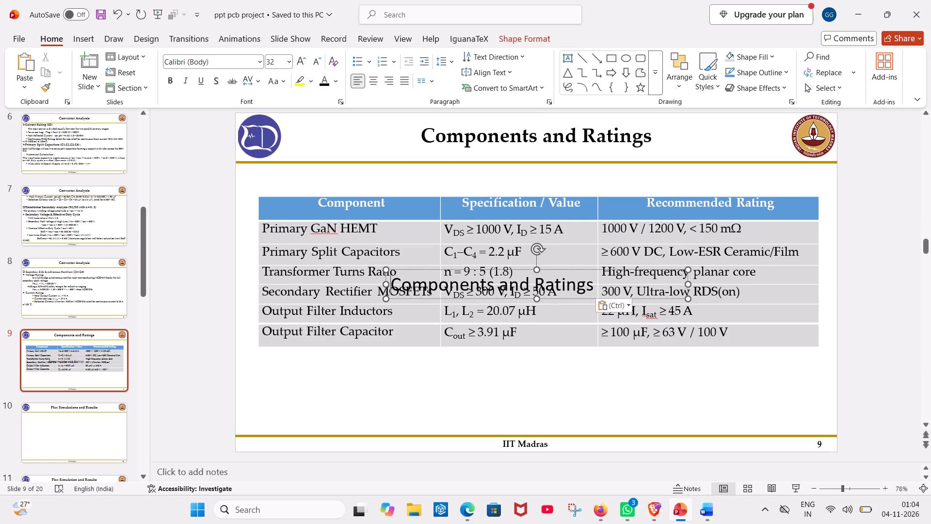
left_click_drag(435, 268, 326, 178)
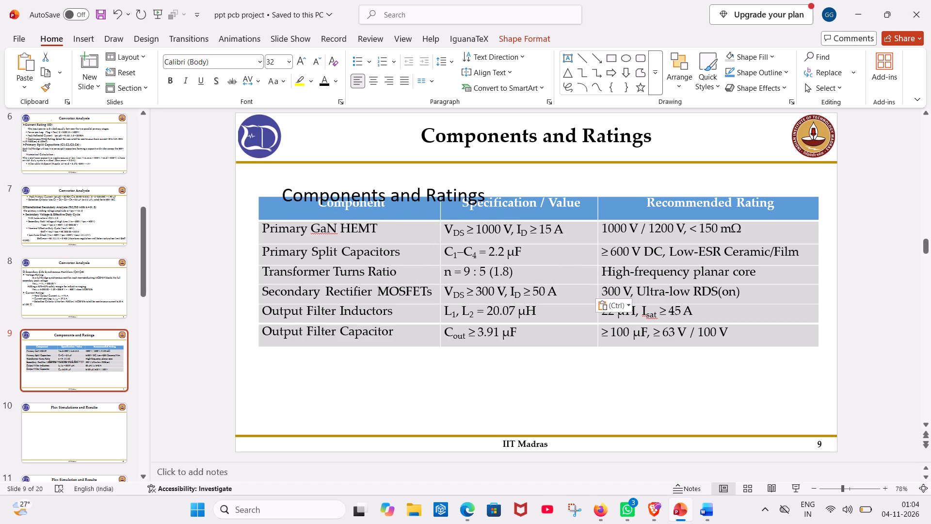
left_click_drag(326, 178, 316, 164)
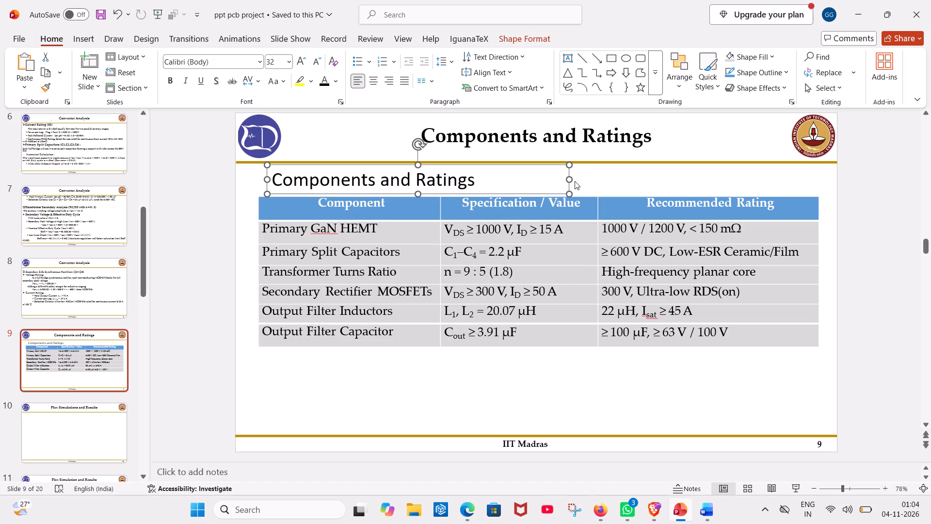
Widen the new "Components and Ratings" text box on both sides so it spans the full slide width.
left_click(271, 177)
left_click_drag(269, 182, 260, 182)
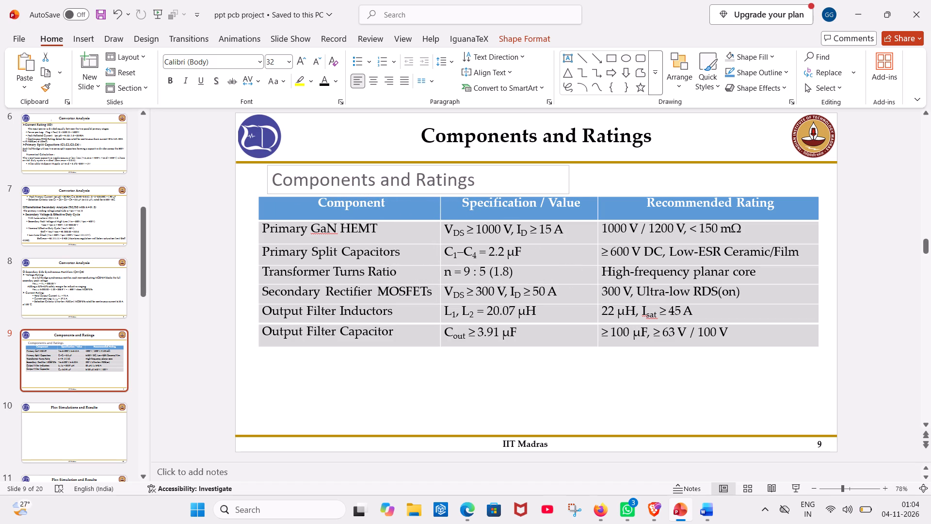
left_click_drag(260, 182, 236, 185)
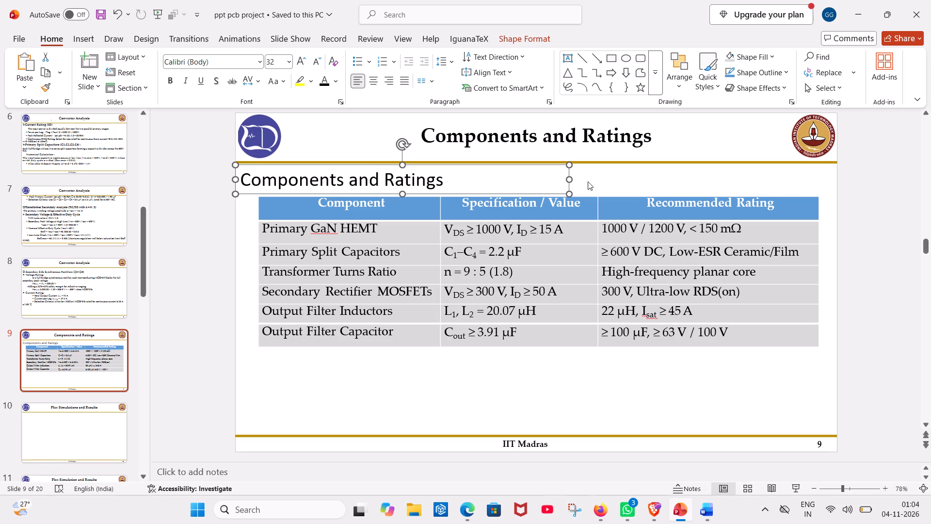
left_click_drag(569, 178, 763, 171)
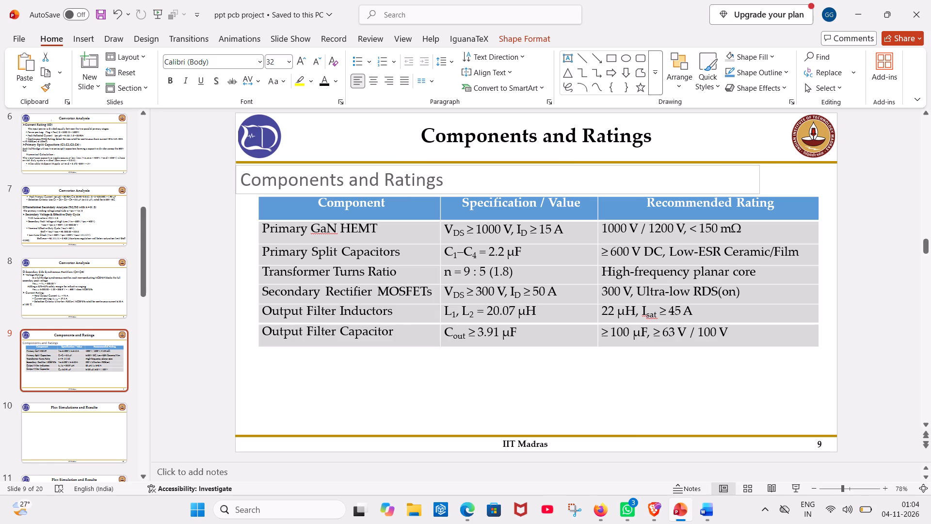
left_click_drag(763, 171, 830, 170)
left_click_drag(830, 170, 835, 174)
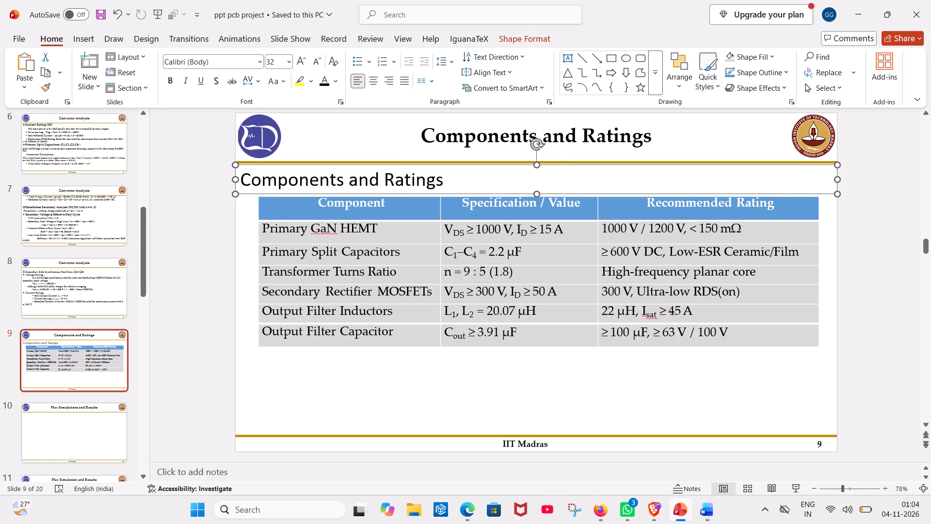
Apply the hollow square bullet style to the "Components and Ratings" subheading above the table.
left_click(242, 182)
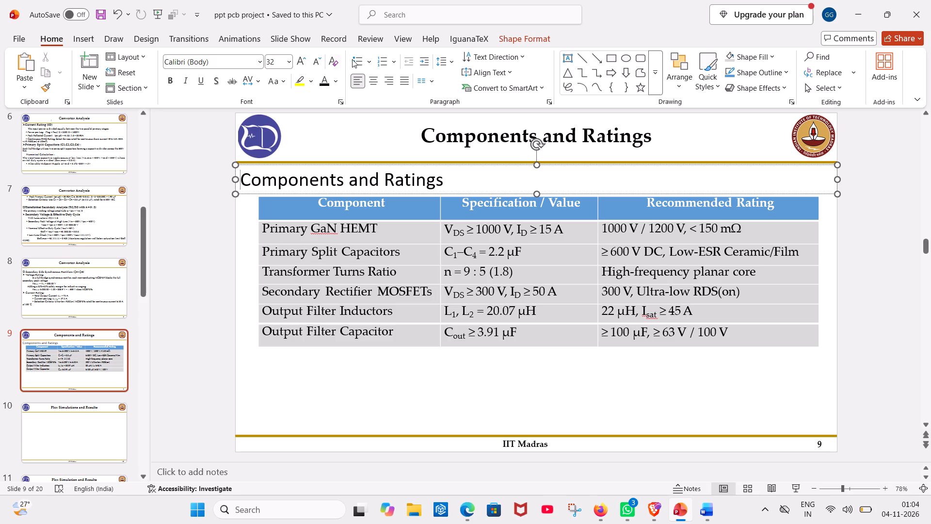
left_click(366, 60)
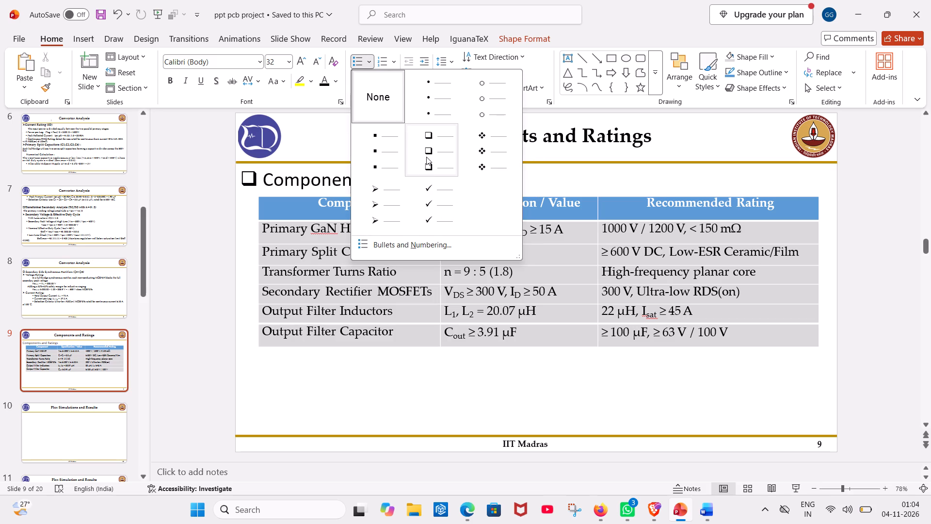
left_click(428, 152)
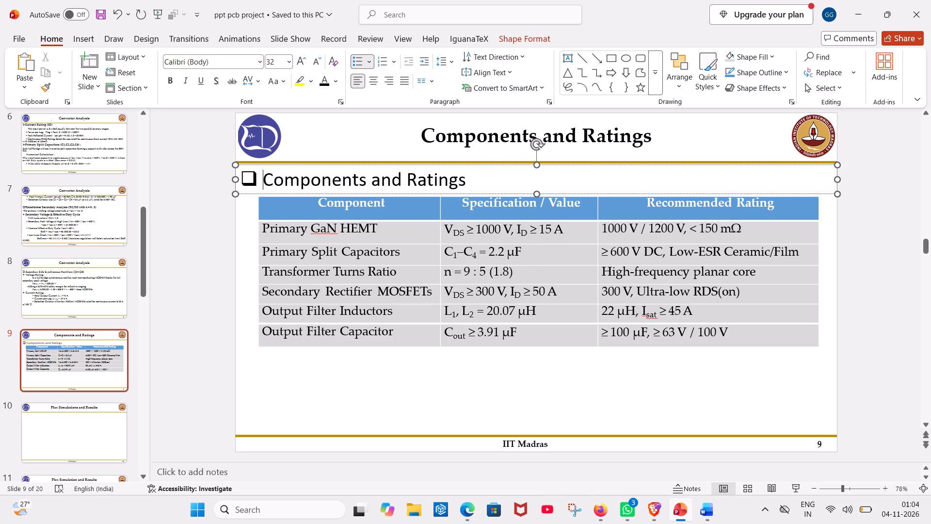
Make the "Components and Ratings" subheading above the table bold and add a colon at its end.
left_click_drag(461, 177, 277, 180)
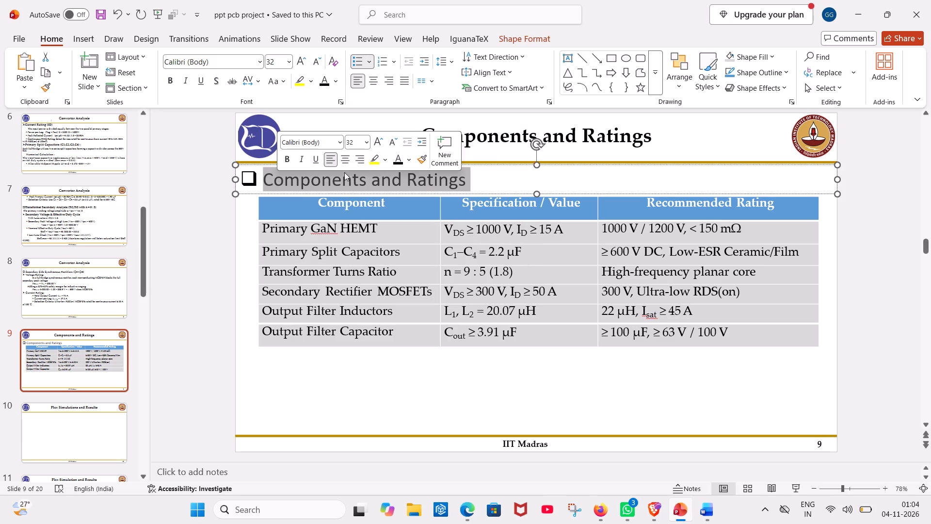
left_click(283, 156)
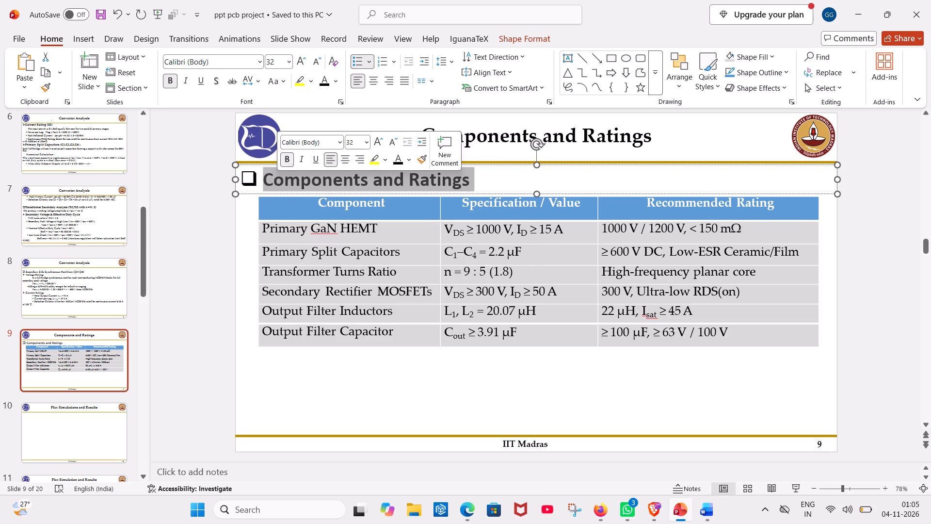
left_click(475, 170)
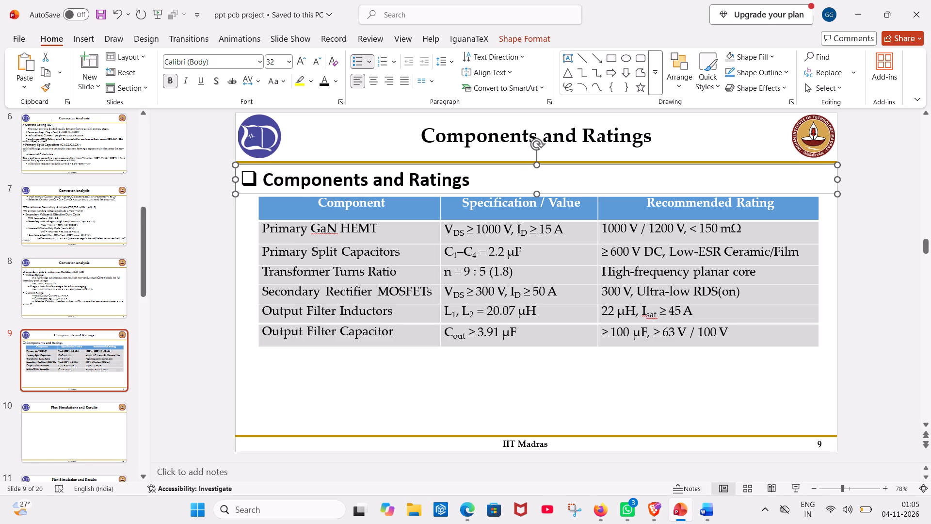
left_click(474, 182)
left_click(467, 181)
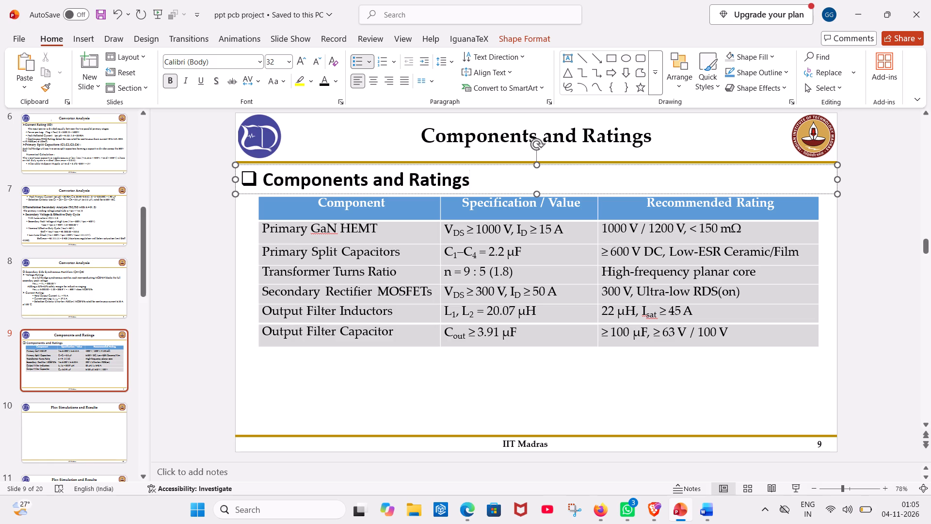
key("shift+colon")
Move the ratings table slightly down to leave a gap below the "Components and Ratings:" subheading.
left_click(513, 297)
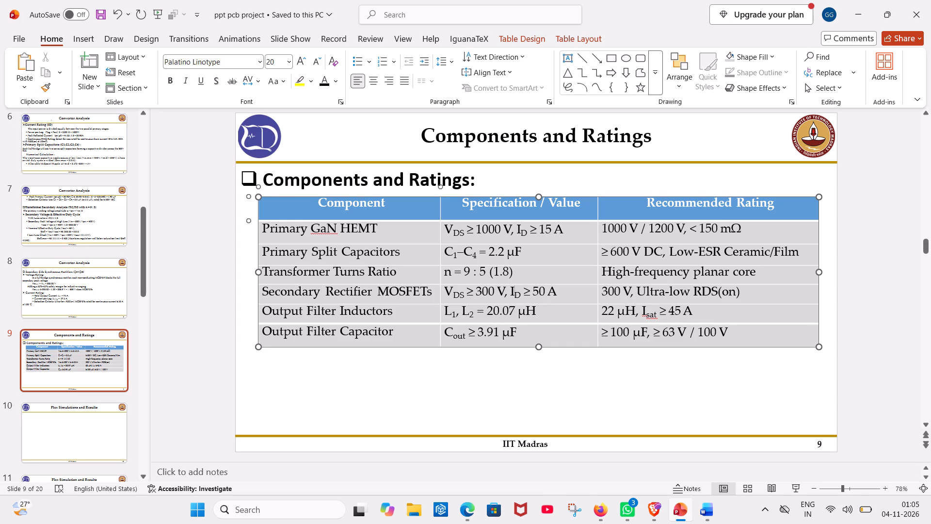
left_click_drag(258, 204, 258, 210)
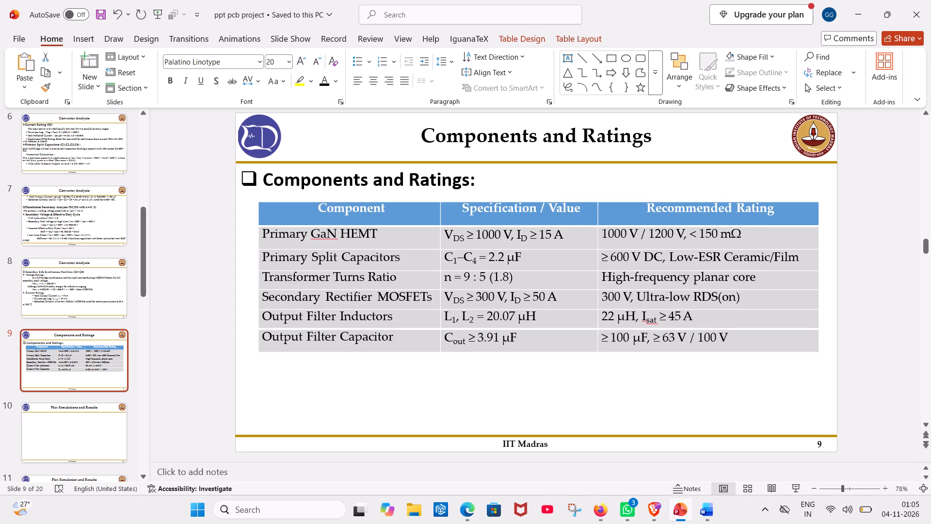
left_click_drag(258, 210, 259, 218)
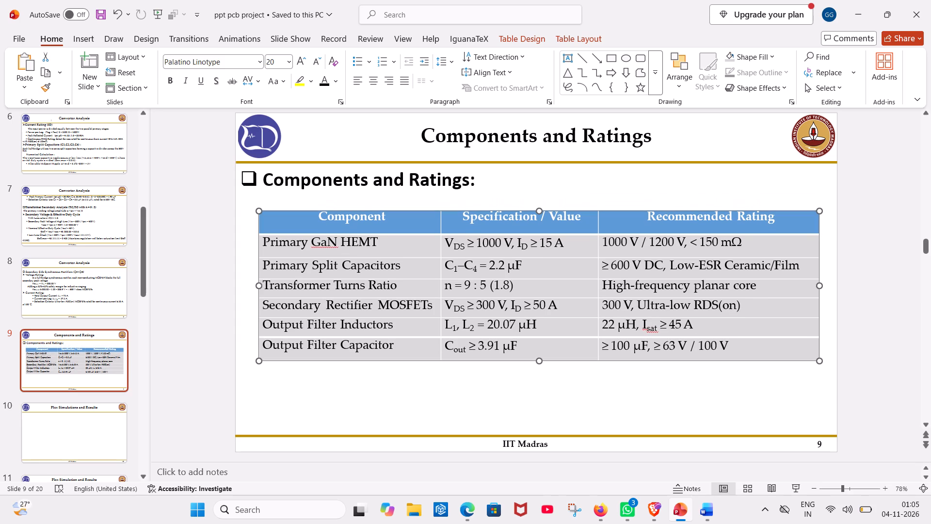
left_click(503, 405)
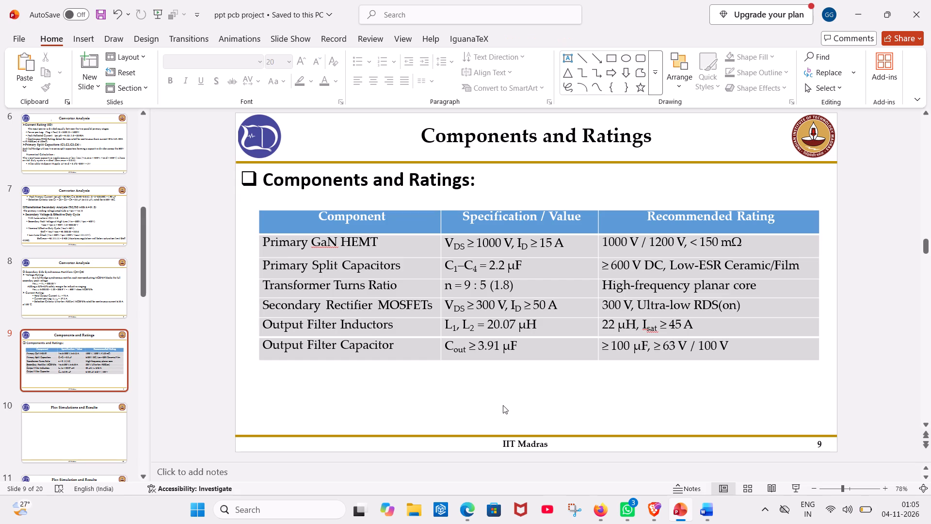
Open Notepad and write the caption "table2: components and its ratings" in a blank note.
key("t")
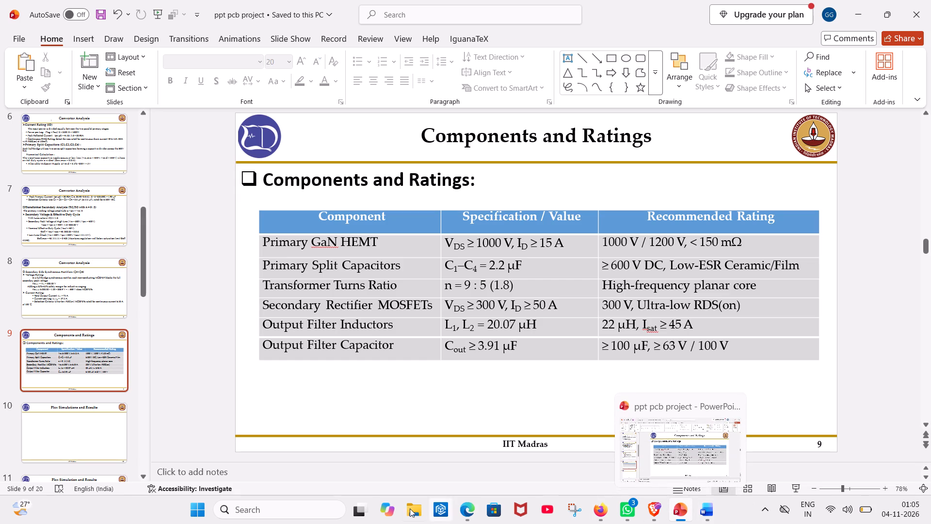
left_click(323, 509)
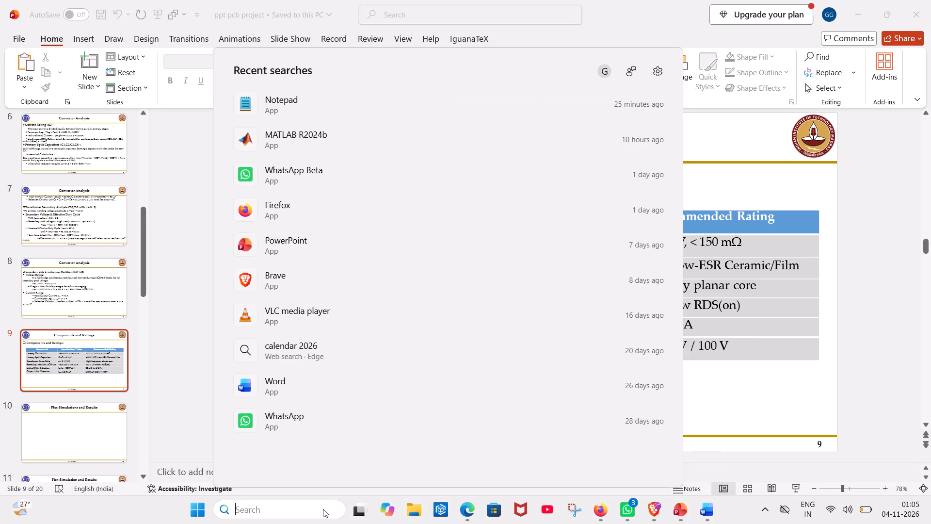
type("note")
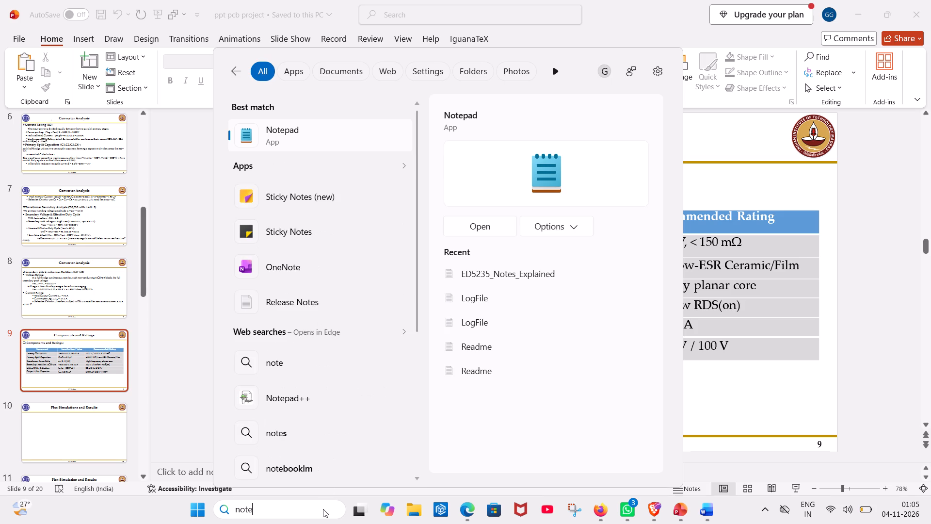
left_click(377, 130)
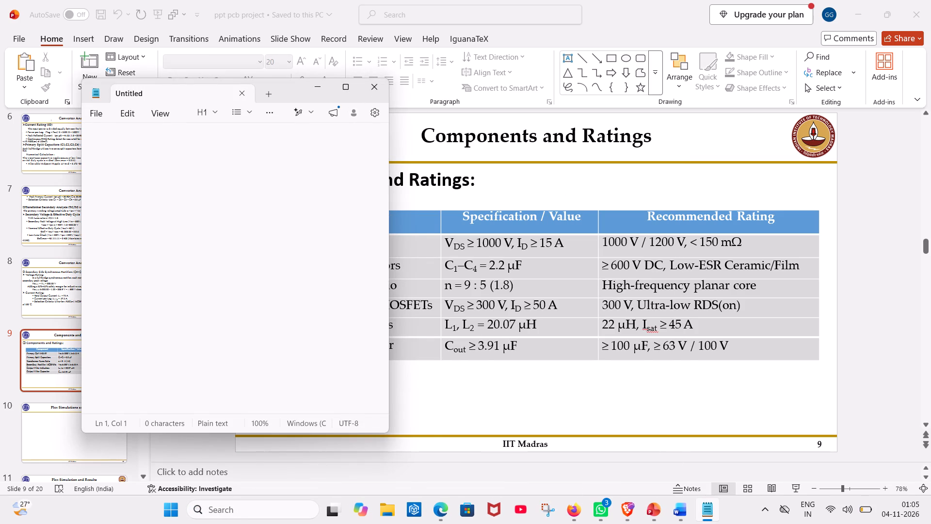
type("table")
key("2")
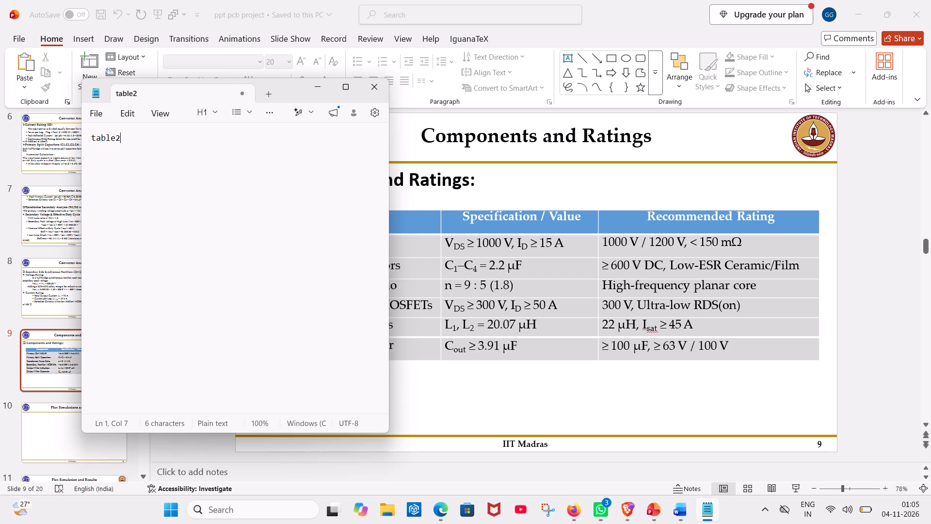
key("shift+colon")
key("space")
type("components an")
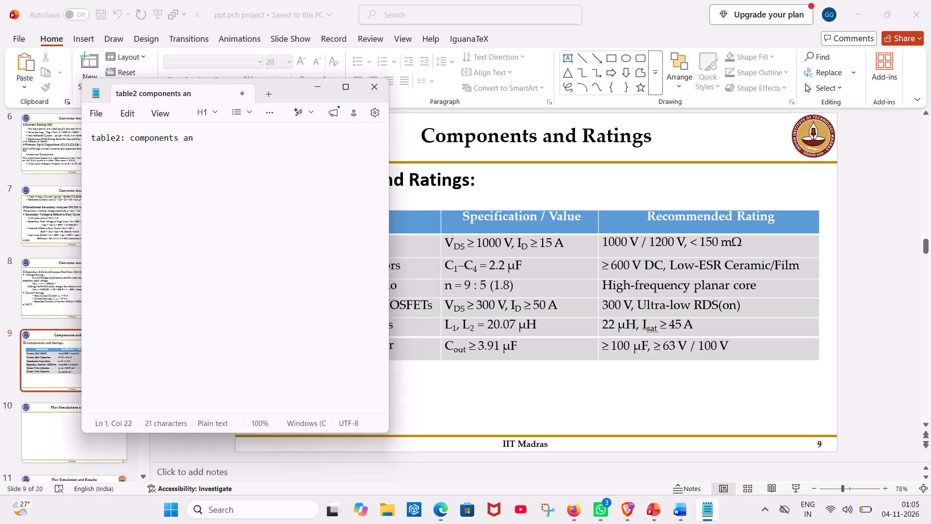
type("d")
key("space")
type("its")
key("space")
type("ratin")
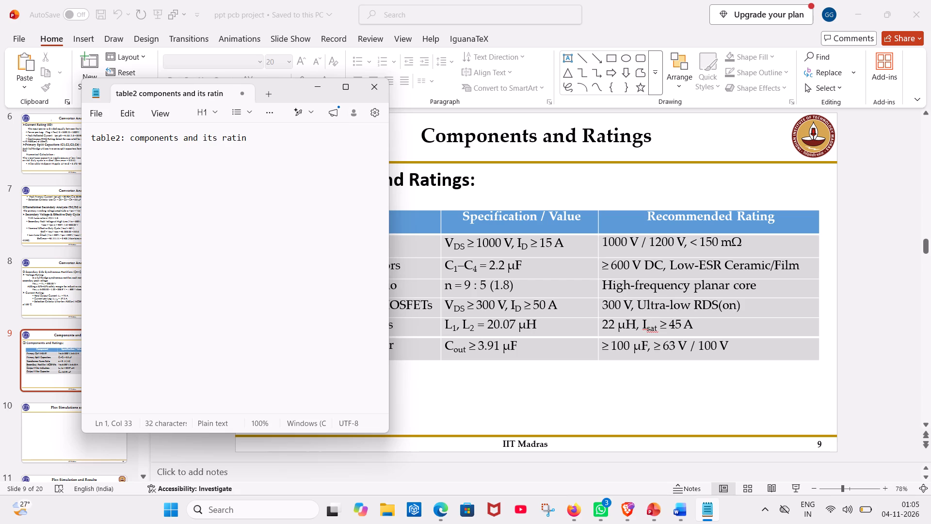
type("gs")
Copy the caption text from Notepad onto slide 9 in PowerPoint and place it just below the ratings table.
left_click_drag(262, 130, 65, 122)
key("ctrl+c")
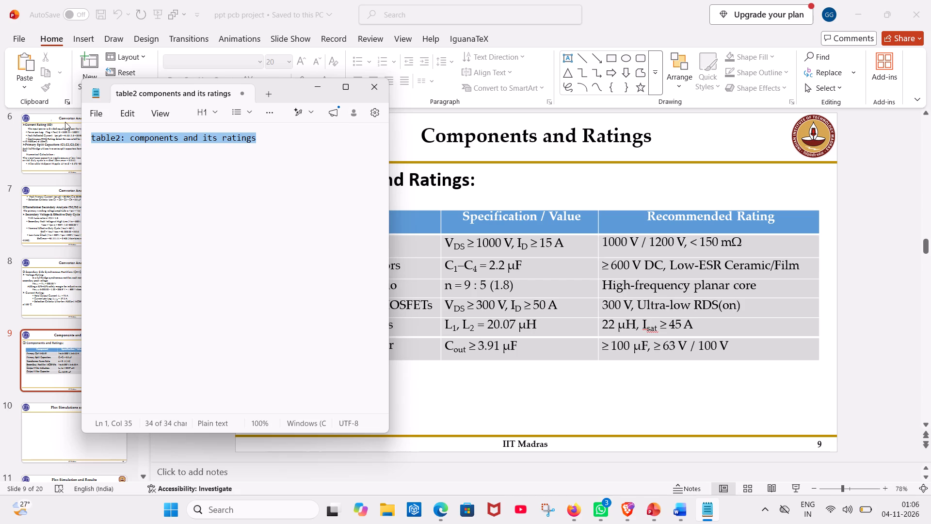
left_click(587, 398)
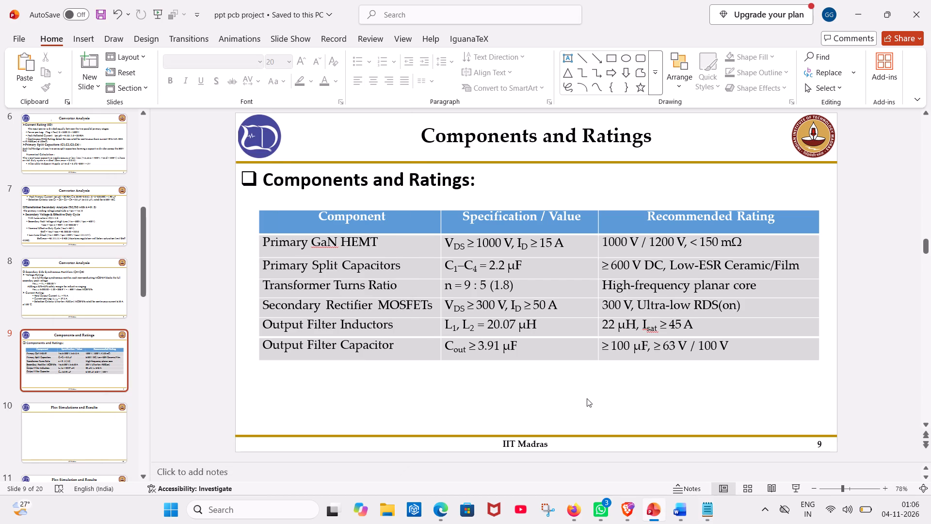
key("ctrl+v")
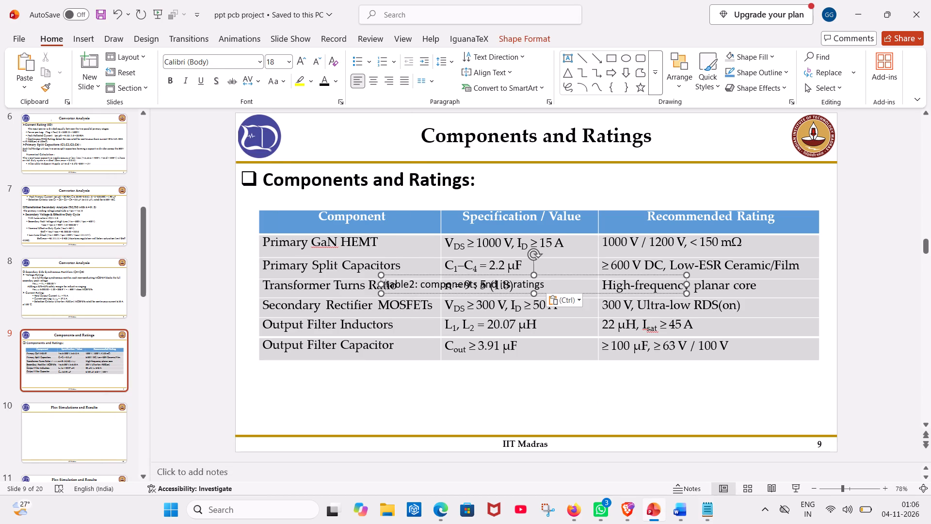
left_click_drag(588, 294, 628, 380)
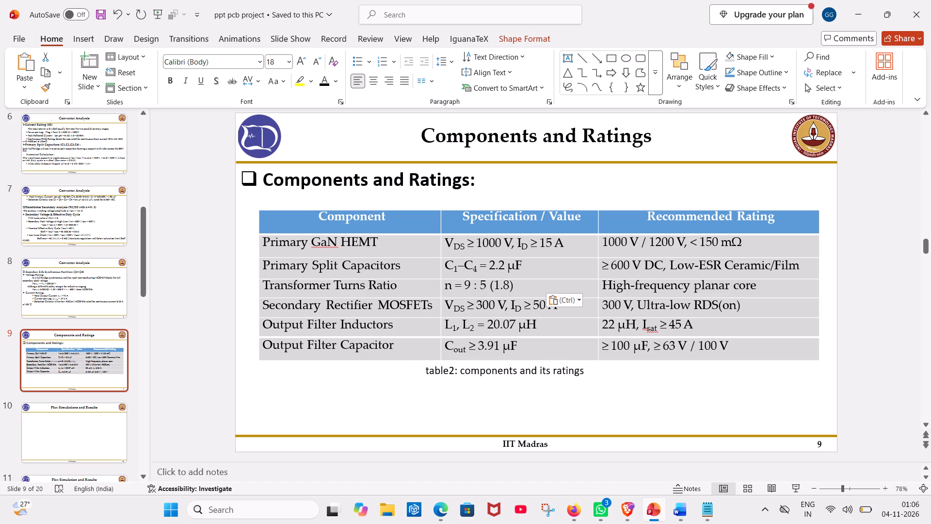
left_click_drag(628, 380, 652, 378)
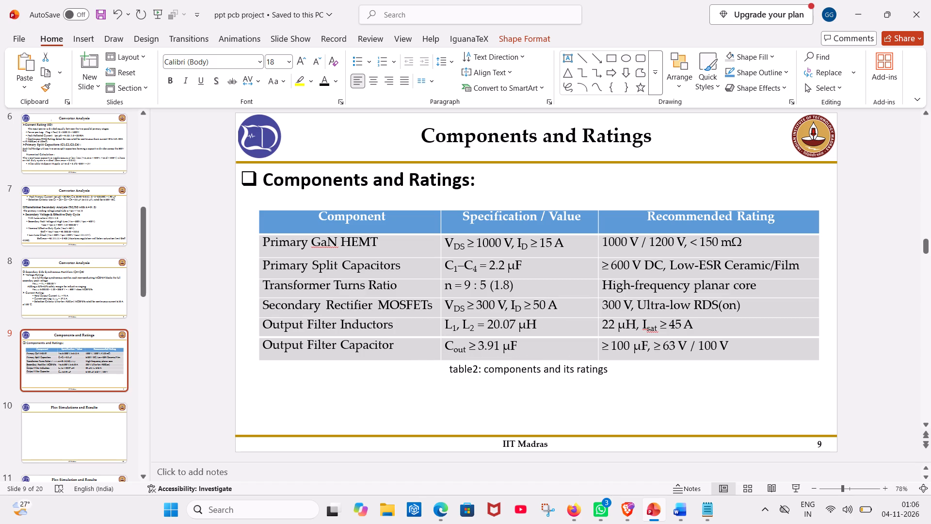
Check the Table 1 caption on slide 4 and capitalise "Table" and "Components" in the slide 9 caption.
scroll(76, 216, "up", 3)
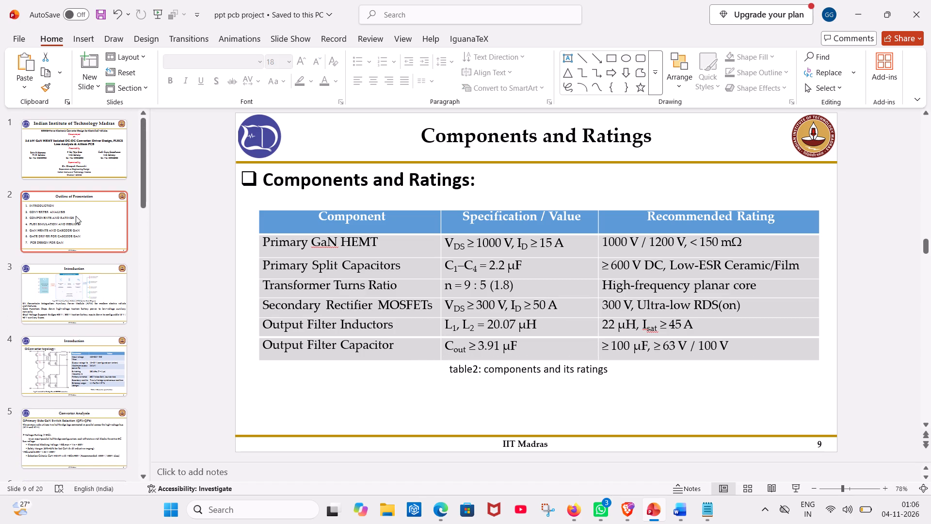
left_click(98, 343)
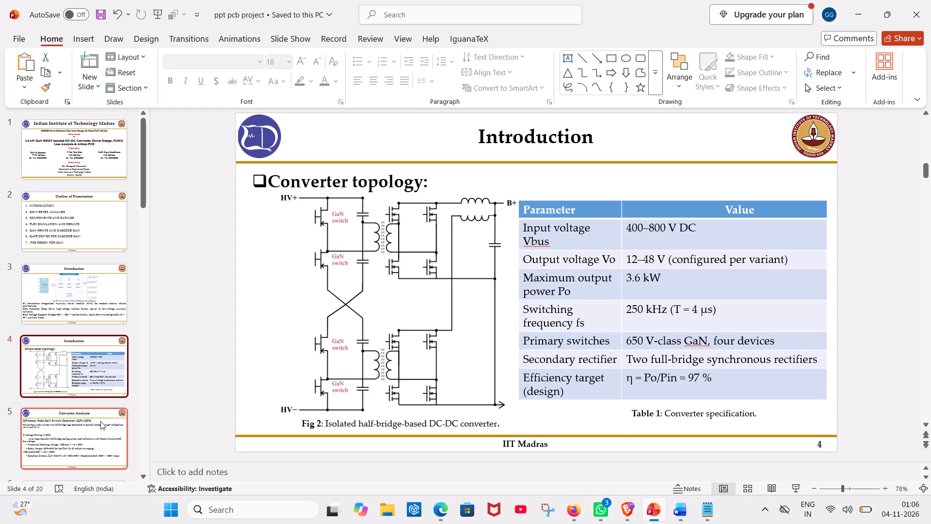
scroll(101, 421, "down", 3)
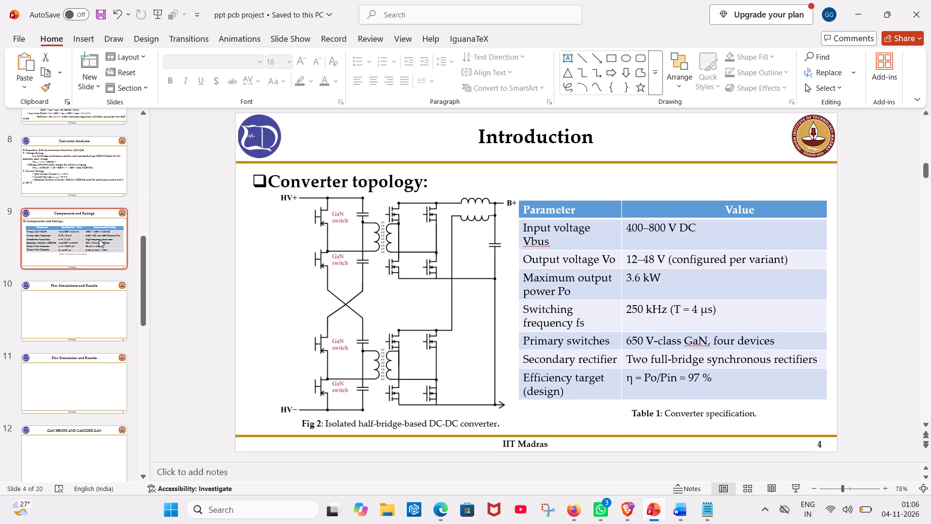
left_click(99, 239)
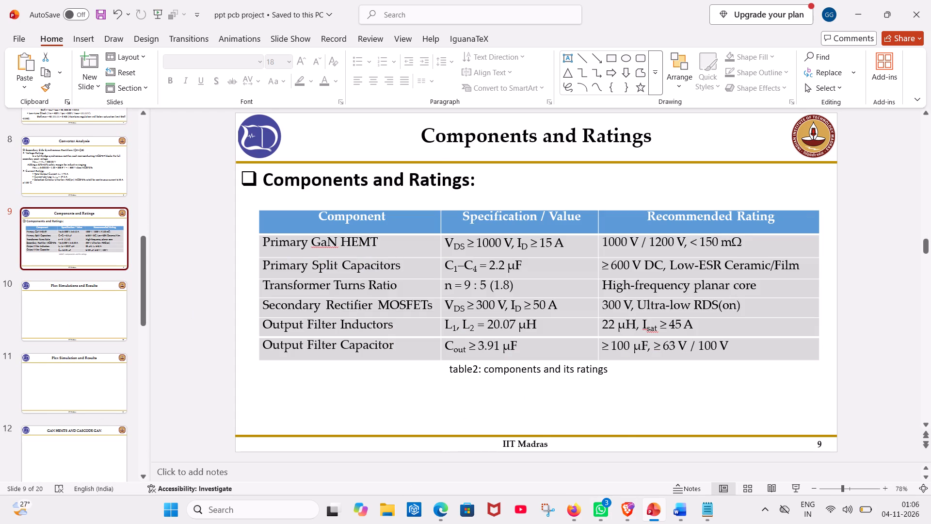
left_click(456, 373)
key("Left")
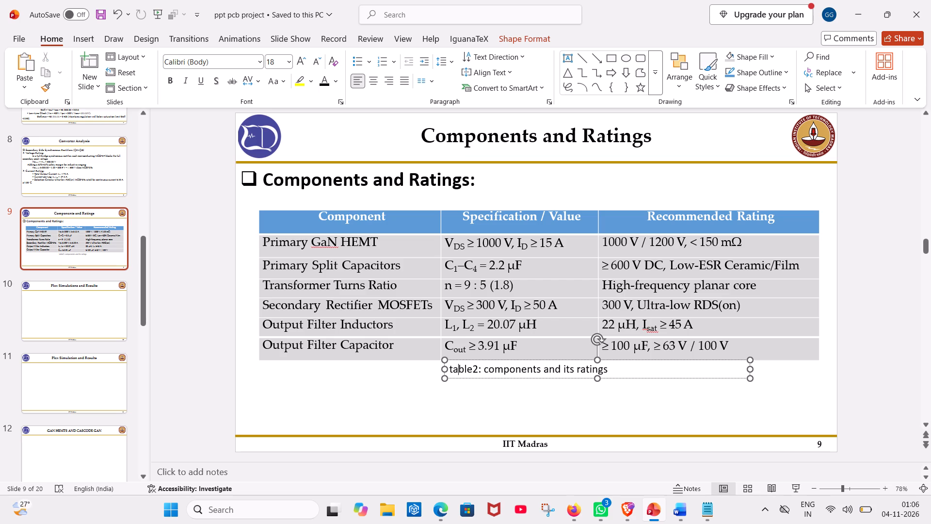
key("BackSpace")
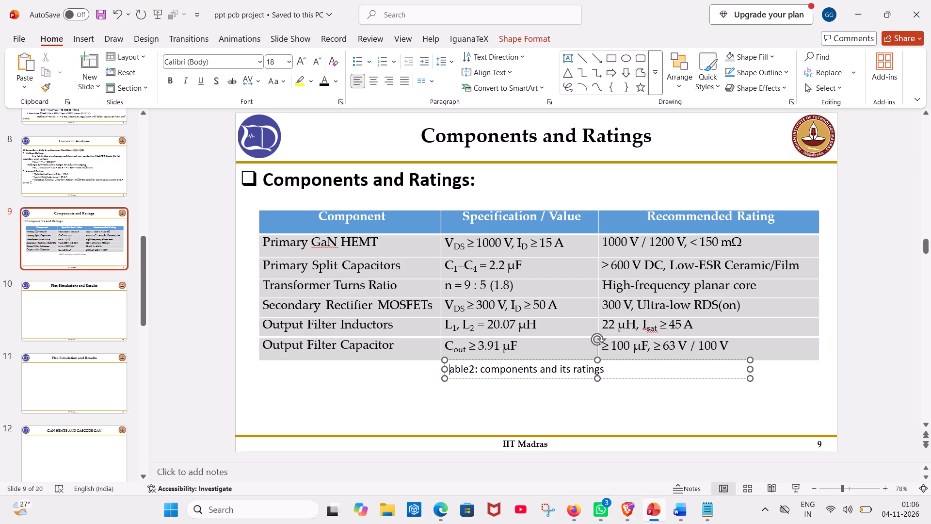
key("shift+t")
key("Right")
key("Right")
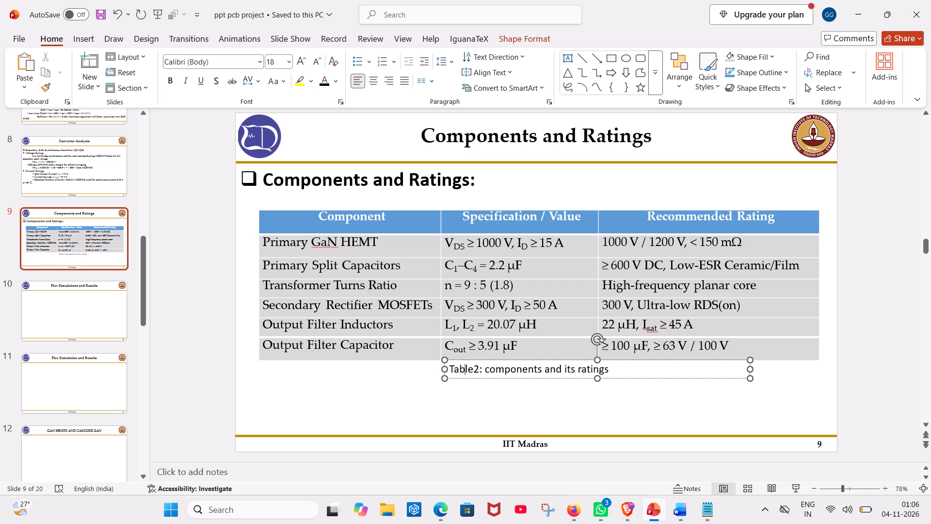
key("Right")
key("Right")
key("Right")
key("Right")
key("Right")
key("Right")
key("BackSpace")
key("shift+c")
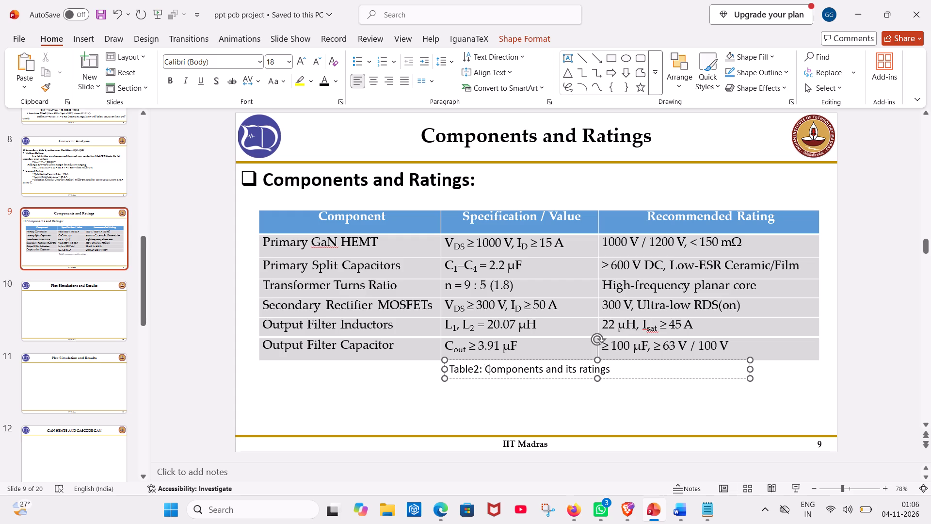
Insert a space before the number so the slide 9 caption begins with "Table 2:".
key("Left")
key("Left")
key("Left")
key("Left")
key("space")
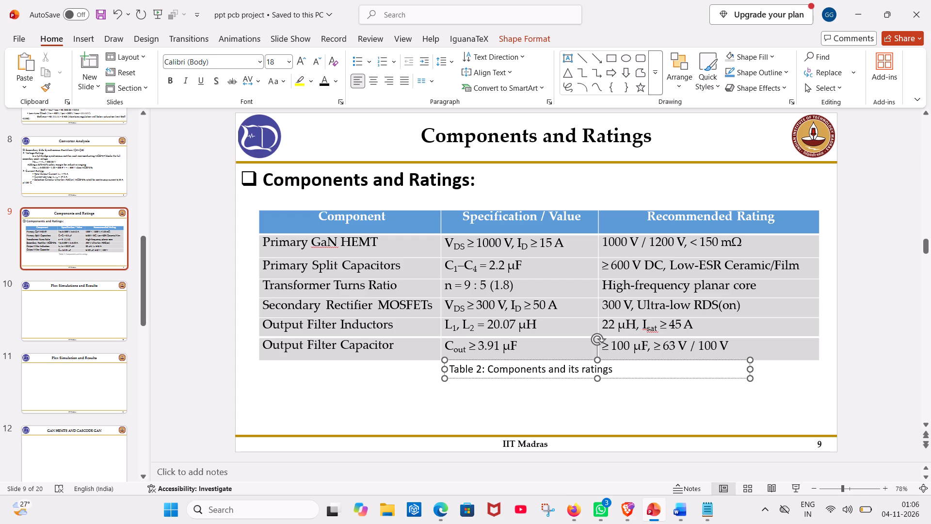
Make the "Table 2" label bold in the caption below the ratings table on slide 9.
double_click(454, 369)
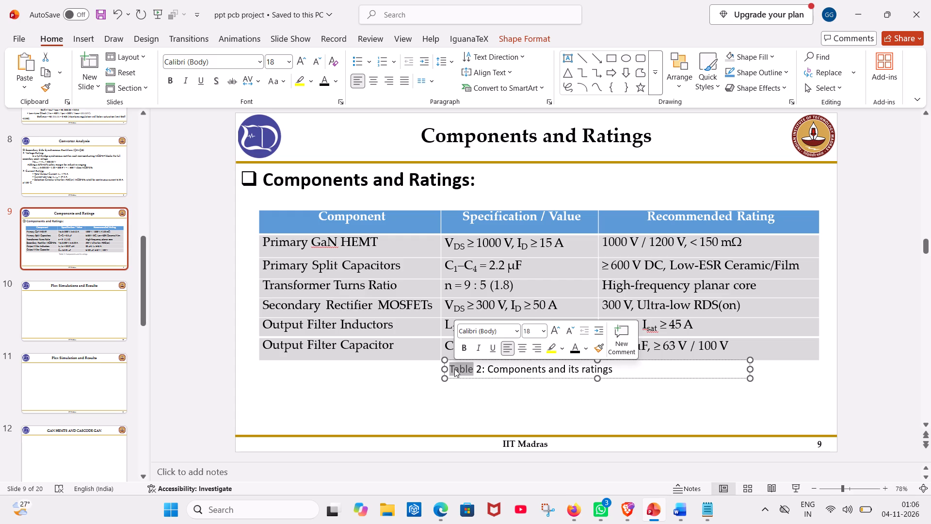
left_click(478, 370)
left_click_drag(478, 370, 448, 372)
left_click_drag(480, 368, 447, 369)
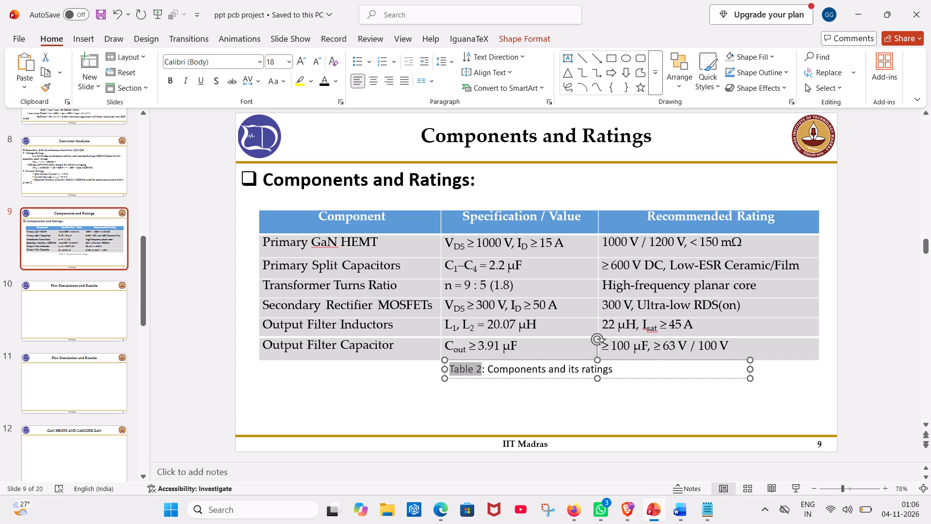
left_click(458, 347)
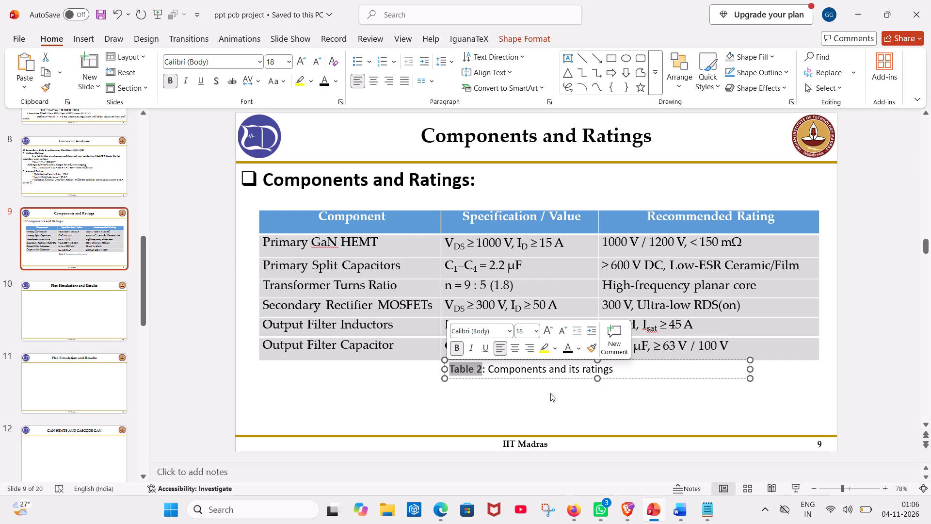
left_click(491, 373)
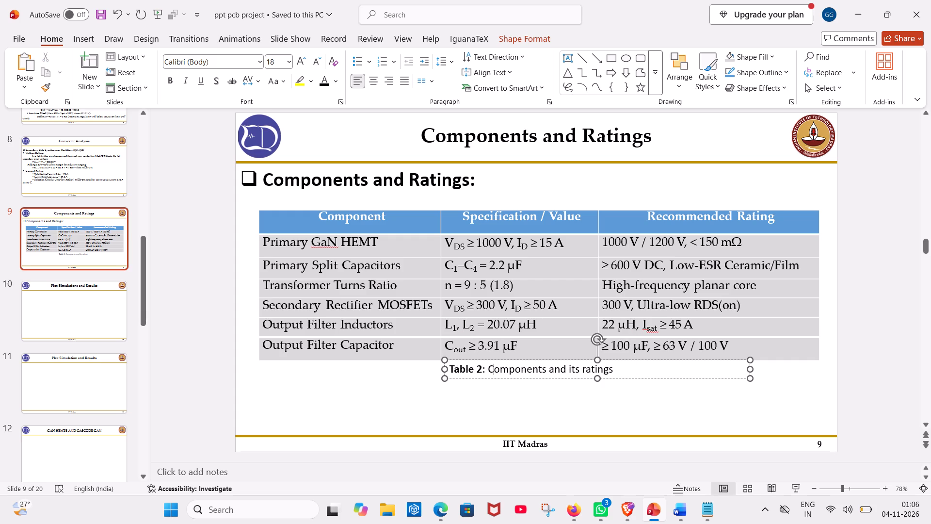
left_click(679, 426)
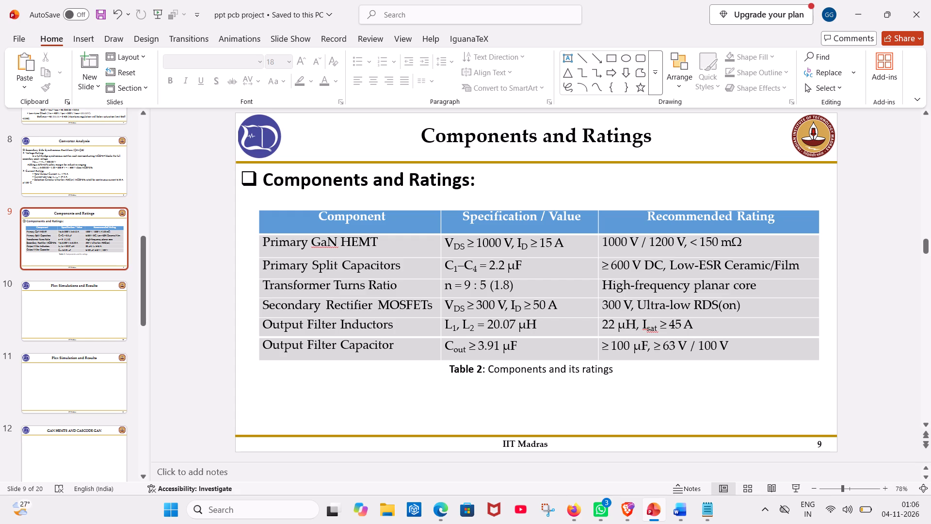
left_click(587, 374)
left_click(577, 394)
Apply the slide title's Palatino Linotype font to the whole Table 2 caption and set its size to 18.
left_click_drag(493, 372, 528, 374)
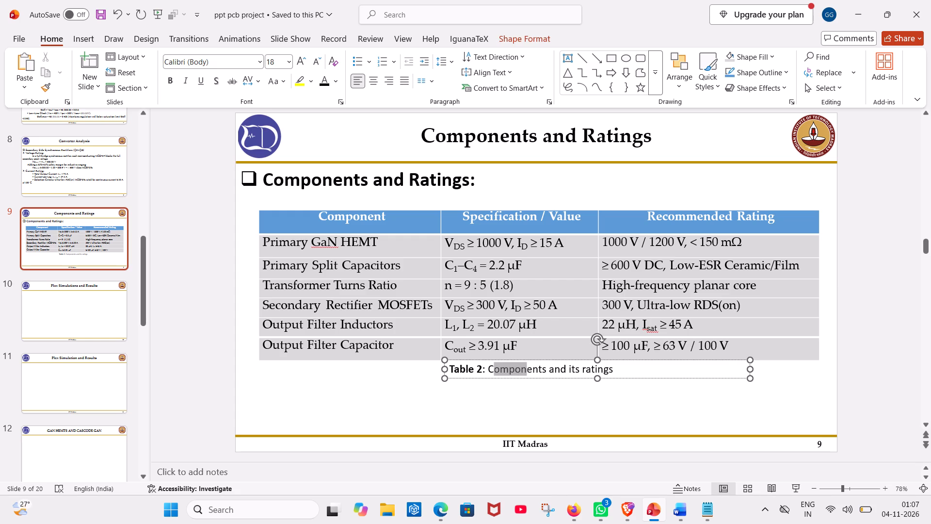
left_click_drag(528, 374, 543, 376)
left_click(455, 320)
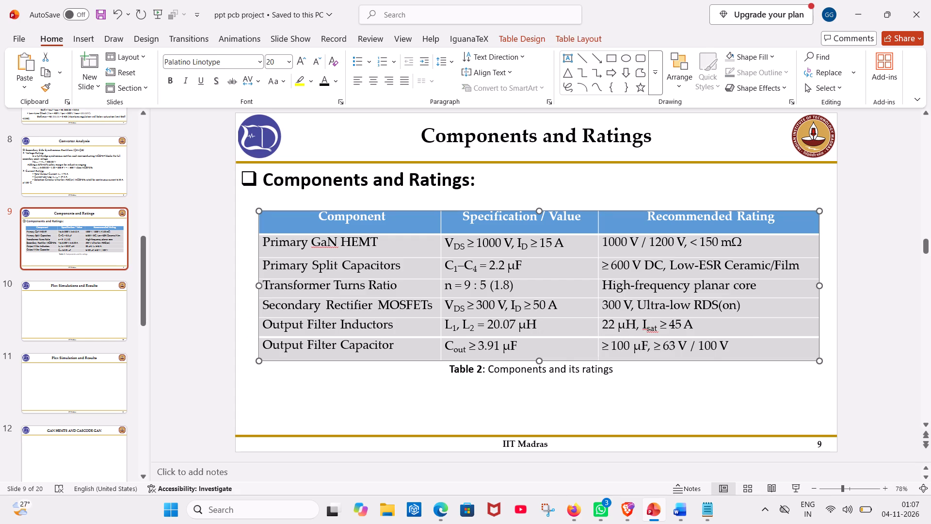
left_click_drag(460, 140, 500, 138)
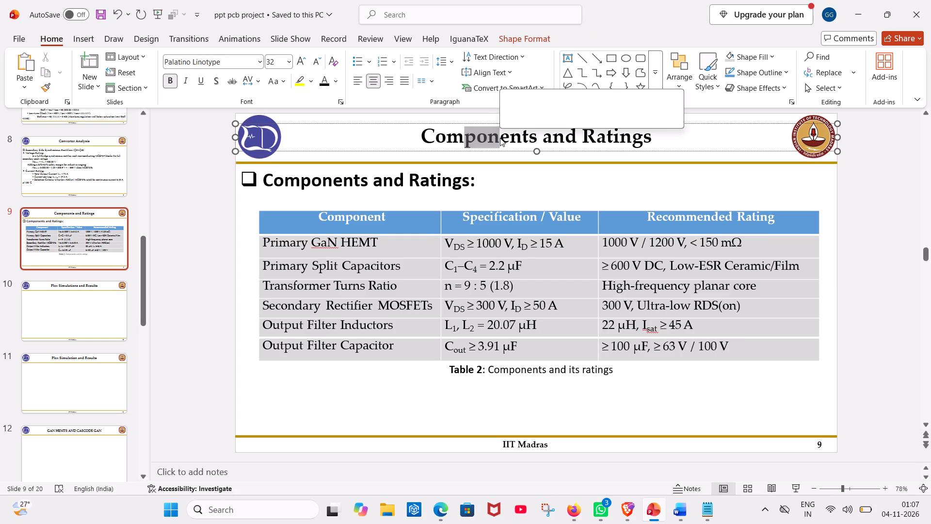
left_click(244, 63)
key("ctrl+c")
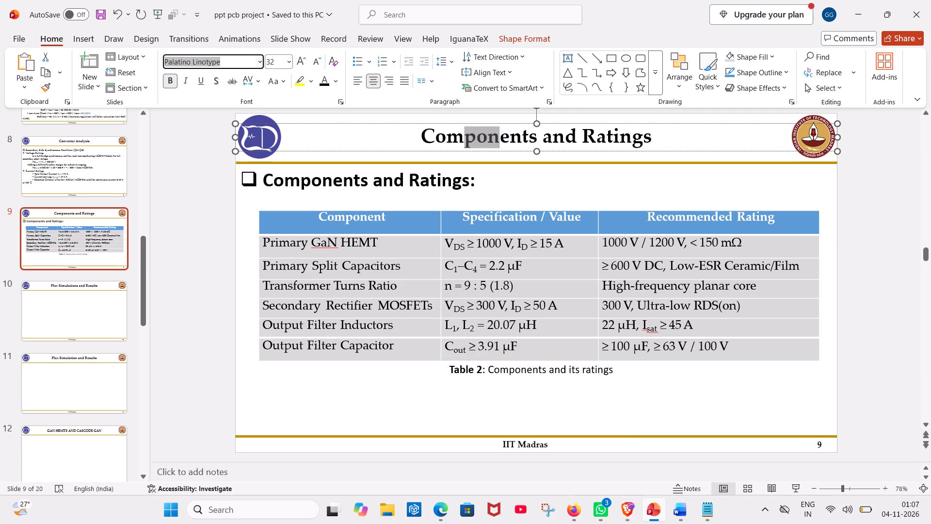
left_click(459, 374)
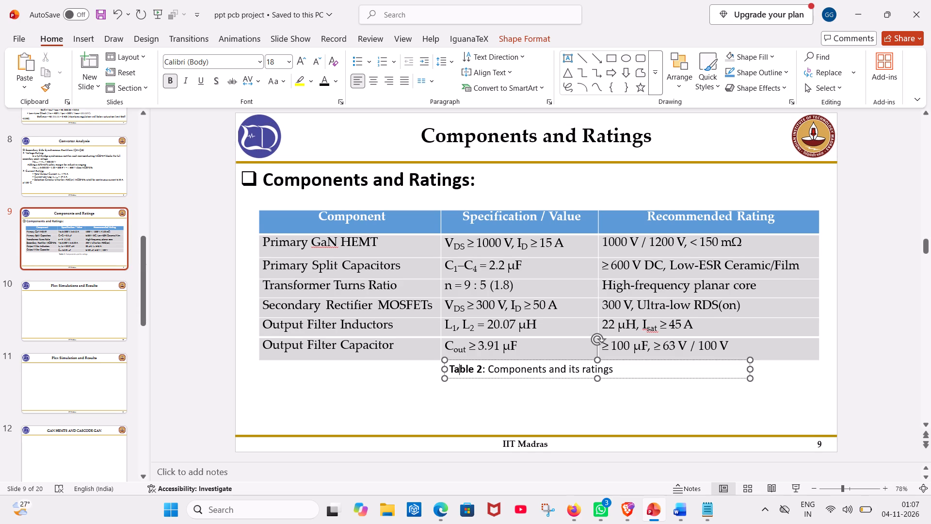
left_click_drag(454, 373, 616, 361)
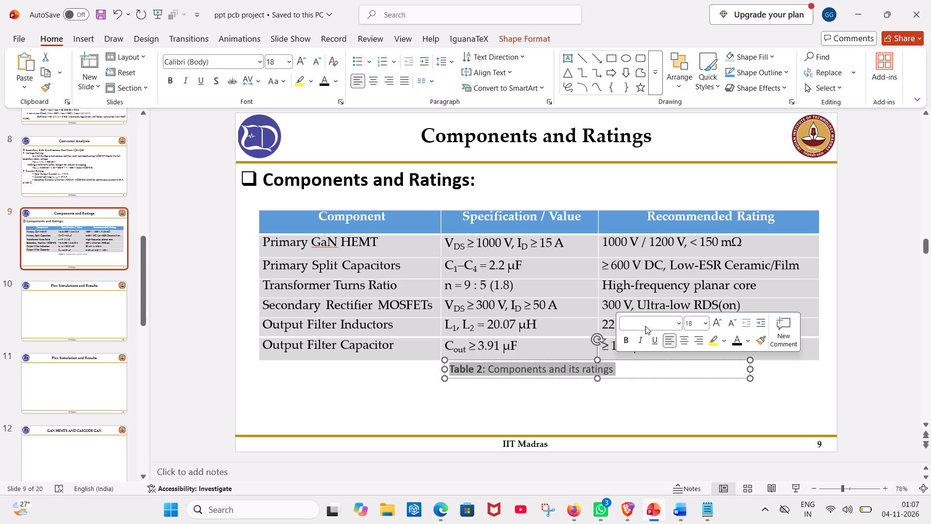
left_click(652, 323)
key("ctrl+v")
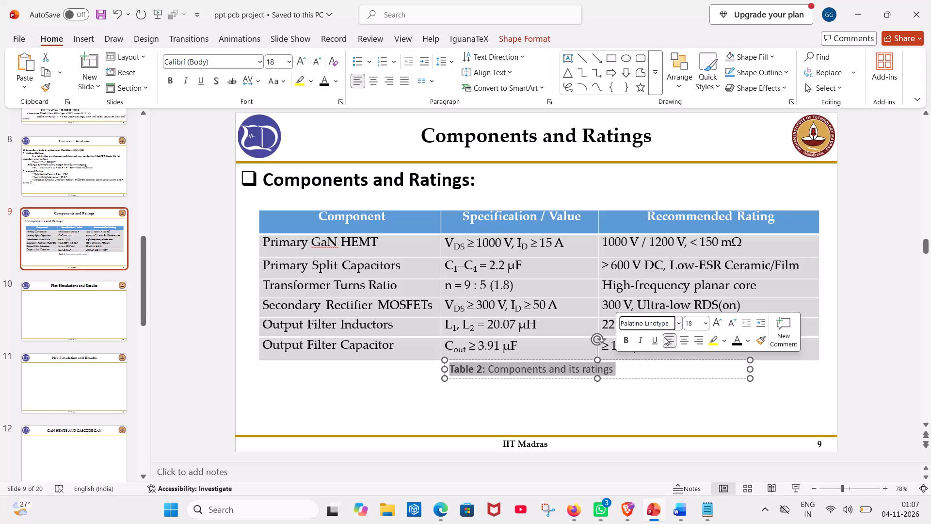
left_click(696, 326)
type("14")
key("Return")
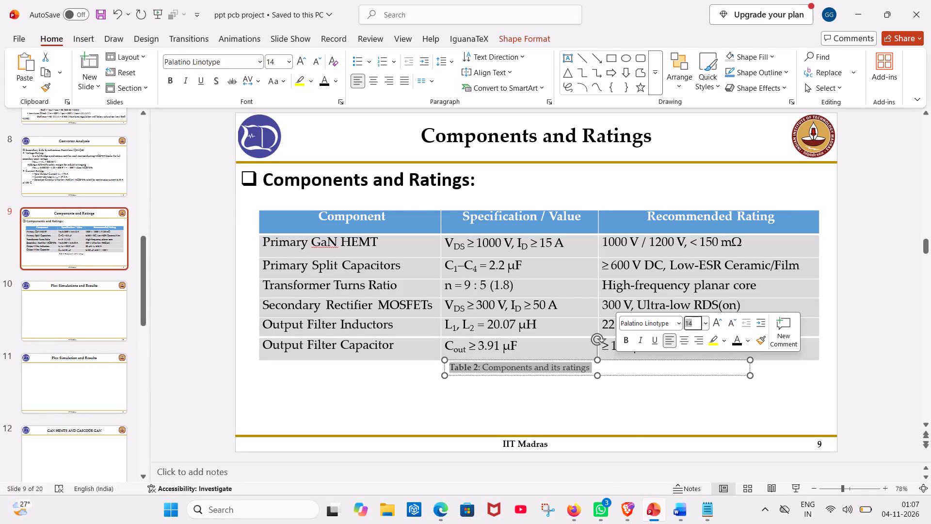
type("18")
key("Return")
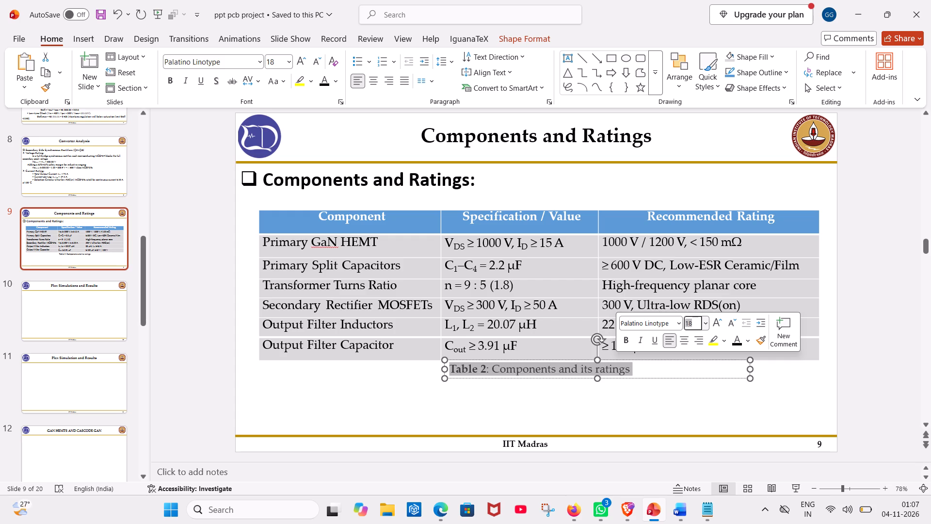
left_click(884, 410)
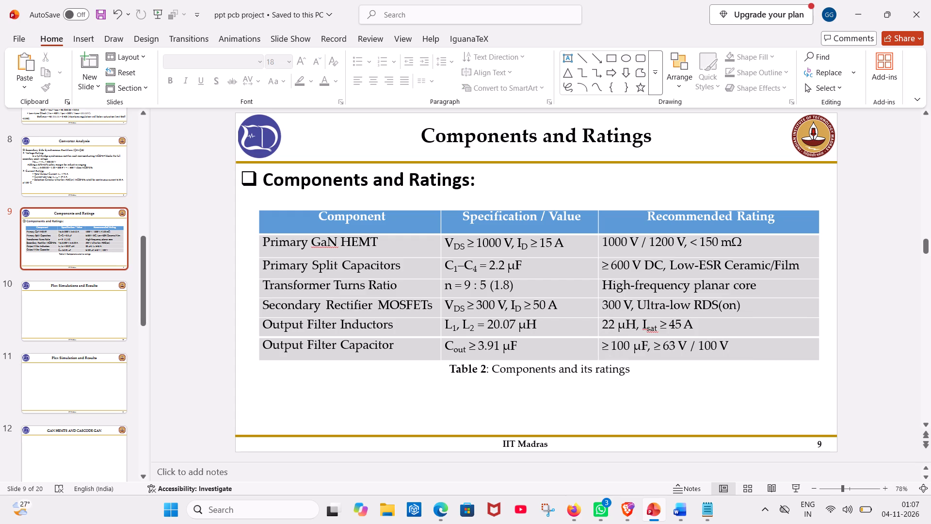
Save the presentation with the finished slide 9.
key("ctrl+s")
key("ctrl+s")
key("ctrl+s")
key("ctrl+s")
key("ctrl+s")
key("ctrl+s")
key("ctrl+s")
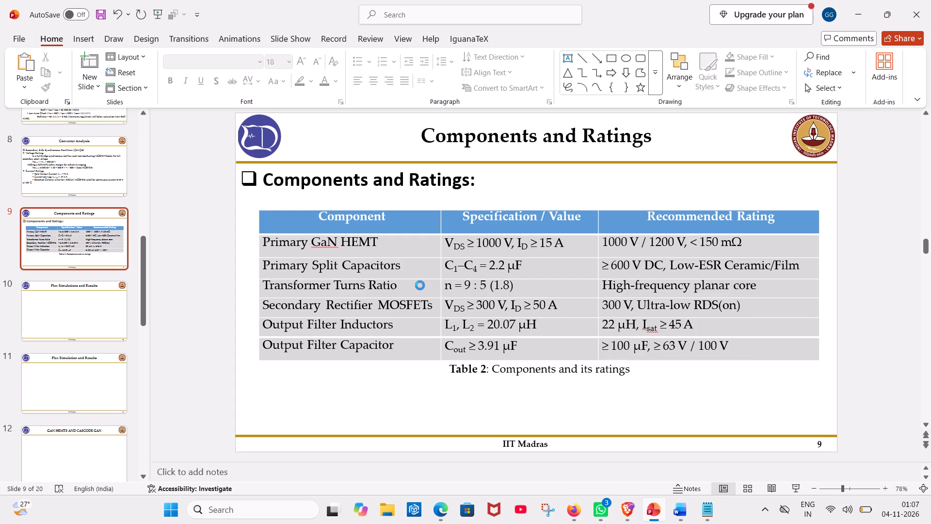
key("s")
Close all open windows, from the presentation and Notepad to the browsers, discarding changes to the Analysis (1) Word document.
left_click(930, 0)
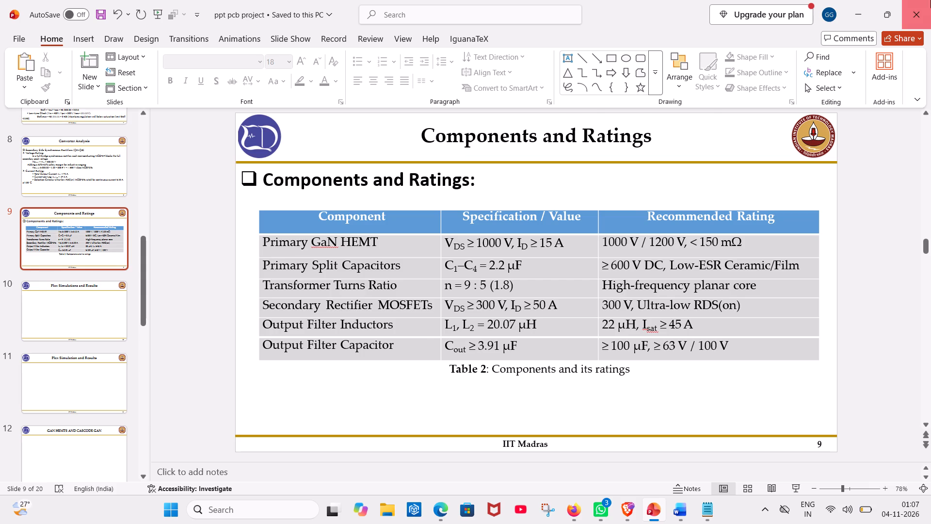
left_click(380, 93)
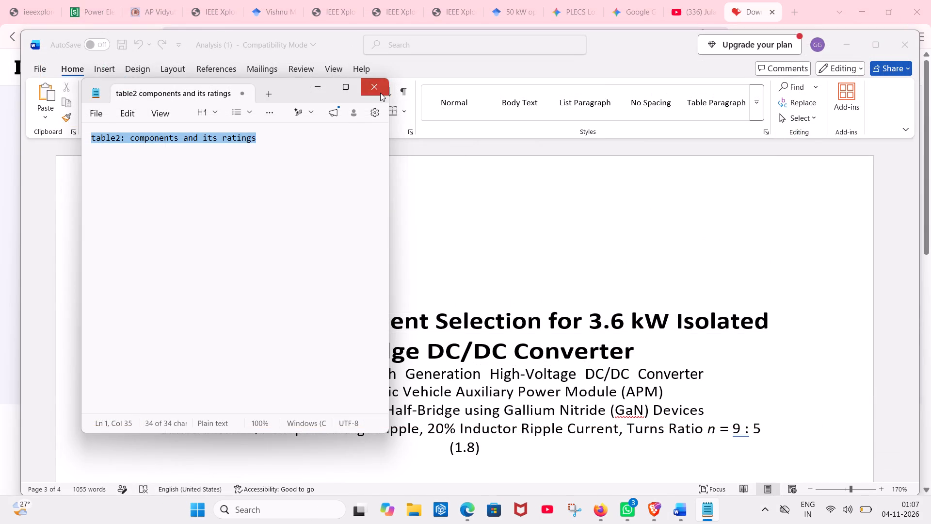
double_click(930, 0)
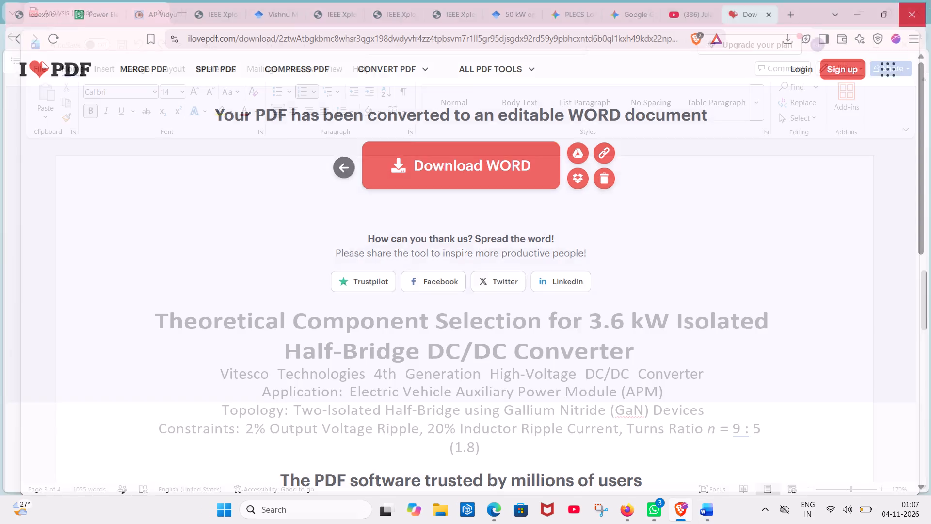
left_click(915, 57)
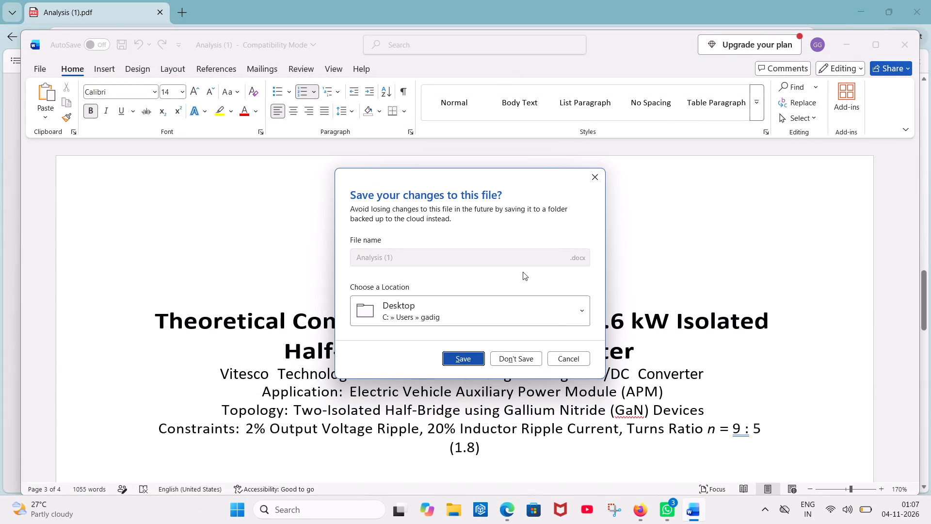
left_click(515, 358)
left_click(930, 0)
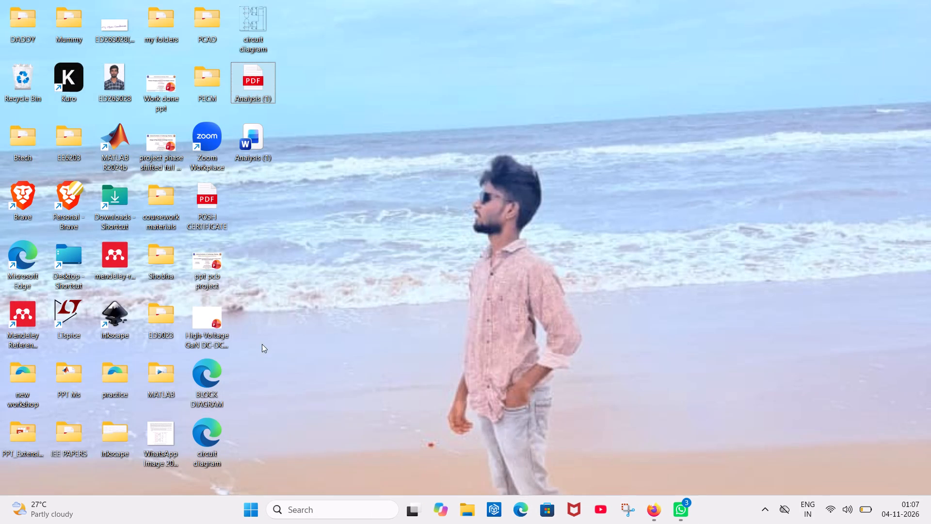
Reopen the "ppt pcb project" presentation from the desktop, look through its slides, and close it again.
double_click(203, 267)
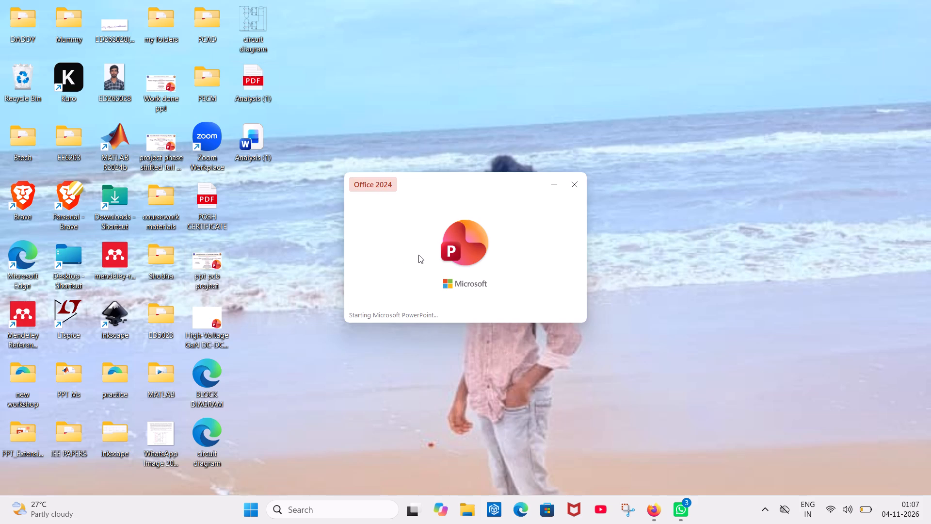
scroll(460, 270, "down", 2)
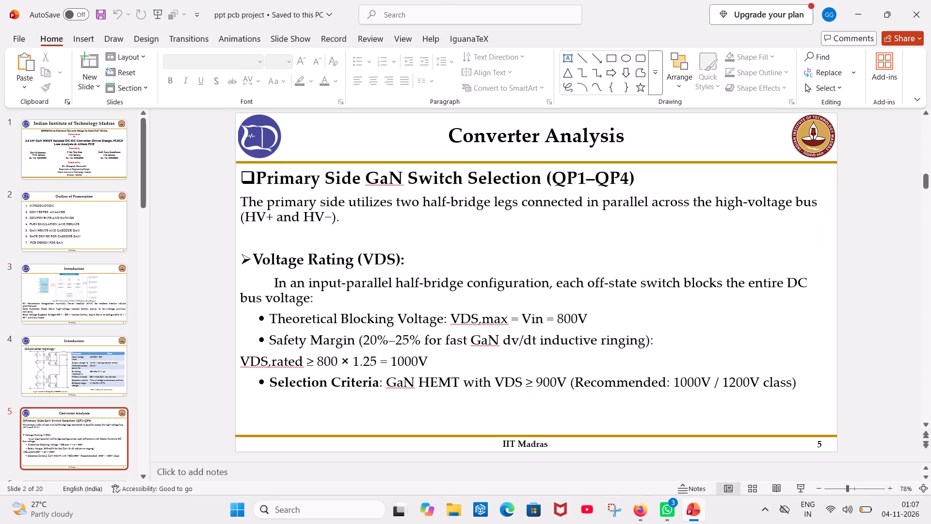
scroll(460, 270, "down", 3)
scroll(460, 270, "up", 2)
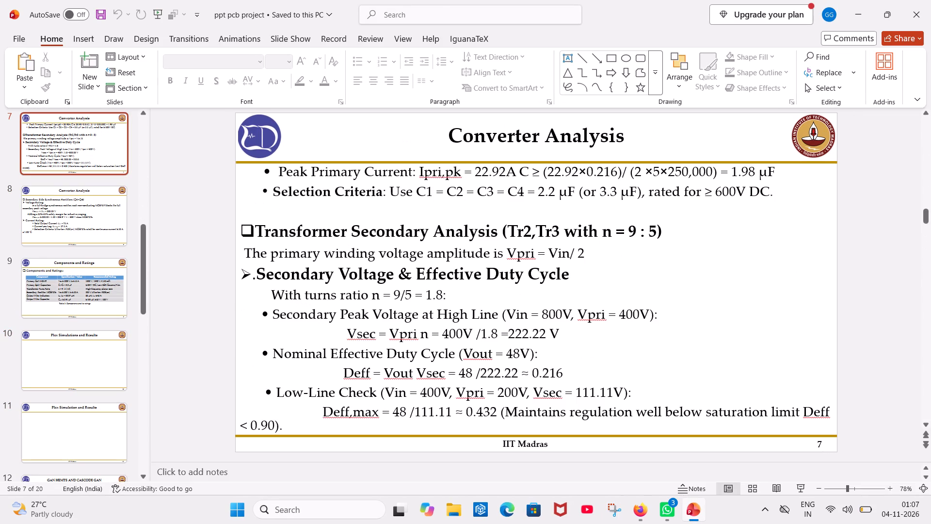
scroll(460, 270, "up", 5)
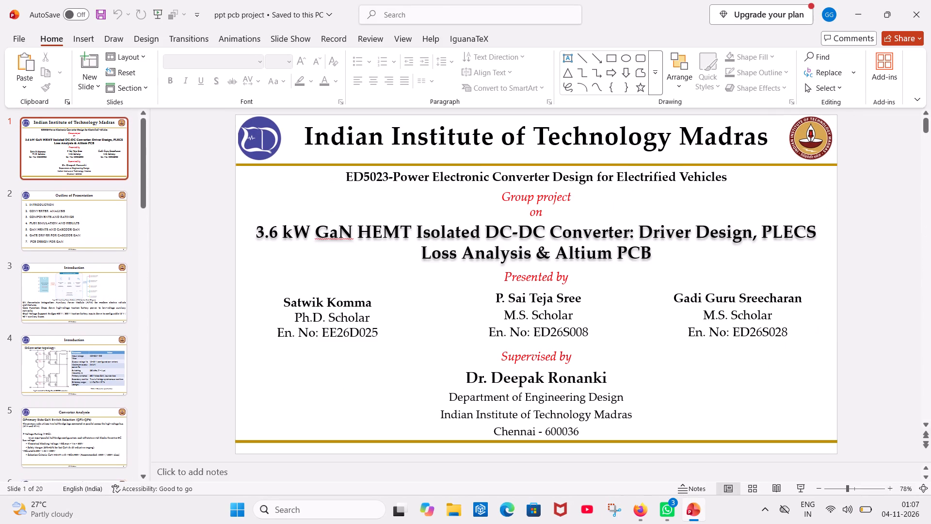
left_click(930, 0)
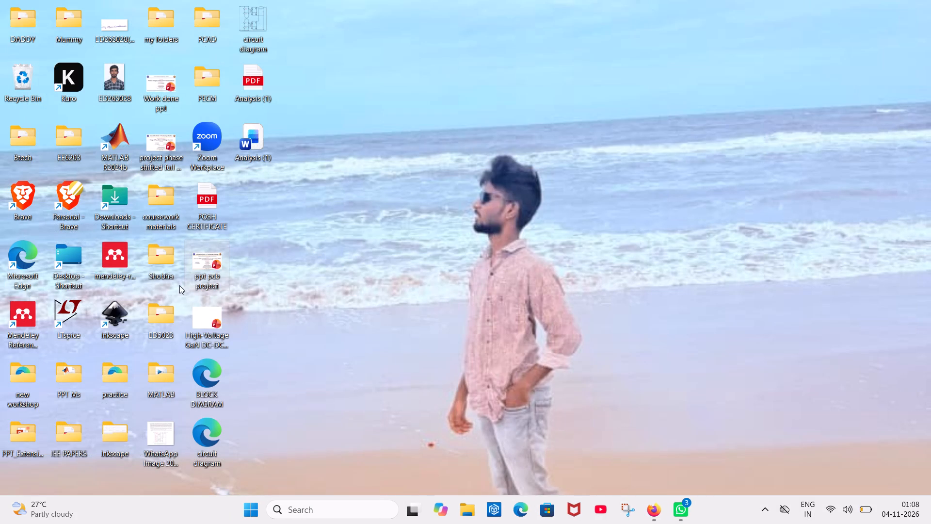
Copy the "ppt pcb project" presentation file on the desktop.
left_click(219, 264)
key("ctrl+c")
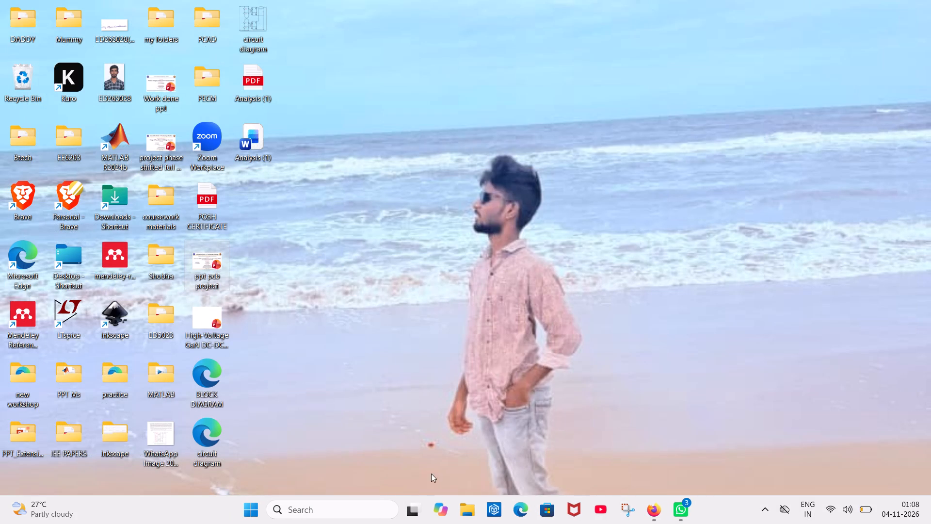
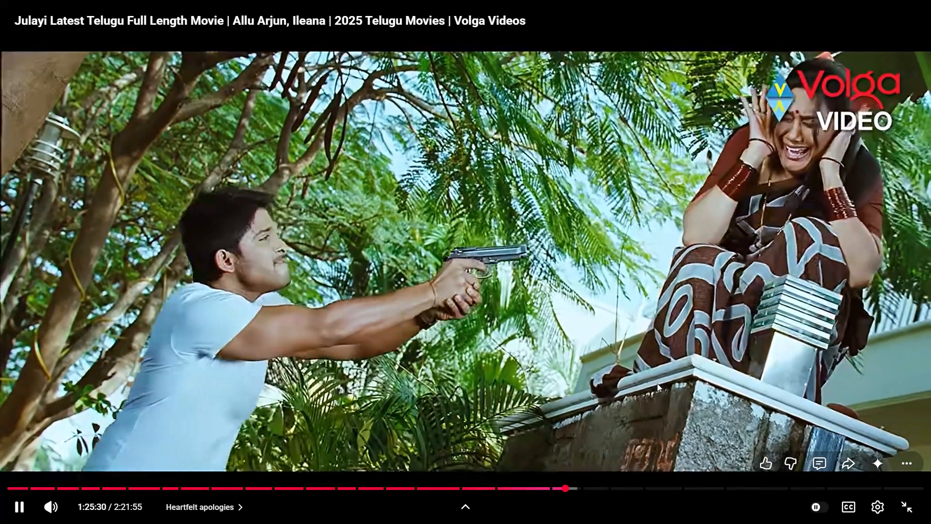
Leave the full-screen video, minimise the browser and open the "ppt pcb project" presentation from the desktop.
key("Escape")
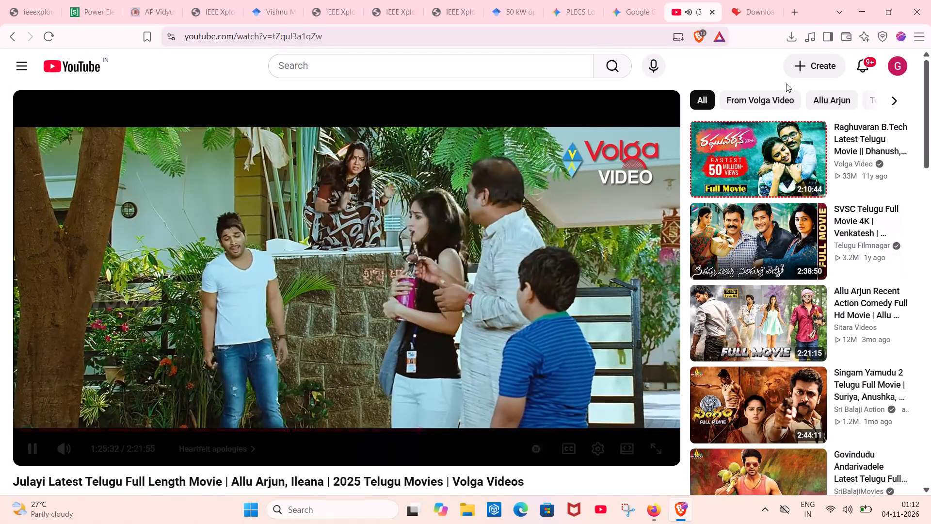
left_click(859, 19)
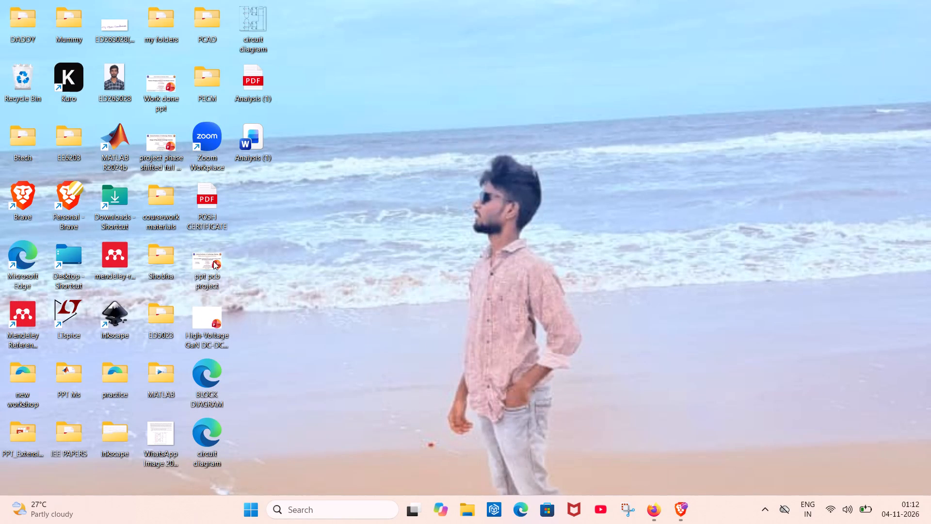
double_click(197, 262)
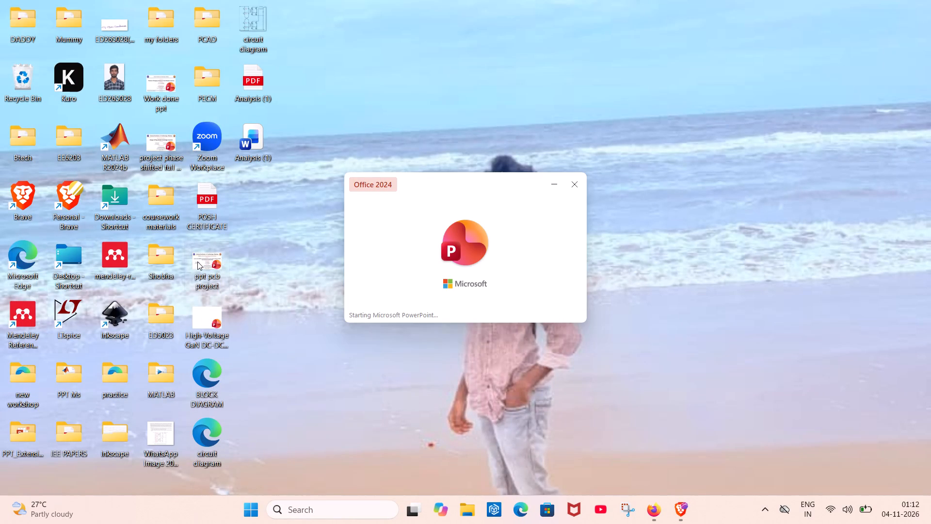
Look through the presentation from the outline slide to slide 7, checking the Introduction and Converter Analysis content.
key("Down")
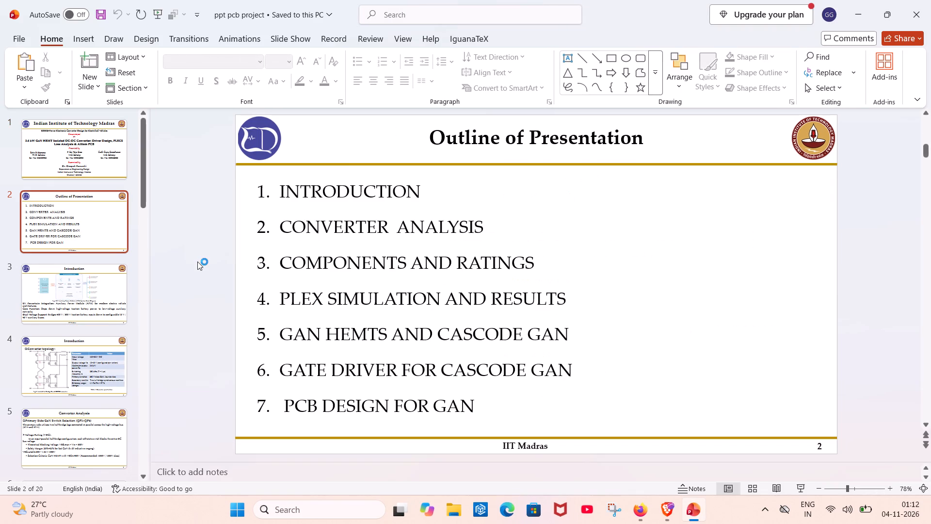
key("Down")
key("Up")
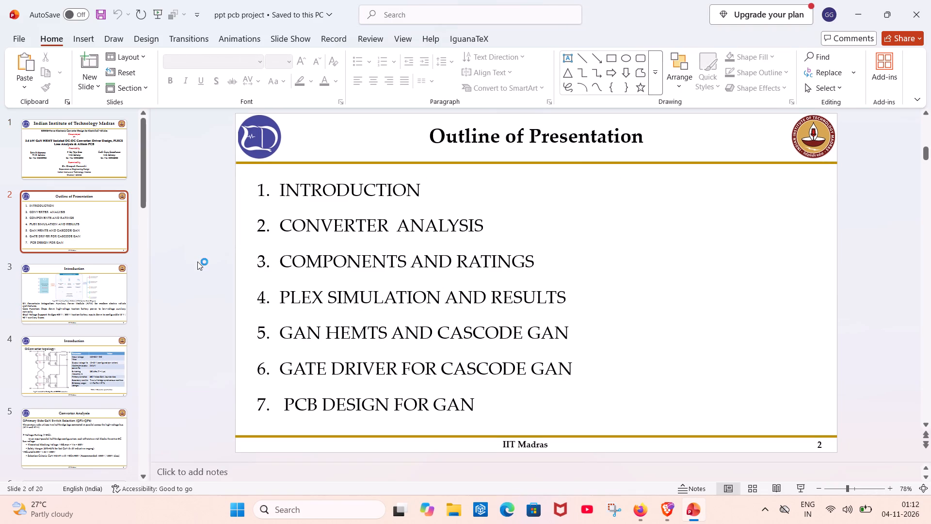
key("Down")
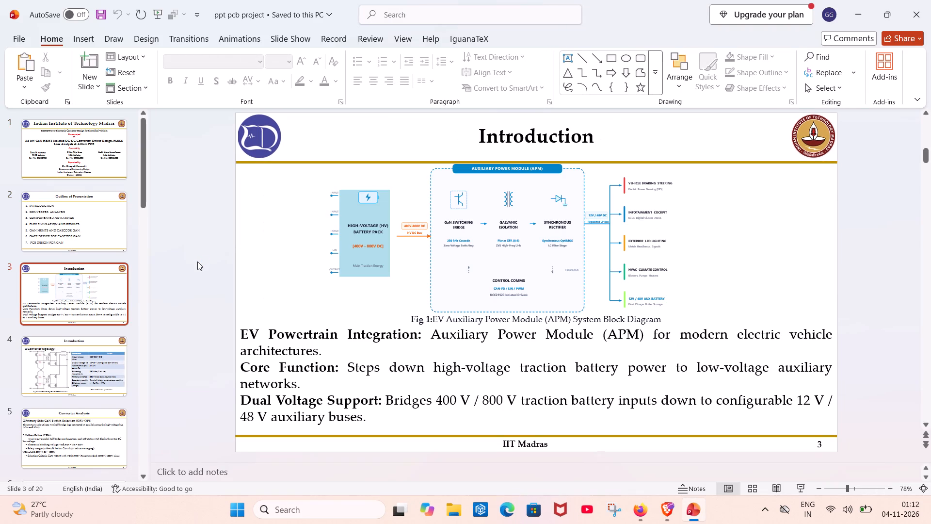
key("Down")
key("Down")
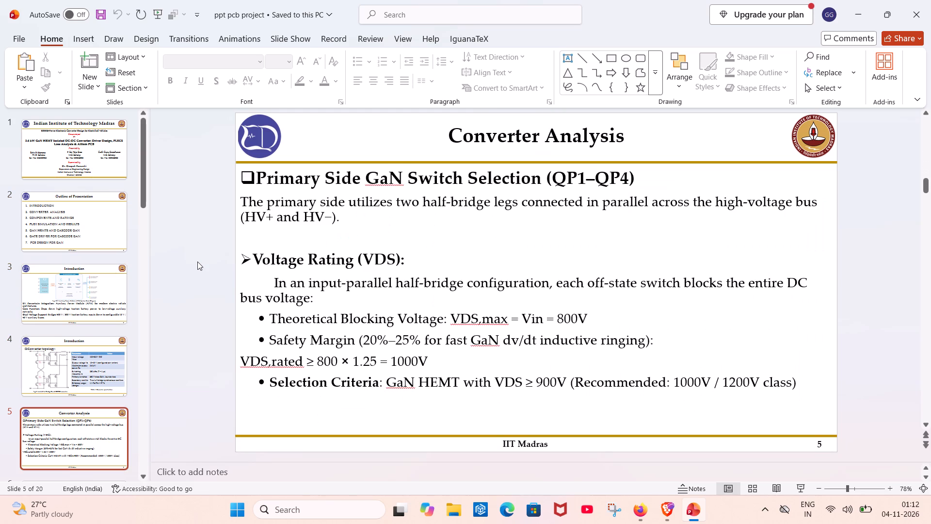
key("Down")
key("Down")
key("Up")
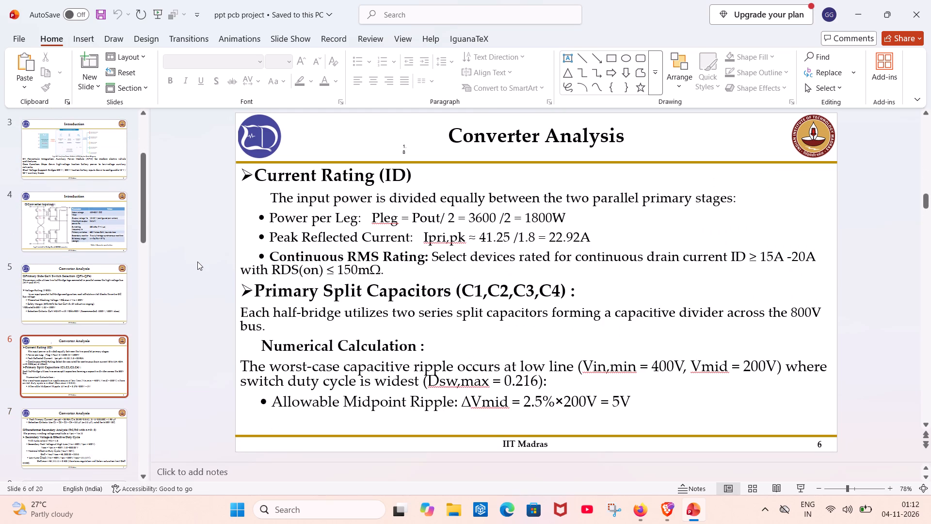
key("Down")
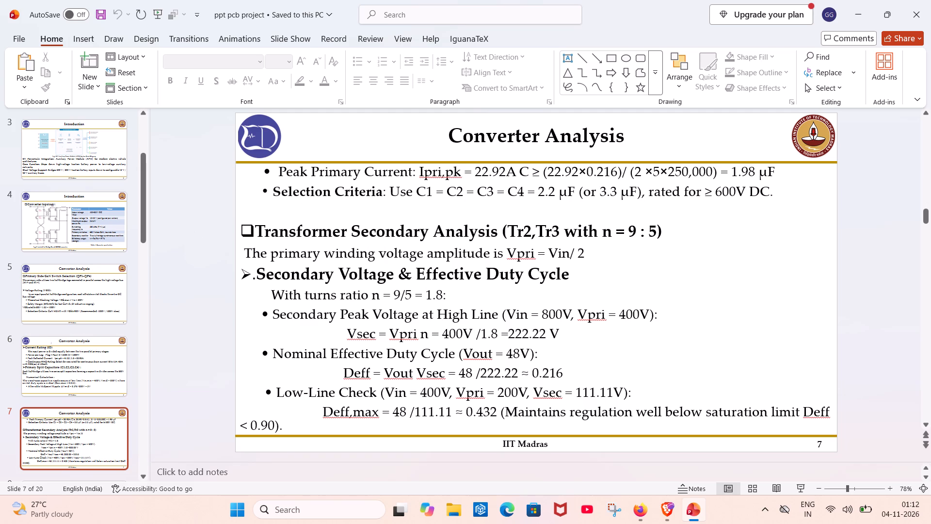
Remove the extra space after the bullets of the Peak Primary Current and Selection Criteria lines on slide 7.
left_click(276, 172)
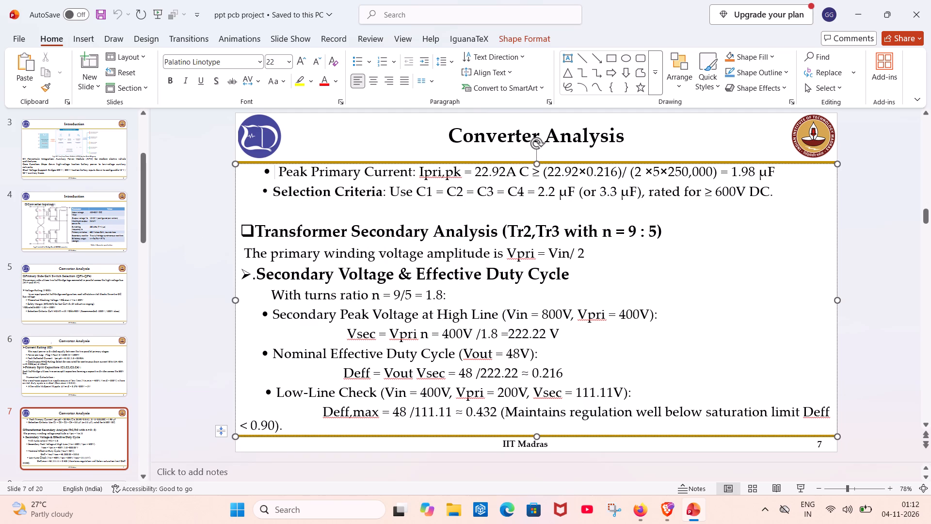
key("Right")
key("BackSpace")
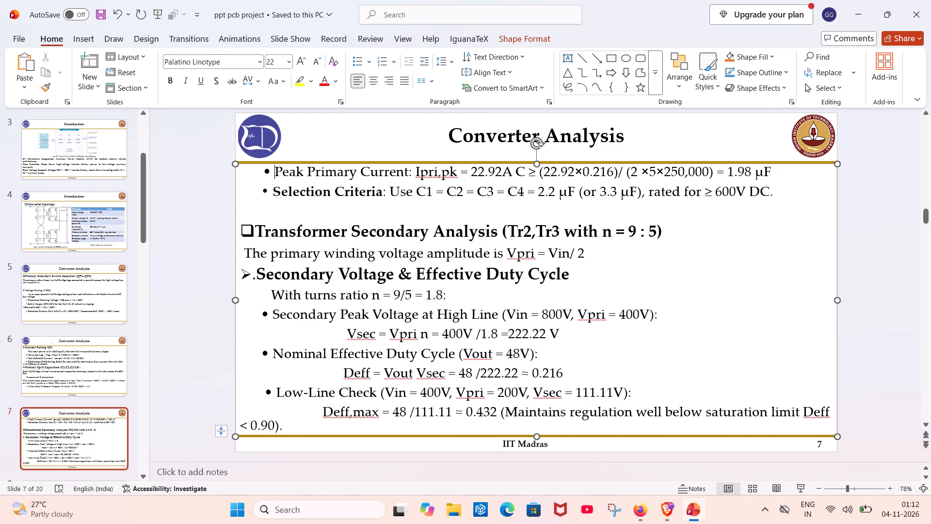
left_click(273, 194)
key("BackSpace")
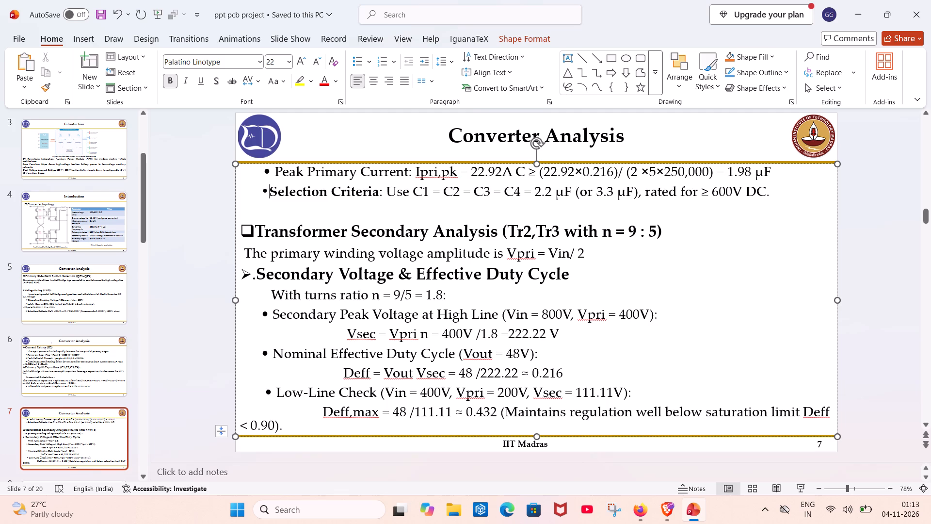
left_click(253, 198)
key("space")
key("BackSpace")
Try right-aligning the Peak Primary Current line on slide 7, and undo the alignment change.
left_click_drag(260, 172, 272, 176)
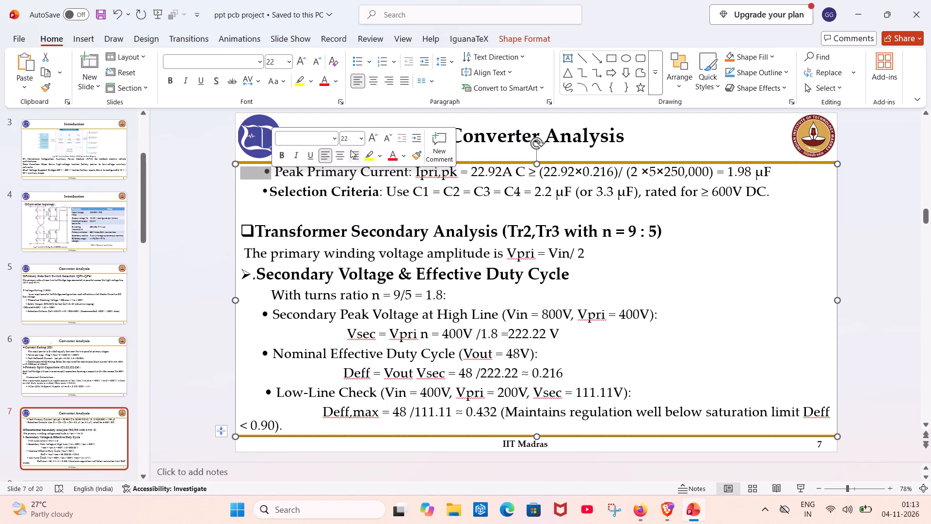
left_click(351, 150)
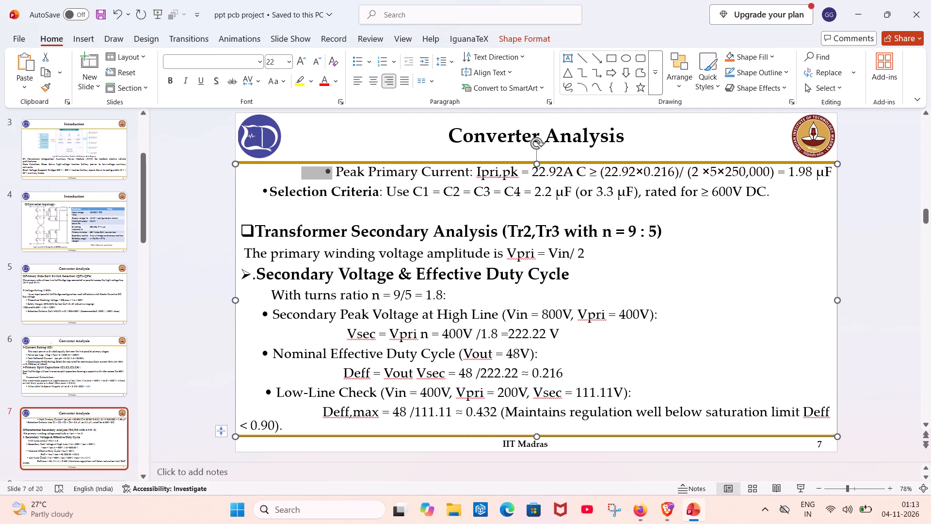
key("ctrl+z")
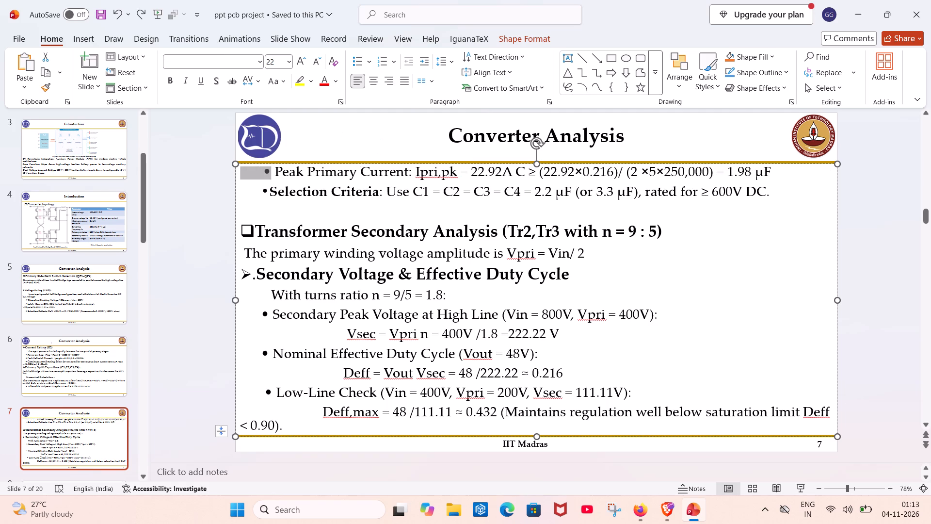
Set the font size of the Peak Primary Current and Selection Criteria lines to 22.
left_click(263, 179)
left_click_drag(263, 178, 625, 180)
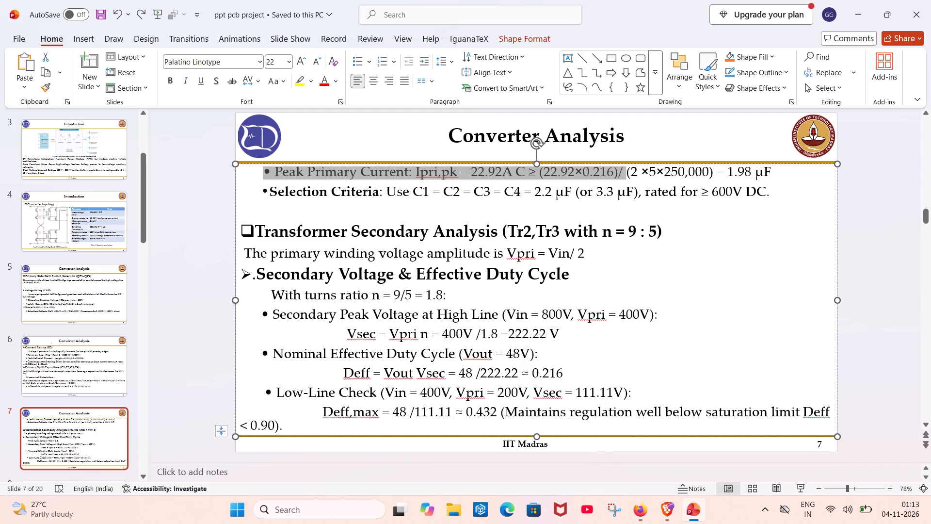
left_click_drag(625, 180, 796, 183)
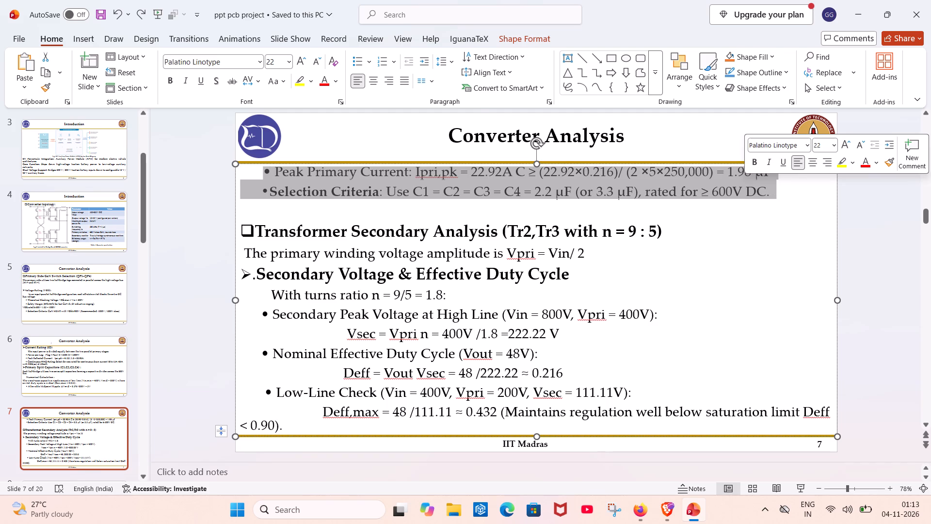
left_click(826, 144)
type("22")
key("Return")
left_click(789, 214)
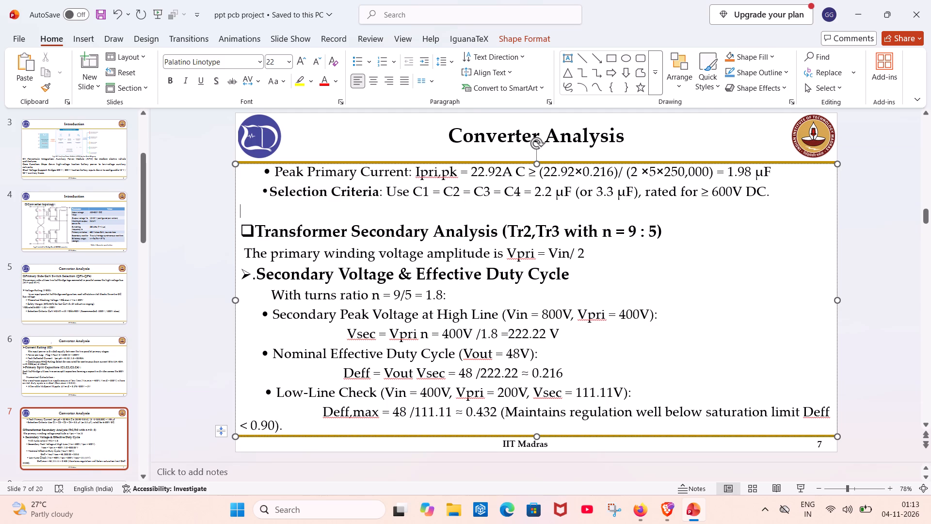
Replace the typed bullet before Peak Primary Current with the small filled round list bullet.
left_click(272, 170)
key("BackSpace")
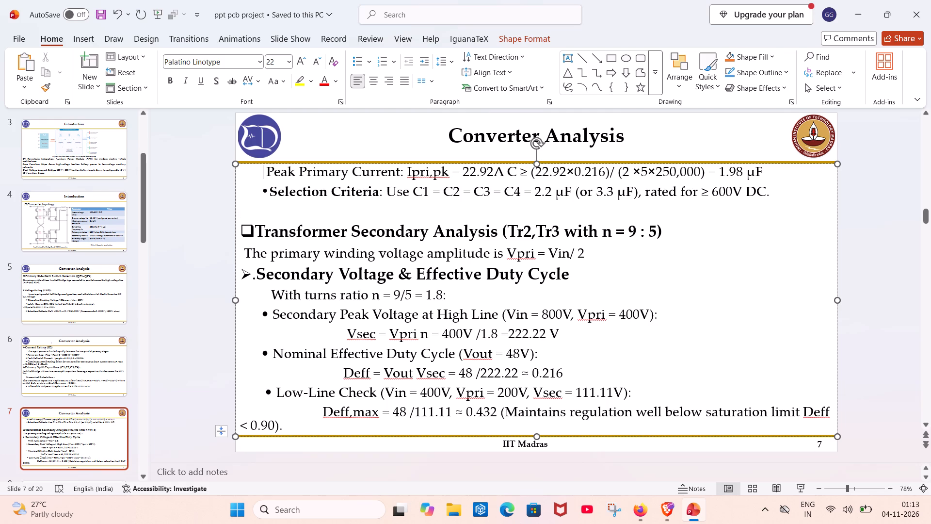
left_click(370, 56)
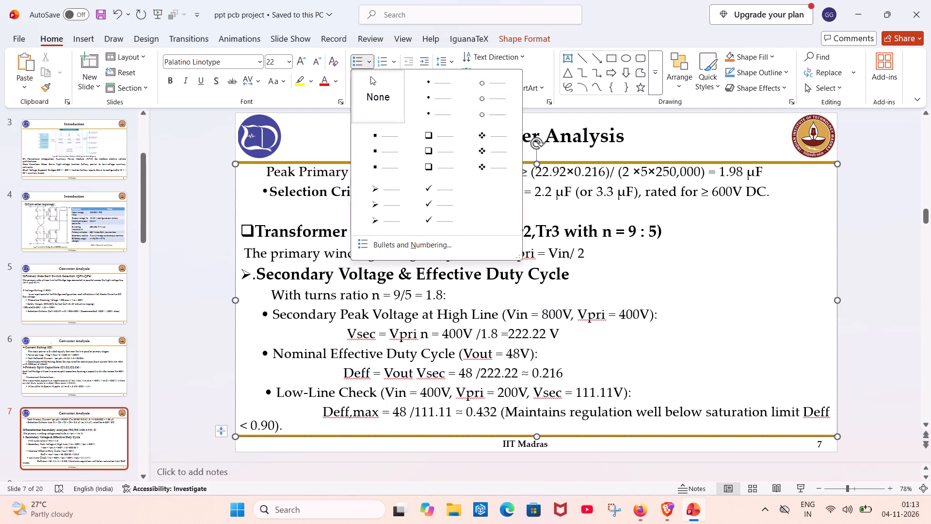
left_click(427, 89)
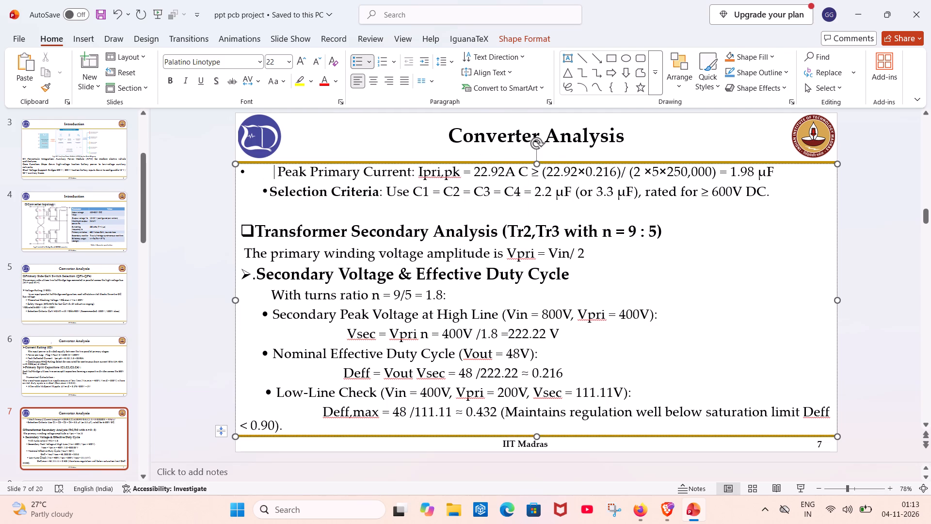
left_click(392, 61)
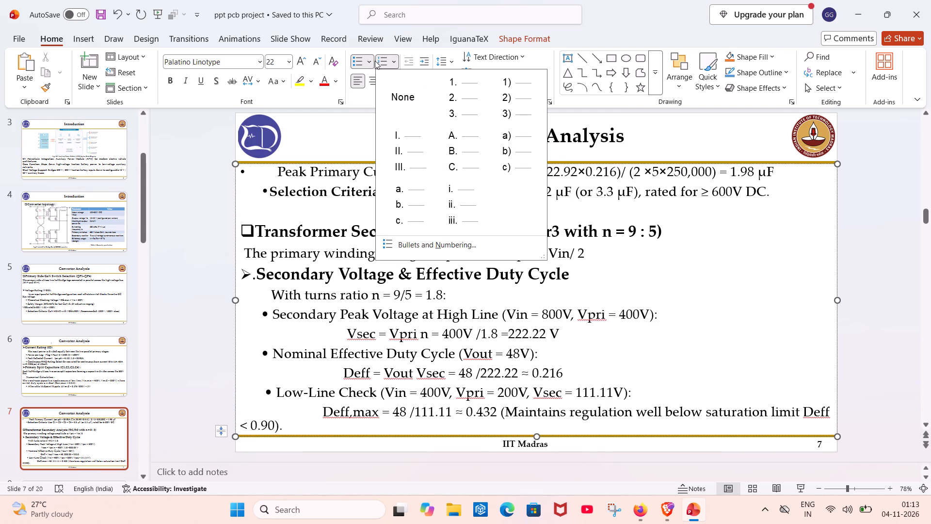
left_click(371, 59)
left_click(422, 94)
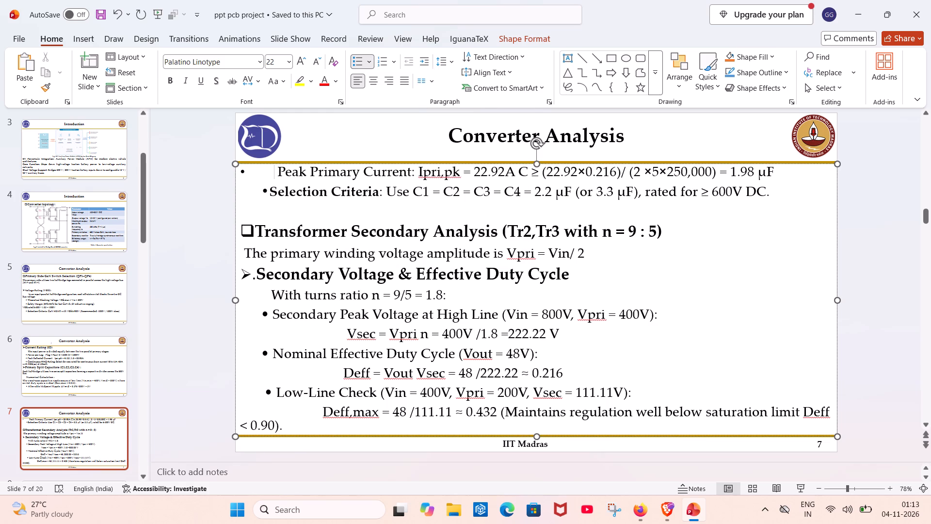
Delete the list bullet and the leading spaces from the Peak Primary Current line.
key("BackSpace")
key("BackSpace")
key("BackSpace")
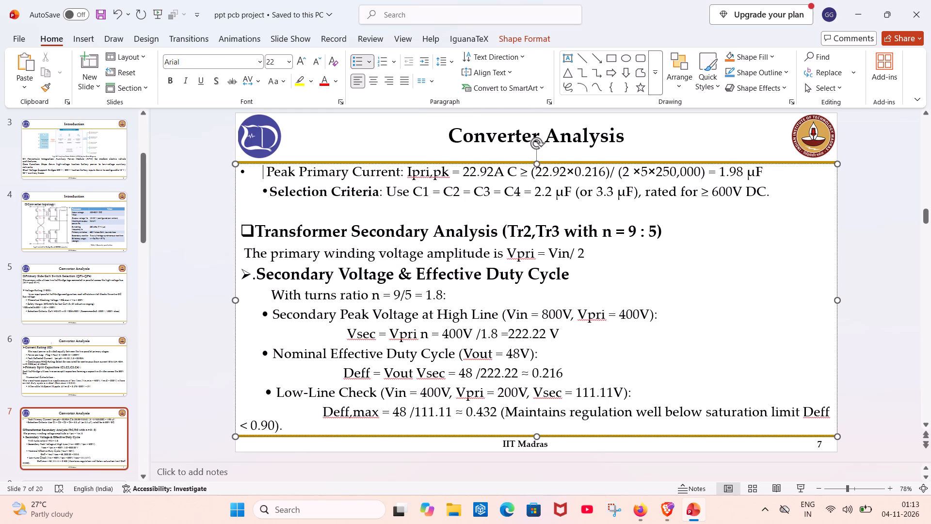
key("BackSpace")
key("BackSpace")
key("BackSpace")
key("BackSpace")
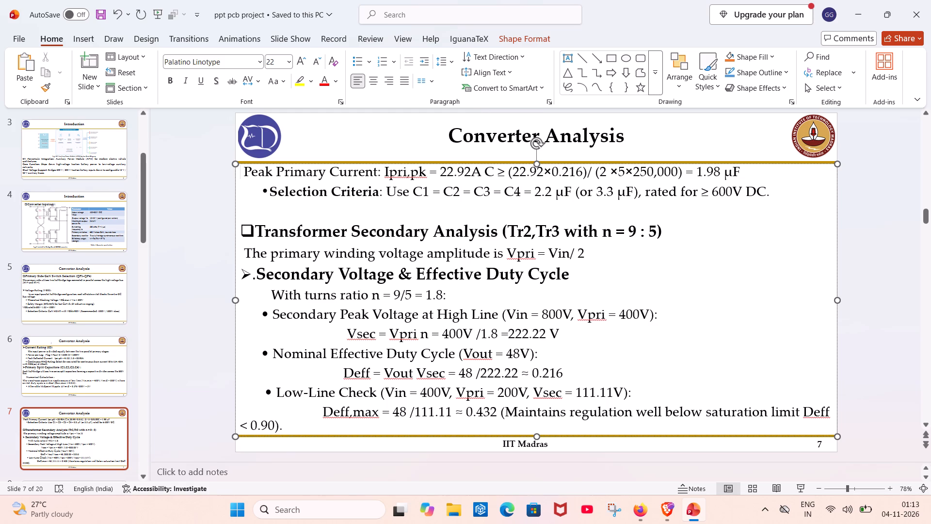
Copy the bullet from the Secondary Peak Voltage line and paste it in front of Peak Primary Current.
left_click_drag(266, 313, 257, 314)
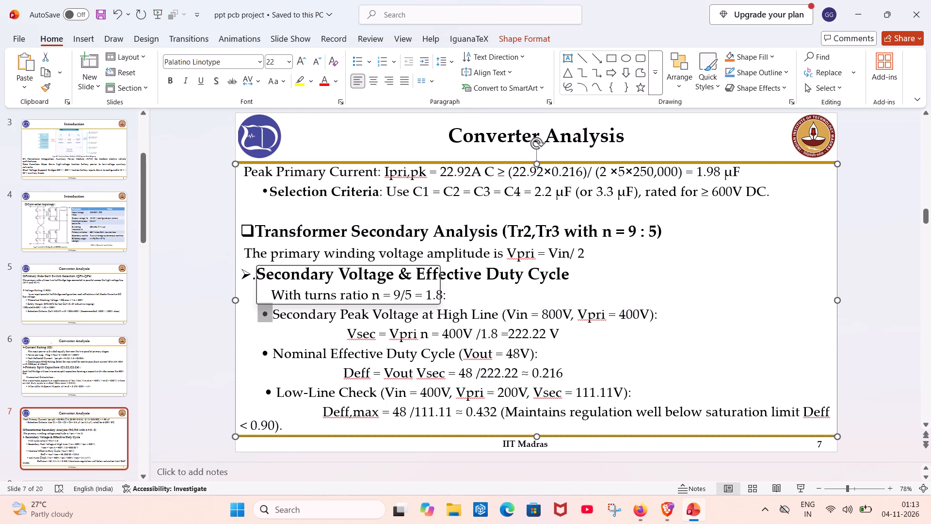
key("ctrl+c")
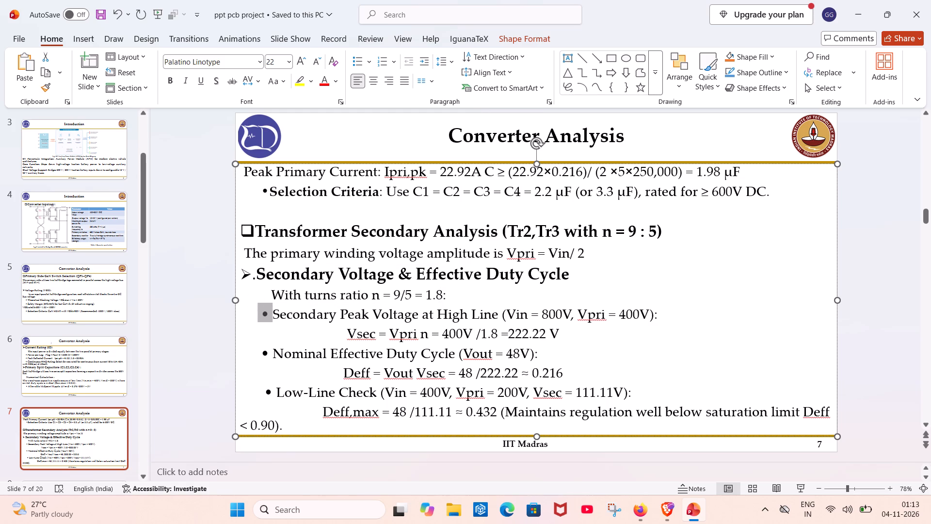
left_click(243, 172)
key("ctrl+v")
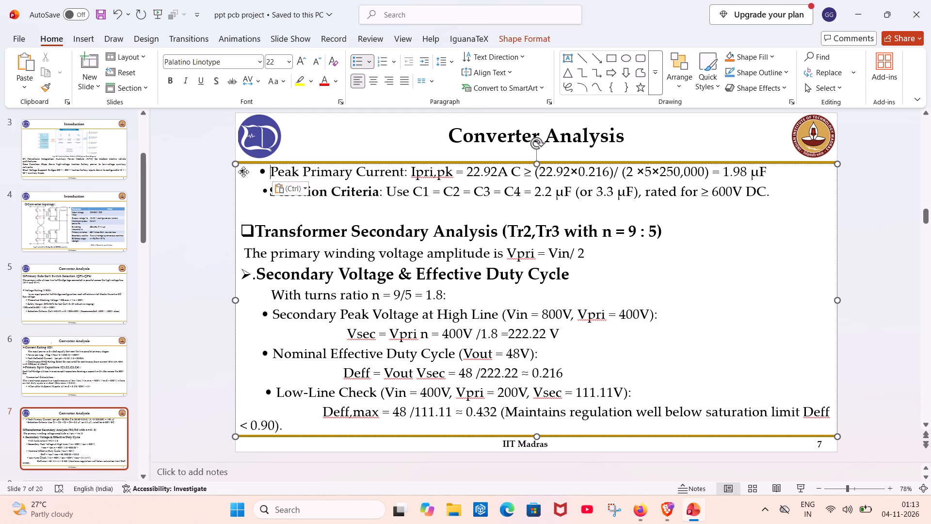
Replace the typed bullet before Selection Criteria with the copied round bullet and trim the extra spaces in front of it.
left_click(267, 193)
key("BackSpace")
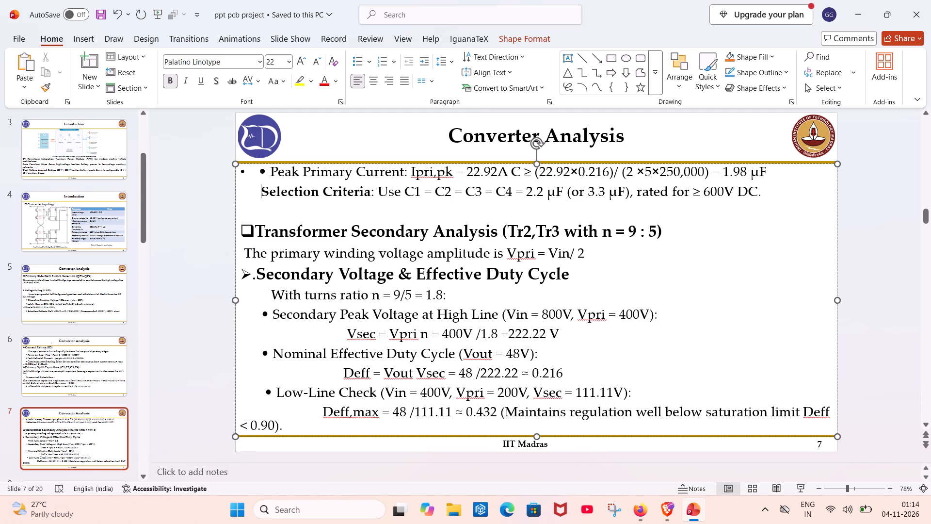
key("ctrl+v")
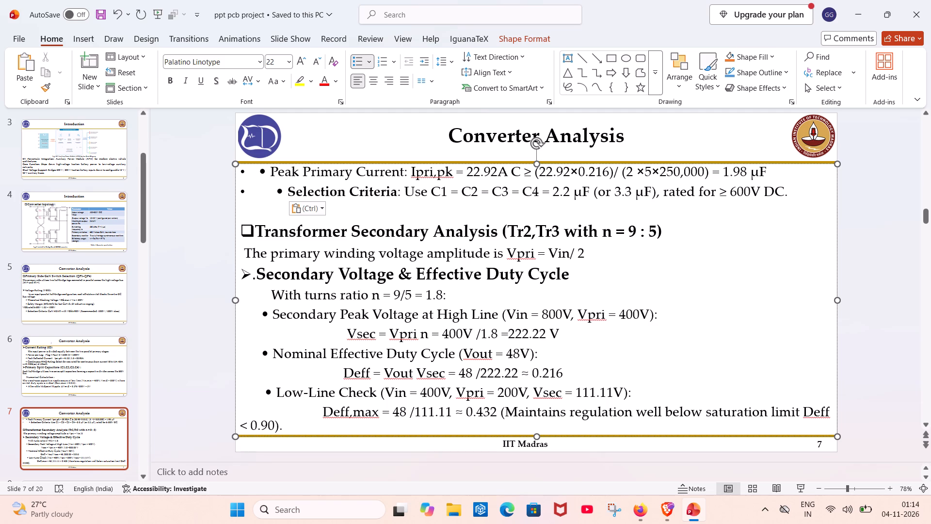
left_click(275, 190)
key("BackSpace")
key("BackSpace")
key("BackSpace")
key("BackSpace")
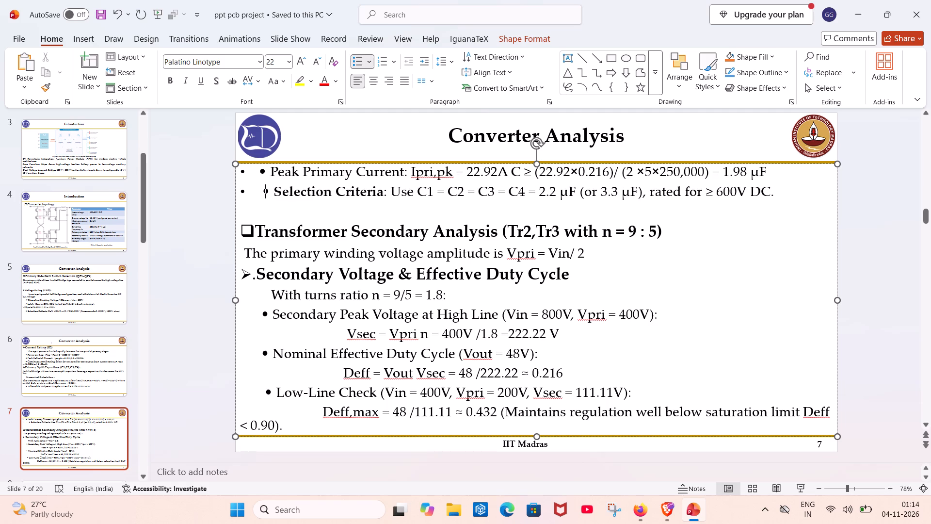
key("BackSpace")
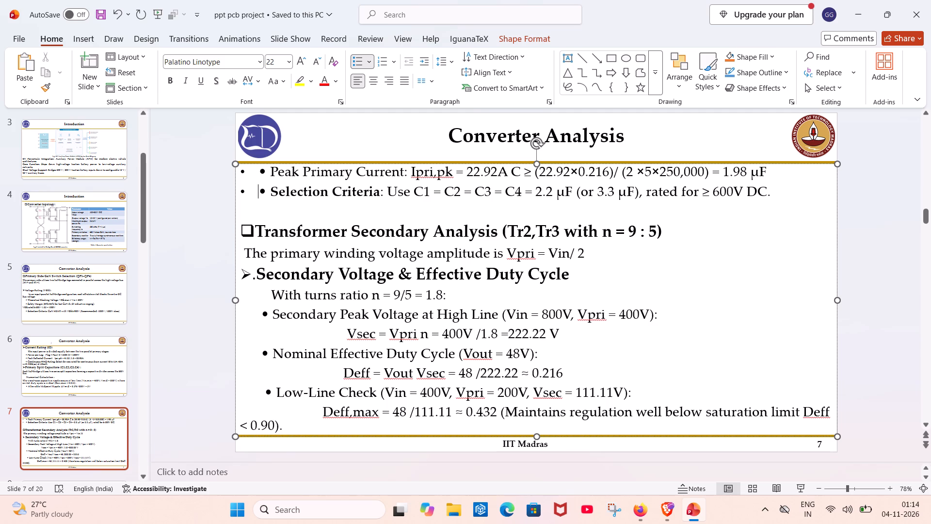
Remove the automatic list bullets from the Peak Primary Current and Selection Criteria lines, keeping the pasted bullets.
left_click(250, 168)
key("BackSpace")
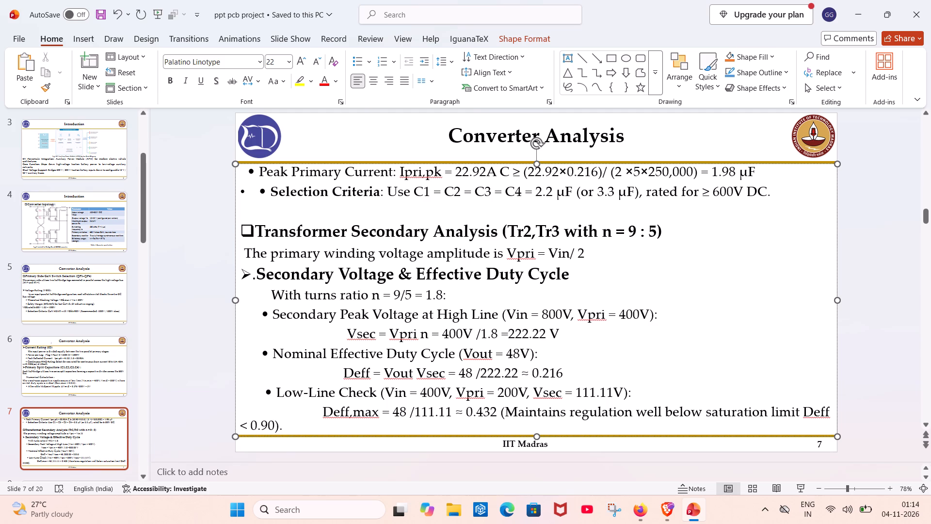
left_click(248, 187)
key("BackSpace")
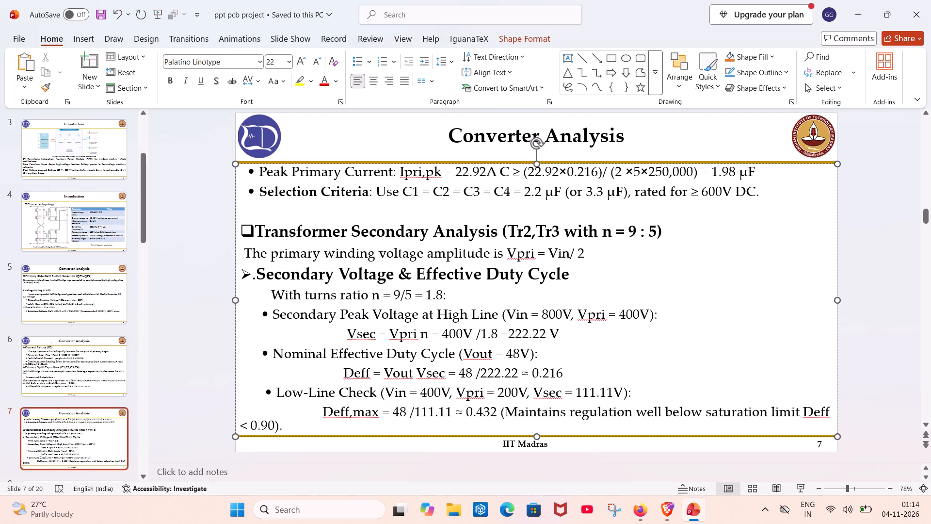
Indent the Peak Primary Current and Selection Criteria lines by adding six spaces before each pasted bullet.
left_click(246, 179)
key("space")
key("space")
key("space")
key("space")
key("space")
key("space")
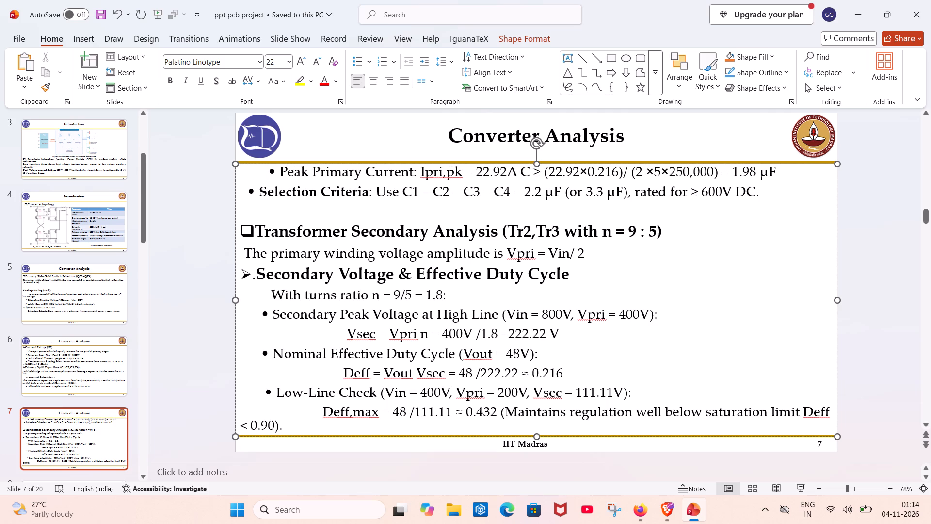
left_click(247, 188)
key("space")
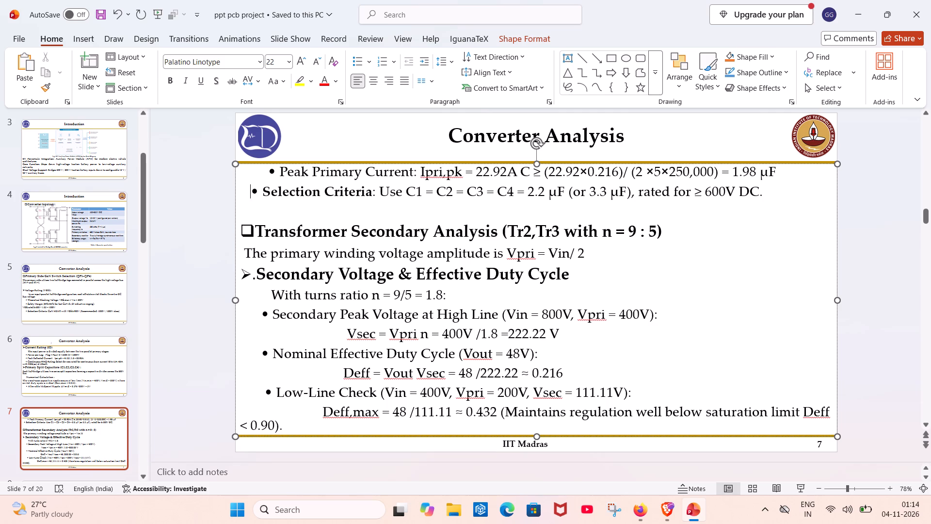
key("space")
key("space")
key("space")
key("space")
key("space")
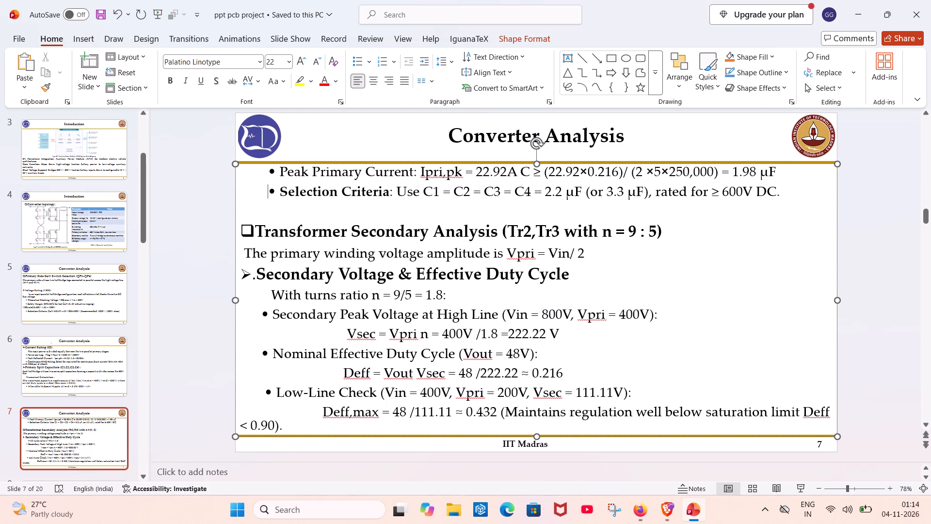
left_click(690, 354)
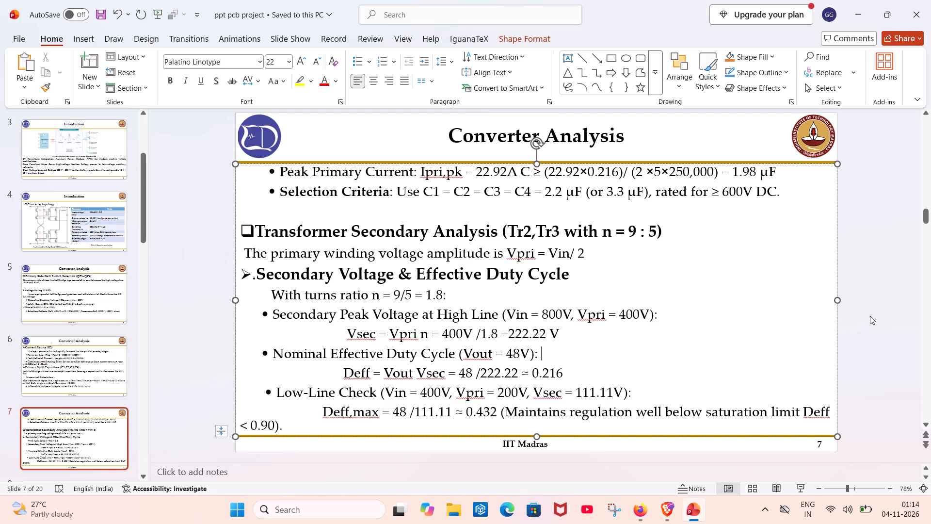
Review slides 5 to 9, checking the Converter Analysis content and the Components and Ratings table.
left_click(870, 316)
key("Down")
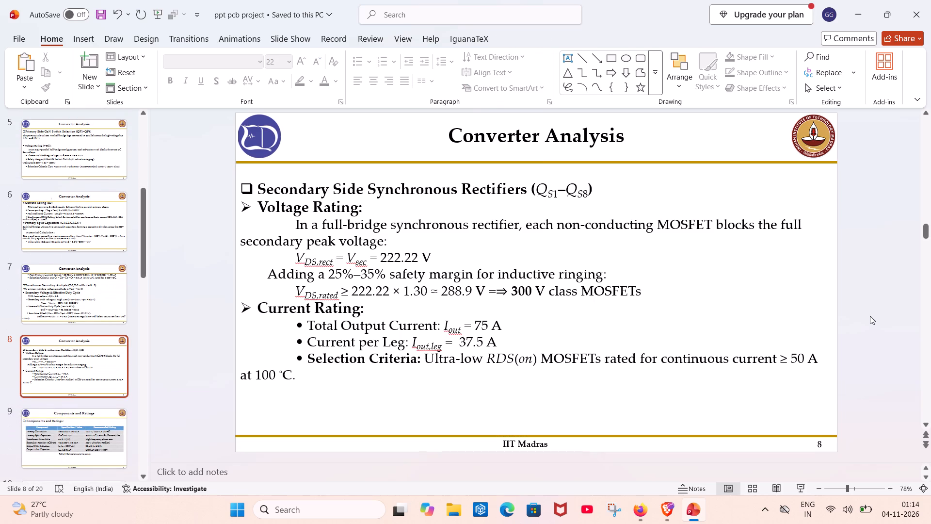
key("Down")
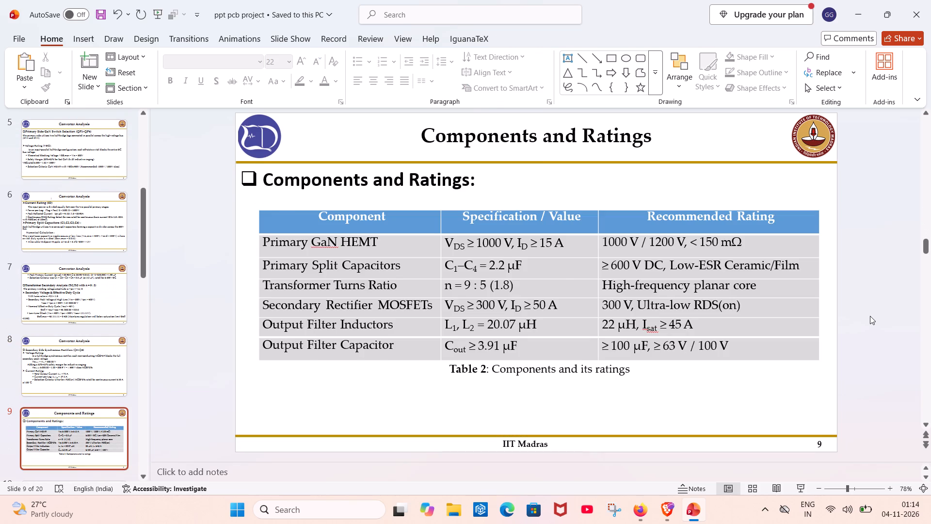
key("Up")
key("Down")
key("Up")
key("Up")
key("Up")
key("Up")
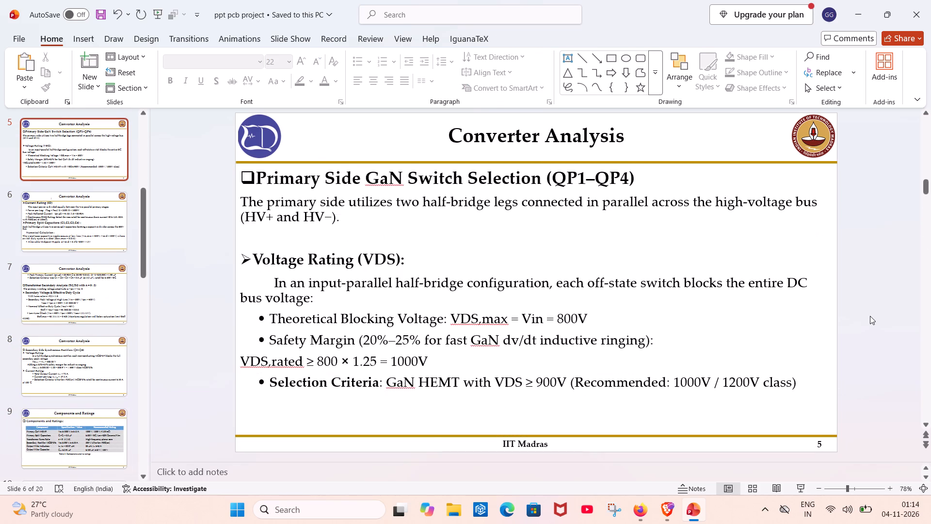
key("Down")
key("Down")
key("Down")
key("Down")
Look through slides 9 to 13, from Components and Ratings through Plex Simulation and Results to GAN HEMTS AND CASCODE GAN.
key("Down")
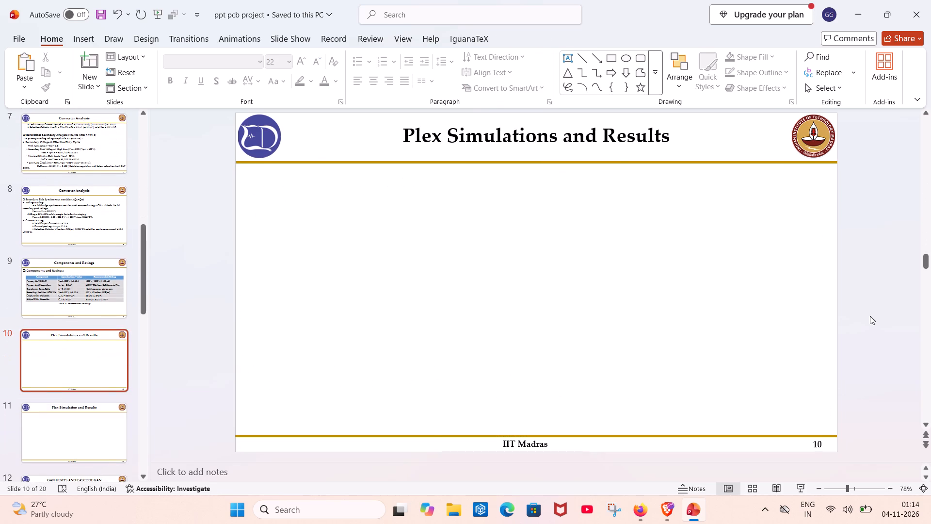
key("Up")
key("Down")
key("Up")
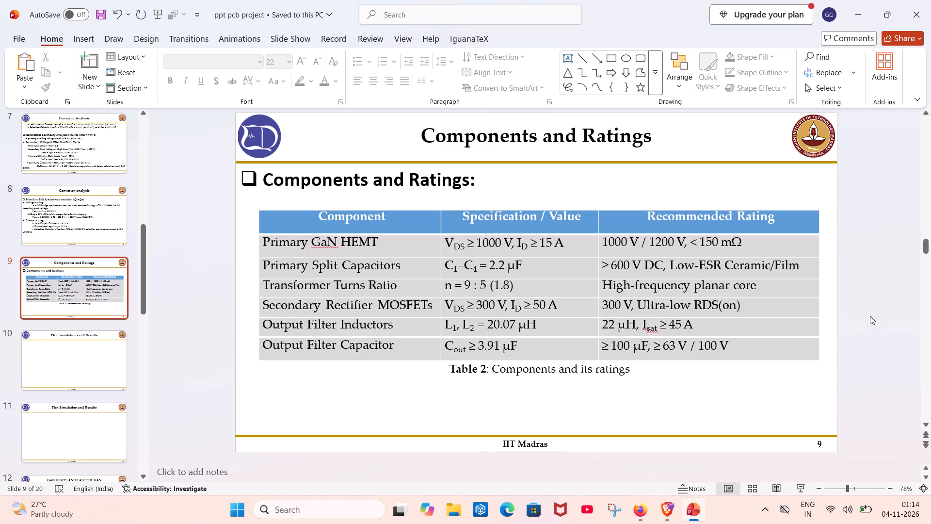
key("Down")
key("Up")
key("Down")
key("Up")
key("Down")
key("Up")
key("Down")
key("Down")
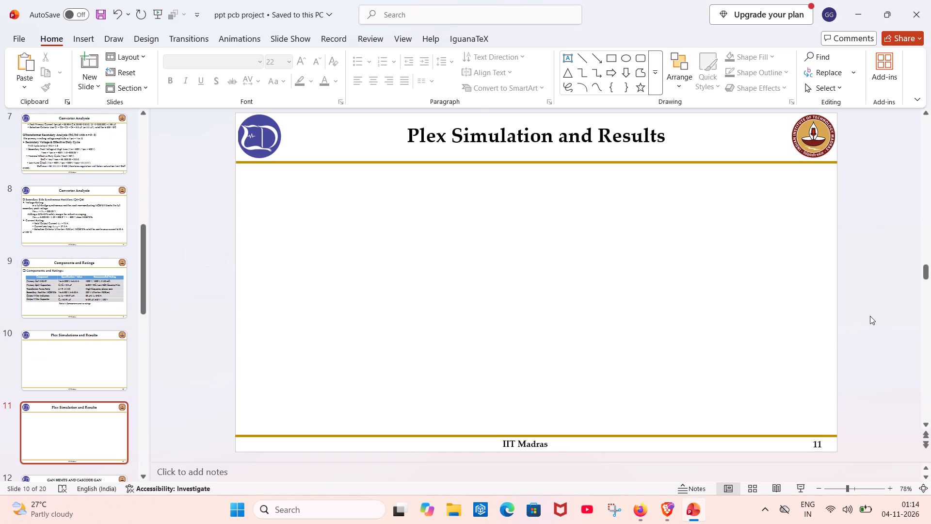
key("Down")
key("Down")
key("Up")
key("Up")
key("Up")
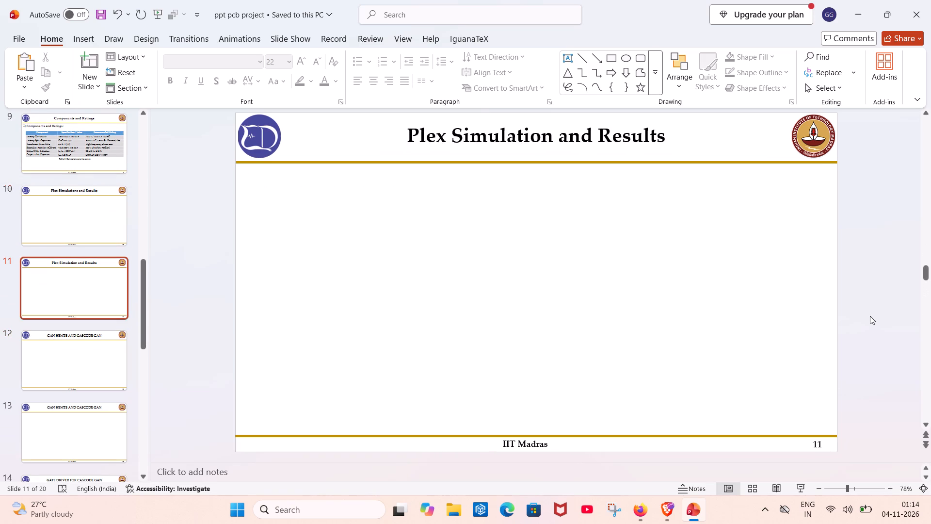
key("Up")
key("Down")
key("Down")
key("Up")
key("Up")
key("Down")
key("Down")
key("Down")
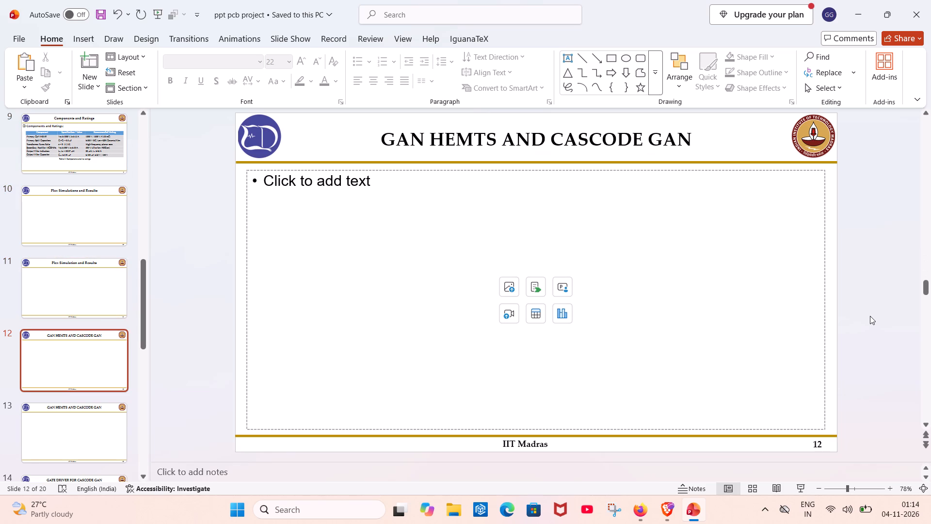
Look through the remaining slides from 12 to 20, and back up to Plex Simulations and Results on slide 10.
key("Down")
key("Down")
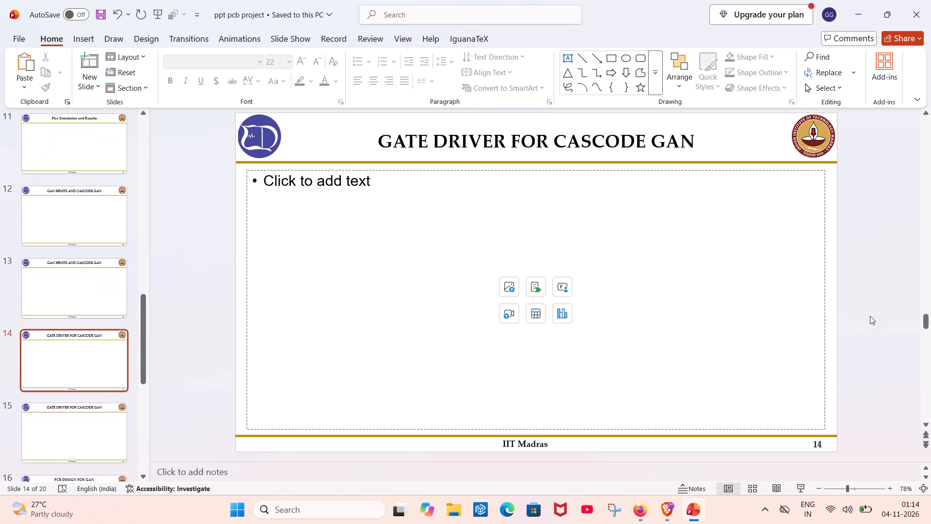
key("Down")
key("Down")
key("Down")
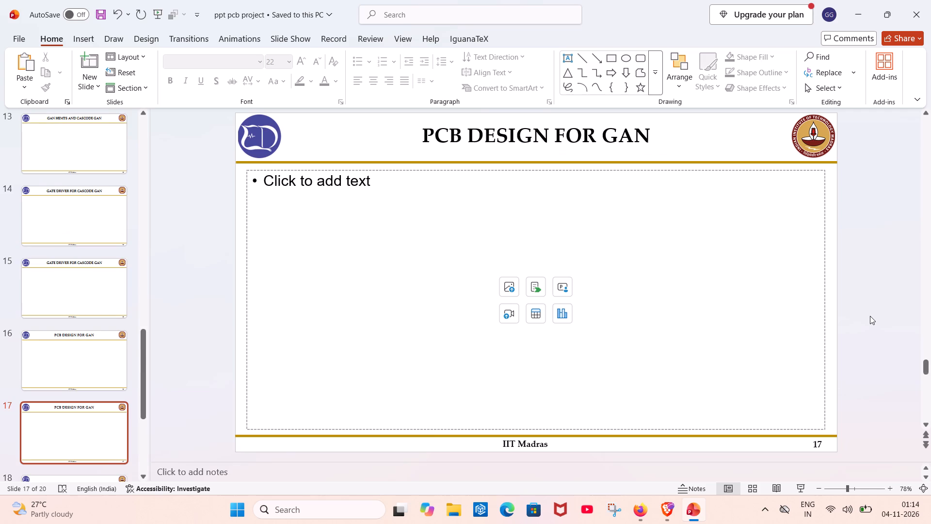
key("Down")
key("Up")
key("Down")
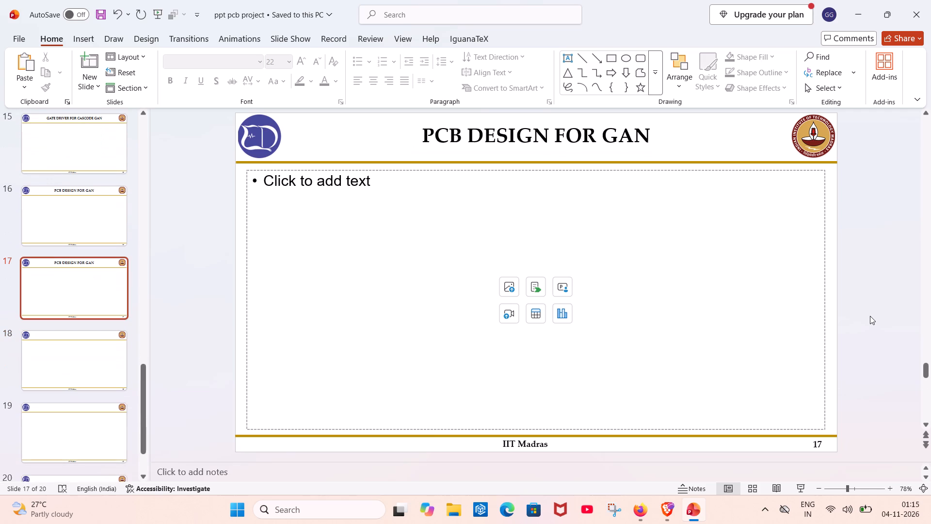
key("Down")
key("Down")
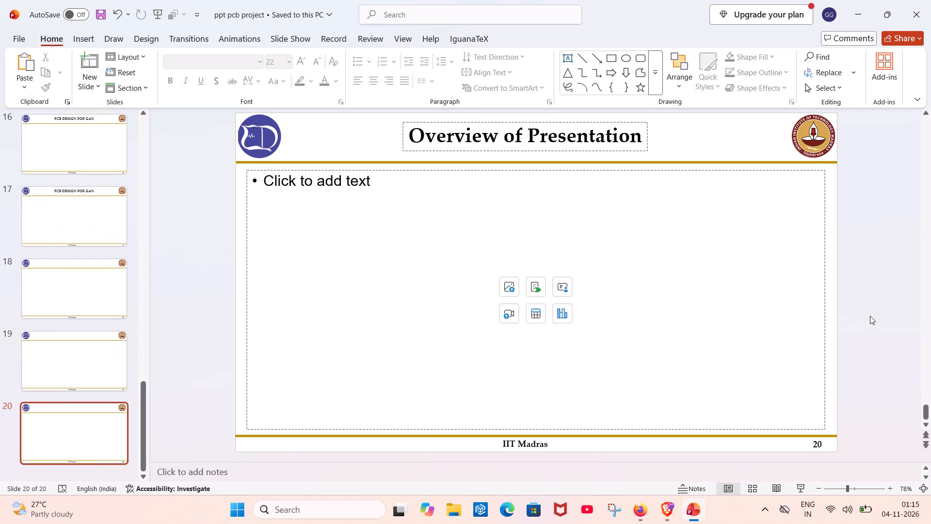
key("Down")
key("Up")
key("Up")
key("Up")
key("Up")
key("Up")
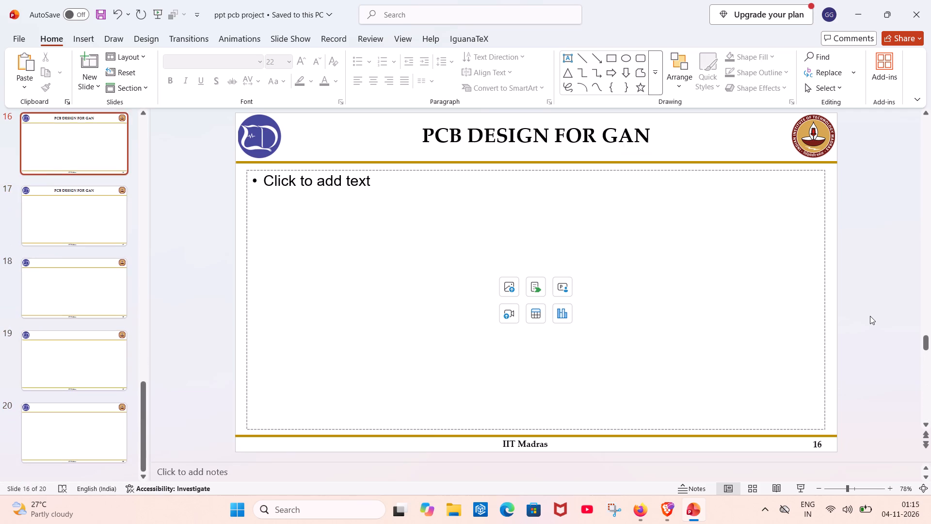
key("Up")
key("Up")
key("Up")
key("Up")
key("Up")
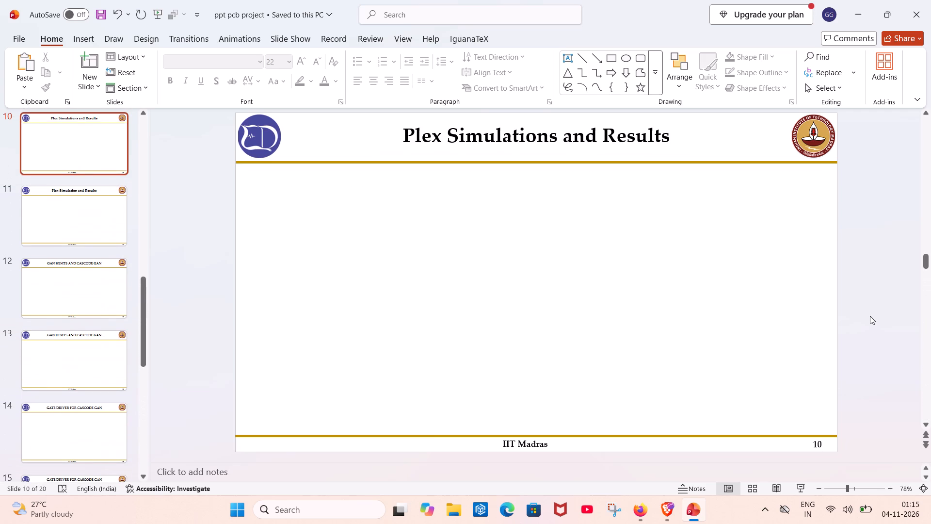
Save the ppt pcb project presentation and close it.
key("ctrl+s")
key("ctrl+s")
key("ctrl+s")
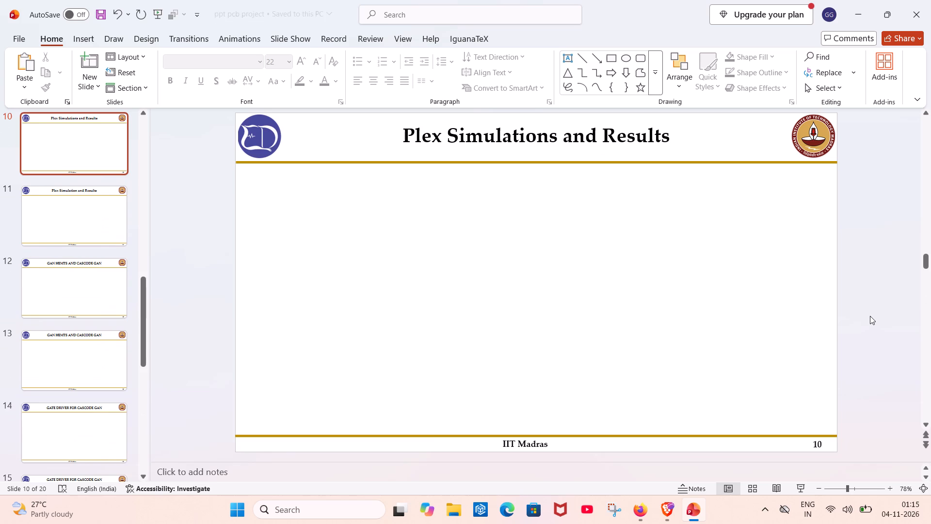
left_click(930, 0)
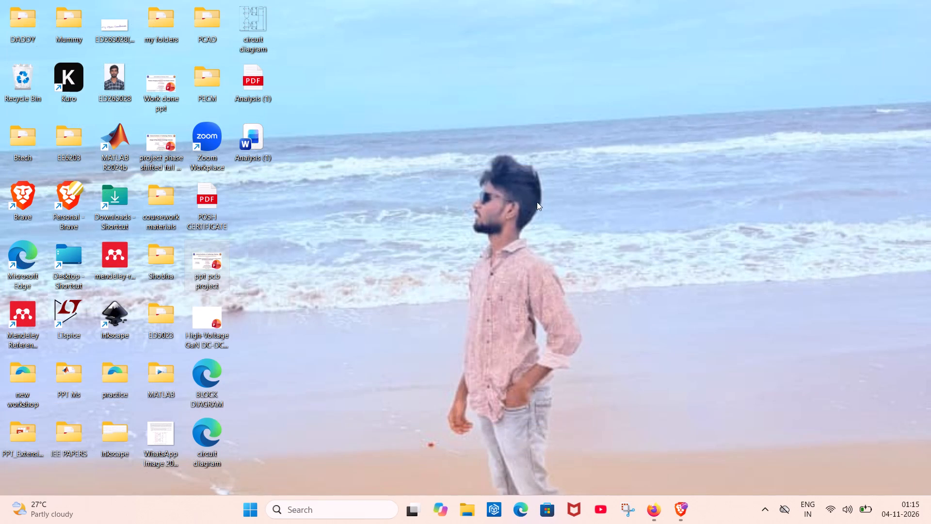
Copy the ppt pcb project presentation file from the desktop.
left_click(208, 281)
left_click(217, 261)
key("ctrl+c")
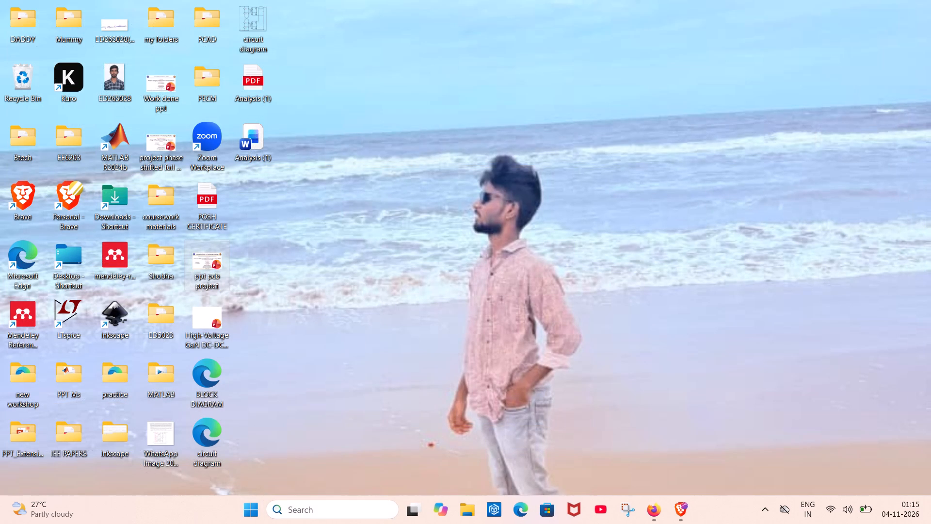
Open Windows search with its list of recently searched apps.
left_click(297, 506)
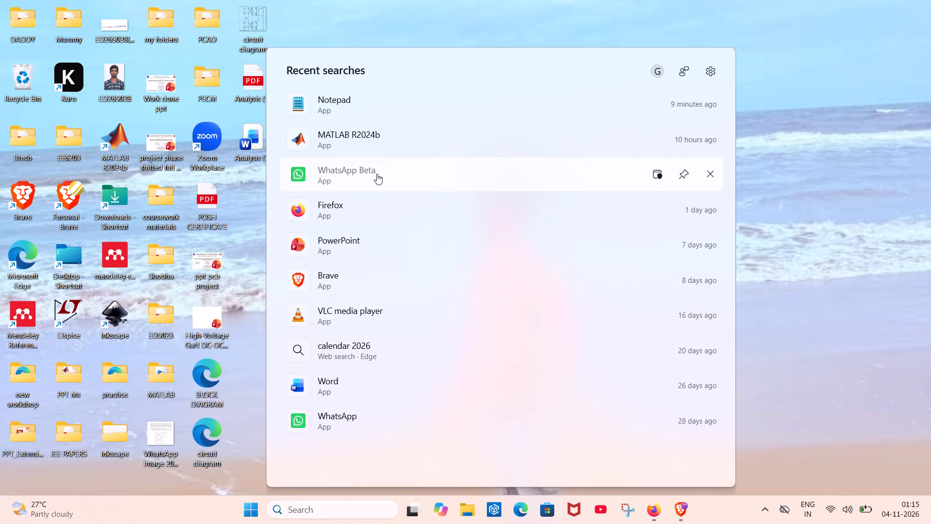